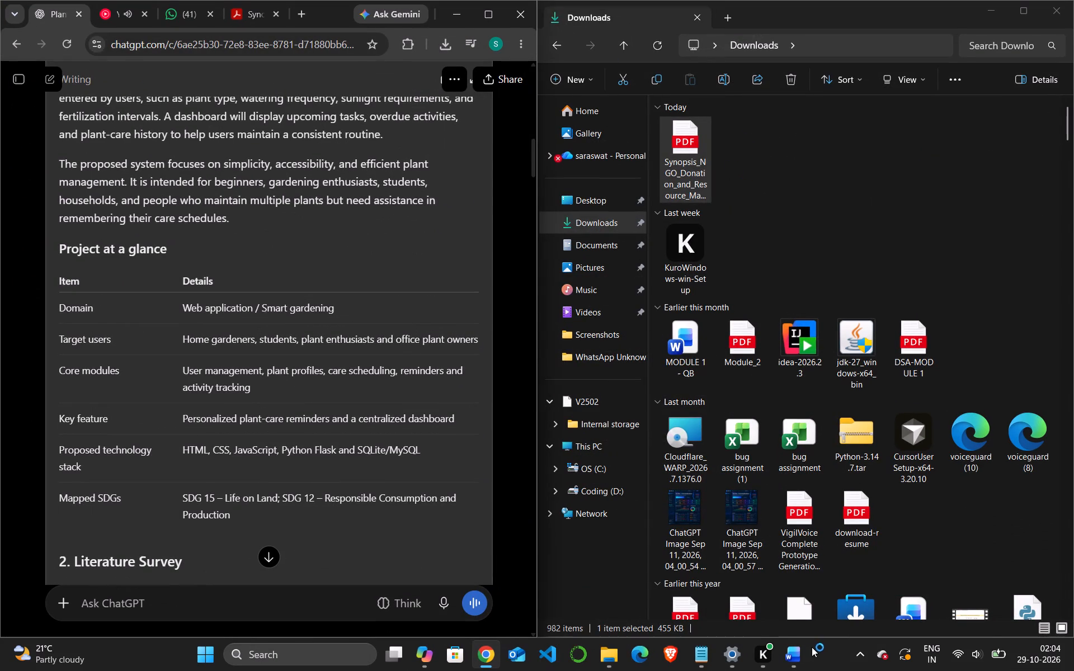
pyautogui.click(800, 650)
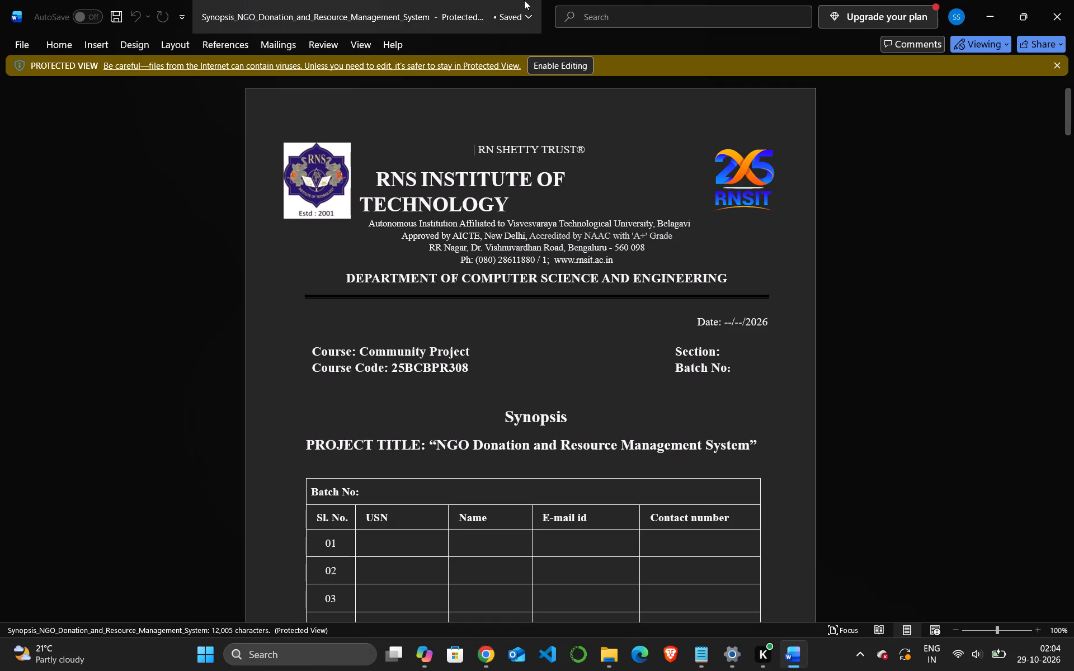
pyautogui.click(570, 70)
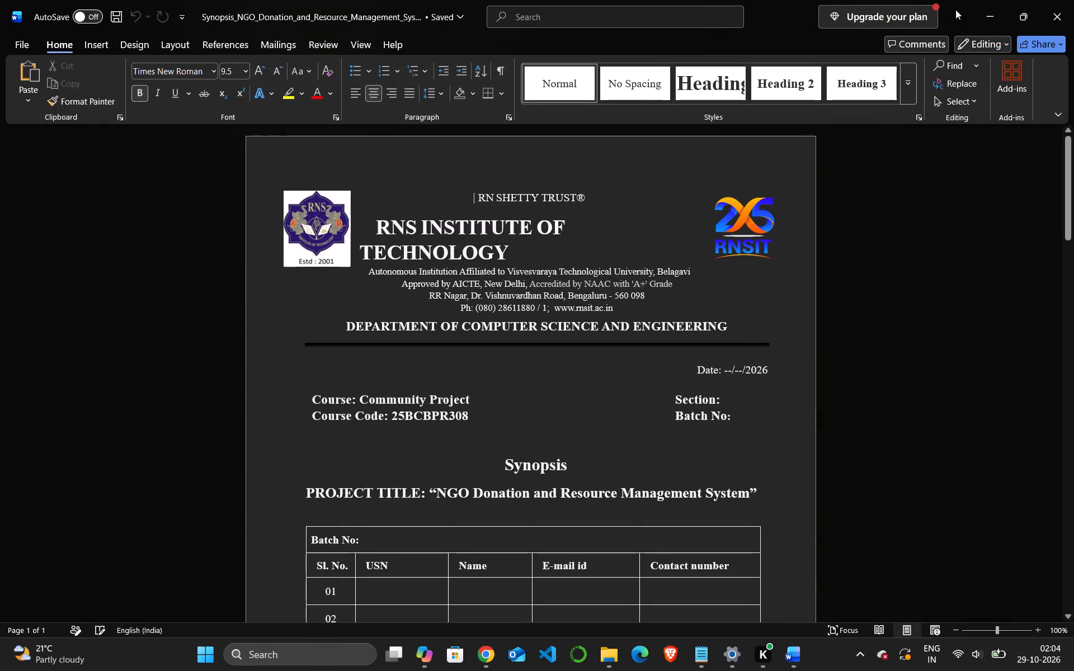
pyautogui.moveTo(764, 14); pyautogui.dragTo(451, 33)
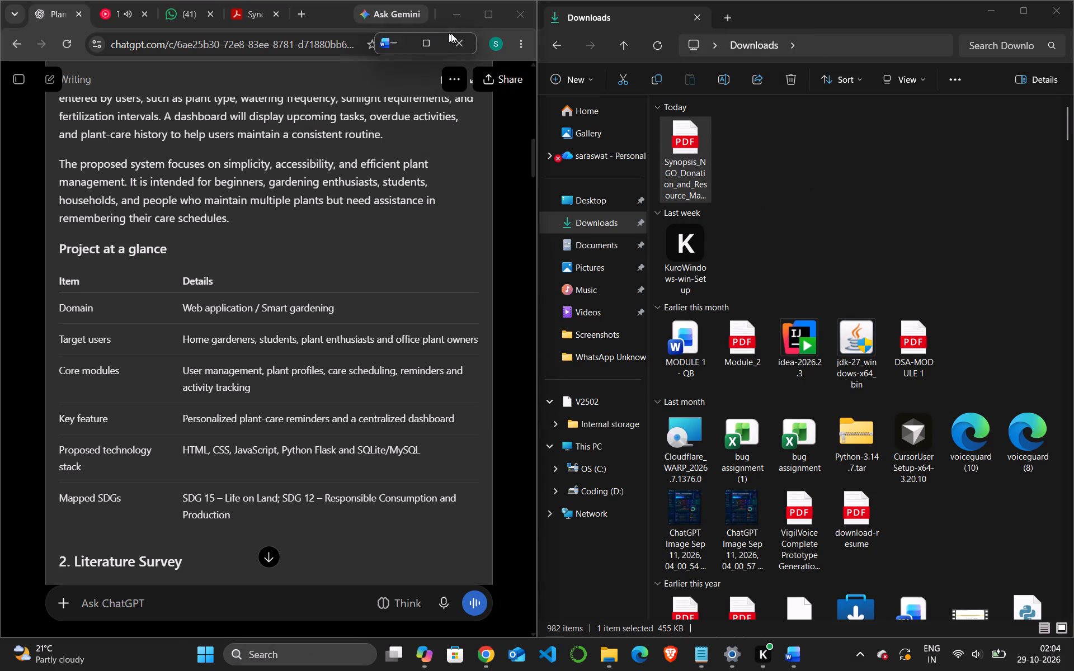
pyautogui.moveTo(451, 33); pyautogui.dragTo(590, 0)
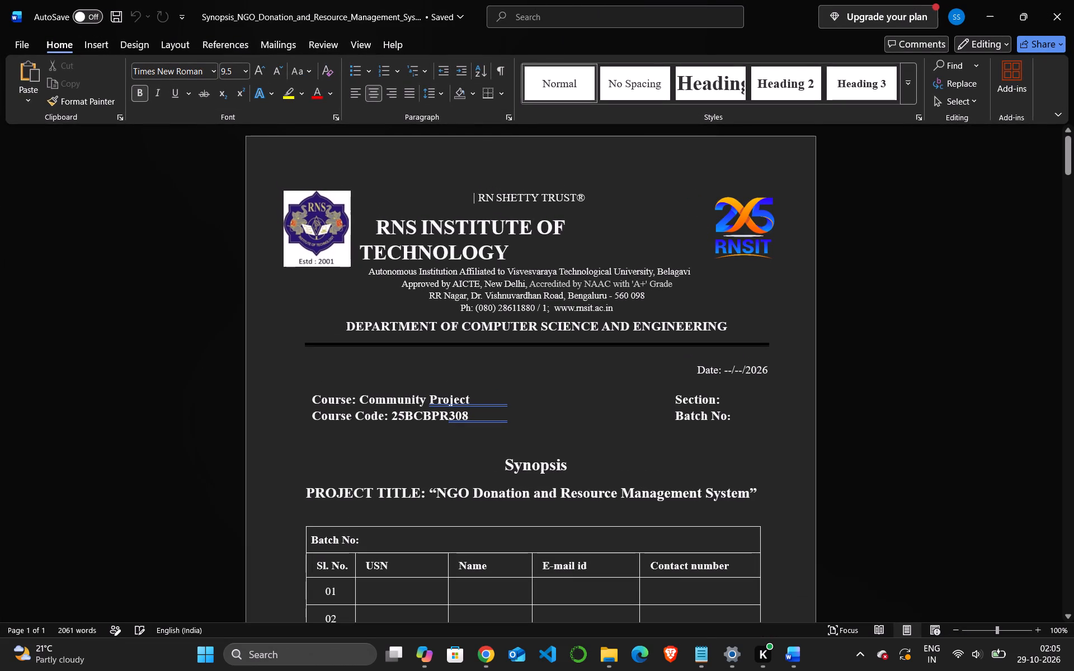
# Delete the NGO paragraphs under the Introduction heading, including the "Project at a glance" label above the table.
pyautogui.scroll(-5, 529, 349)
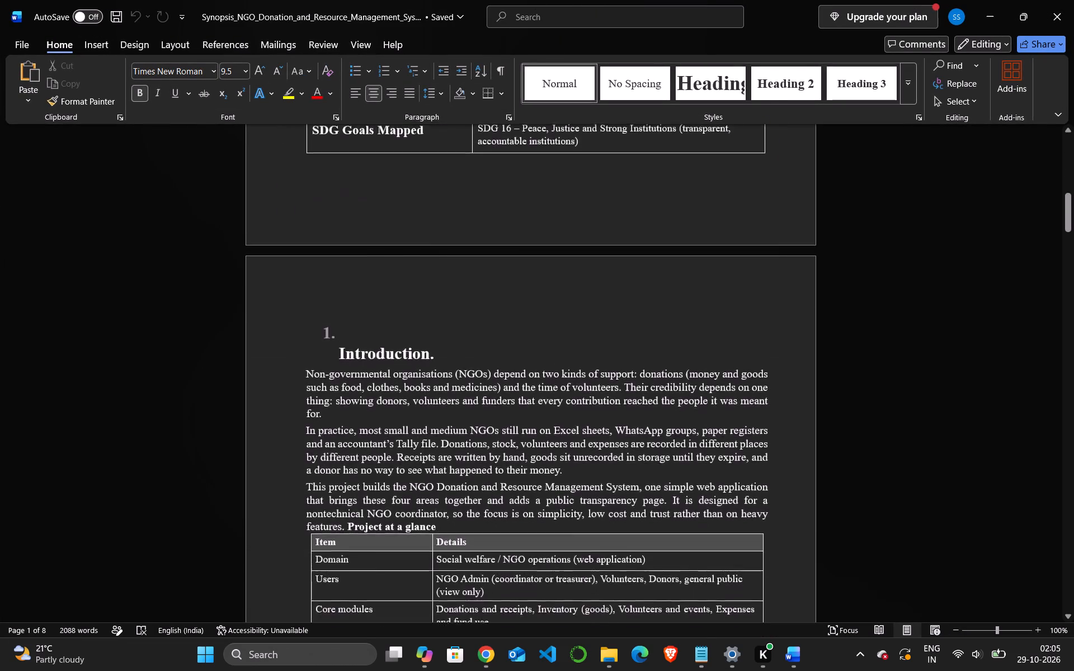
pyautogui.scroll(-1, 529, 349)
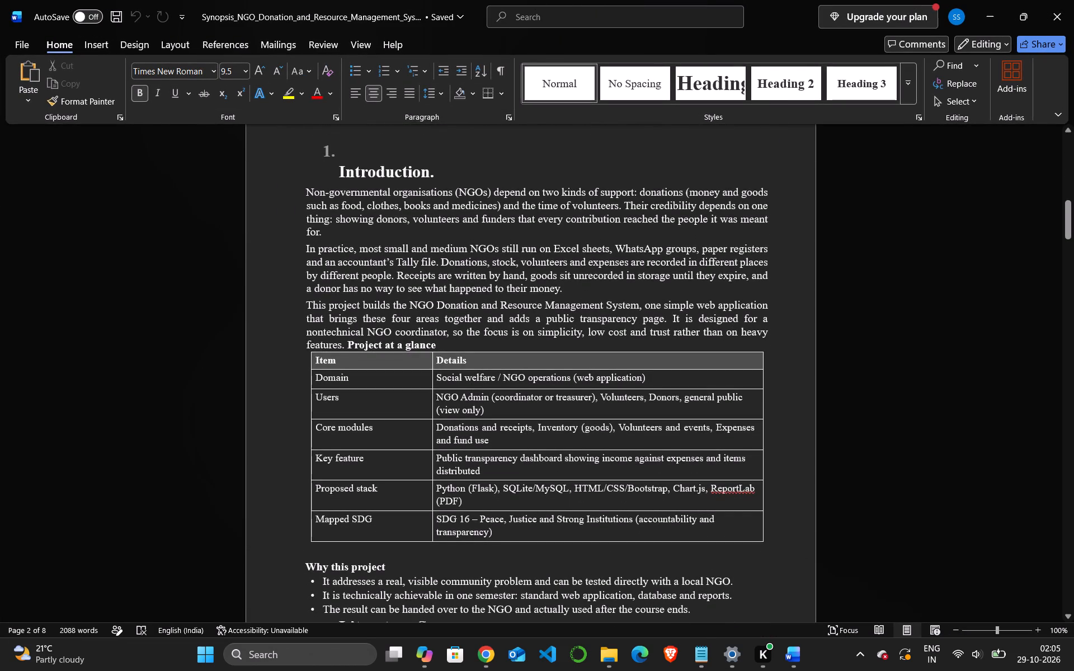
pyautogui.scroll(-1, 457, 345)
pyautogui.moveTo(446, 327); pyautogui.dragTo(395, 248)
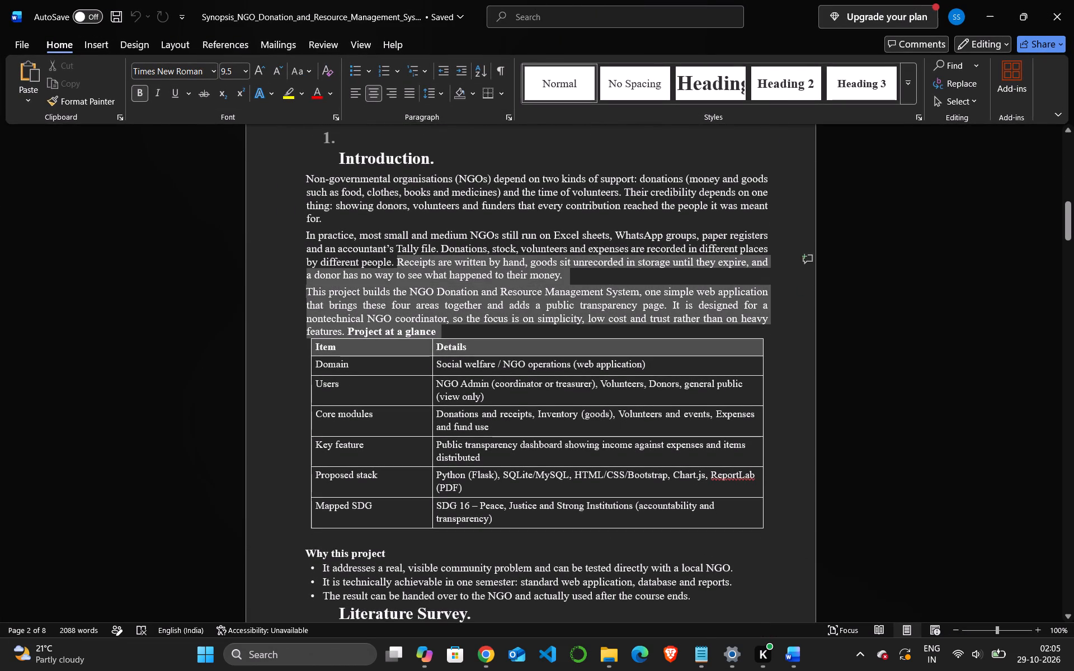
pyautogui.moveTo(395, 248); pyautogui.dragTo(298, 176)
pyautogui.press('BackSpace')
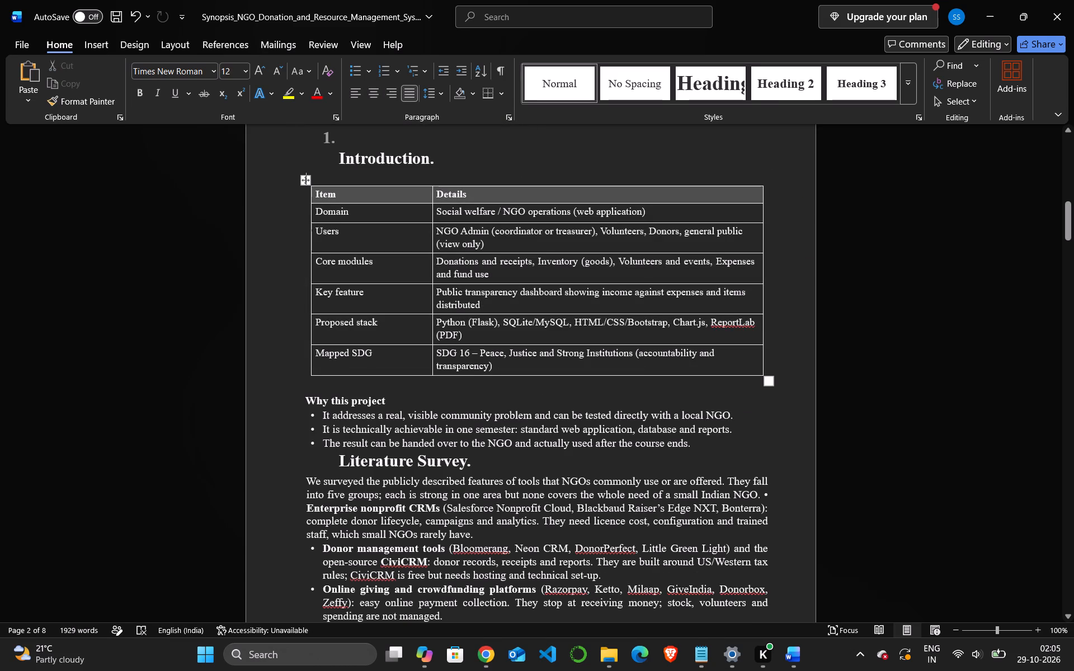
# Copy all the Introduction paragraphs from the ChatGPT synopsis and paste them under the Introduction heading in the Word document.
pyautogui.click(493, 670)
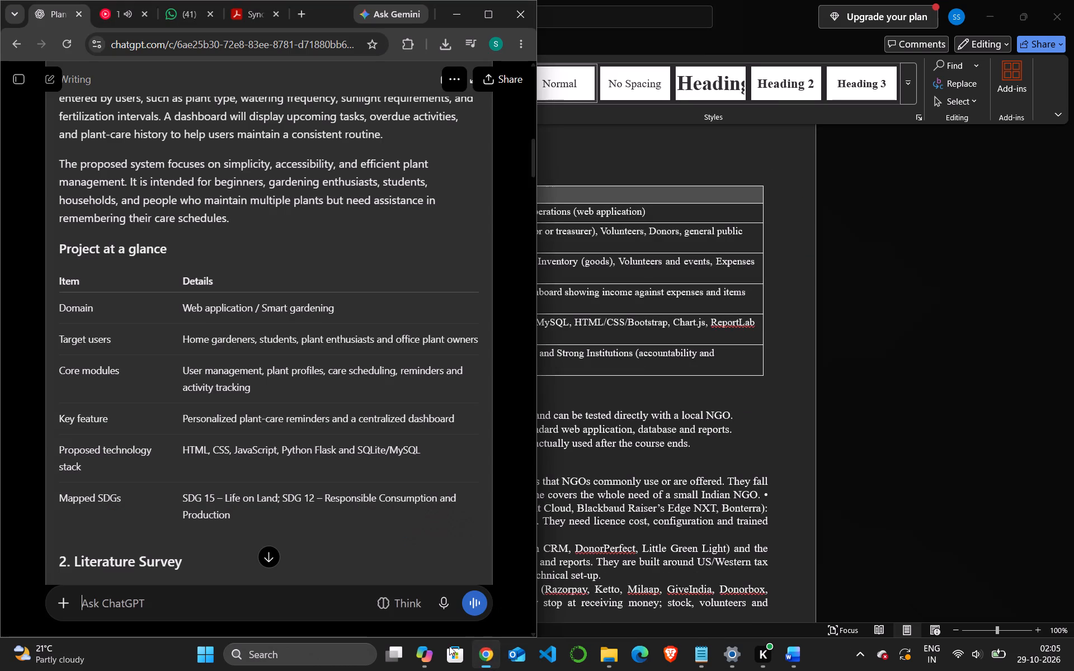
pyautogui.scroll(1, 304, 286)
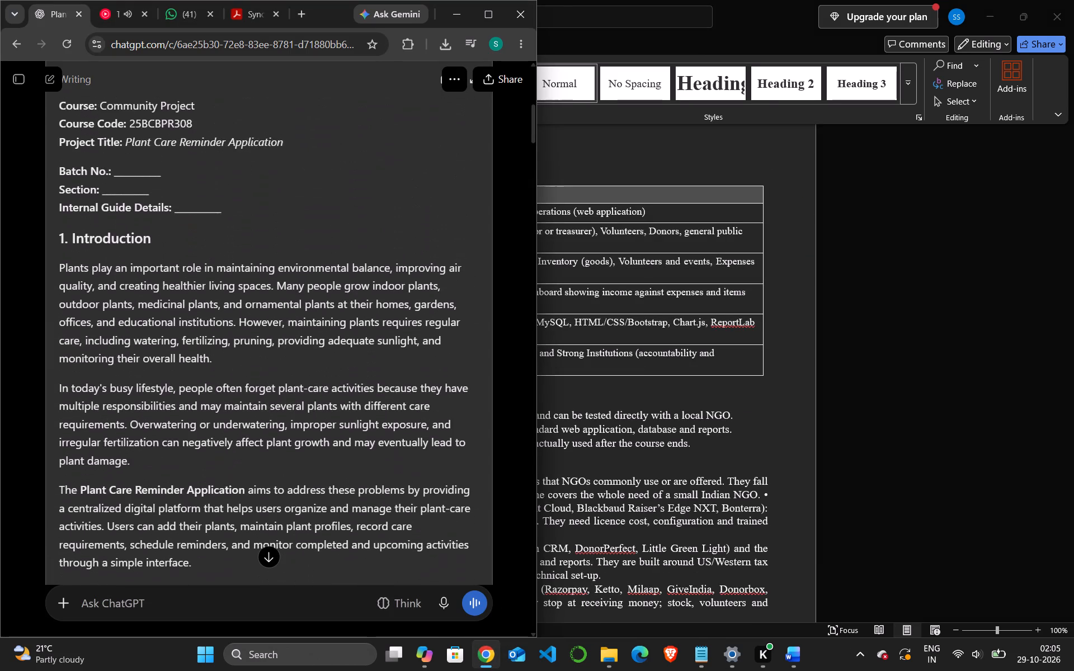
pyautogui.scroll(2, 304, 286)
pyautogui.click(304, 286)
pyautogui.scroll(-1, 304, 286)
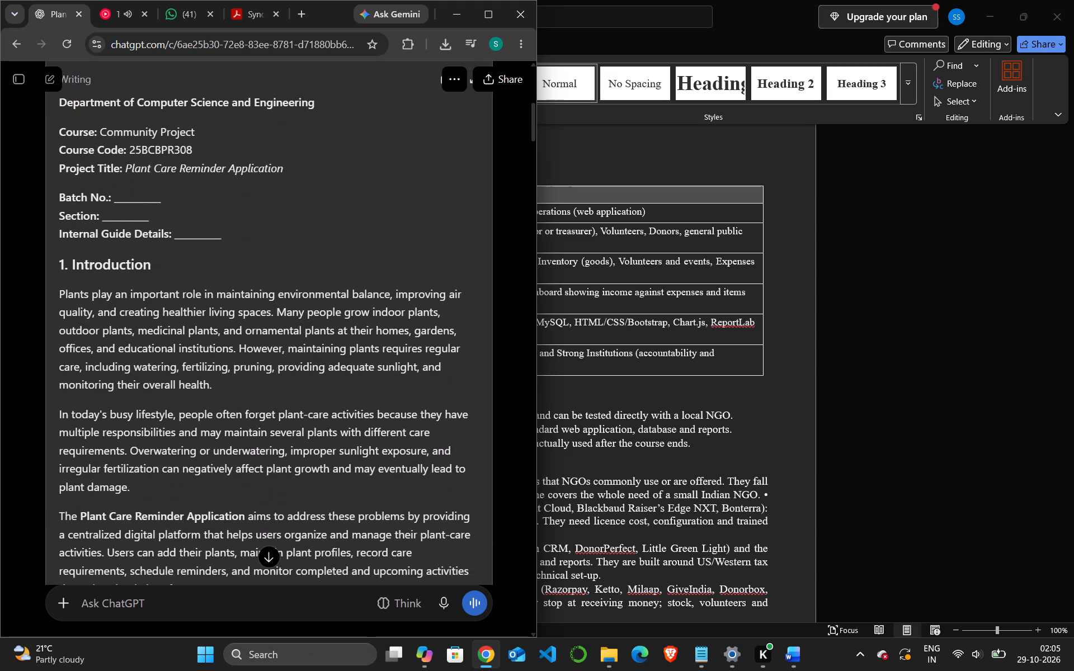
pyautogui.scroll(-3, 101, 299)
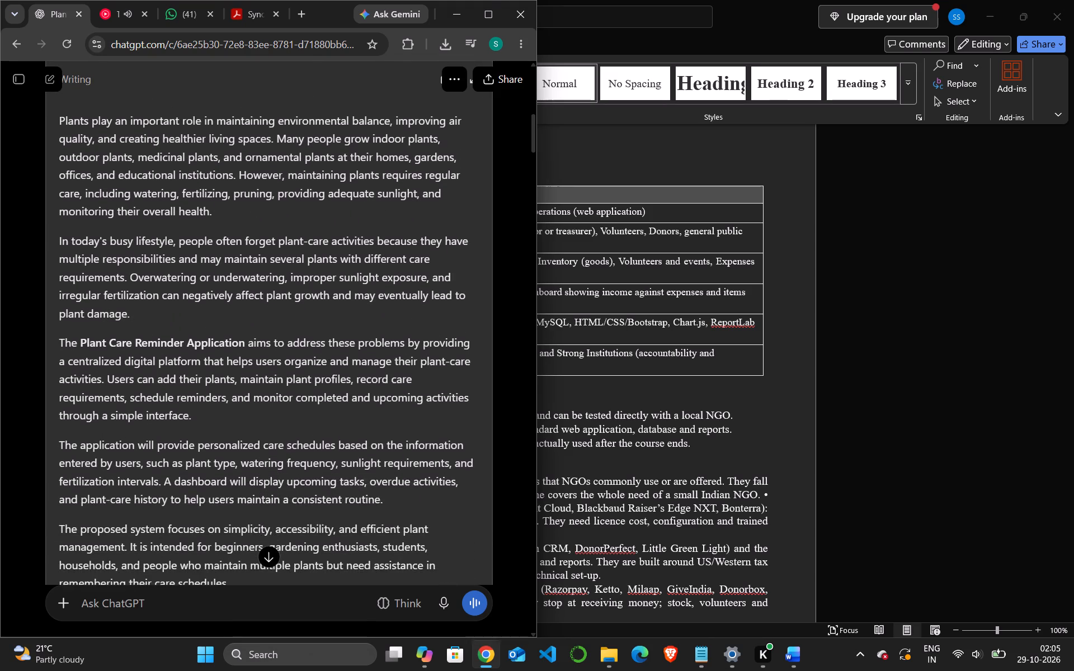
pyautogui.scroll(-2, 101, 299)
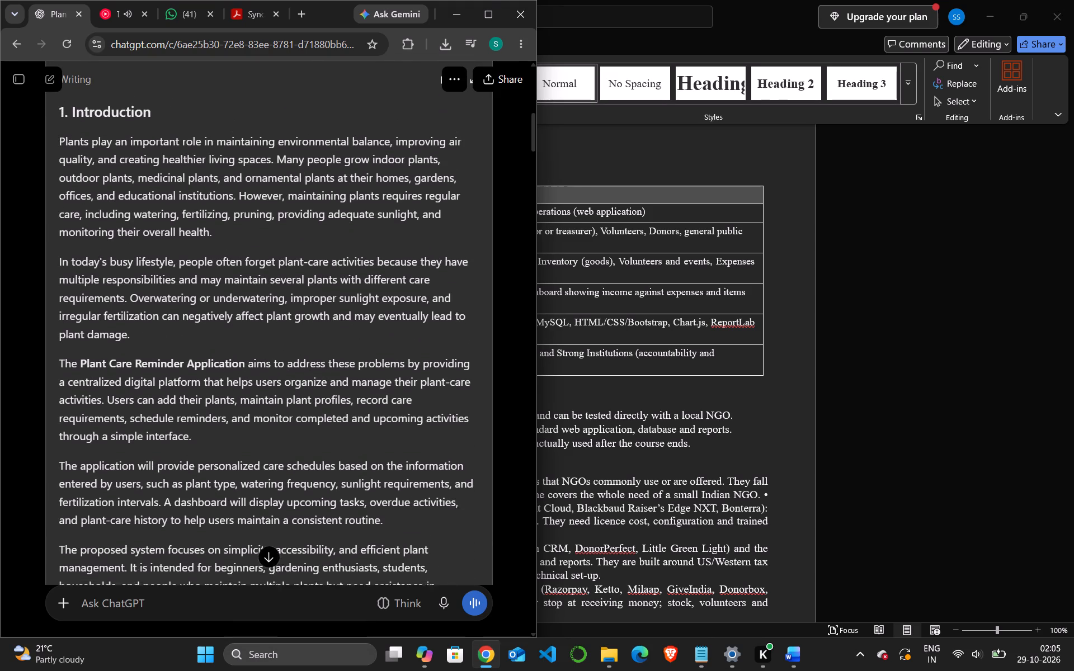
pyautogui.click(58, 156)
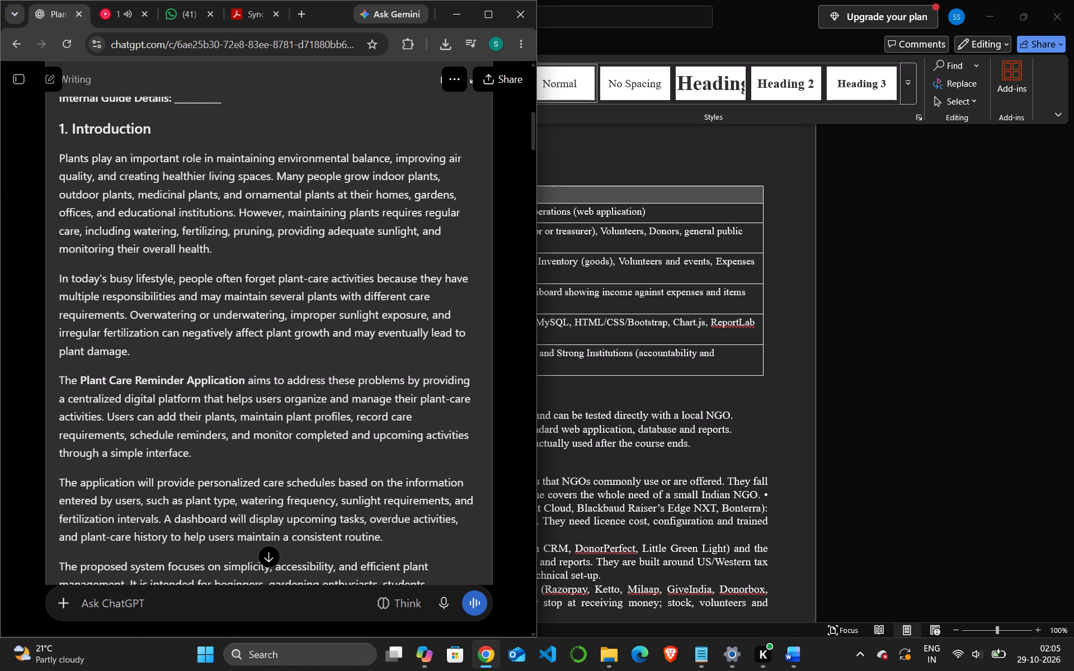
pyautogui.moveTo(60, 157); pyautogui.dragTo(276, 528)
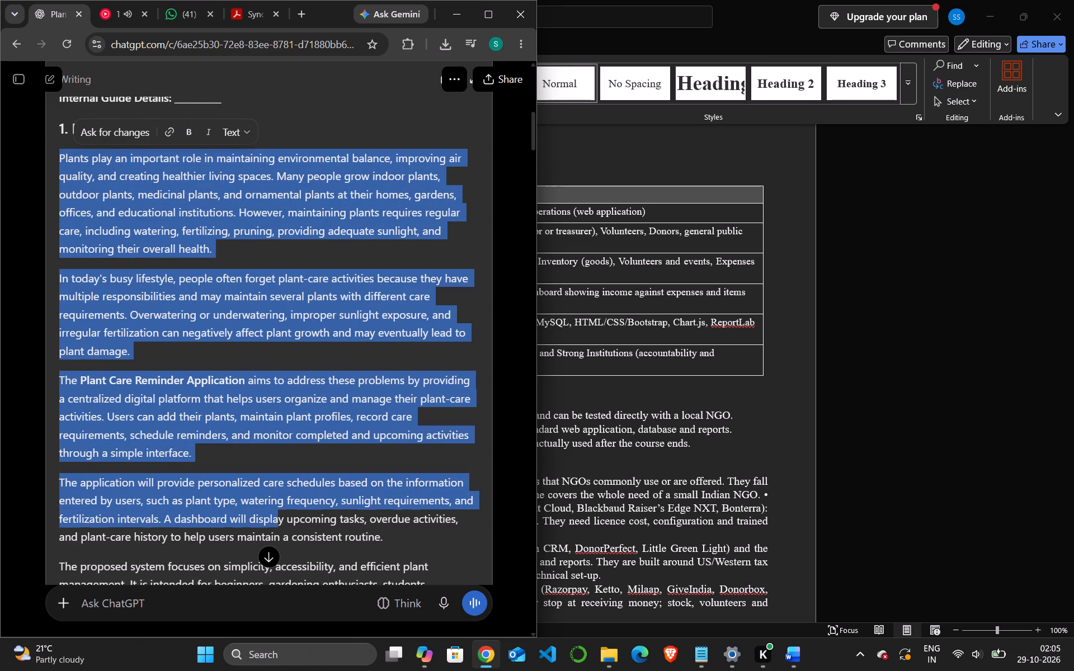
pyautogui.moveTo(276, 528); pyautogui.dragTo(221, 86)
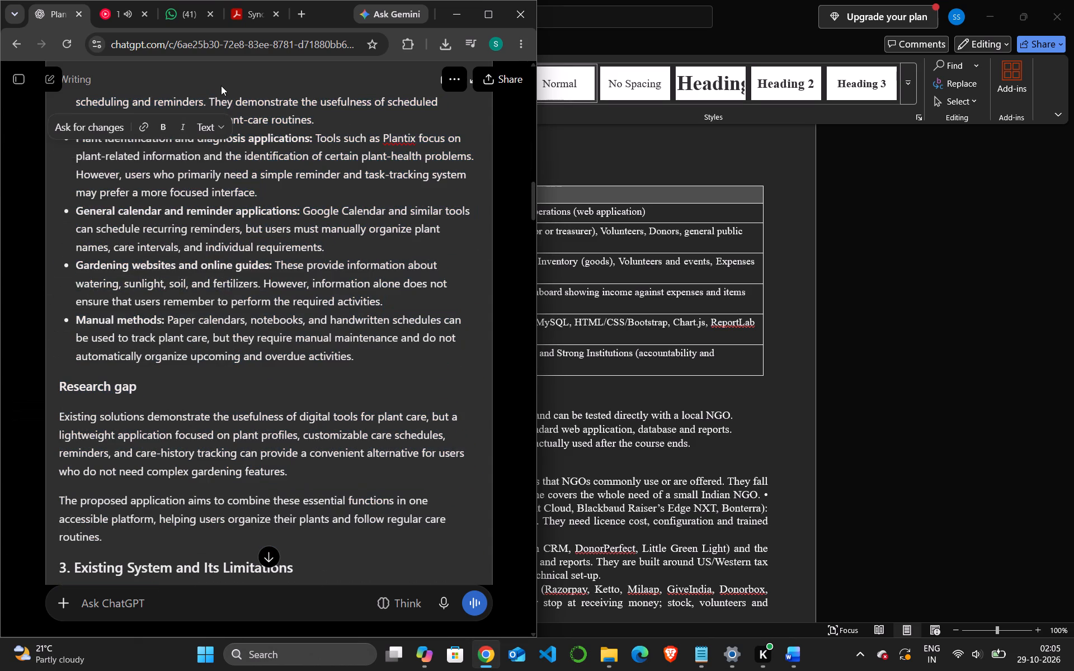
pyautogui.moveTo(221, 86); pyautogui.dragTo(209, 67)
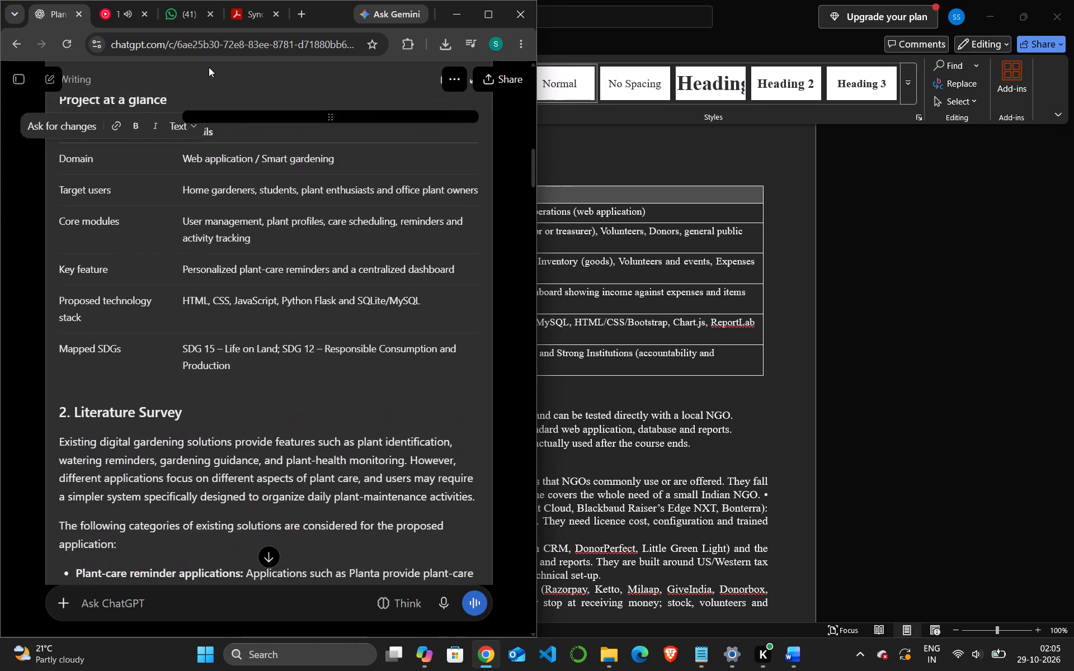
pyautogui.moveTo(209, 67); pyautogui.dragTo(230, 181)
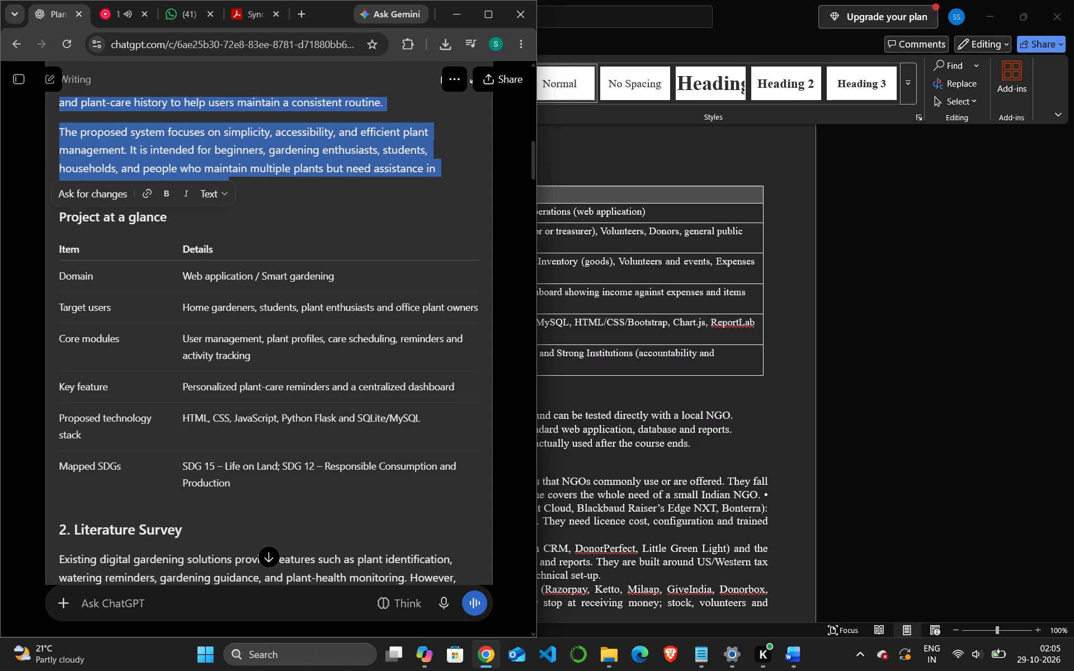
pyautogui.moveTo(230, 181); pyautogui.dragTo(235, 188)
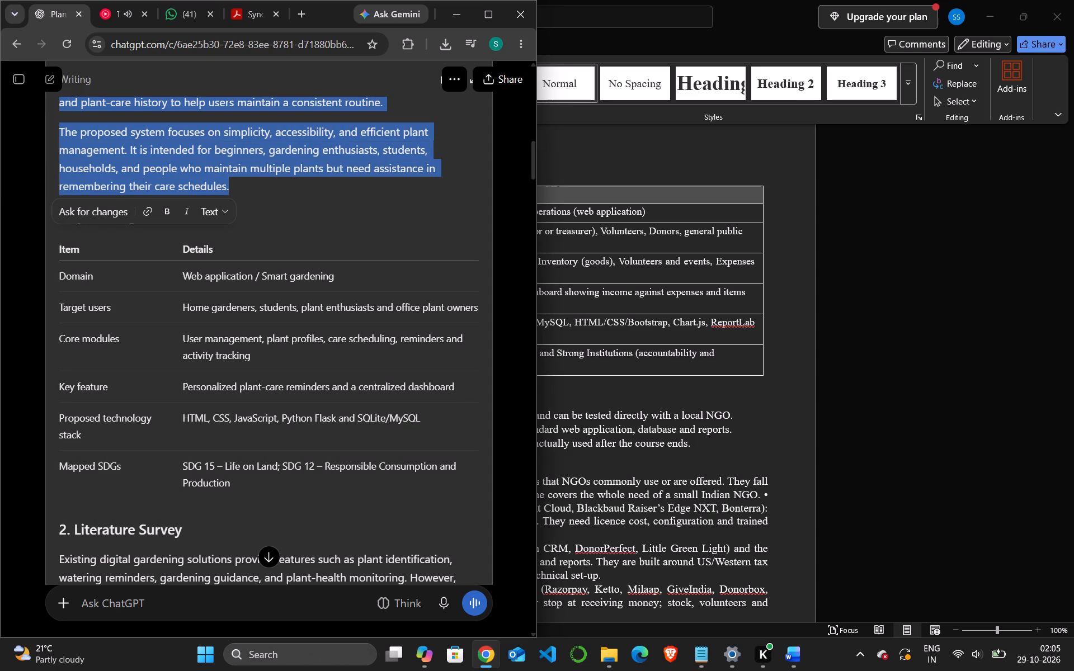
pyautogui.hotkey('ctrl', 'c')
pyautogui.click(675, 160)
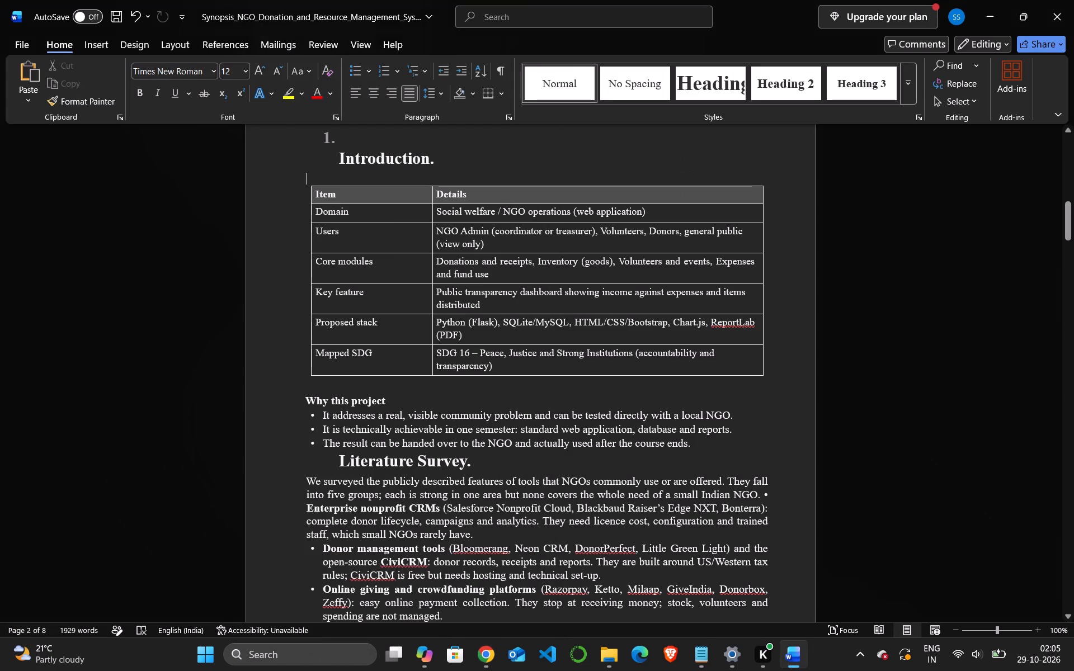
pyautogui.hotkey('ctrl', 'v')
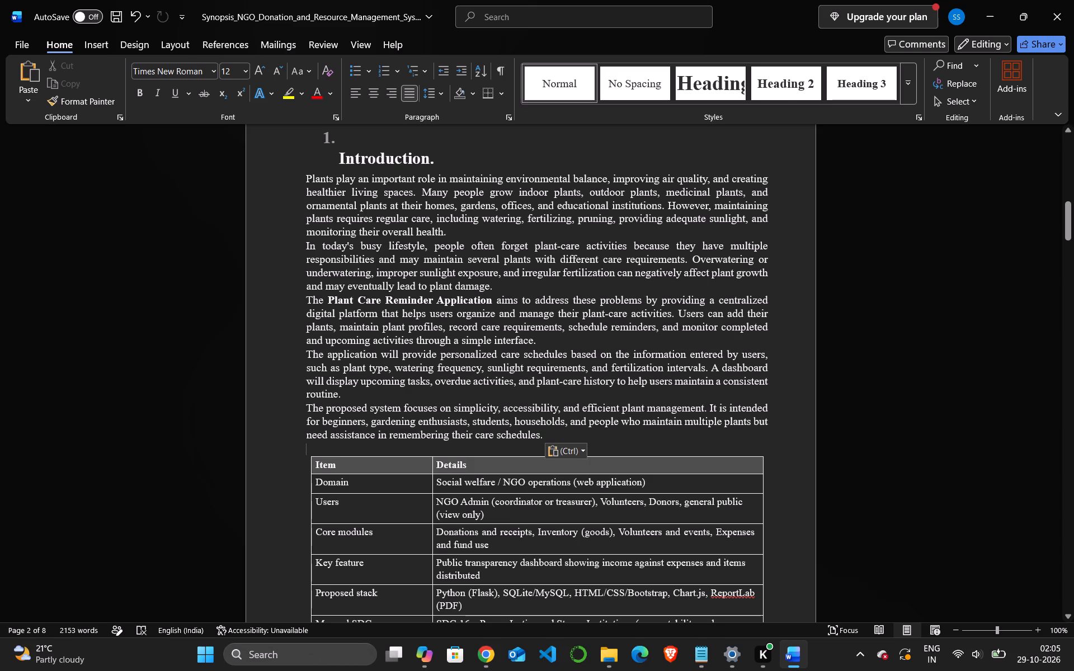
# Remove the indent before the Introduction heading so it starts at the margin at the top of page 2.
pyautogui.click(336, 157)
pyautogui.press('BackSpace')
pyautogui.press('BackSpace')
pyautogui.press('BackSpace')
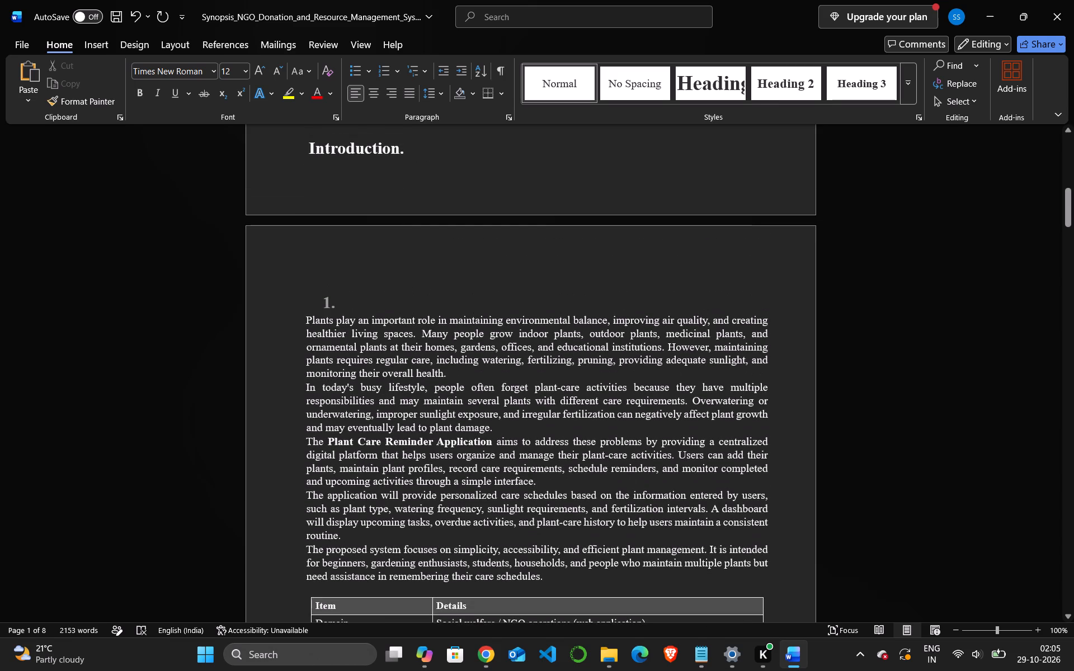
pyautogui.press('Return')
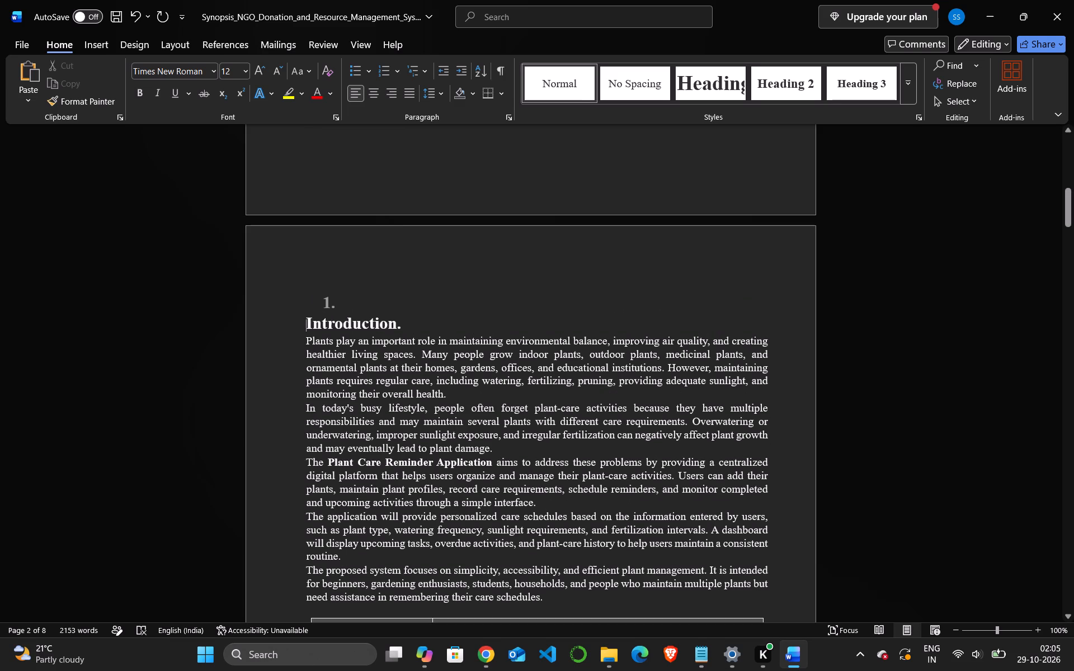
# Open the page header above the Introduction heading and delete its bold number, indent and surplus empty lines.
pyautogui.click(337, 307)
pyautogui.click(344, 307)
pyautogui.tripleClick(327, 303)
pyautogui.click(327, 303)
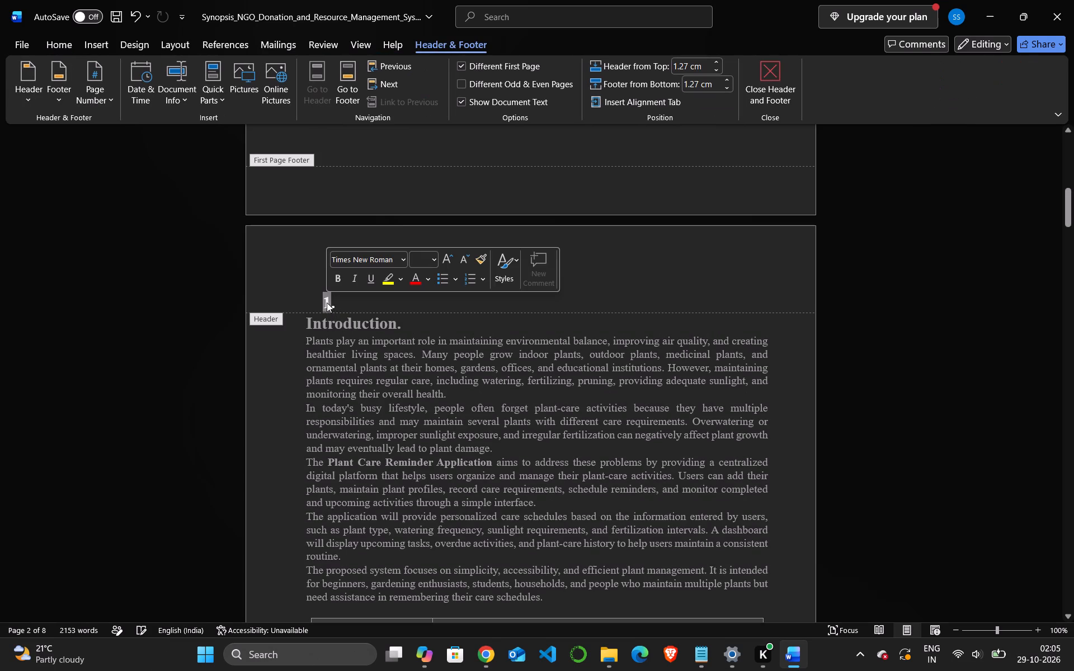
pyautogui.click(346, 304)
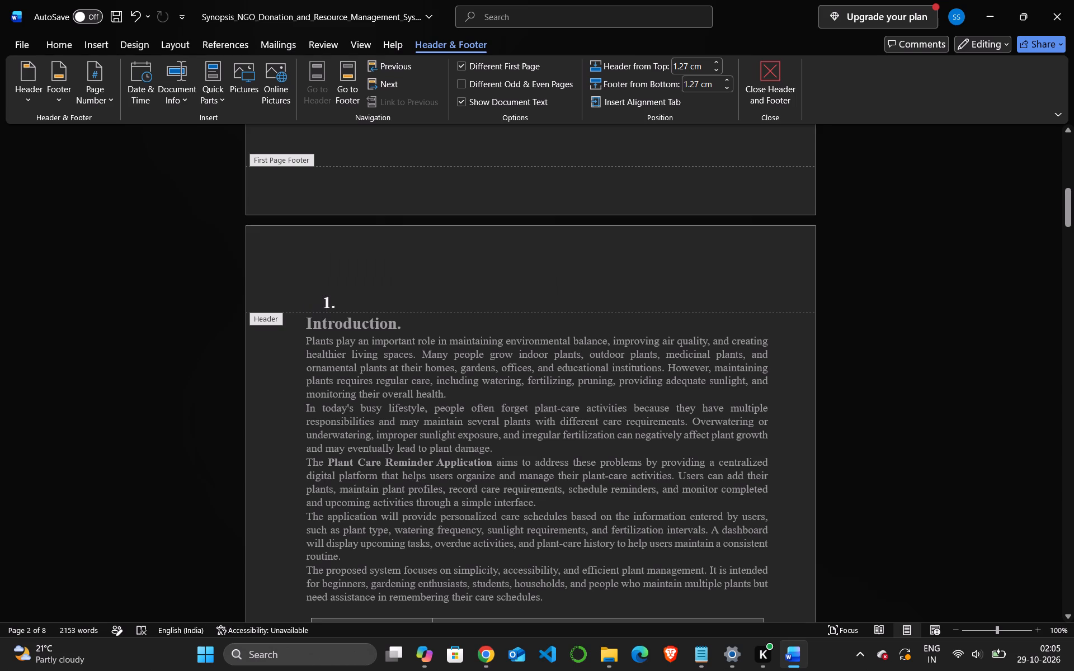
pyautogui.press('space')
pyautogui.press('space')
pyautogui.press('space')
pyautogui.press('space')
pyautogui.press('space')
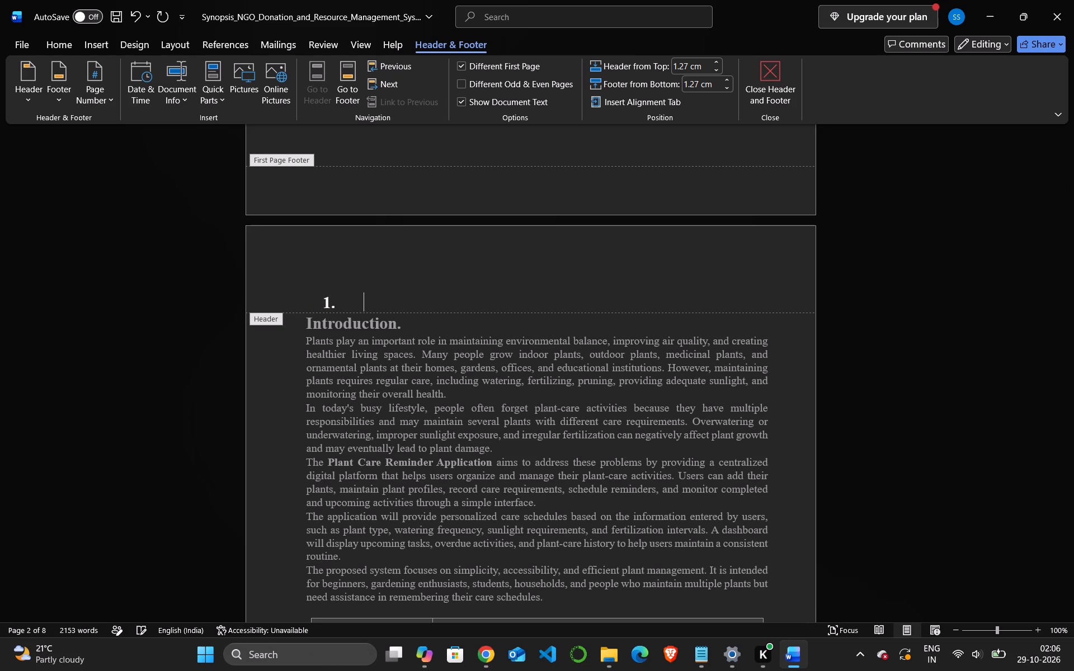
pyautogui.press('BackSpace')
pyautogui.press('BackSpace')
pyautogui.press('BackSpace')
pyautogui.press('BackSpace')
pyautogui.press('BackSpace')
pyautogui.press('BackSpace')
pyautogui.press('BackSpace')
pyautogui.press('BackSpace')
pyautogui.press('BackSpace')
pyautogui.press('BackSpace')
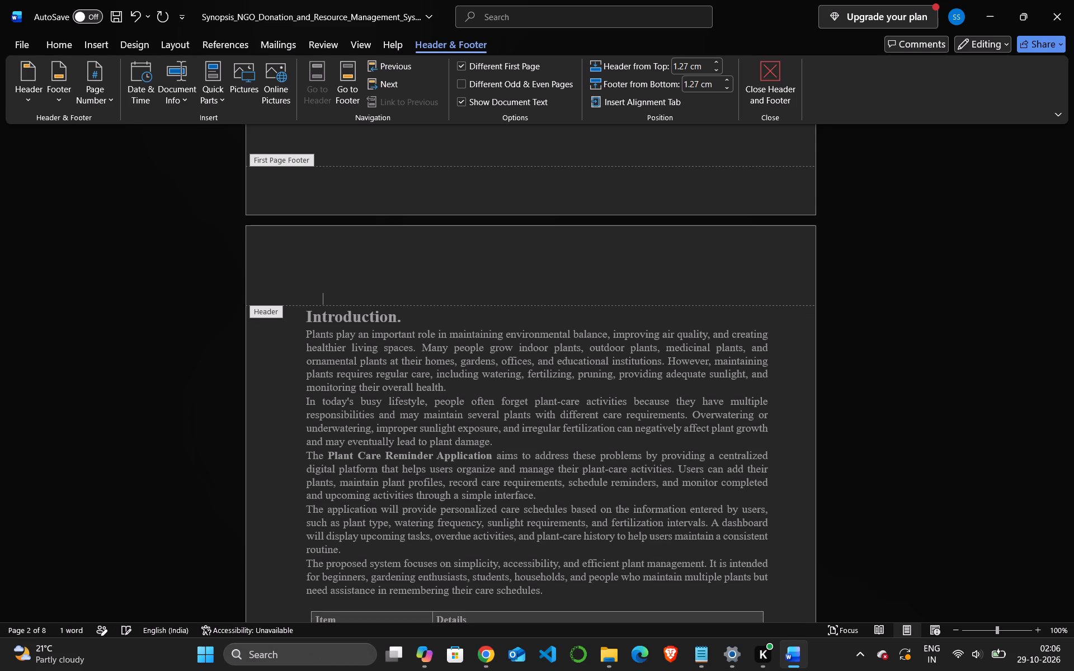
pyautogui.press('BackSpace')
pyautogui.press('BackSpace')
pyautogui.press('BackSpace')
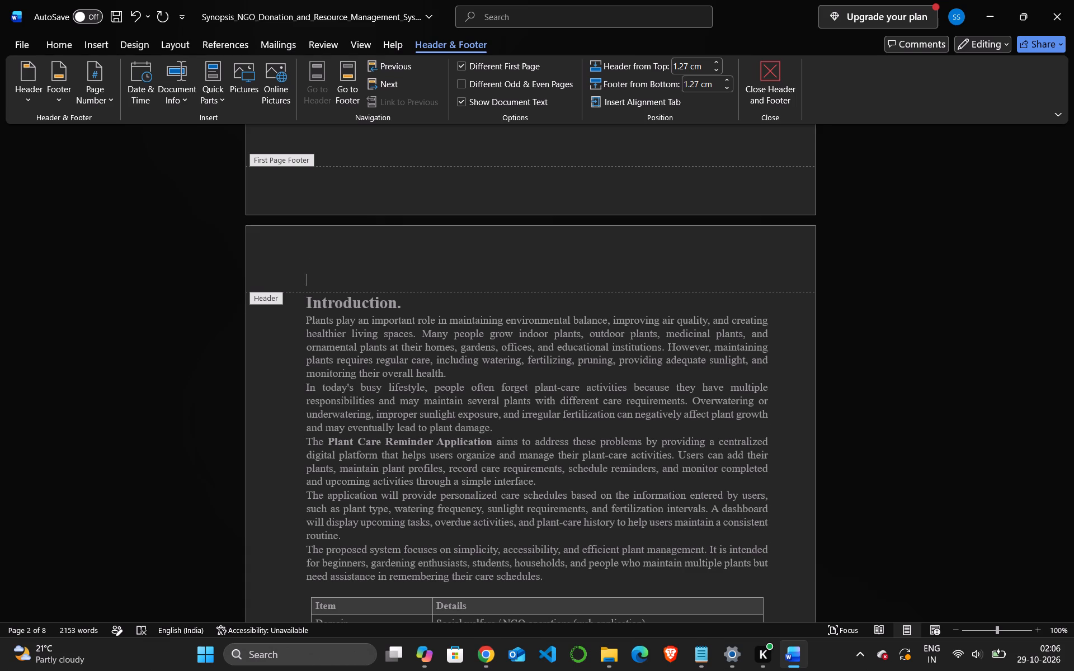
pyautogui.press('BackSpace')
pyautogui.press('BackSpace')
pyautogui.press('BackSpace')
pyautogui.press('BackSpace')
pyautogui.press('BackSpace')
pyautogui.press('BackSpace')
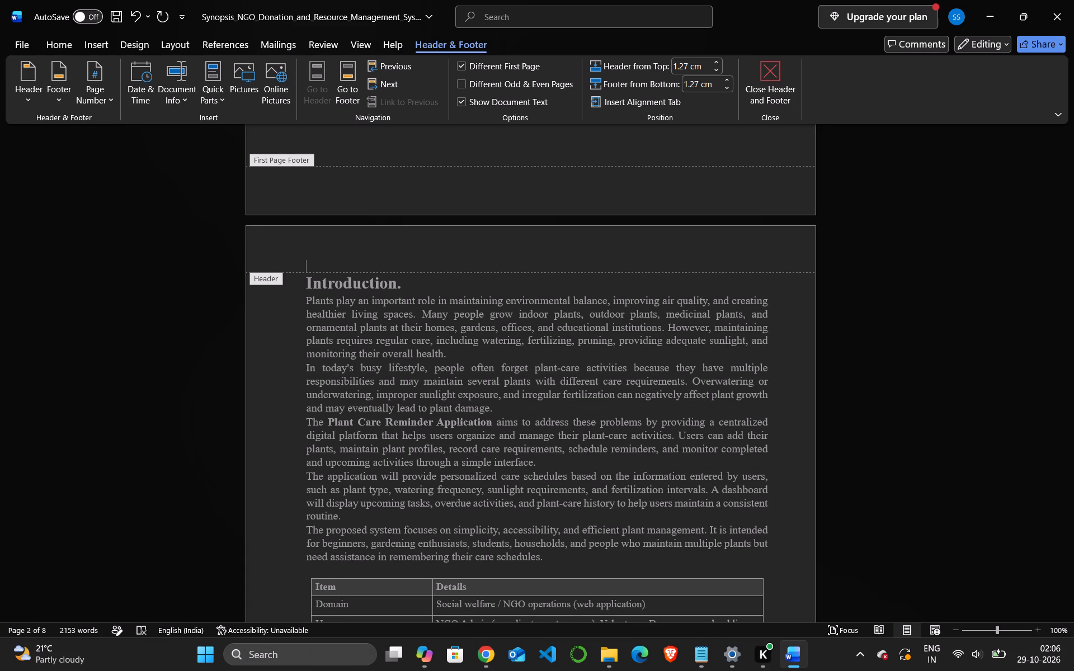
# Enter a plain "1." in the page header above the Introduction heading and return to the body text.
pyautogui.press('1')
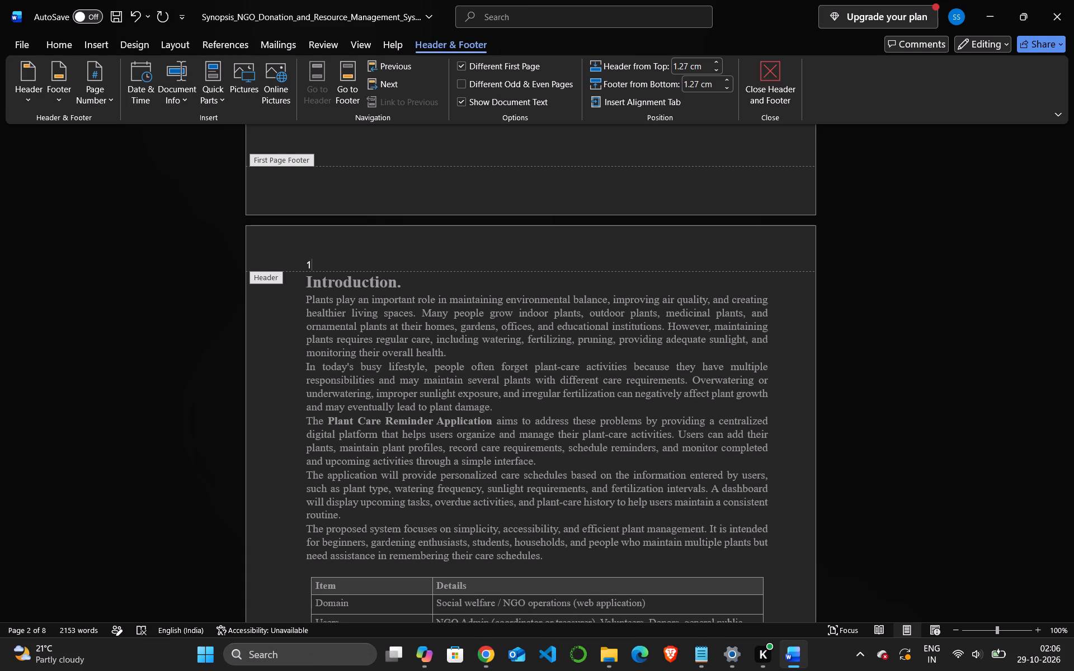
pyautogui.press('.')
pyautogui.press('BackSpace')
pyautogui.press('BackSpace')
pyautogui.press('BackSpace')
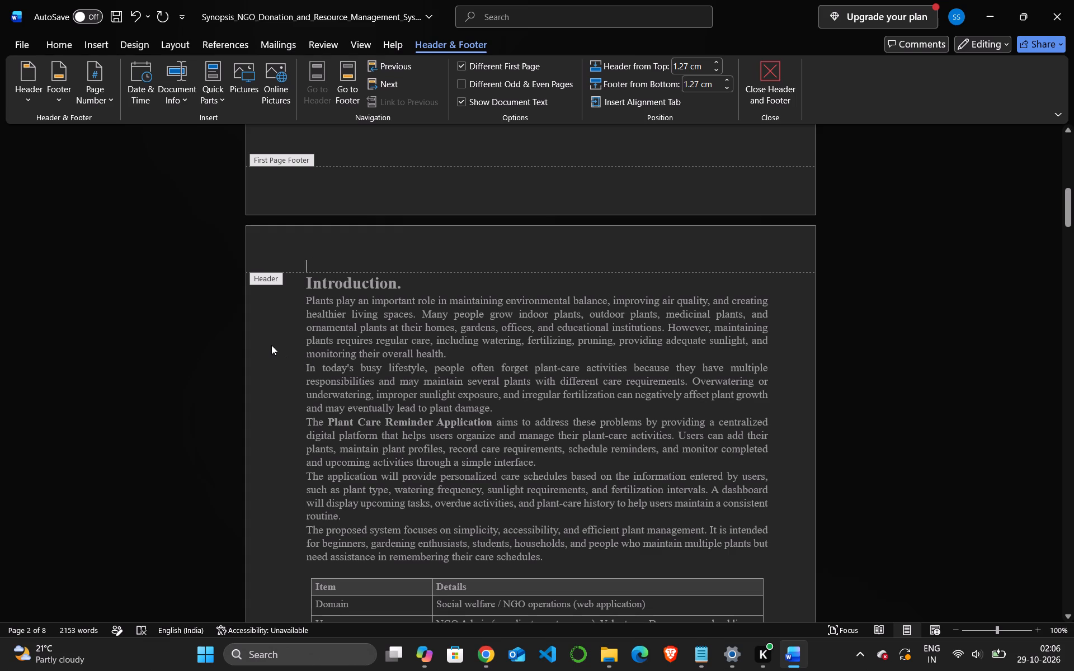
pyautogui.write('1.')
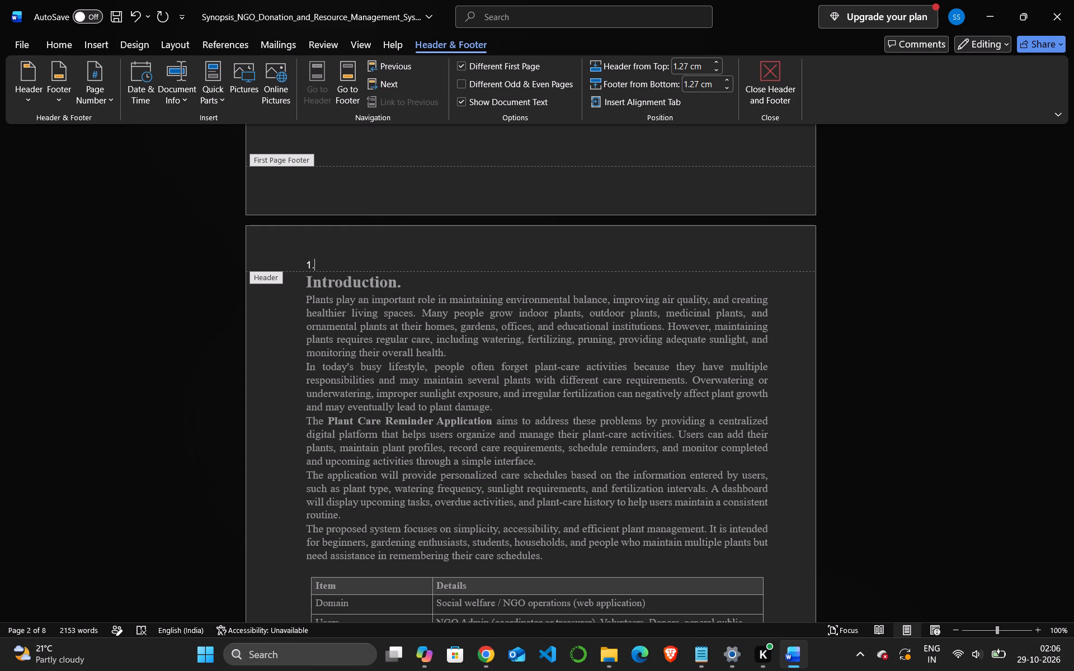
pyautogui.click(270, 414)
pyautogui.tripleClick(270, 414)
pyautogui.click(272, 294)
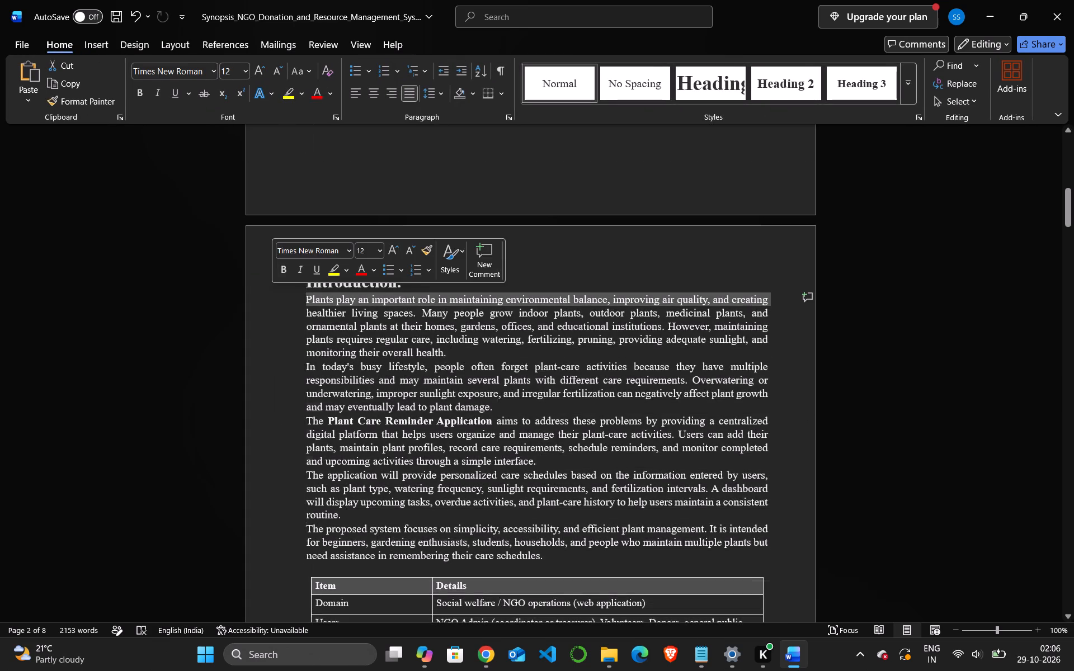
# Look through the following pages to examine the header number and the remaining NGO sections, returning to the Introduction page.
pyautogui.scroll(14, 272, 294)
pyautogui.scroll(-3, 272, 294)
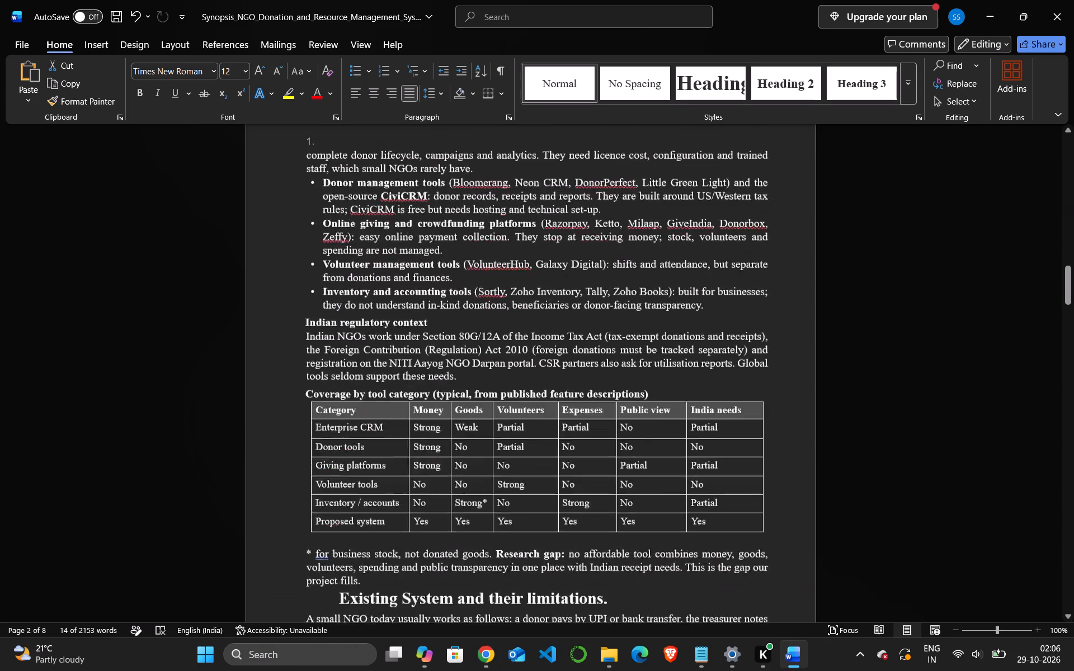
pyautogui.scroll(-5, 272, 294)
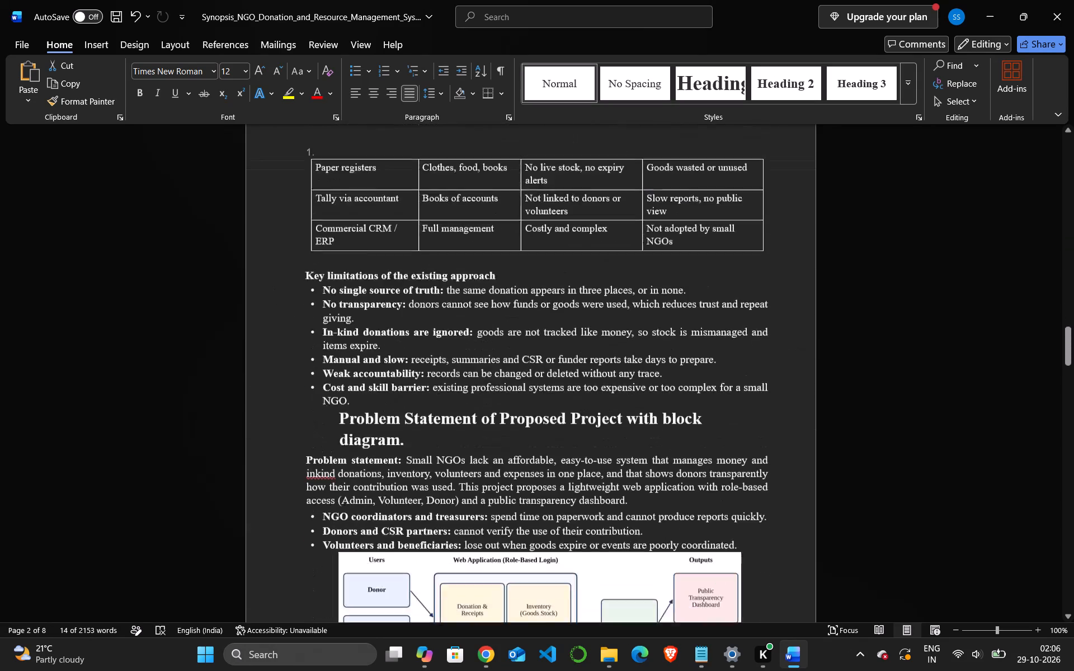
pyautogui.scroll(-3, 272, 294)
pyautogui.scroll(1, 272, 294)
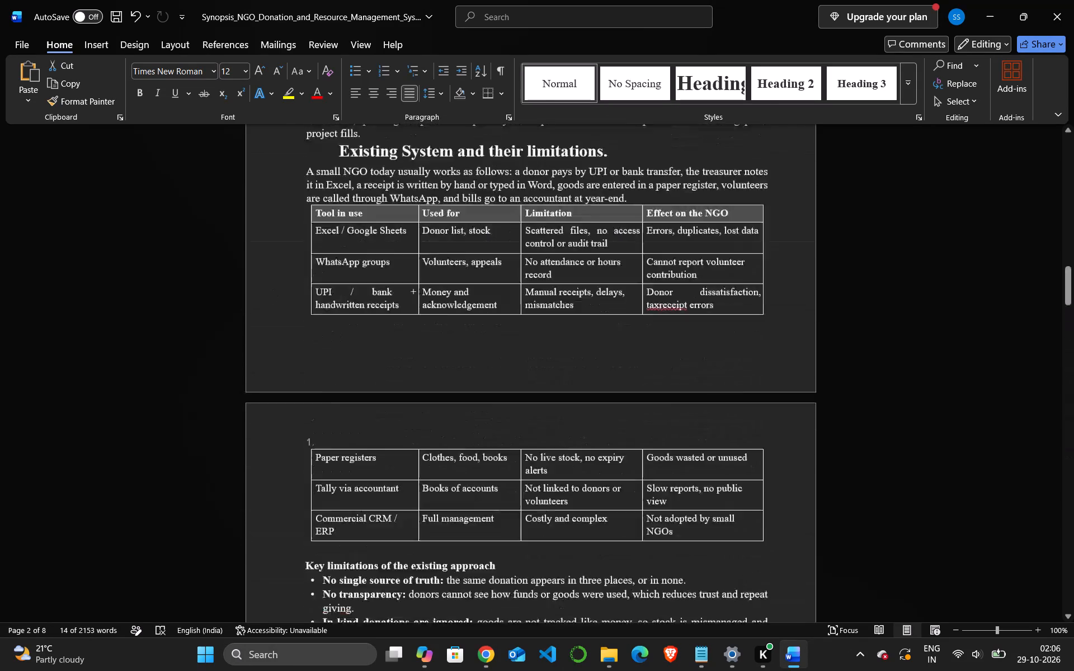
pyautogui.scroll(2, 272, 294)
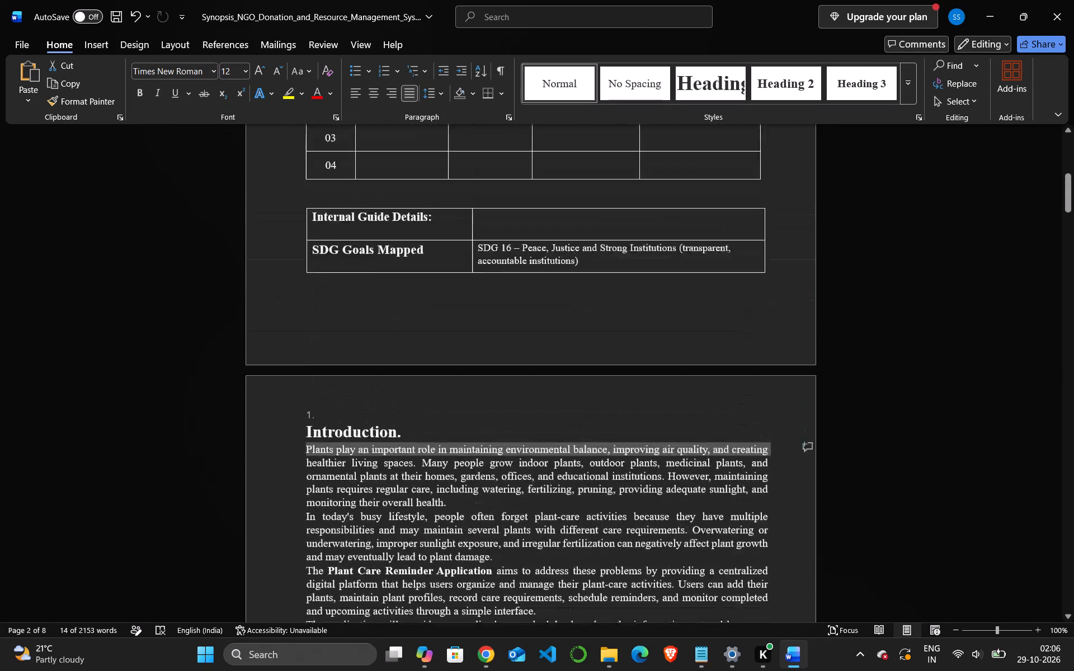
pyautogui.scroll(1, 272, 294)
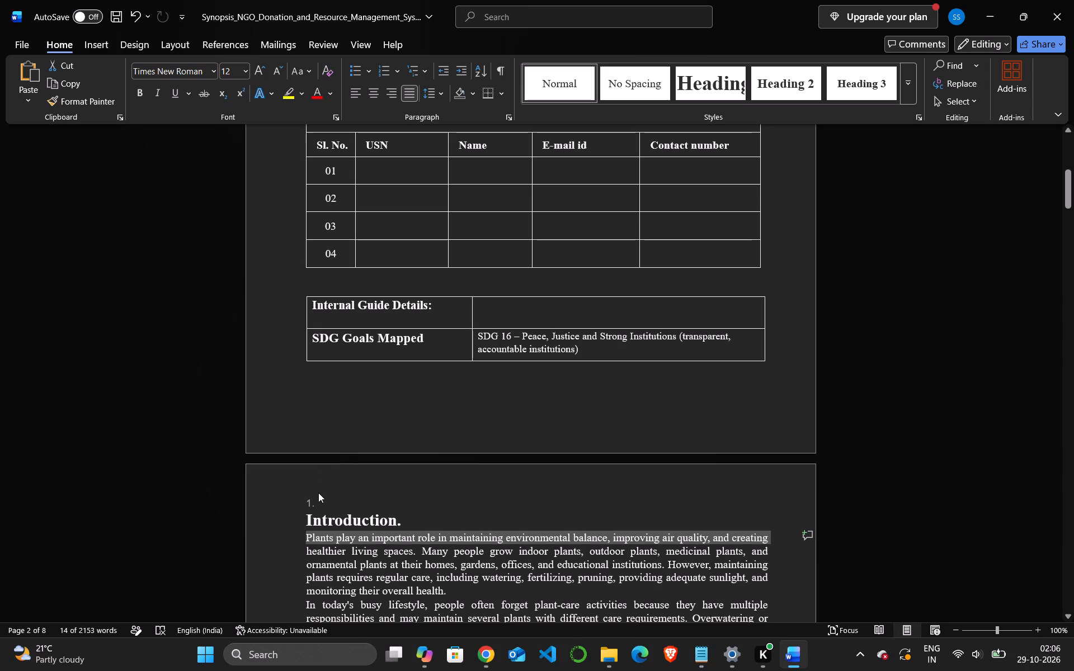
# Delete the "1." from the page header above the Introduction heading and return to the body text.
pyautogui.doubleClick(318, 493)
pyautogui.click(321, 498)
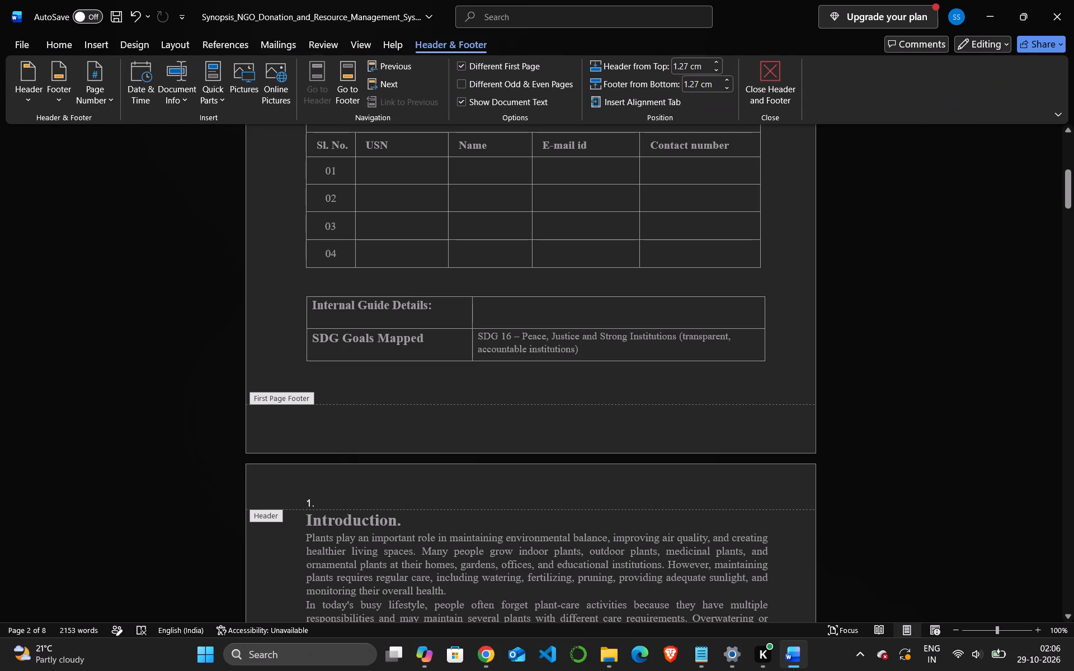
pyautogui.doubleClick(321, 498)
pyautogui.press('BackSpace')
pyautogui.press('BackSpace')
pyautogui.press('BackSpace')
pyautogui.press('BackSpace')
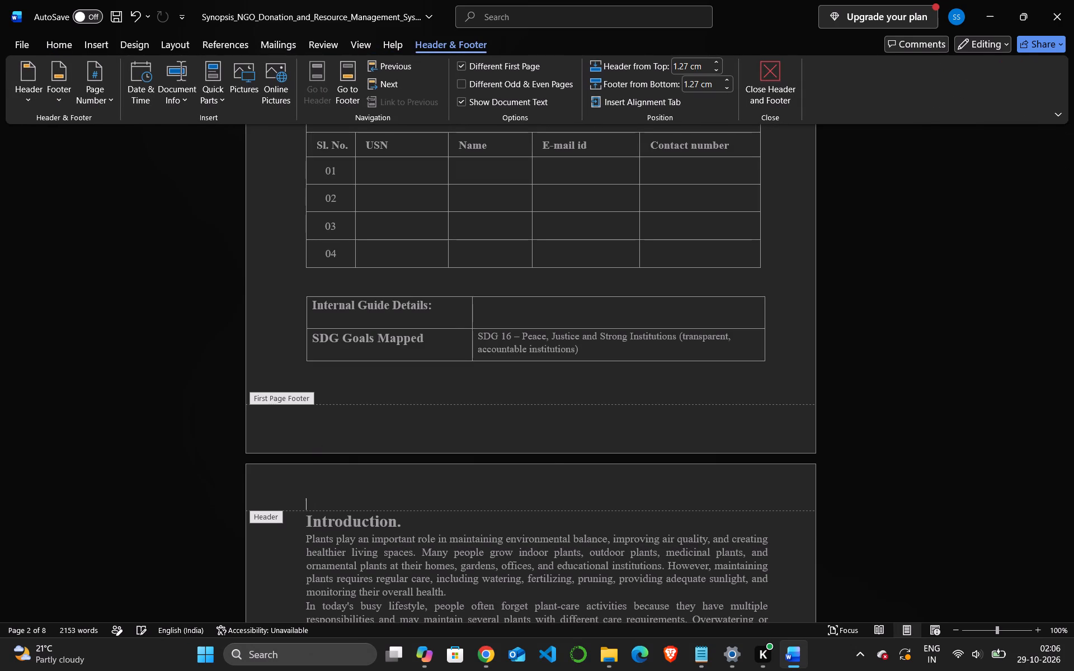
pyautogui.press('BackSpace')
pyautogui.click(290, 550)
pyautogui.doubleClick(290, 550)
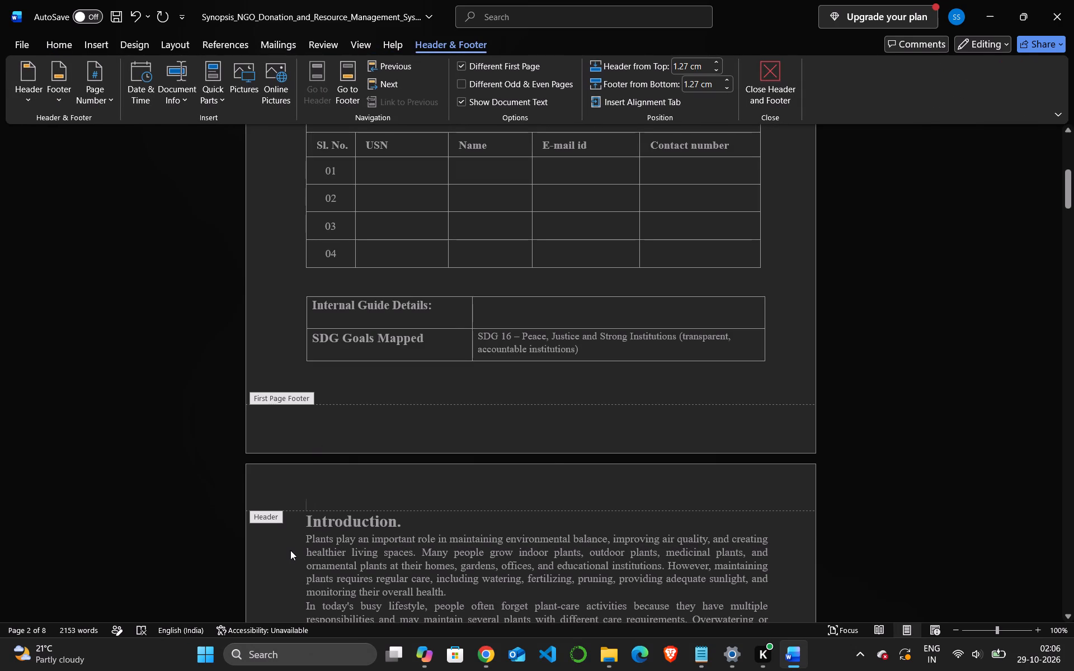
pyautogui.click(290, 550)
pyautogui.click(479, 443)
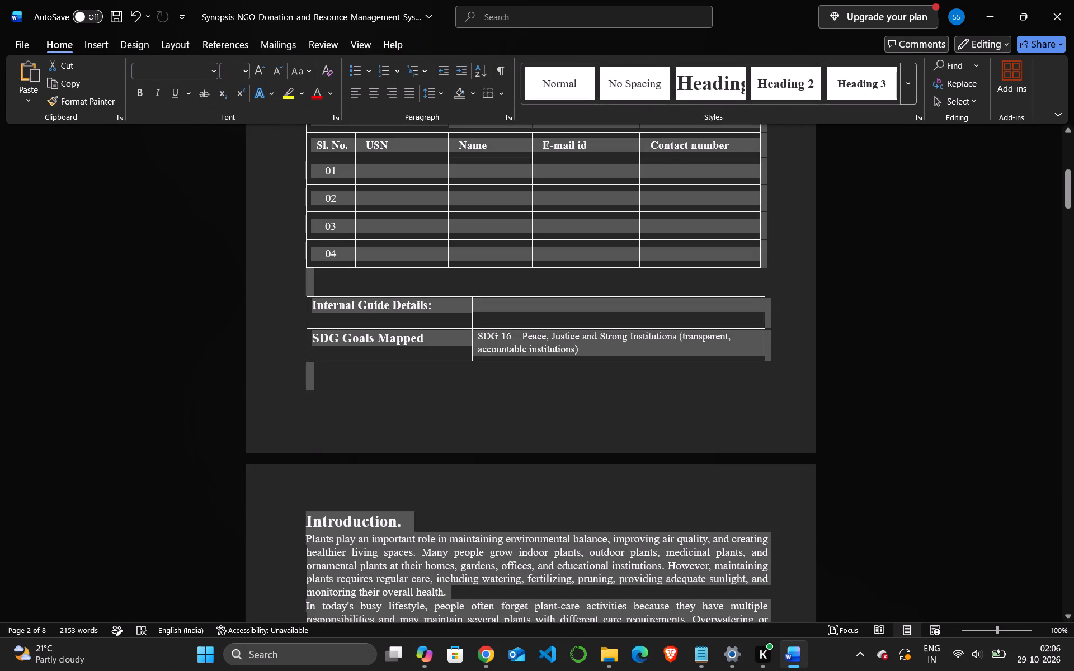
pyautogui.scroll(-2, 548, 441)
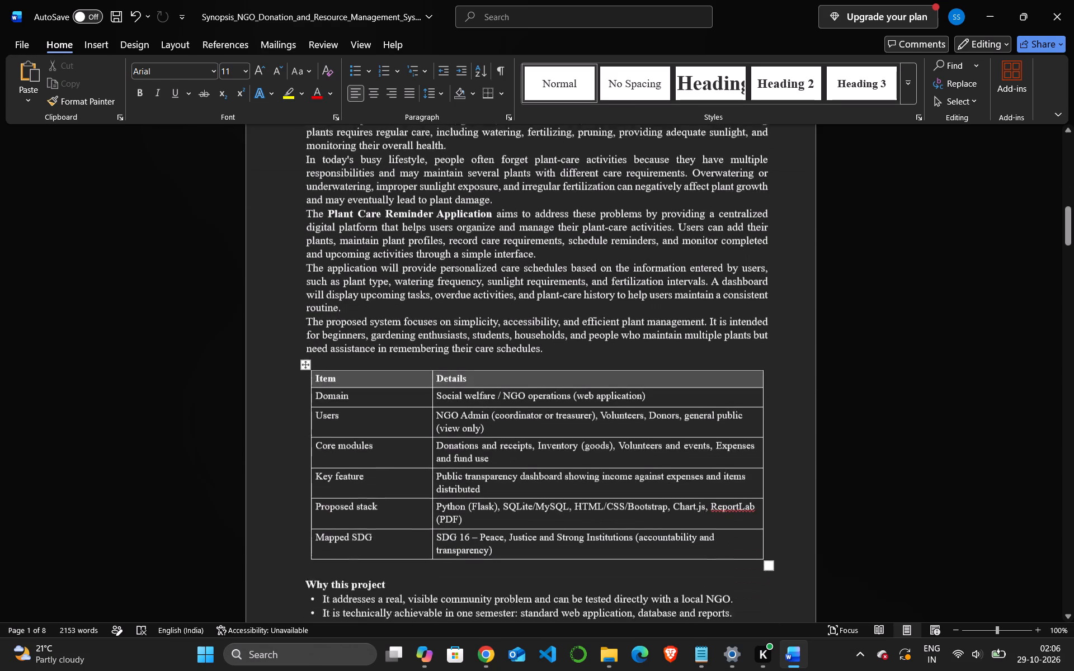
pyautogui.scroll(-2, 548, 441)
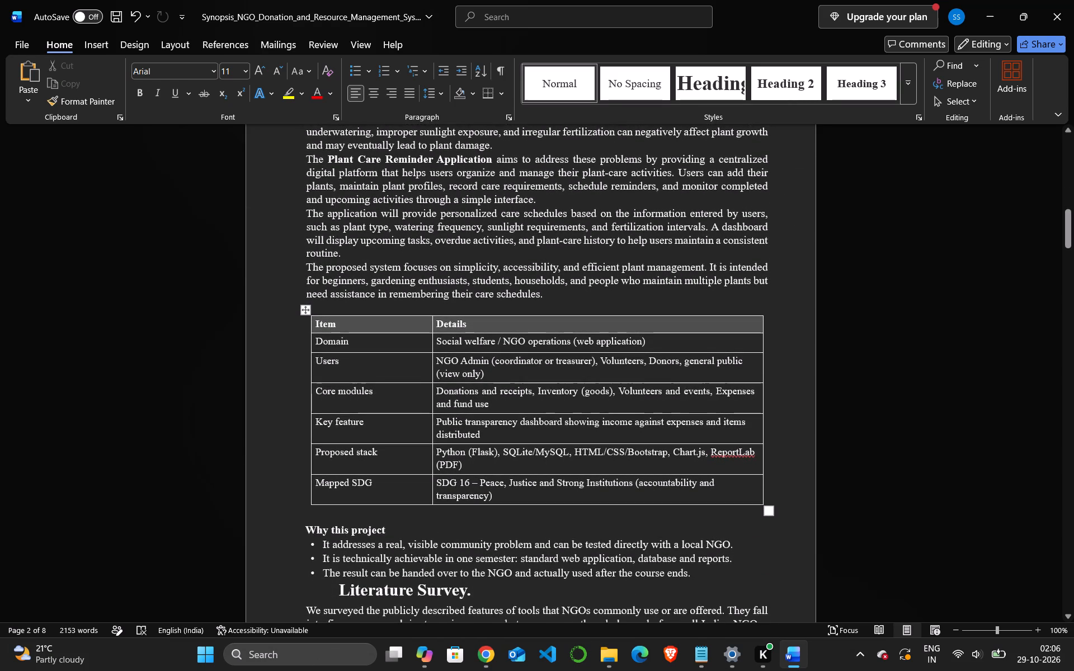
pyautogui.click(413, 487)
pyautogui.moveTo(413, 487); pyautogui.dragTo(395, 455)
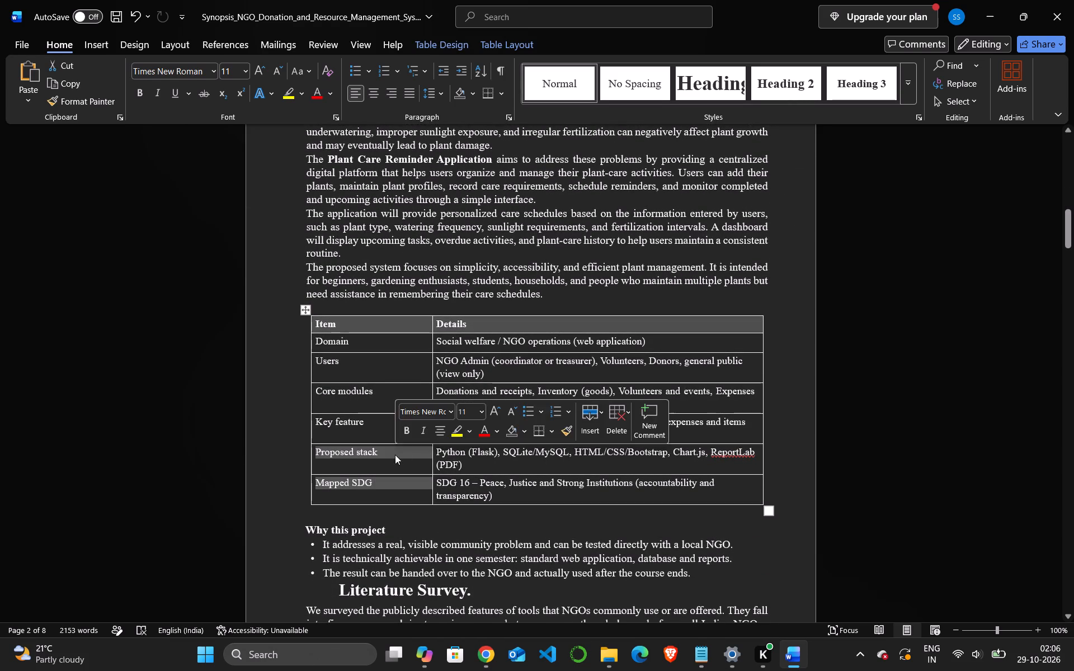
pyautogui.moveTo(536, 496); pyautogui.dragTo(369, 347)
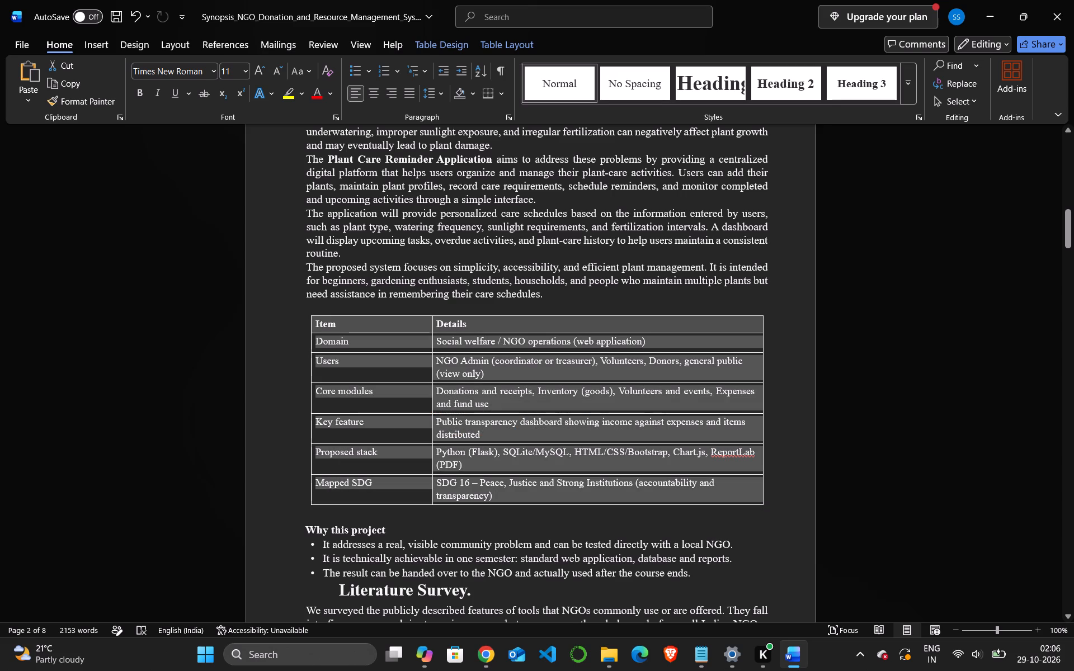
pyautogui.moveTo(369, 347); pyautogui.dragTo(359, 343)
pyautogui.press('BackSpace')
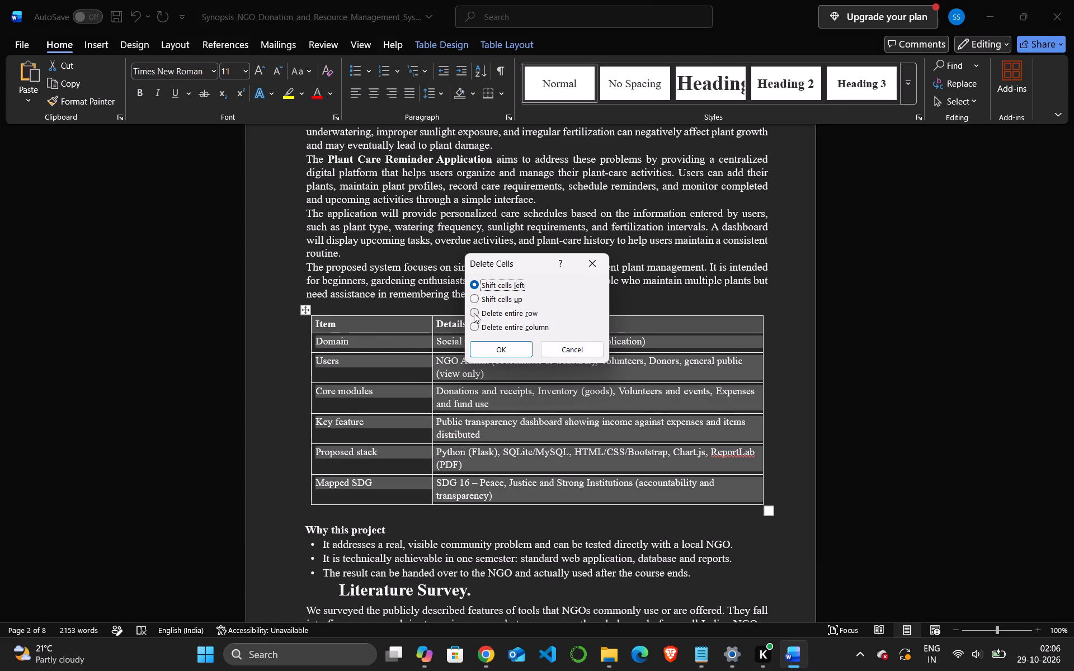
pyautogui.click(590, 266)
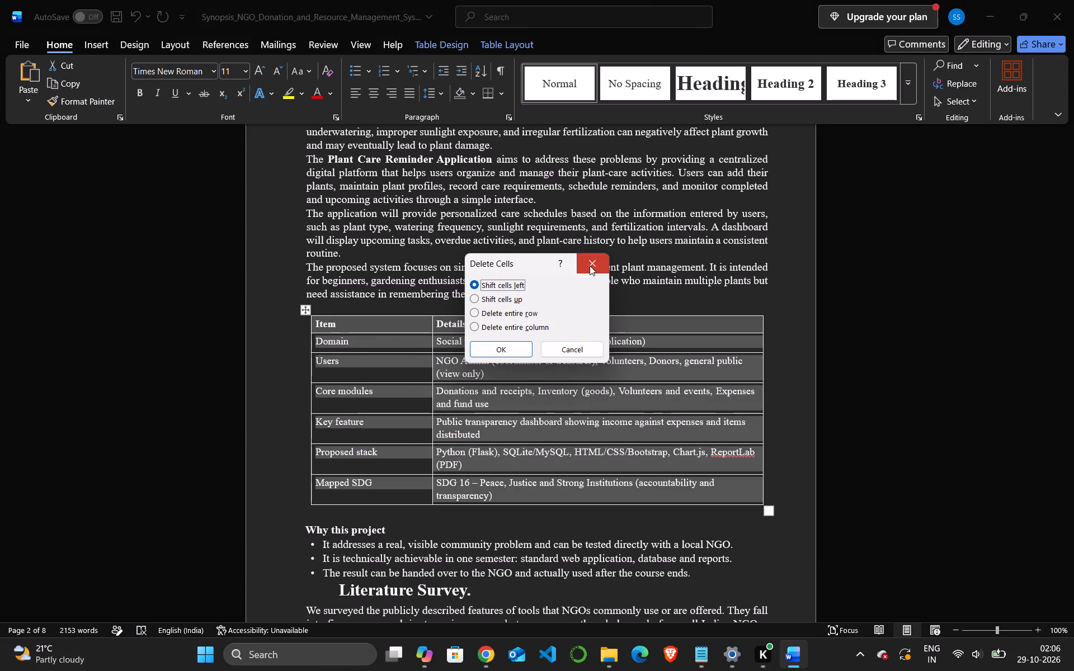
# Replace the Domain row's details in the Introduction table with "Web application / Smart gardening", copied from the ChatGPT table in Chrome.
pyautogui.click(409, 346)
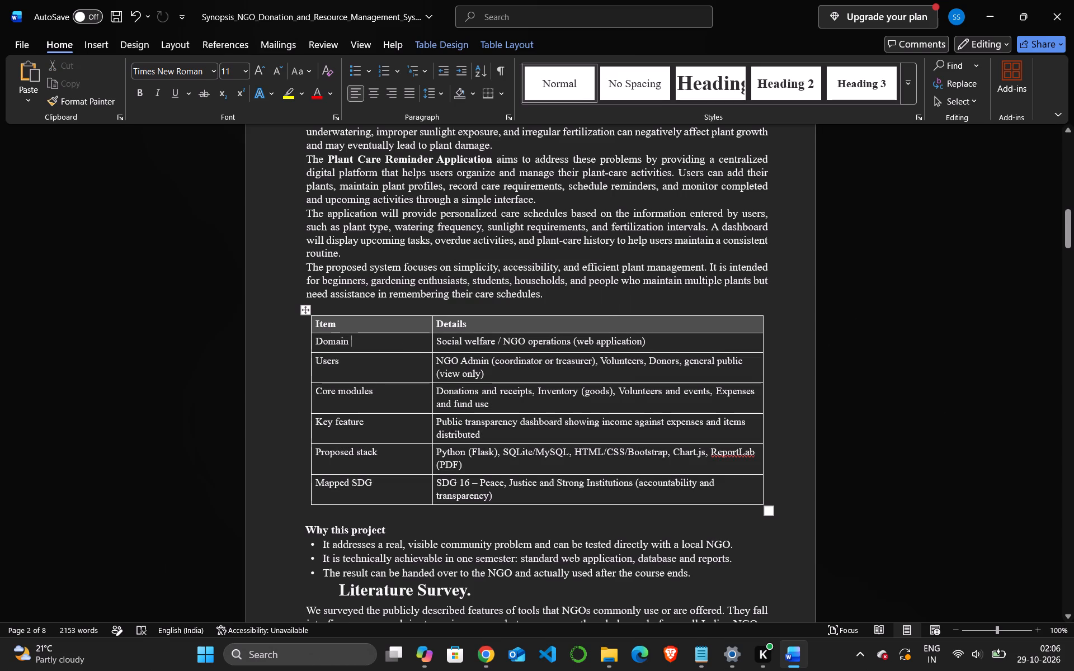
pyautogui.moveTo(394, 345); pyautogui.dragTo(315, 350)
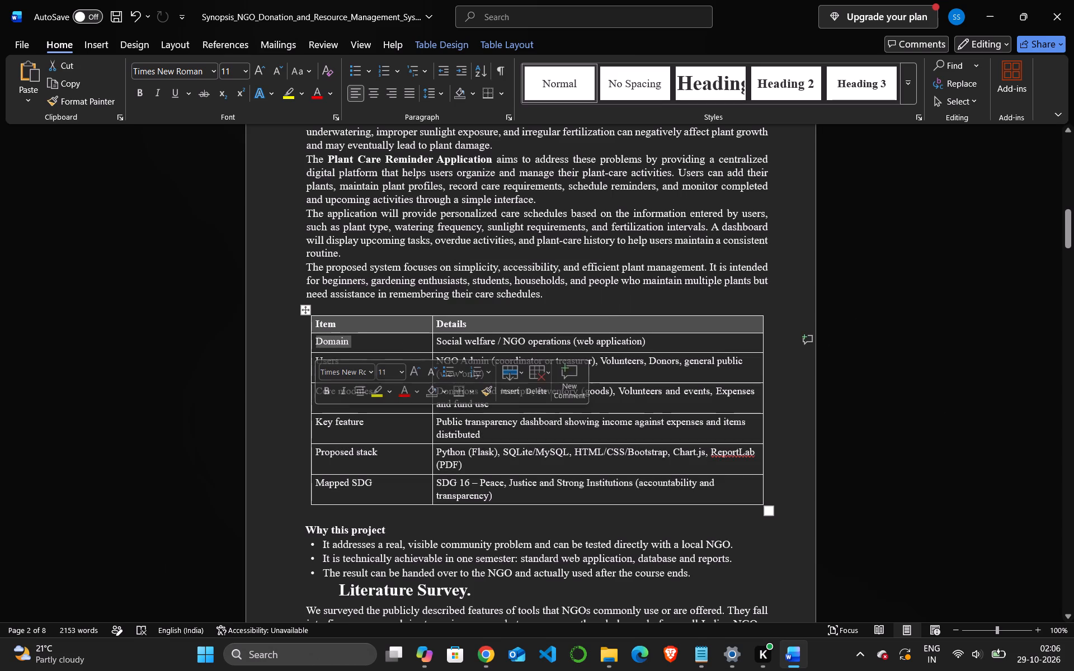
pyautogui.moveTo(686, 343); pyautogui.dragTo(449, 343)
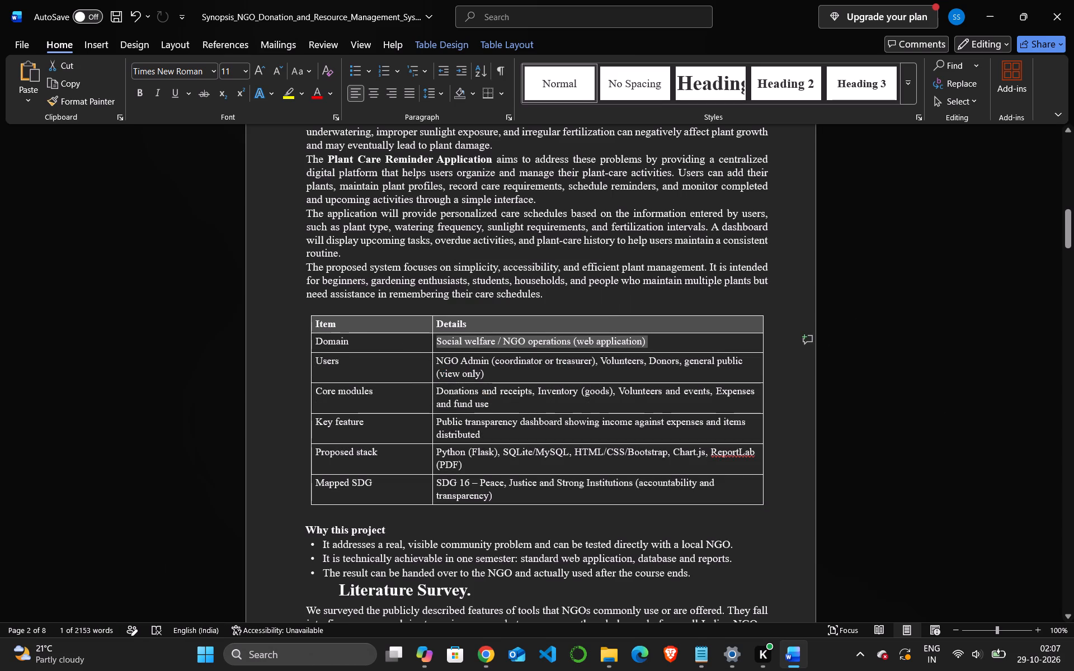
pyautogui.moveTo(449, 343); pyautogui.dragTo(445, 342)
pyautogui.press('BackSpace')
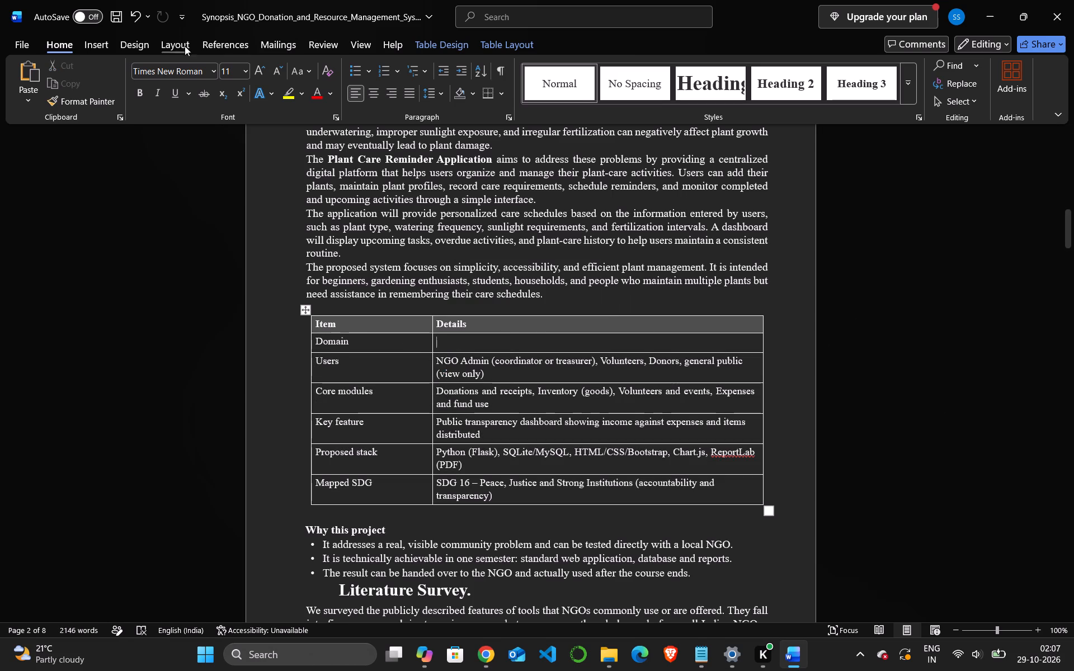
pyautogui.click(480, 668)
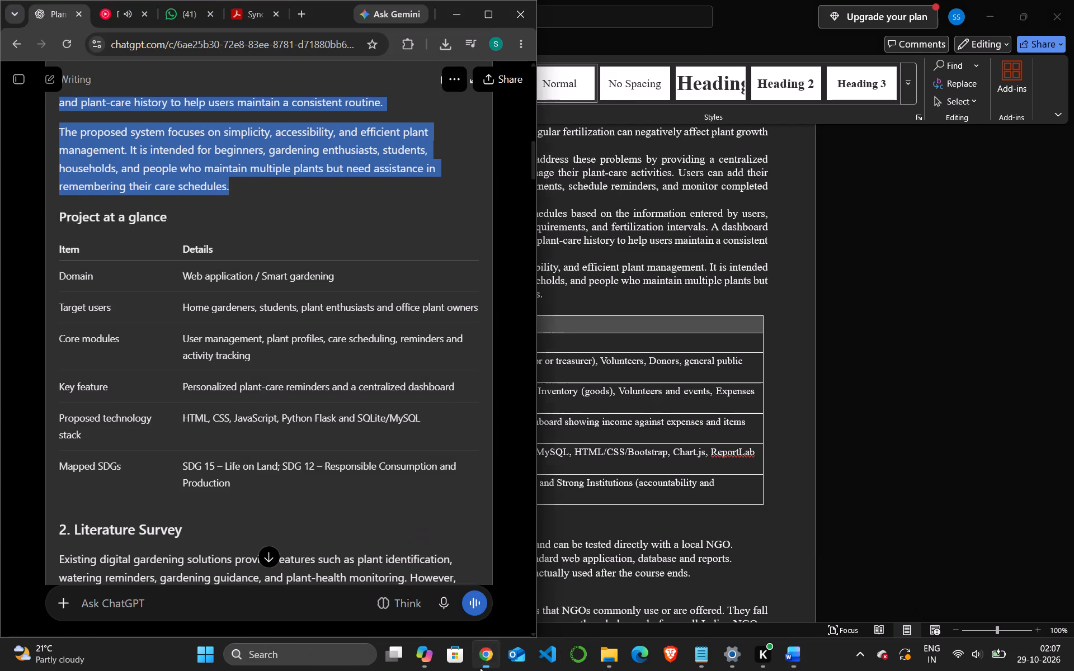
pyautogui.moveTo(336, 277); pyautogui.dragTo(185, 276)
pyautogui.hotkey('ctrl', 'c')
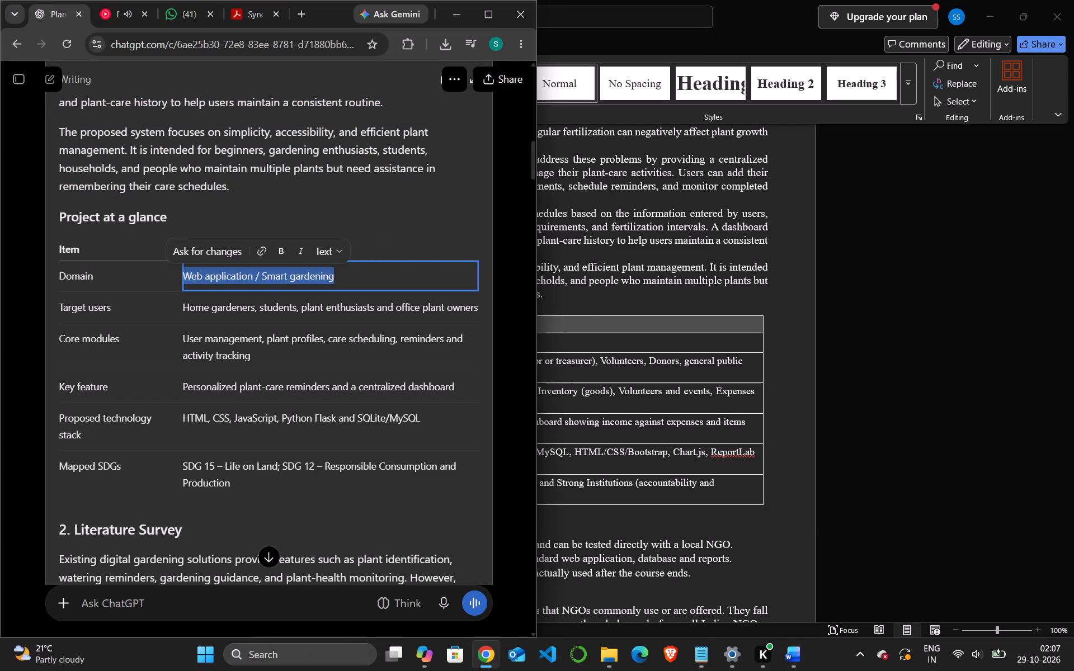
pyautogui.click(584, 314)
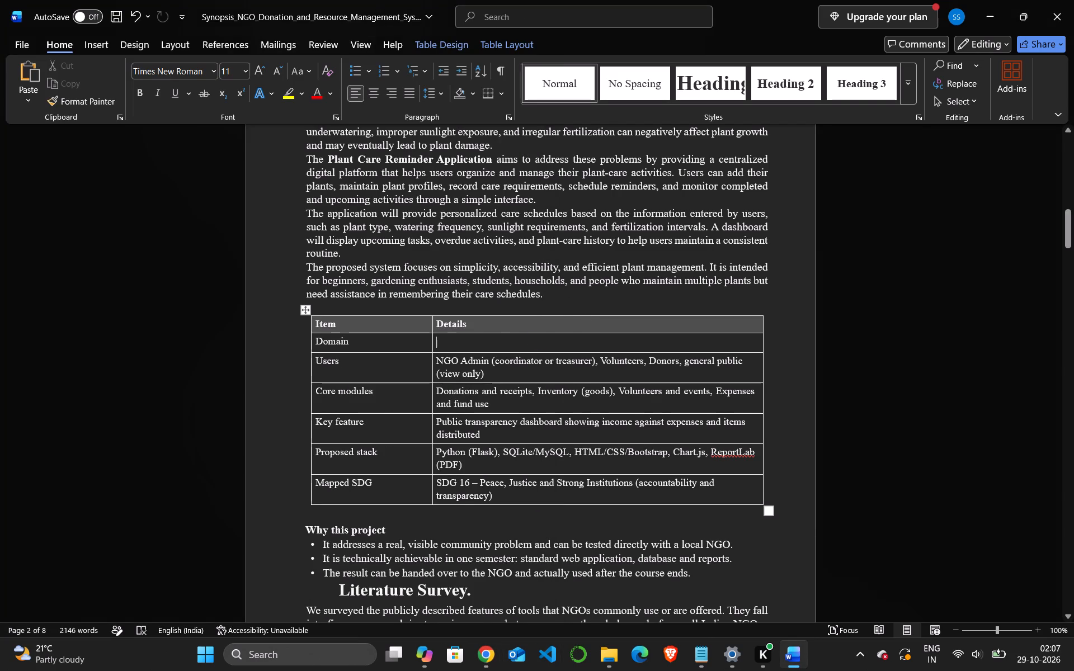
pyautogui.hotkey('ctrl', 'v')
# Clear the NGO text from the Details cell of the Users row.
pyautogui.moveTo(498, 381); pyautogui.dragTo(444, 367)
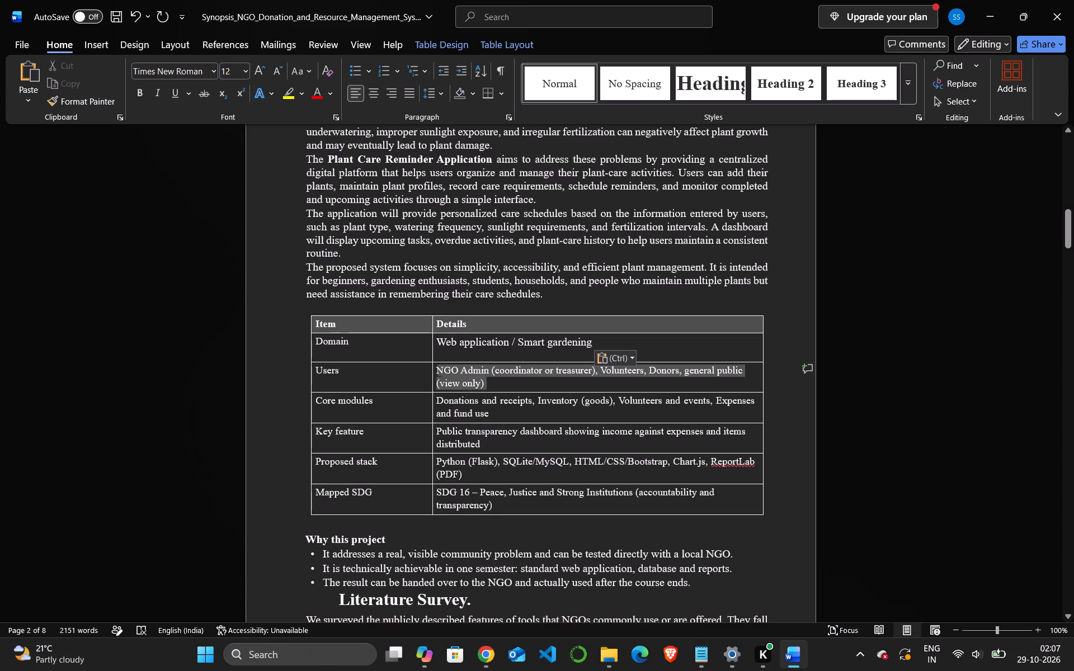
pyautogui.moveTo(444, 367); pyautogui.dragTo(434, 367)
pyautogui.press('BackSpace')
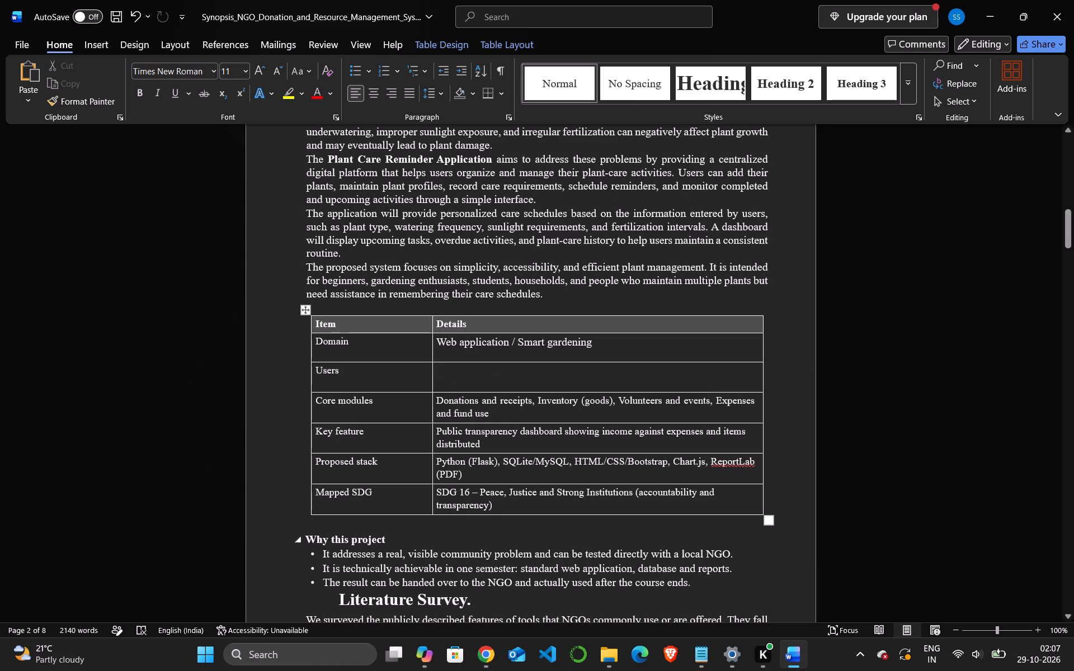
# Switch to YouTube Music in Chrome, play the song Alfaaz and change the repeat mode.
pyautogui.click(482, 649)
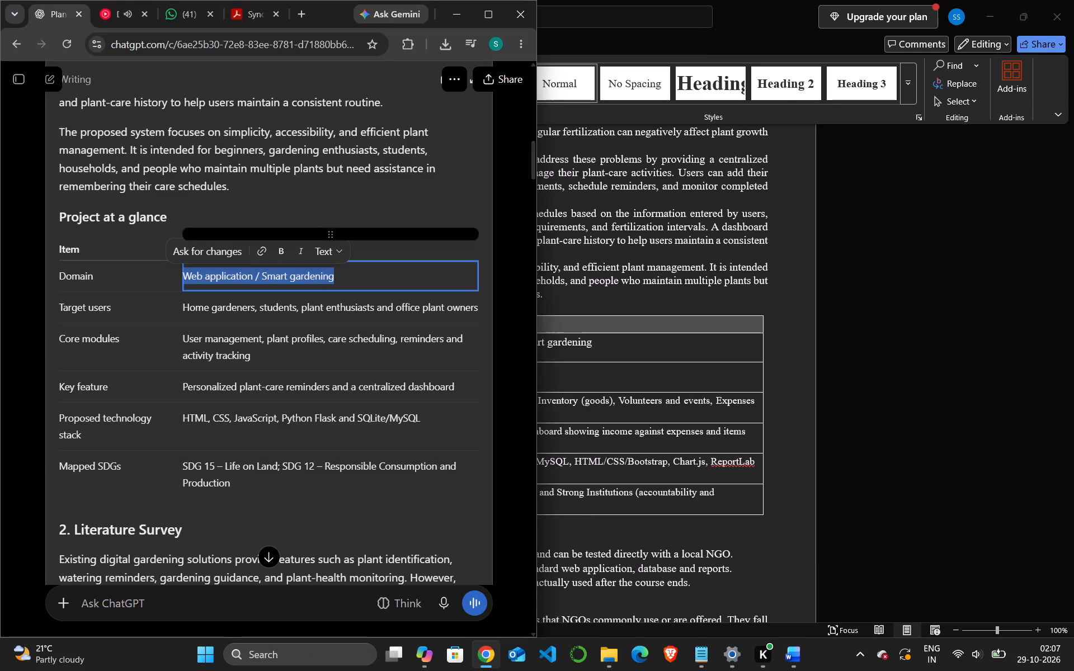
pyautogui.click(106, 11)
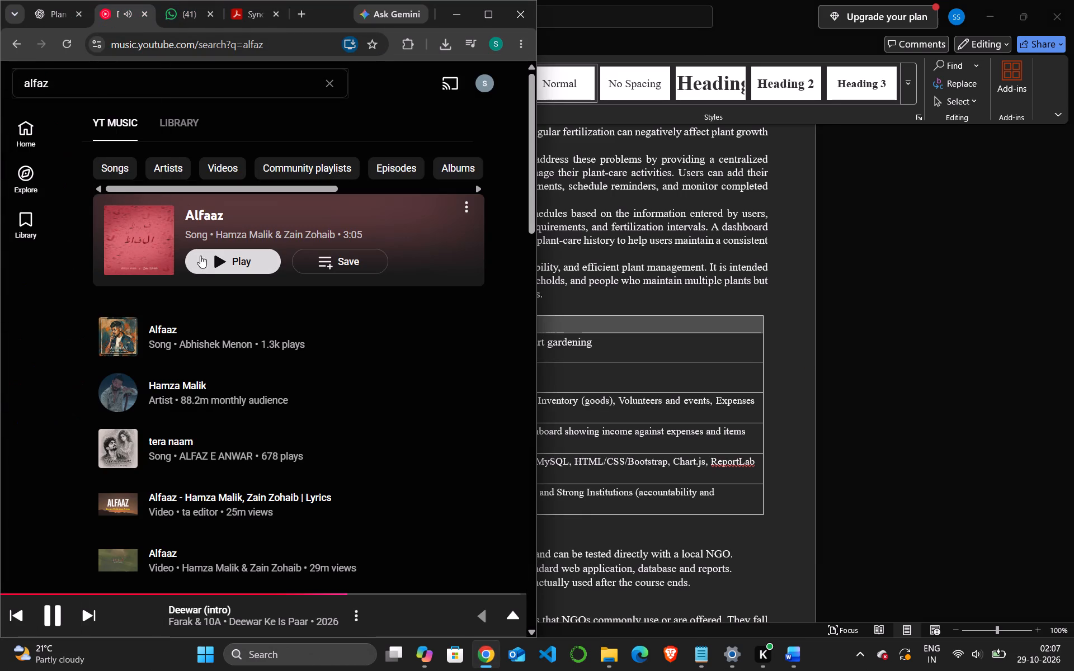
pyautogui.click(216, 271)
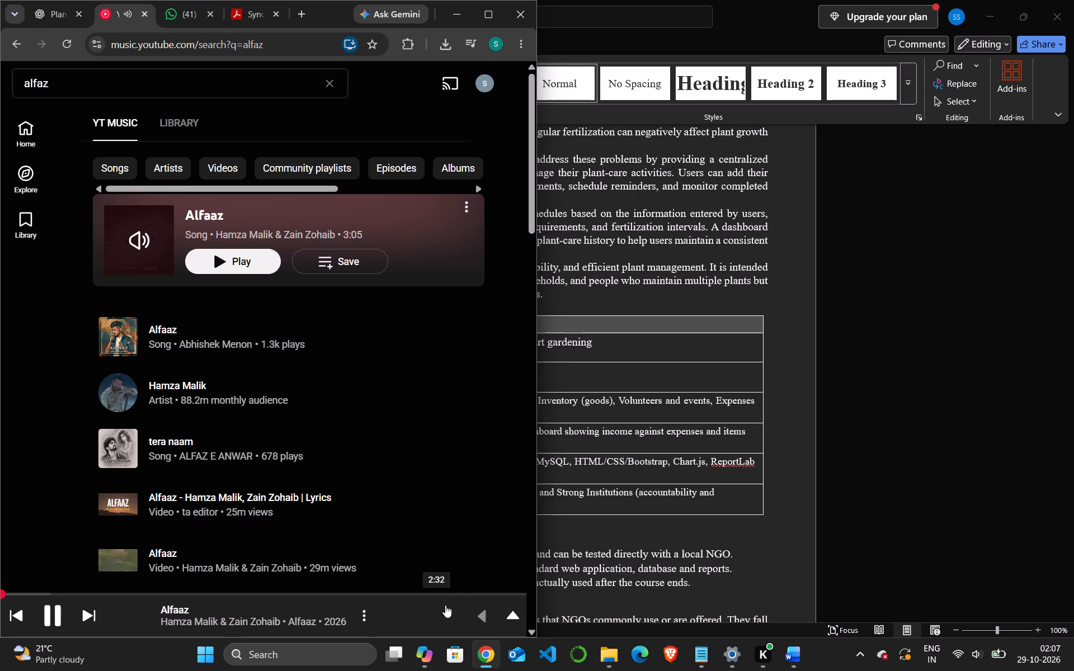
pyautogui.click(451, 619)
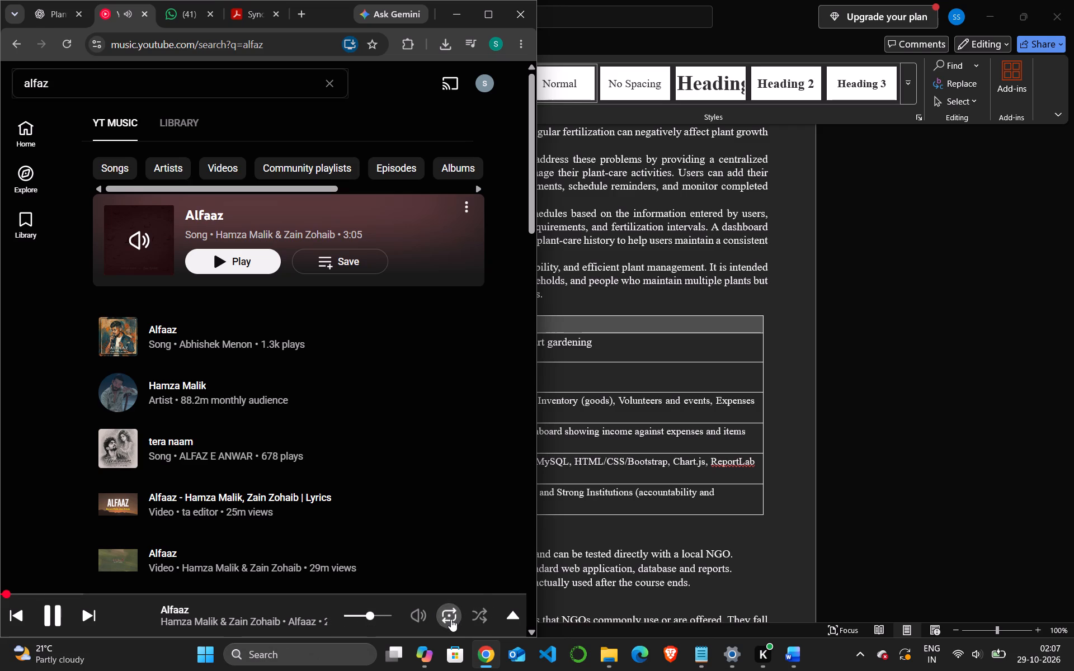
pyautogui.click(449, 614)
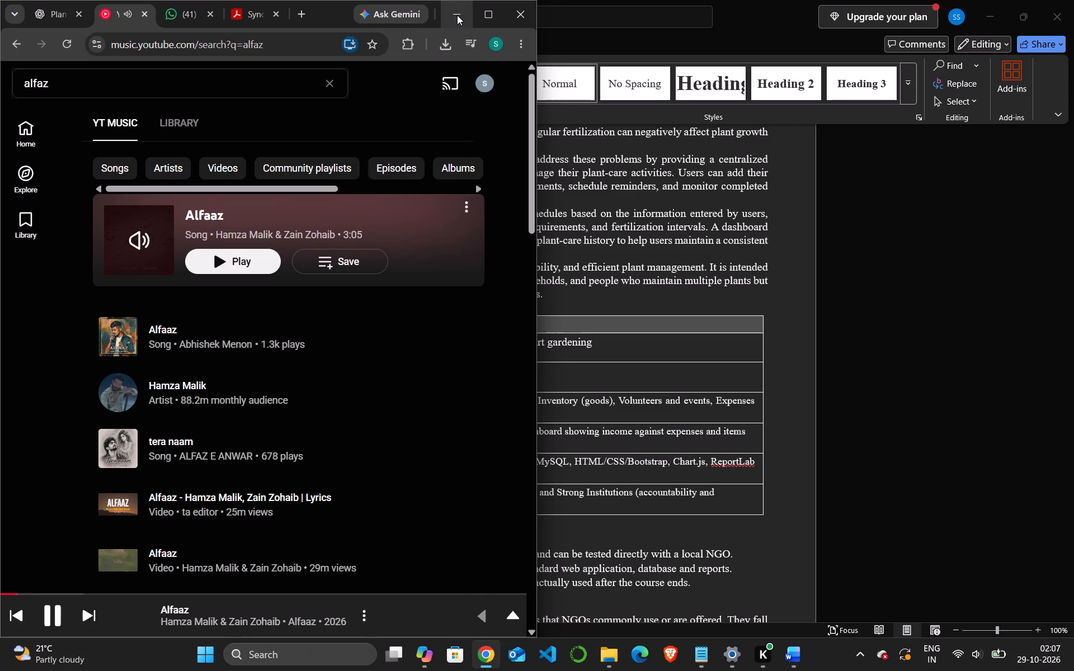
# Copy "Home gardeners, students, plant enthusiasts and office plant owners" from the ChatGPT table into the Users row's empty Details cell in Word.
pyautogui.click(41, 13)
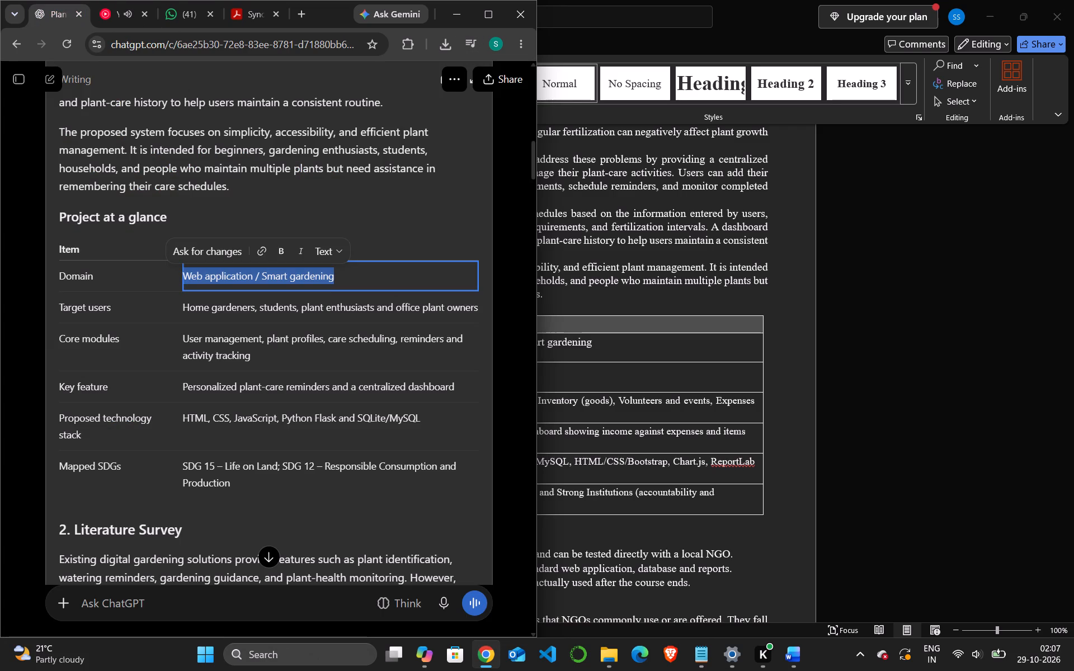
pyautogui.click(463, 313)
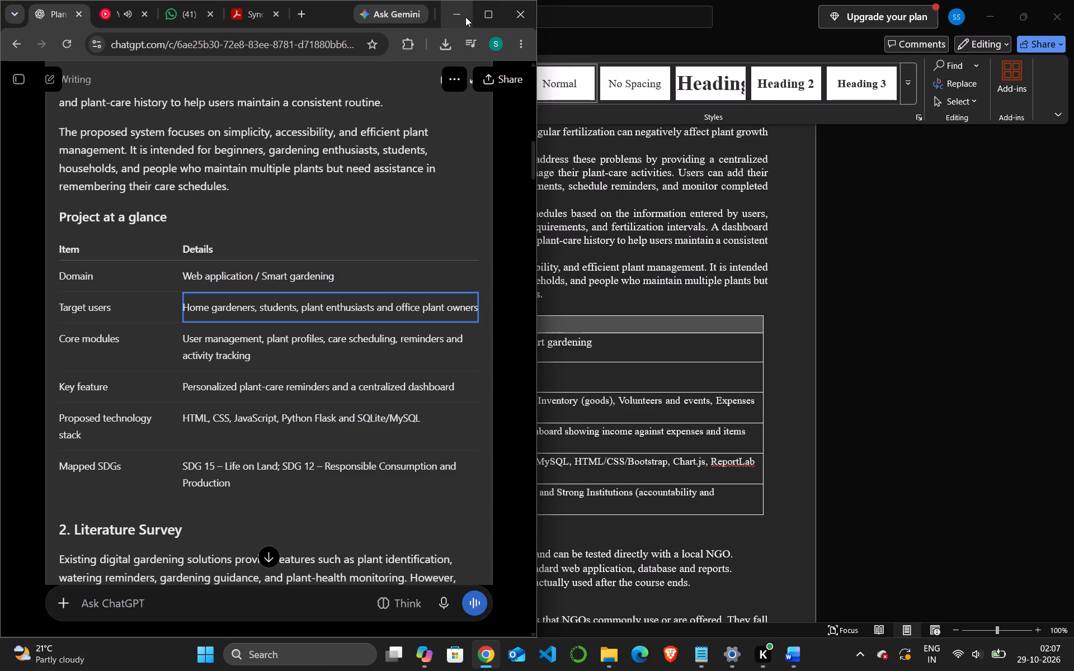
pyautogui.click(464, 16)
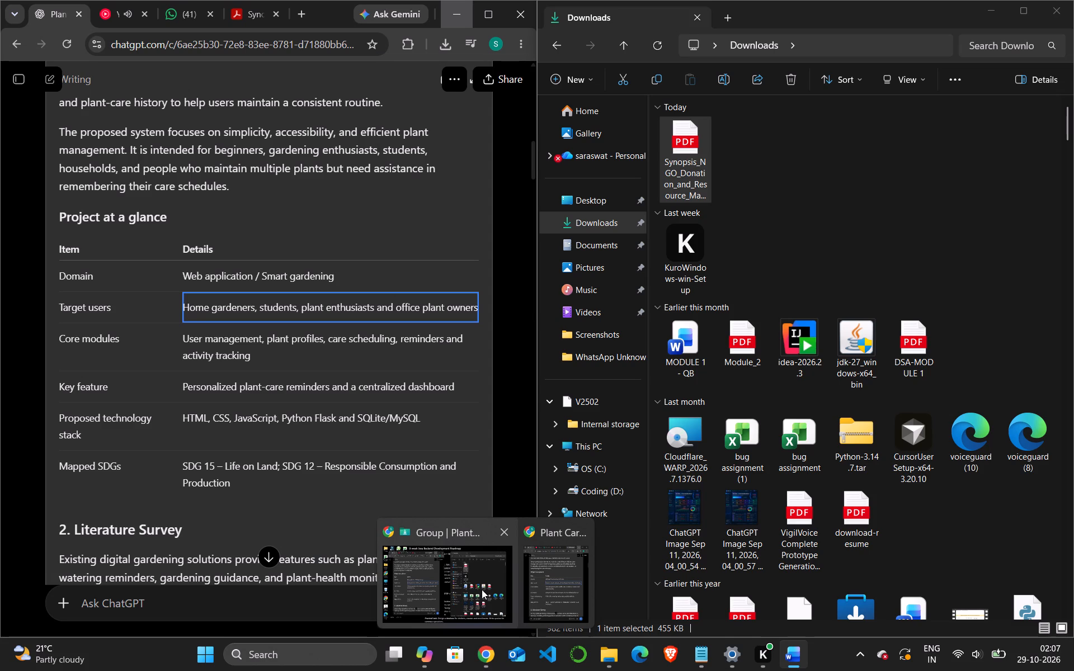
pyautogui.click(482, 589)
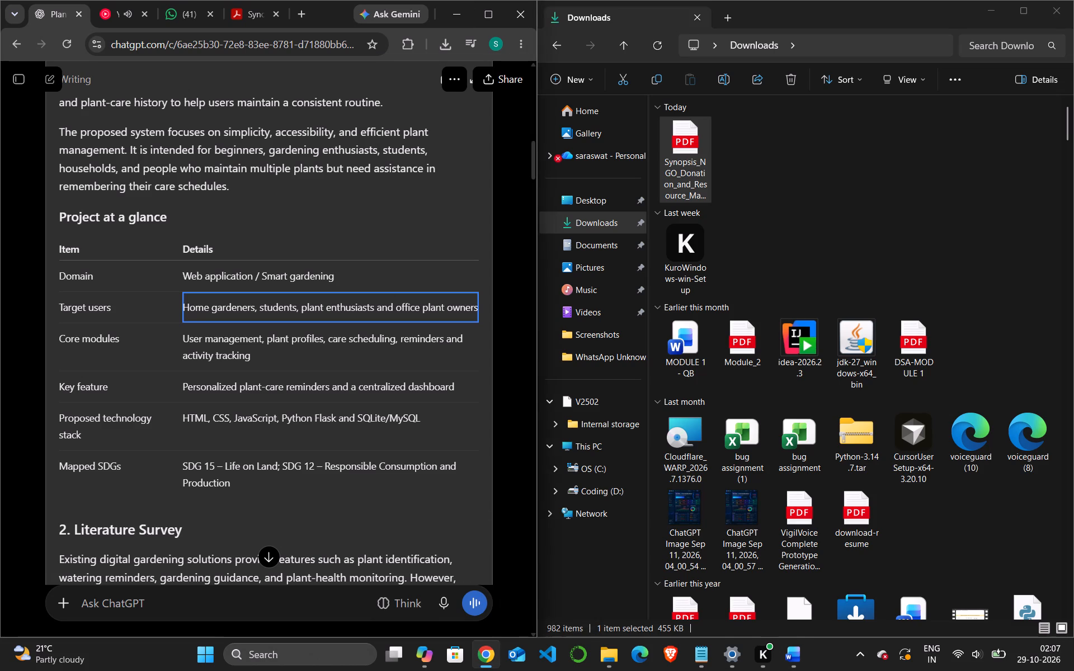
pyautogui.hscroll(2, 374, 319)
pyautogui.moveTo(184, 309); pyautogui.dragTo(474, 319)
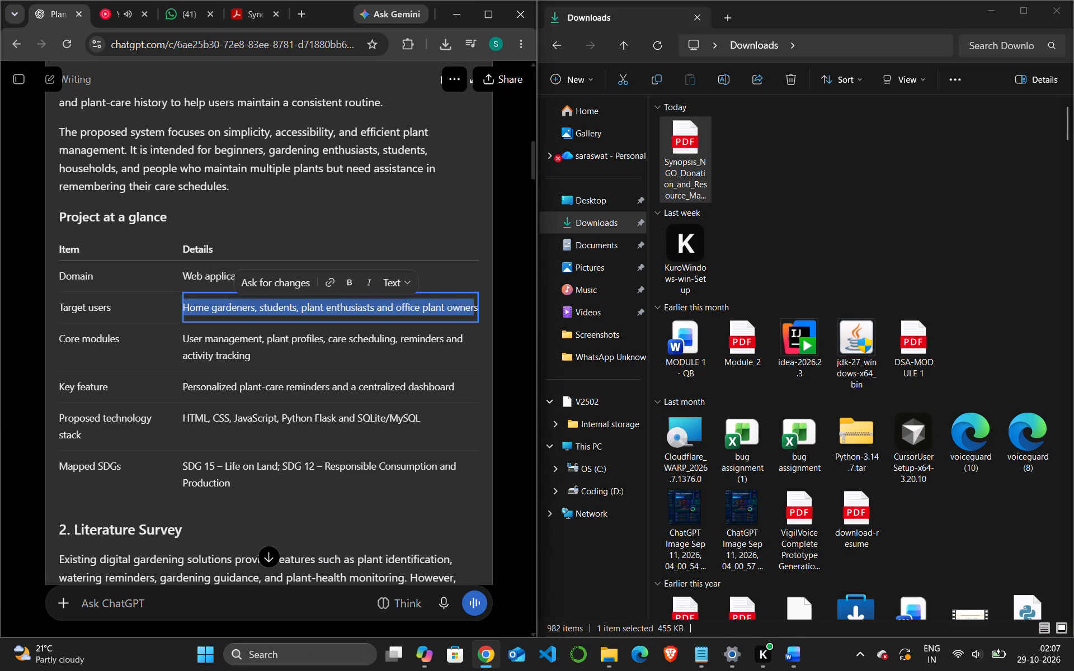
pyautogui.moveTo(474, 319); pyautogui.dragTo(487, 311)
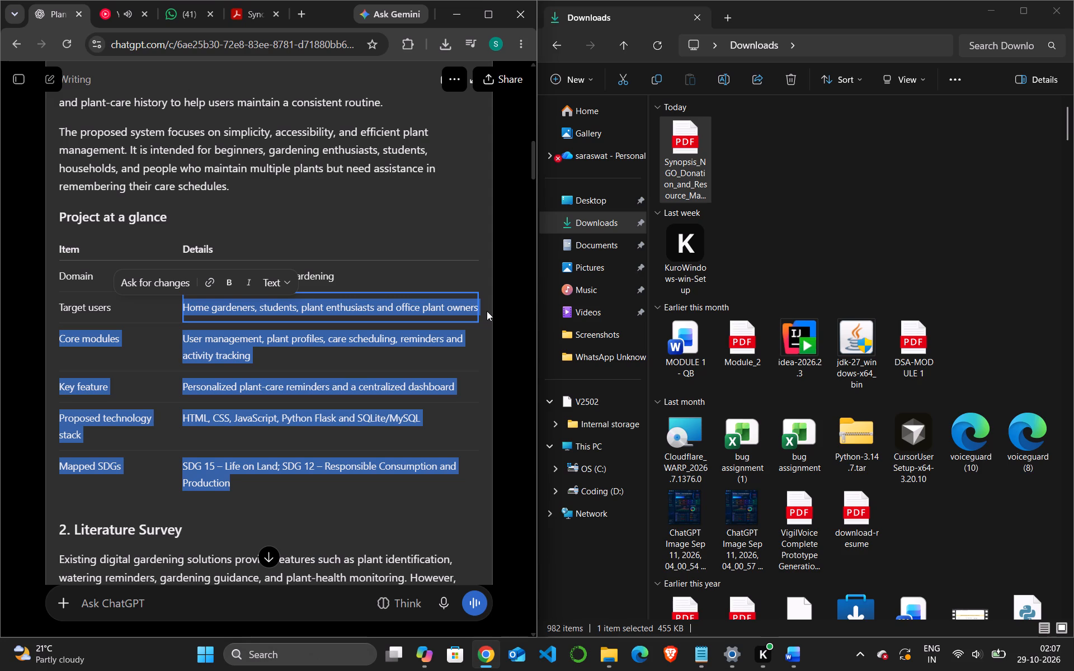
pyautogui.moveTo(487, 311); pyautogui.dragTo(477, 310)
pyautogui.hotkey('ctrl', 'c')
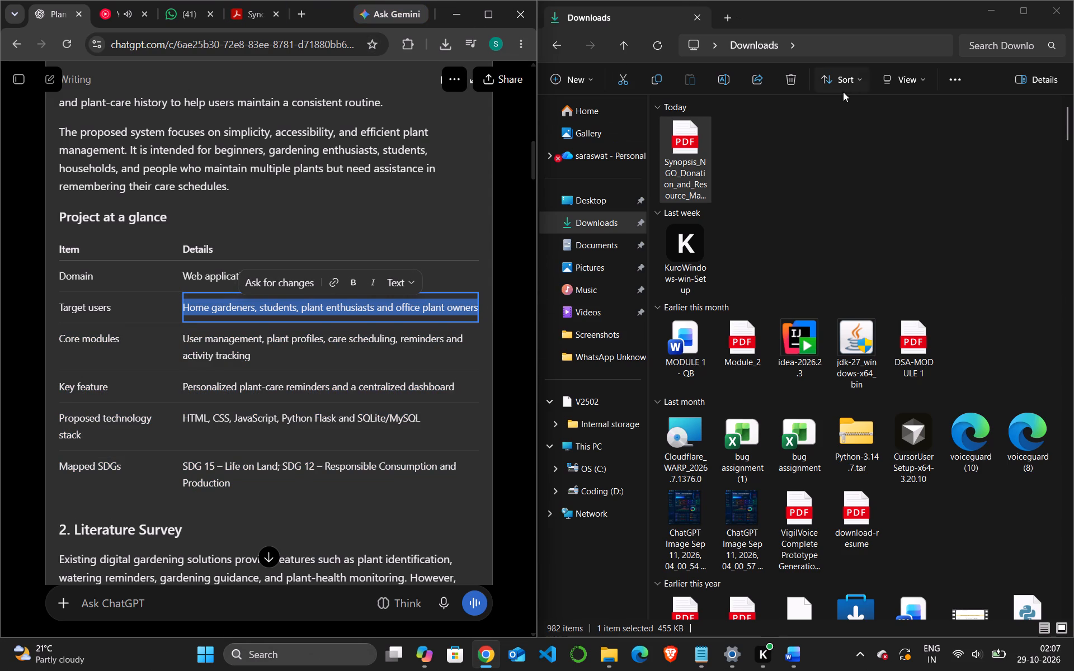
pyautogui.click(1003, 11)
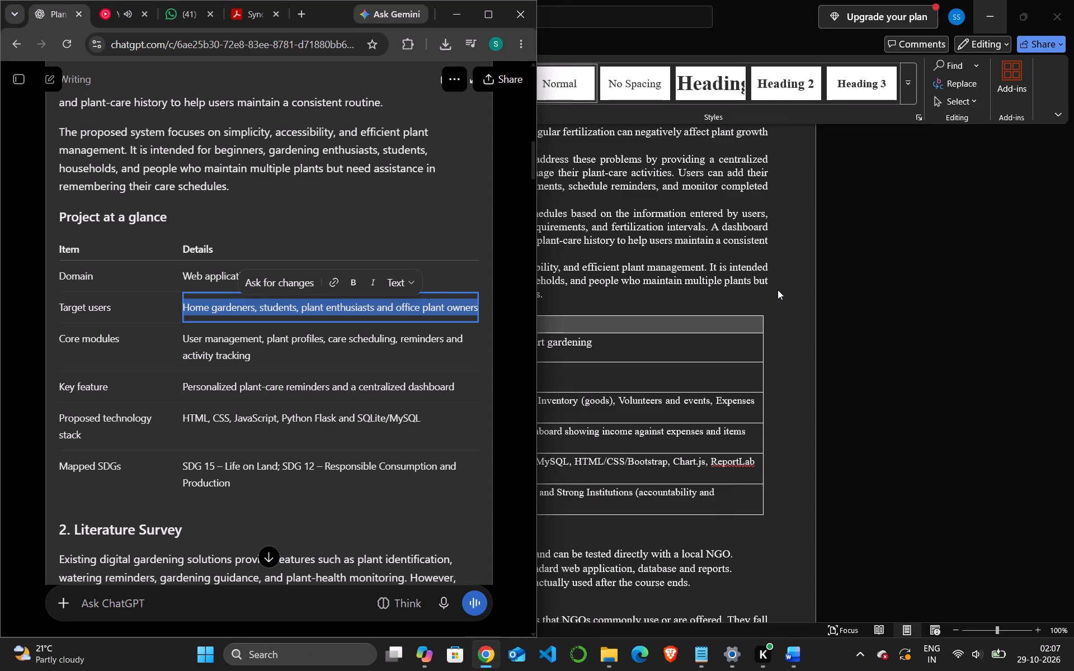
pyautogui.click(778, 290)
pyautogui.hotkey('ctrl', 'v')
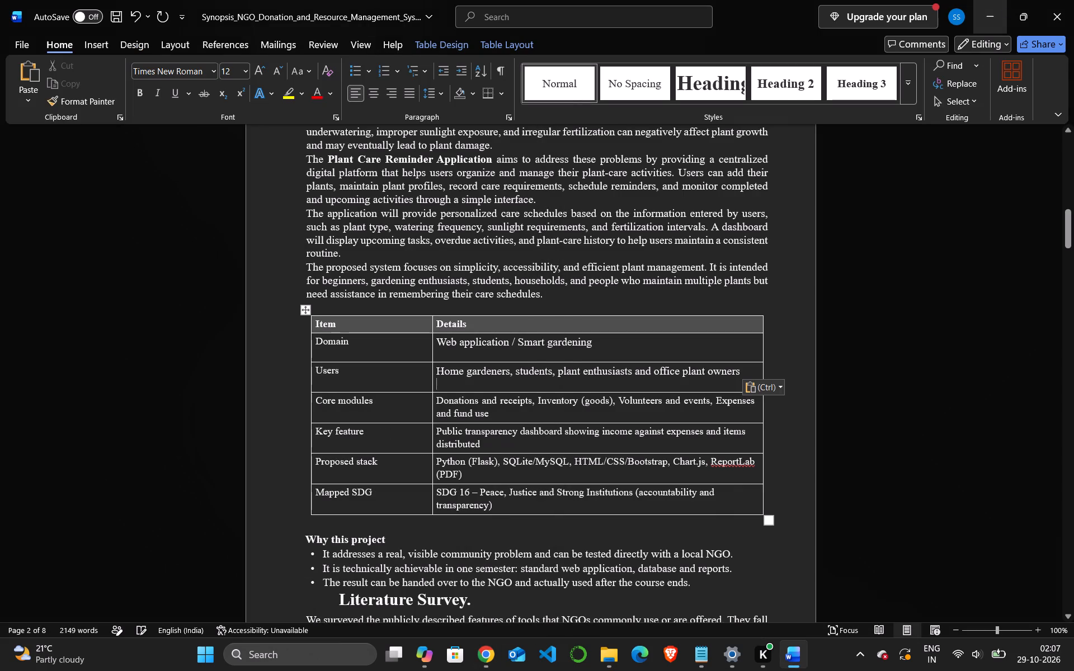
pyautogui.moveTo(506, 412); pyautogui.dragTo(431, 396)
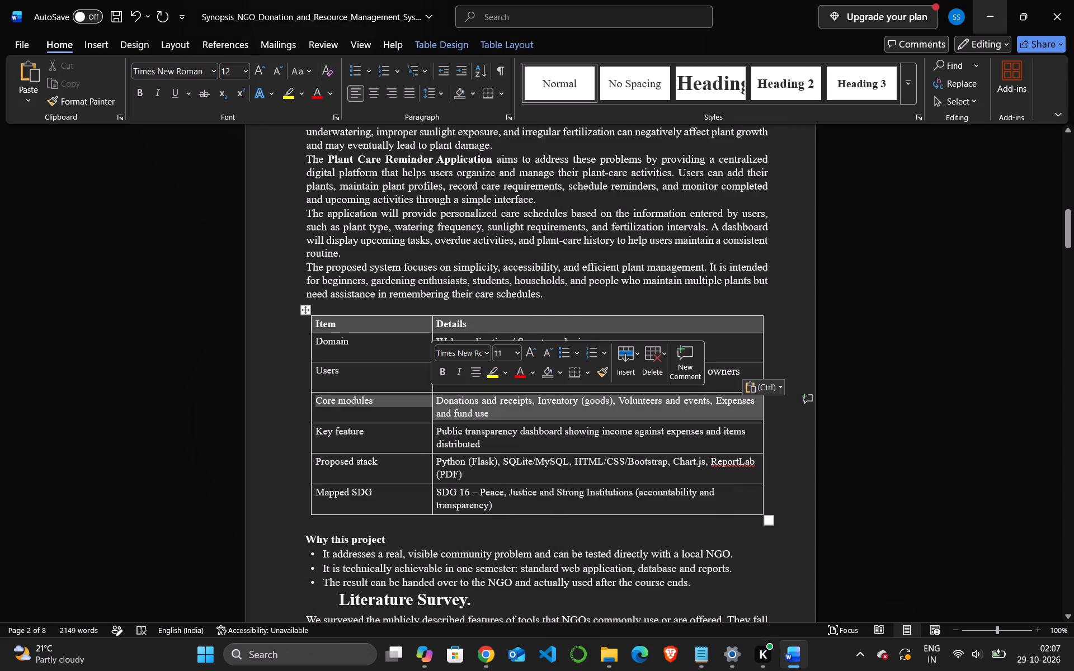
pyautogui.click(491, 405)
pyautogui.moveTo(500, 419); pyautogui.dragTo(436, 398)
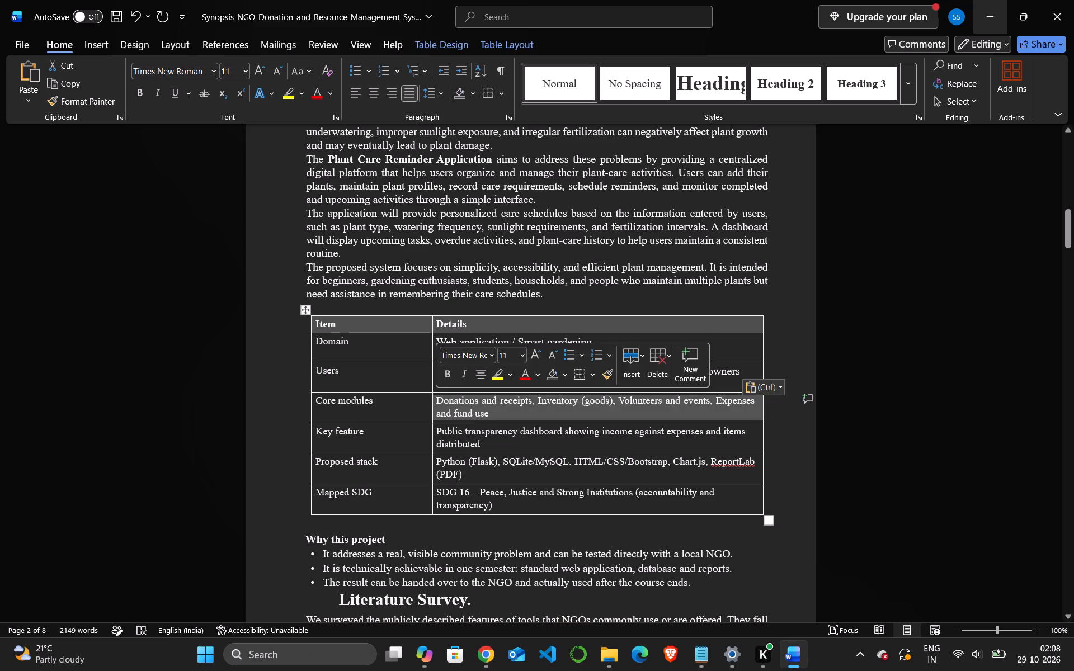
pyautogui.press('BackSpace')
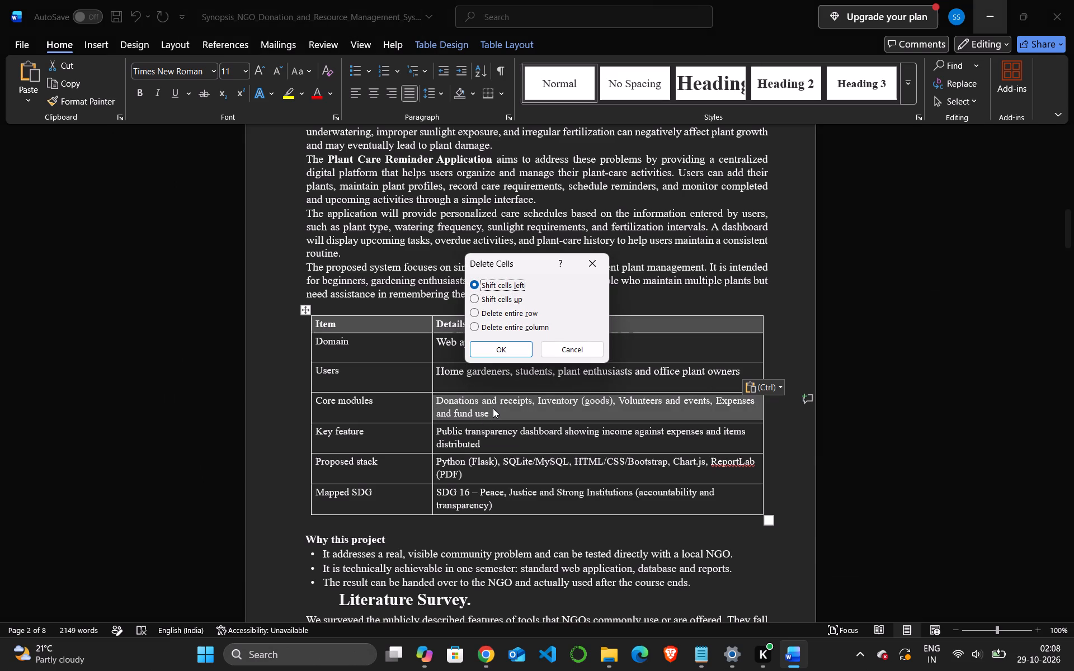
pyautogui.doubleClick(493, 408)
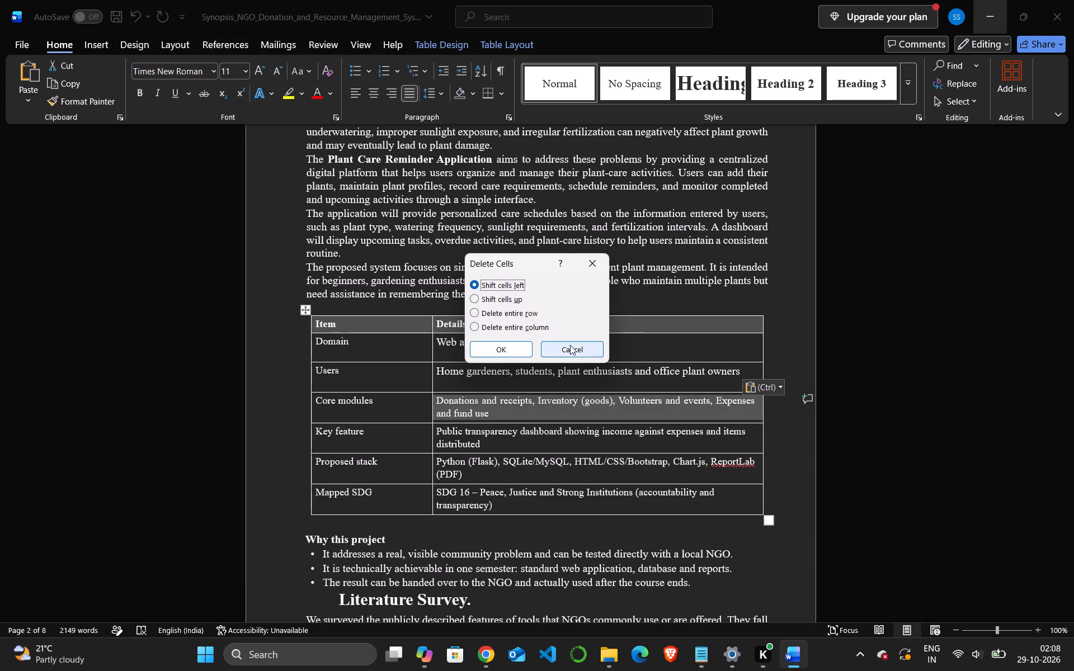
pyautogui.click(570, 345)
# Clear the NGO text from the Details cell of the Core modules row, keeping the cell itself.
pyautogui.doubleClick(501, 412)
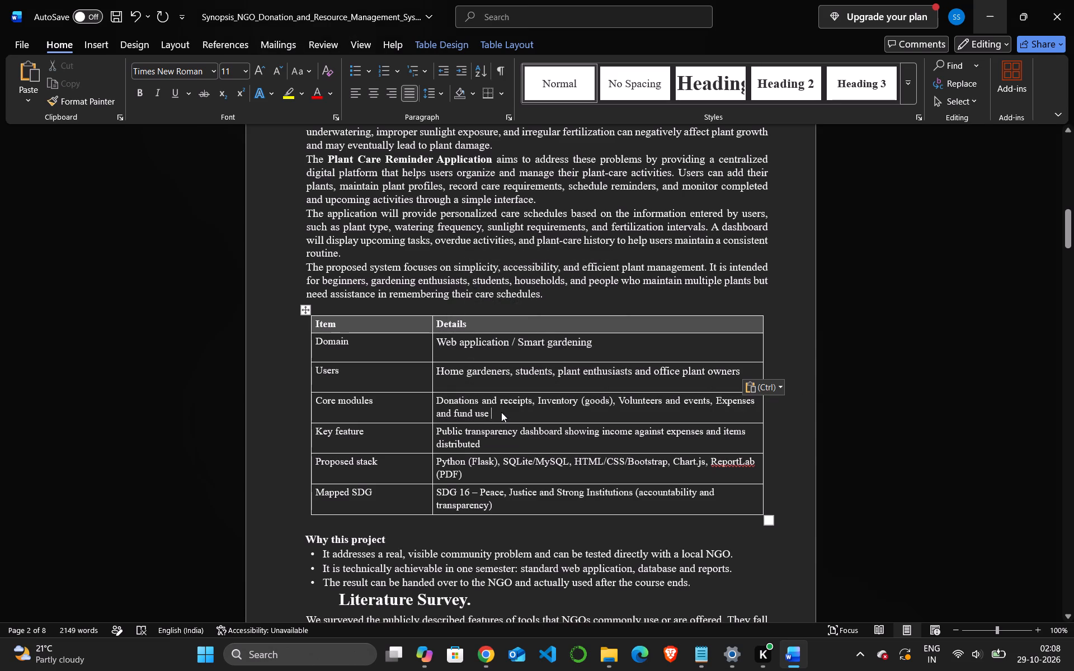
pyautogui.press('BackSpace')
pyautogui.press('BackSpace')
pyautogui.press('BackSpace')
pyautogui.press('BackSpace')
pyautogui.press('BackSpace')
pyautogui.press('BackSpace')
pyautogui.press('BackSpace')
pyautogui.press('BackSpace')
pyautogui.press('BackSpace')
pyautogui.press('BackSpace')
pyautogui.press('BackSpace')
pyautogui.press('BackSpace')
pyautogui.press('BackSpace')
pyautogui.press('BackSpace')
pyautogui.press('BackSpace')
pyautogui.press('BackSpace')
pyautogui.press('BackSpace')
pyautogui.press('BackSpace')
pyautogui.press('BackSpace')
pyautogui.press('BackSpace')
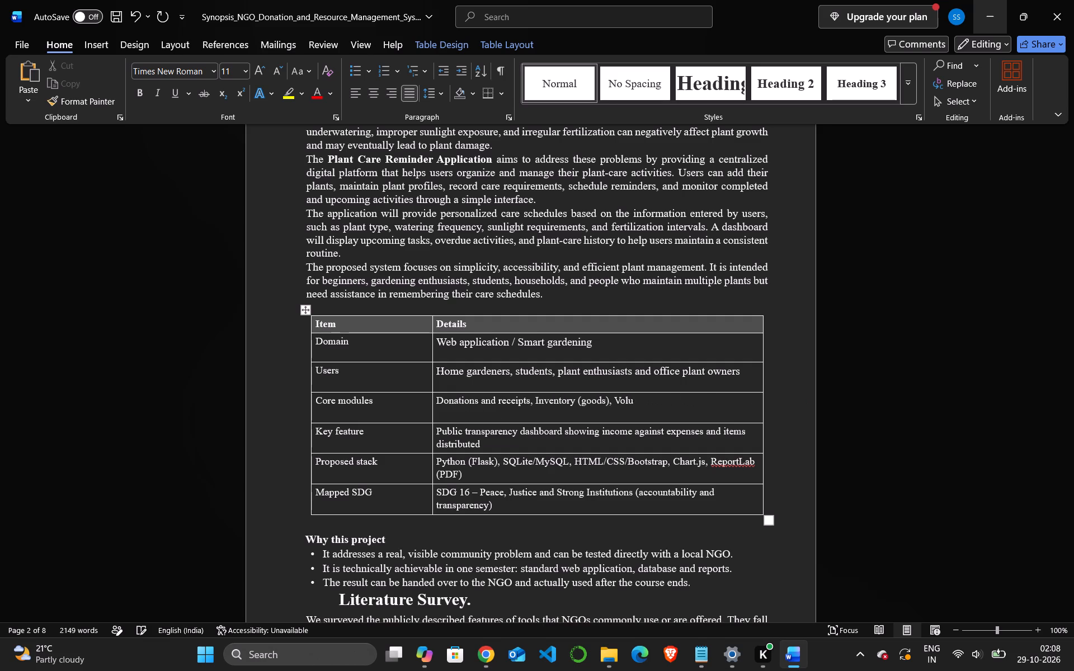
pyautogui.press('BackSpace')
pyautogui.press('BackSpace')
pyautogui.press('BackSpace')
pyautogui.press('BackSpace')
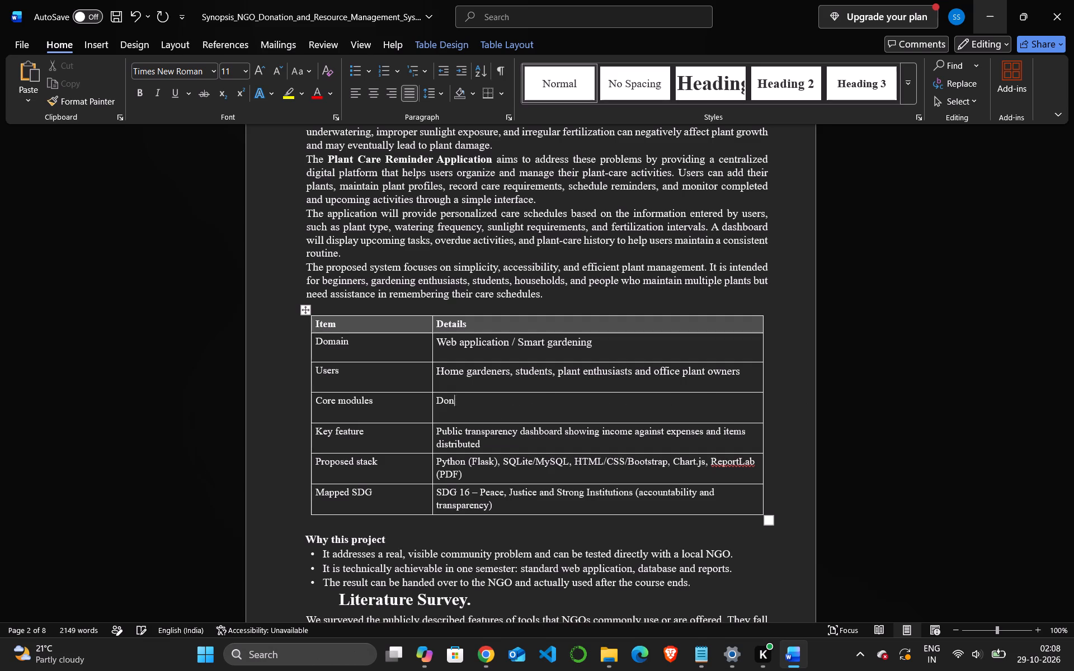
pyautogui.press('BackSpace')
pyautogui.press('BackSpace')
pyautogui.press('BackSpace')
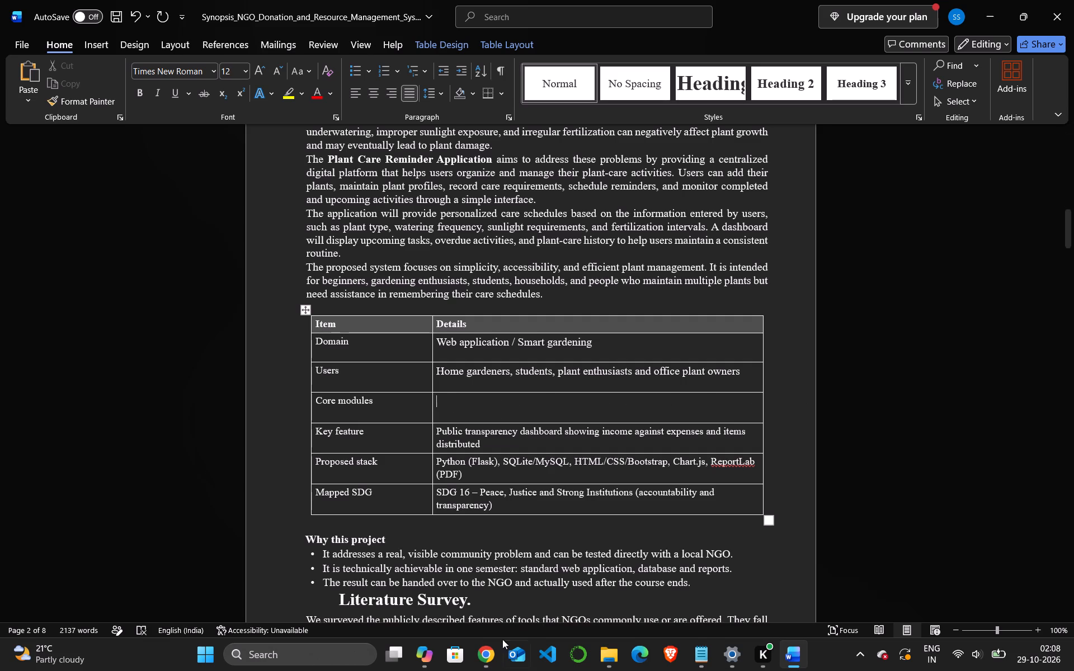
# Switch to ChatGPT in Chrome and select the Core modules details "User management, plant profiles, care scheduling, reminders and activity tracking" in the table.
pyautogui.click(459, 606)
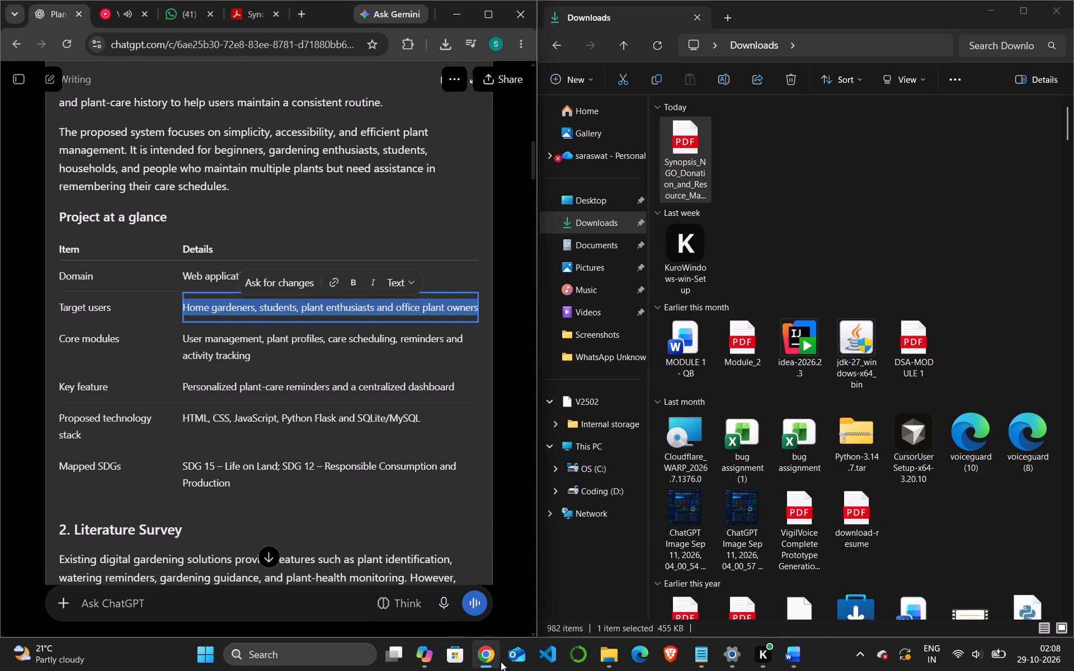
pyautogui.moveTo(261, 363); pyautogui.dragTo(197, 346)
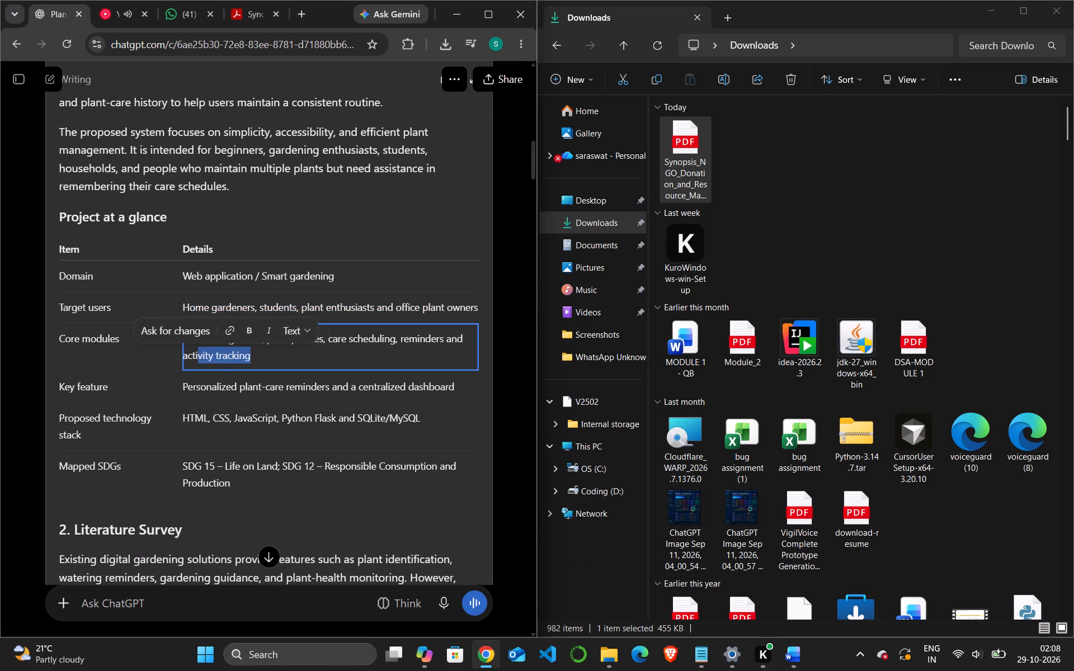
pyautogui.moveTo(197, 346); pyautogui.dragTo(185, 336)
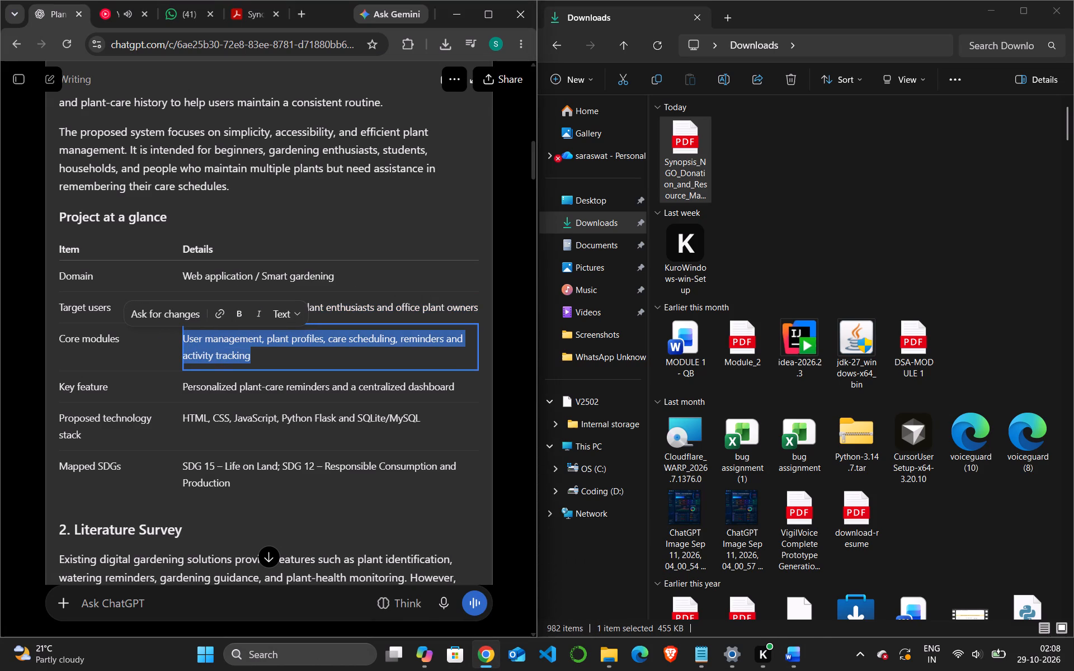
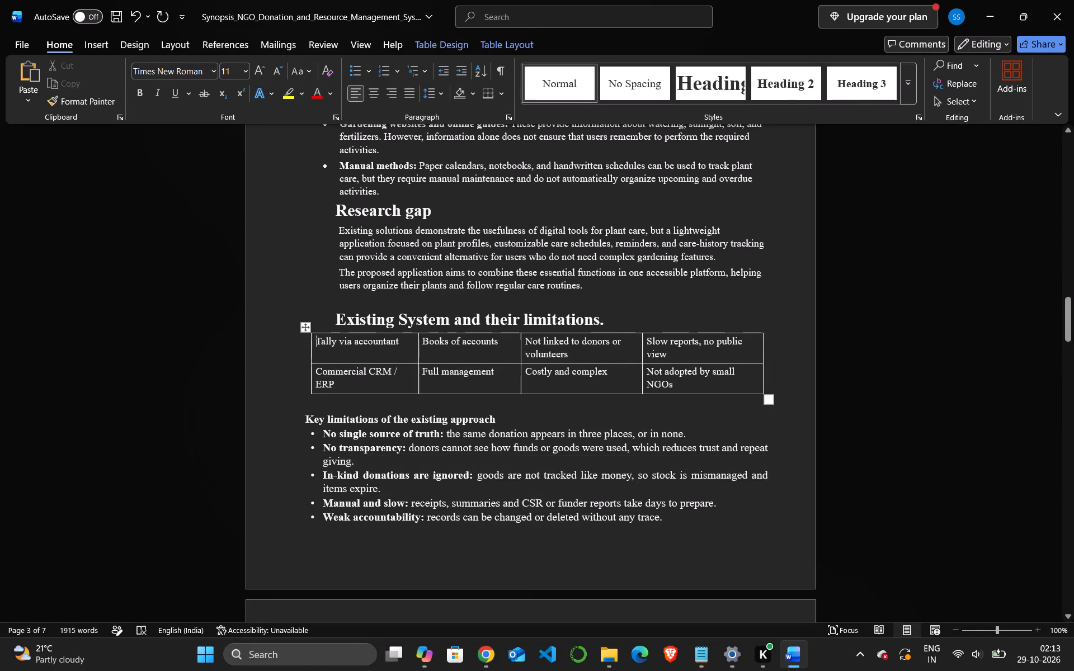
# Delete the remaining two-row NGO table, with the Tally and Commercial CRM rows, under the "Existing System and their limitations" heading.
pyautogui.moveTo(787, 400); pyautogui.dragTo(312, 344)
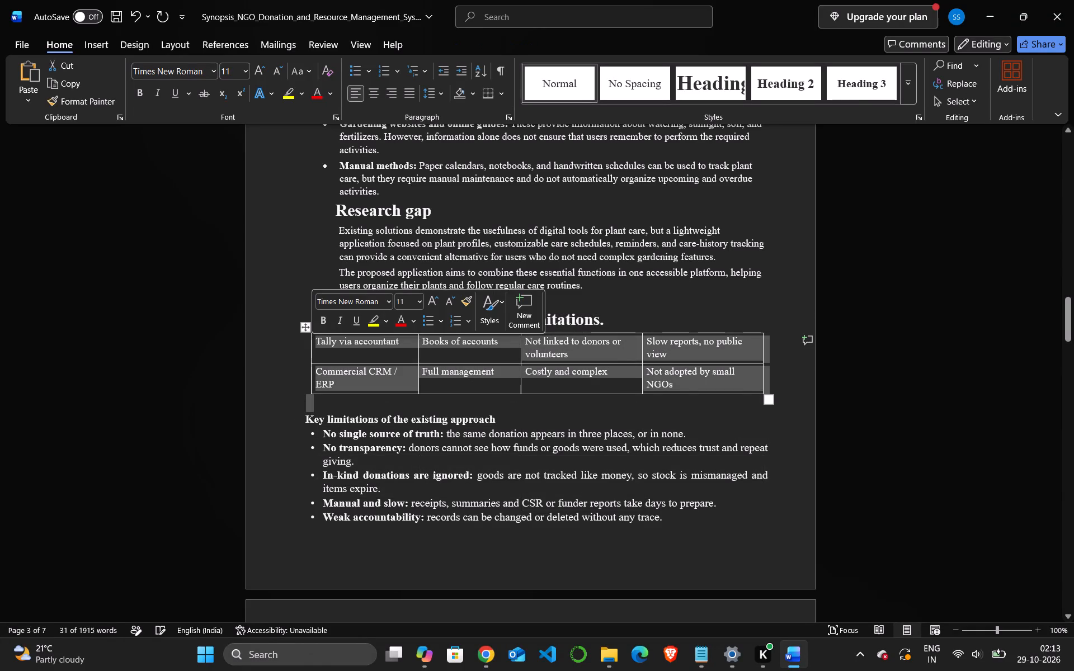
pyautogui.press('BackSpace')
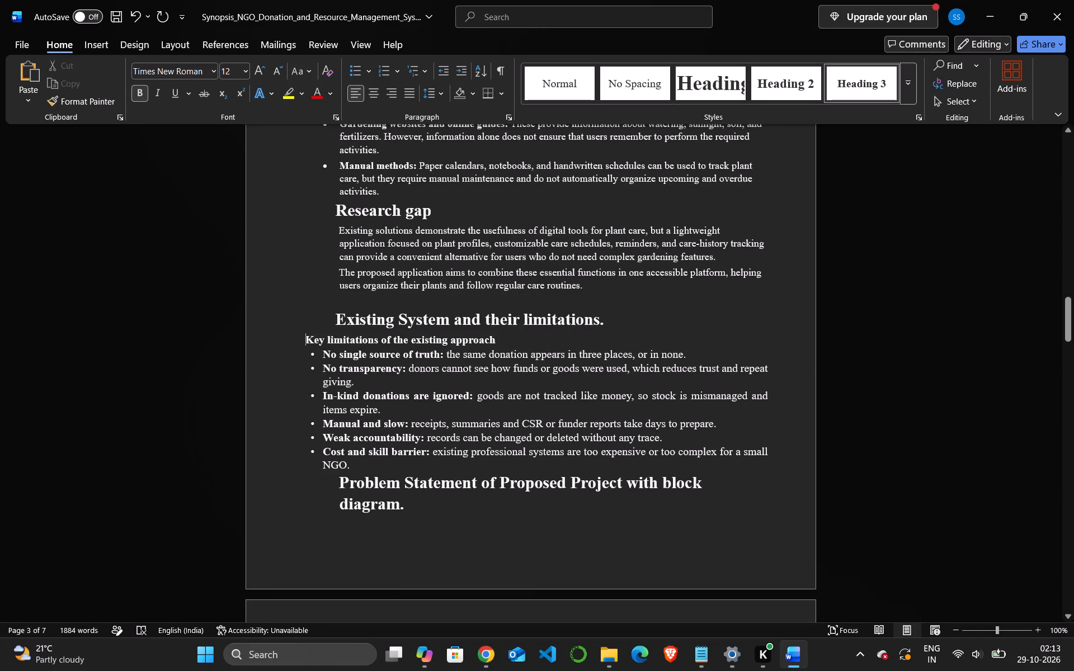
# Add a new line indented by seven spaces below the "Existing System and their limitations" heading and set its font size to 11.
pyautogui.click(616, 323)
pyautogui.press('Return')
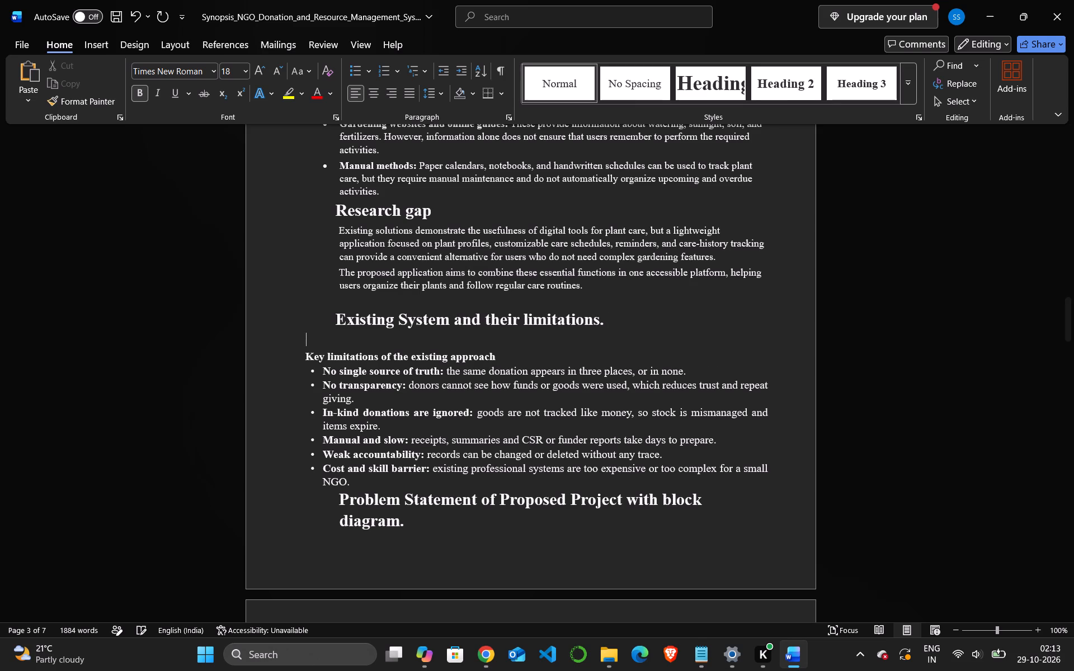
pyautogui.press('space')
pyautogui.press('space')
pyautogui.press('space')
pyautogui.press('space')
pyautogui.press('space')
pyautogui.press('space')
pyautogui.press('space')
pyautogui.click(247, 71)
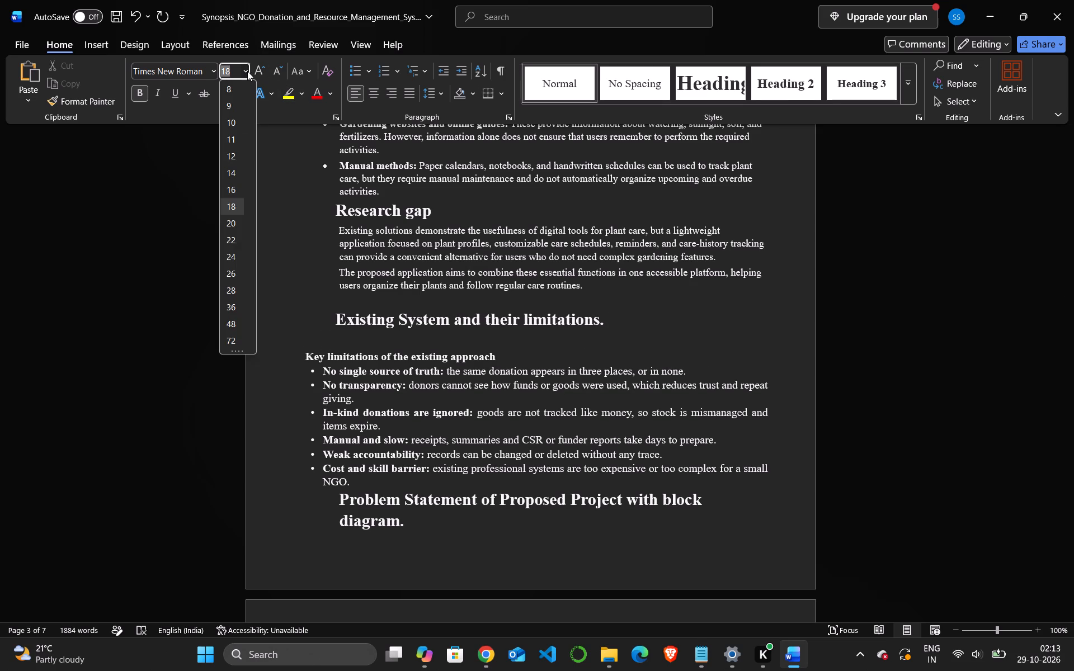
pyautogui.click(236, 141)
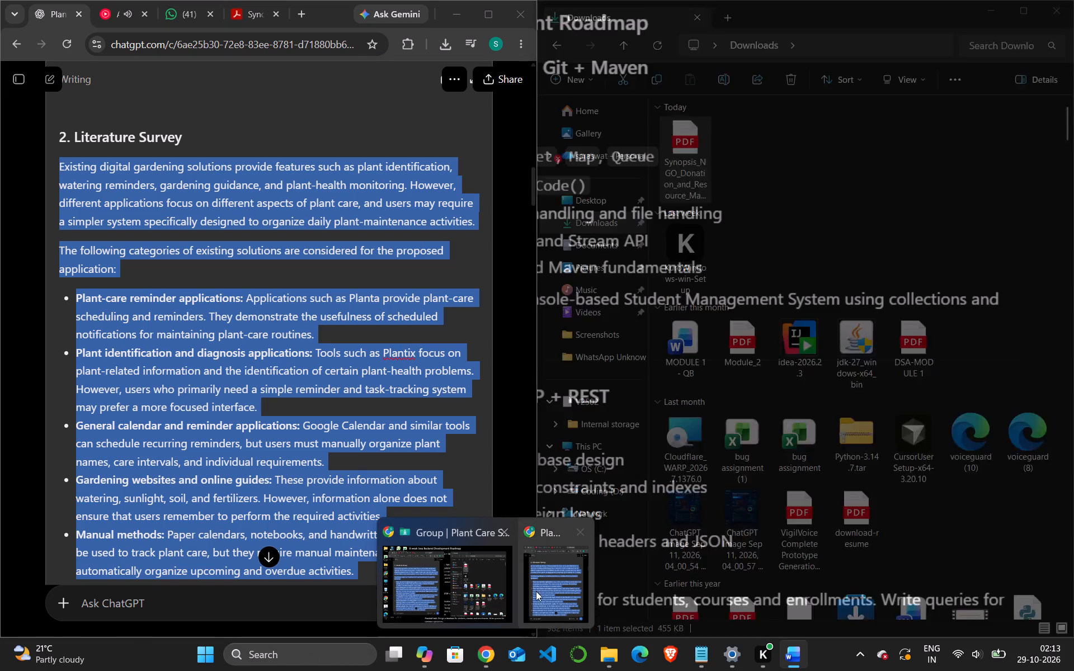
# Switch to ChatGPT in Chrome and find section 3, "Existing System and Its Limitations", with its comparison table.
pyautogui.click(543, 593)
pyautogui.scroll(-3, 321, 460)
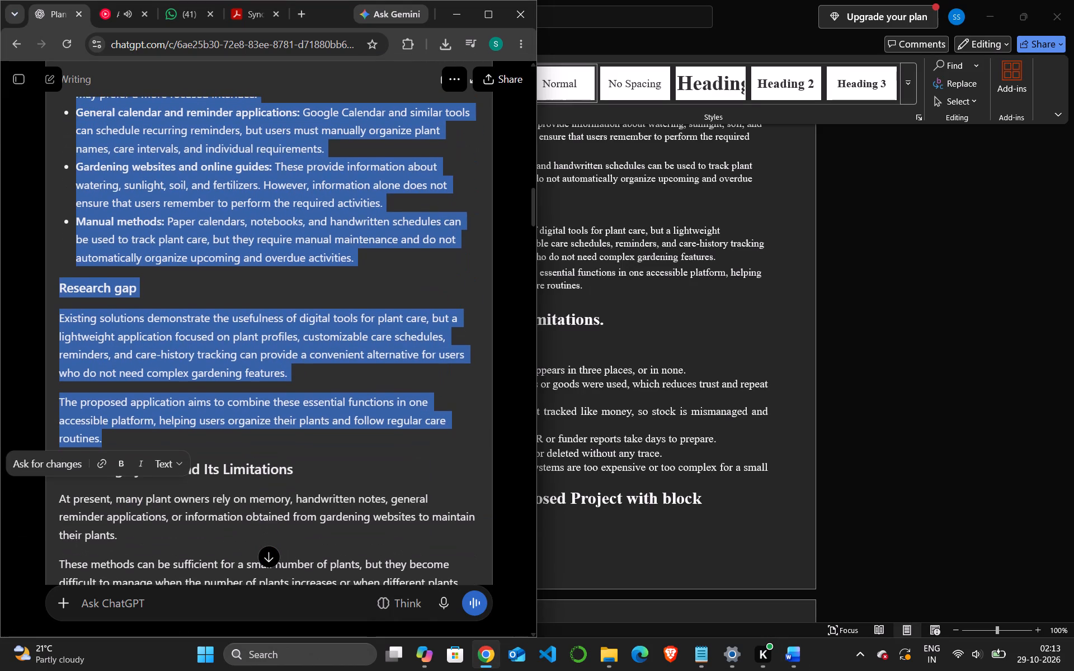
pyautogui.click(308, 466)
pyautogui.scroll(-4, 308, 466)
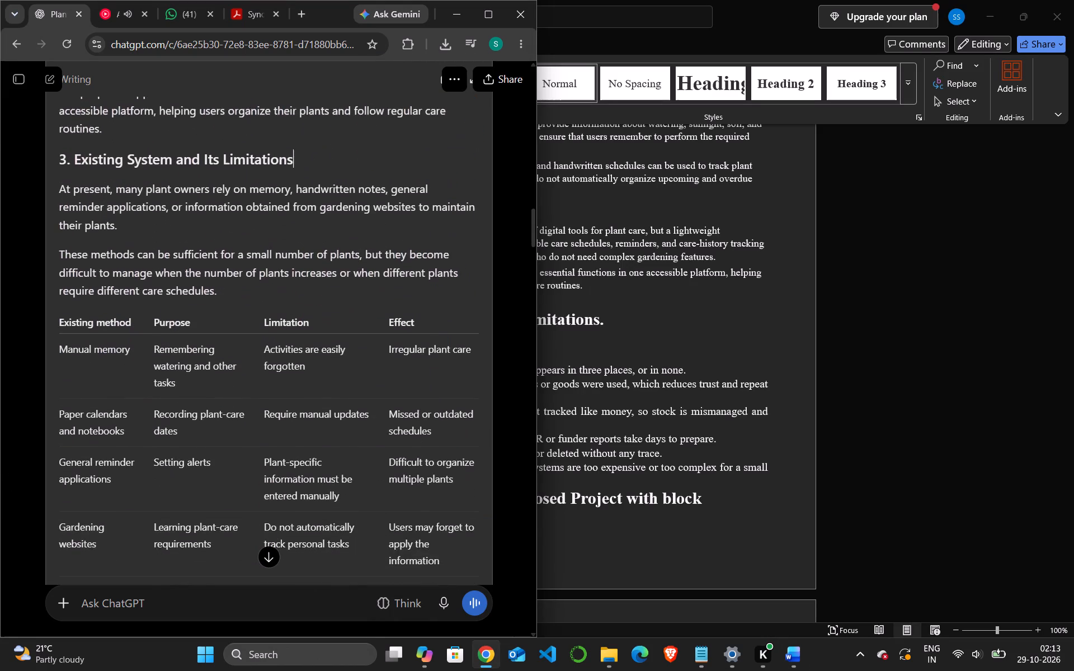
pyautogui.scroll(-2, 308, 466)
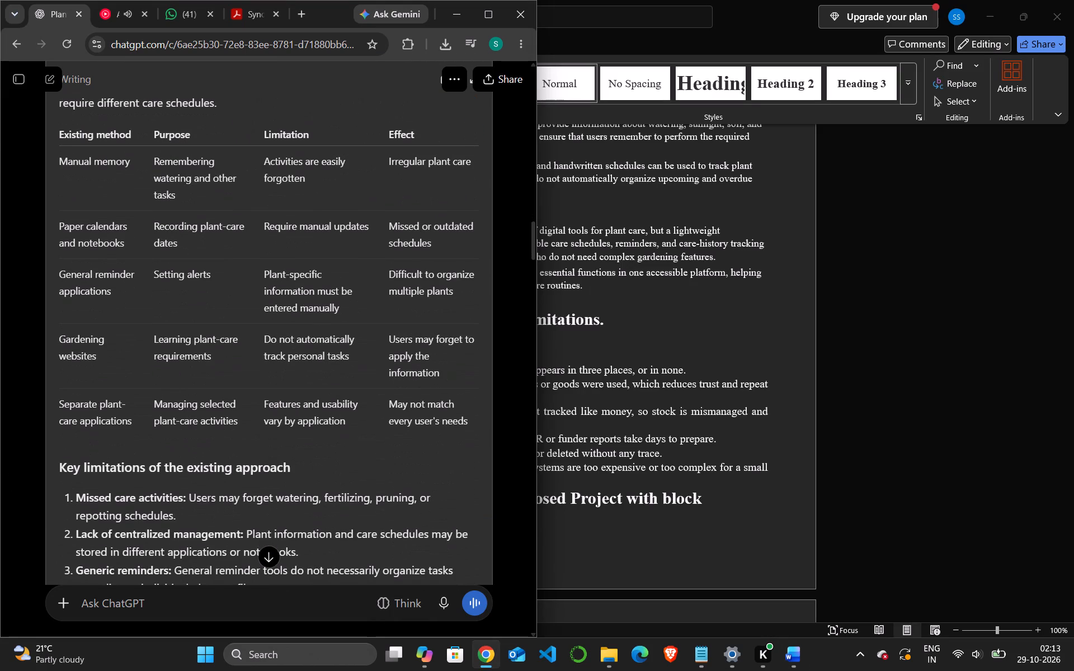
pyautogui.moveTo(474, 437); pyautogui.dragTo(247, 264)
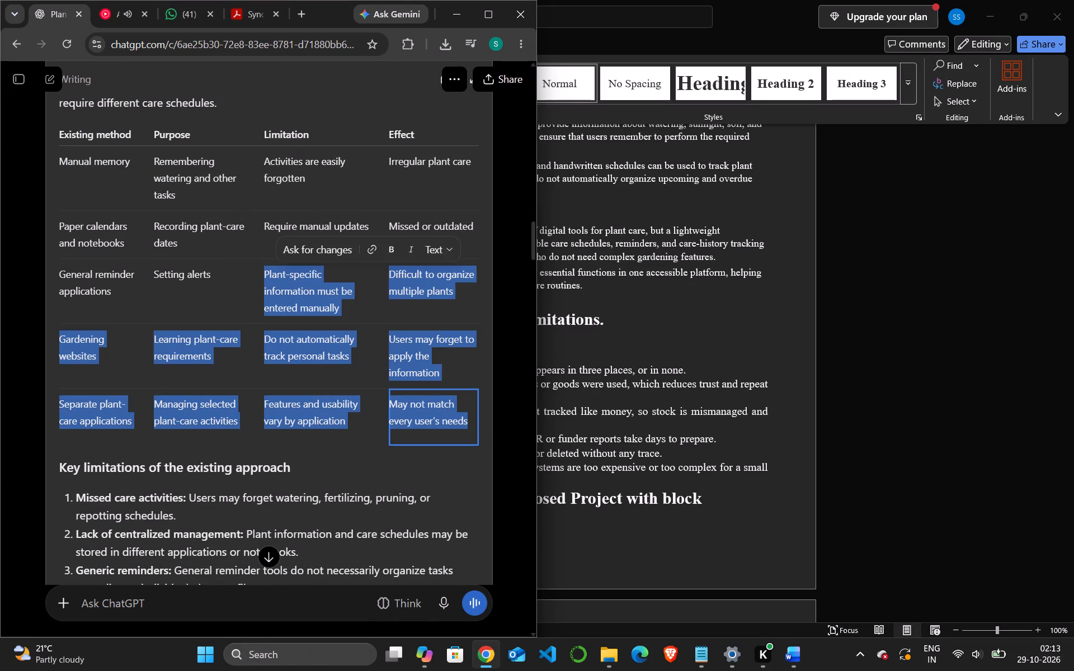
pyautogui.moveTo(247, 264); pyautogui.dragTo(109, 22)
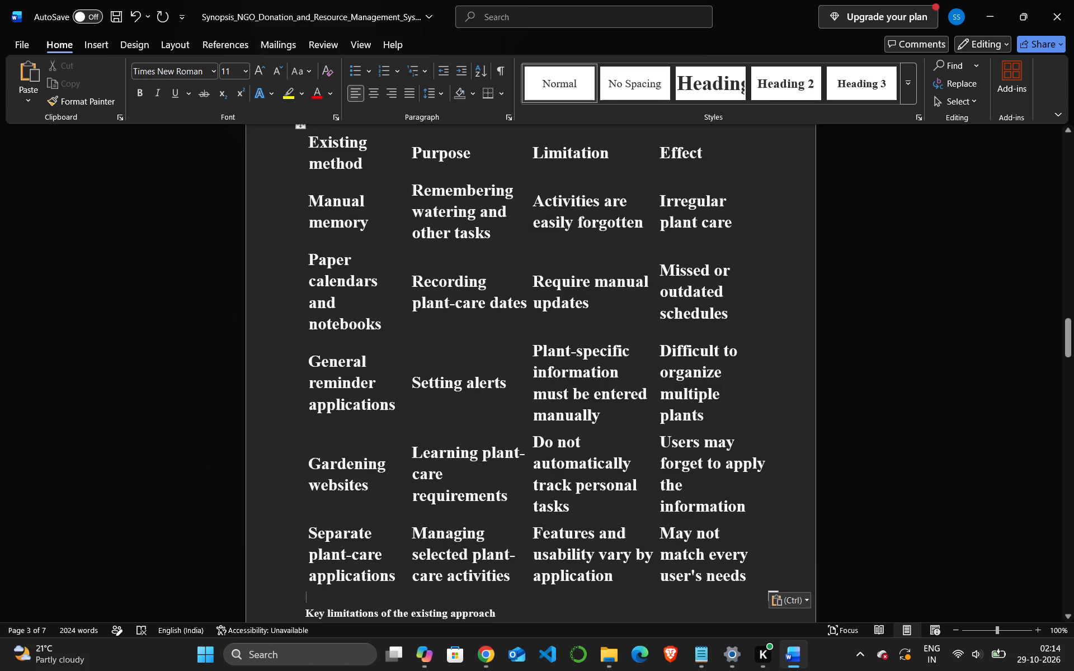
# Set the font size of the two pasted introductory paragraphs above the existing-methods table to 11.
pyautogui.scroll(10, 390, 346)
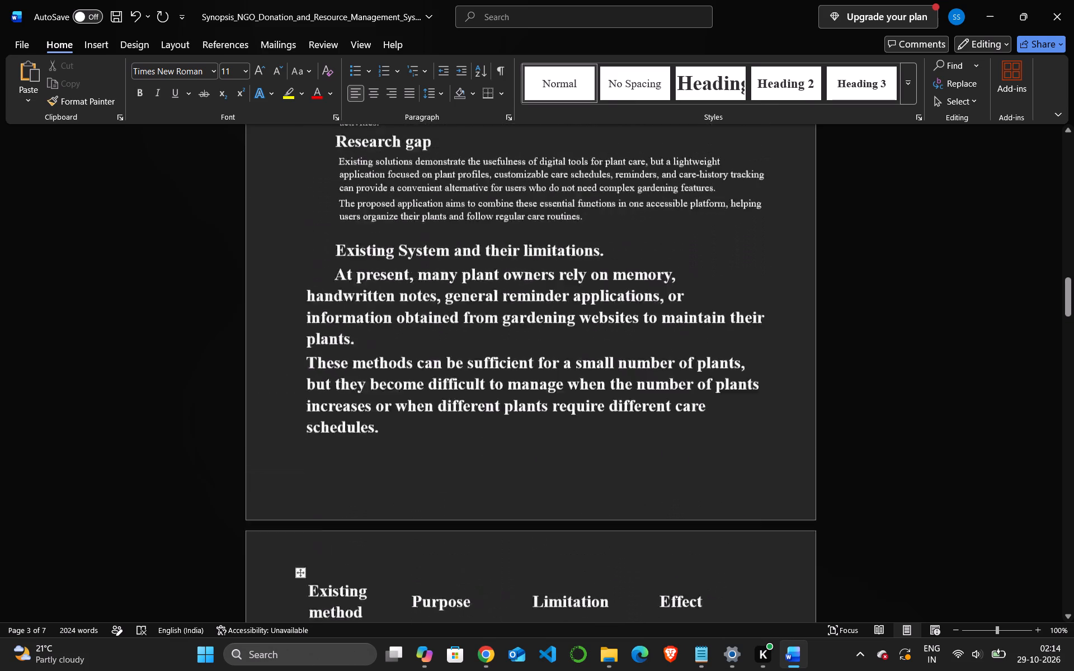
pyautogui.scroll(1, 390, 346)
pyautogui.scroll(-1, 399, 518)
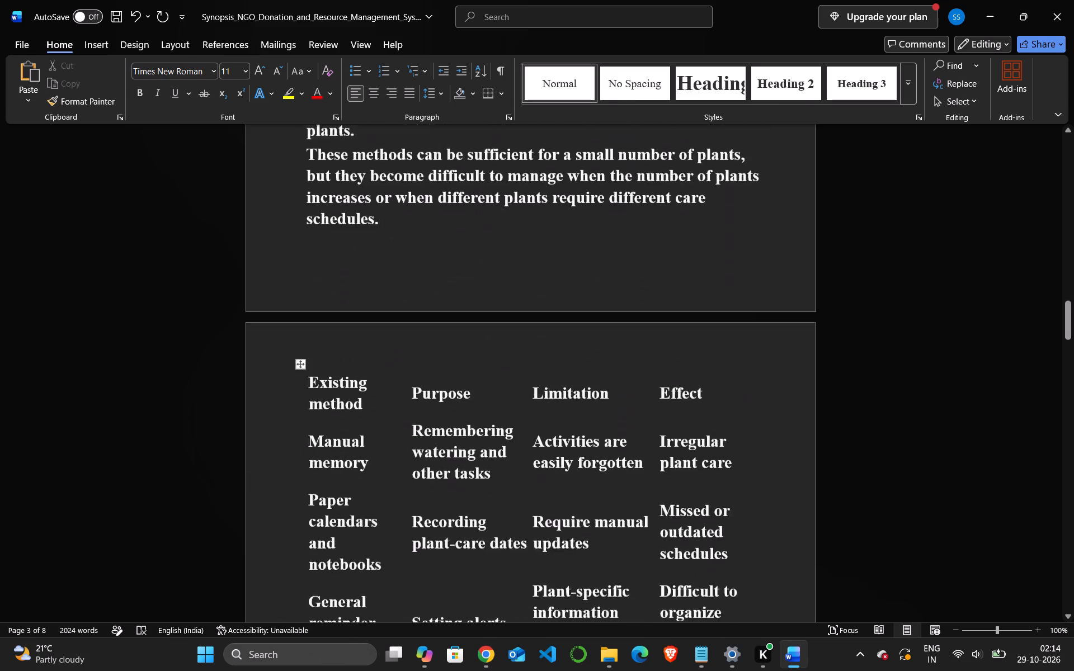
pyautogui.scroll(-1, 399, 518)
pyautogui.moveTo(385, 346); pyautogui.dragTo(335, 268)
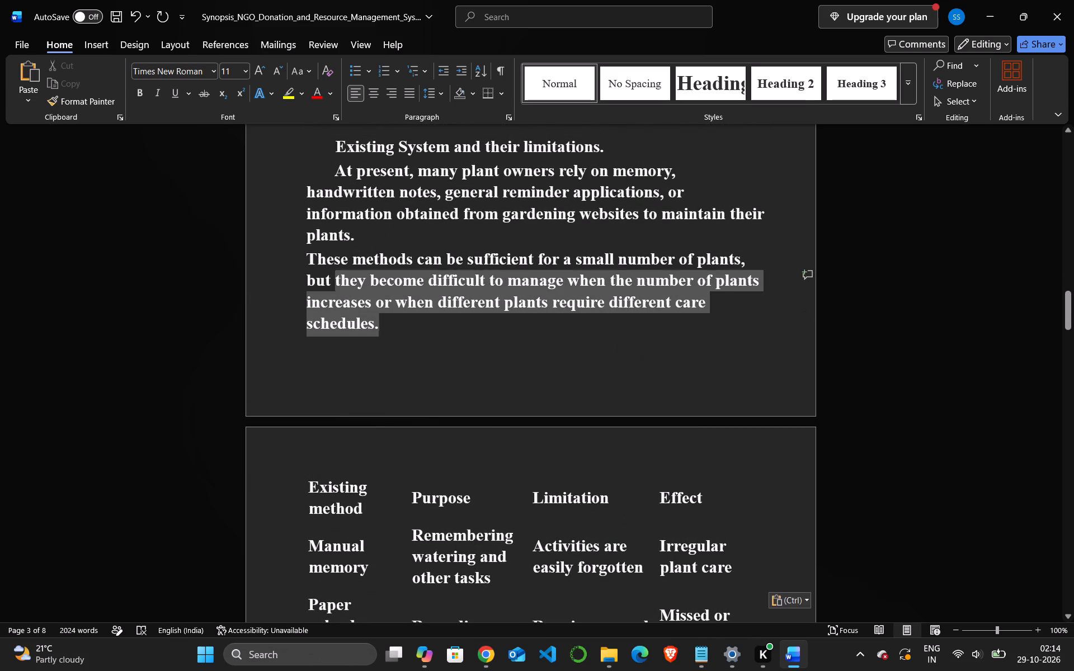
pyautogui.moveTo(335, 268); pyautogui.dragTo(305, 165)
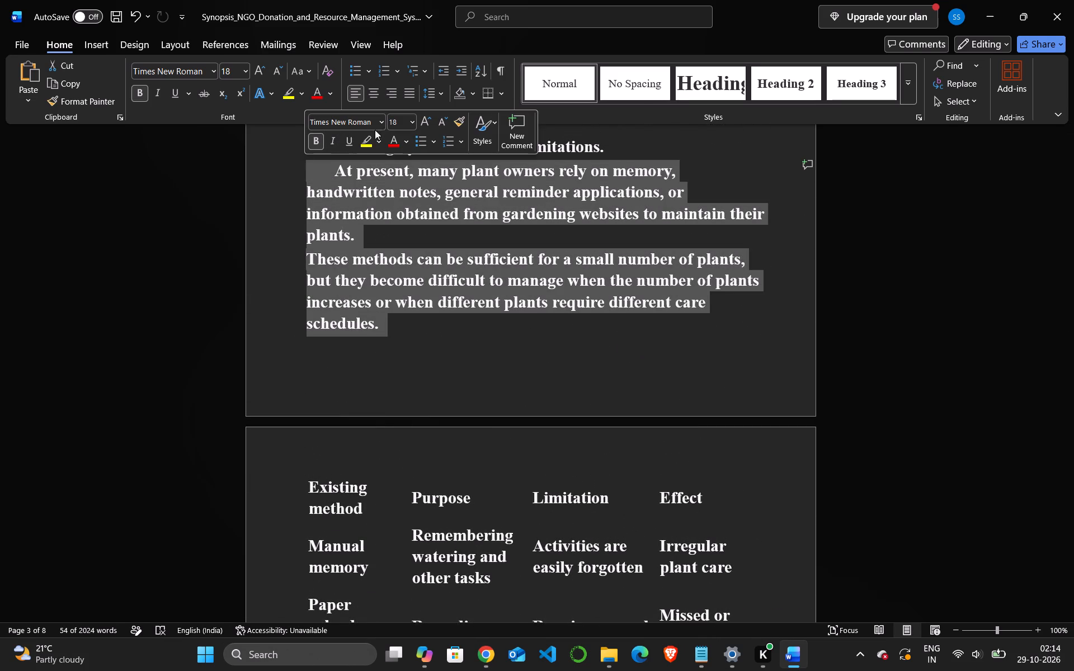
pyautogui.click(409, 122)
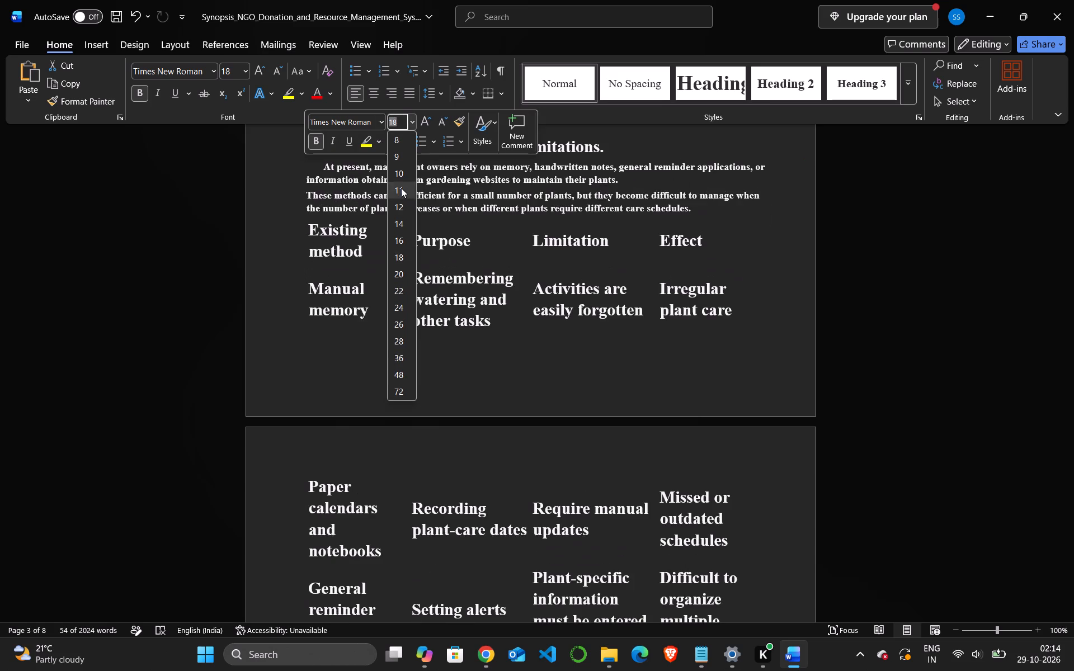
pyautogui.click(401, 188)
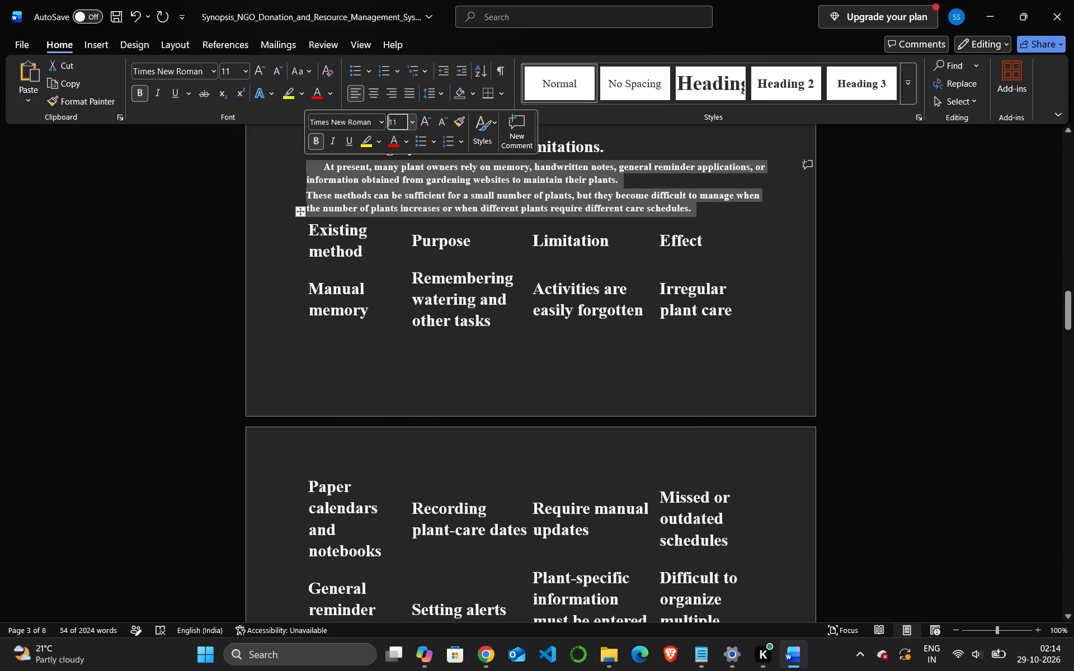
# Set the font size of the whole existing-methods table, from the header row to "Separate plant-care applications", to 11.
pyautogui.moveTo(294, 229); pyautogui.dragTo(591, 542)
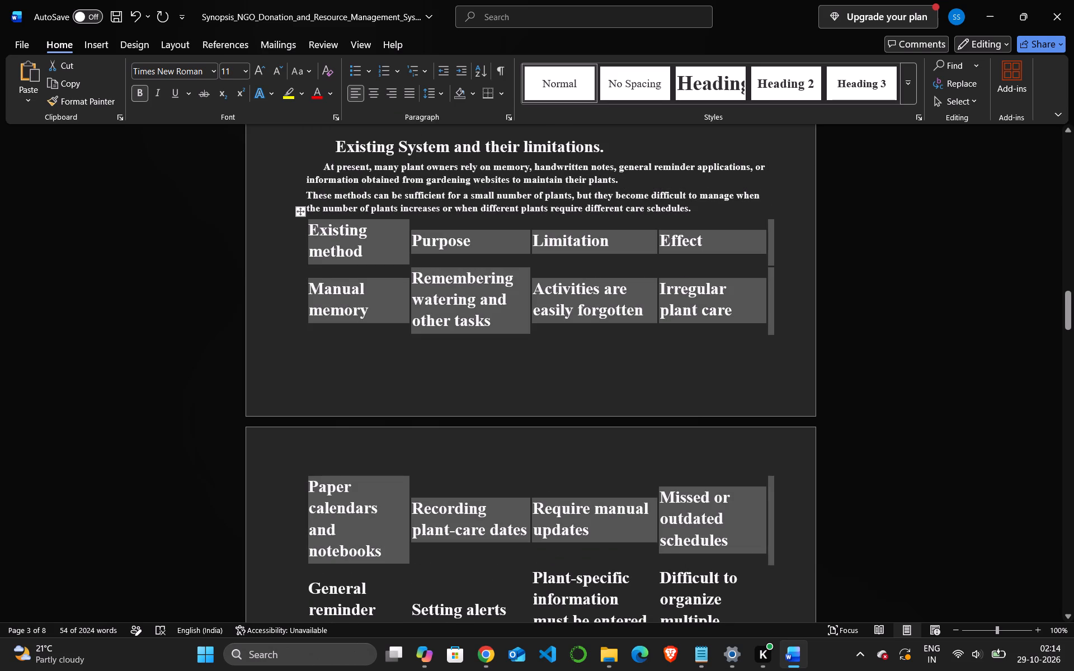
pyautogui.moveTo(591, 542); pyautogui.dragTo(598, 670)
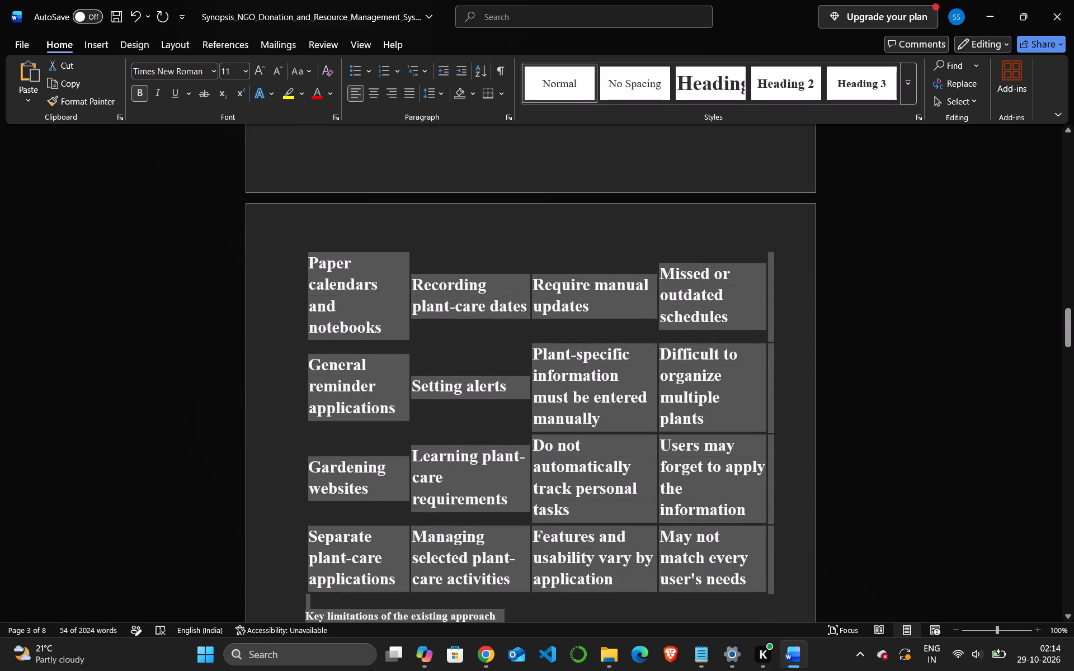
pyautogui.moveTo(598, 670); pyautogui.dragTo(719, 568)
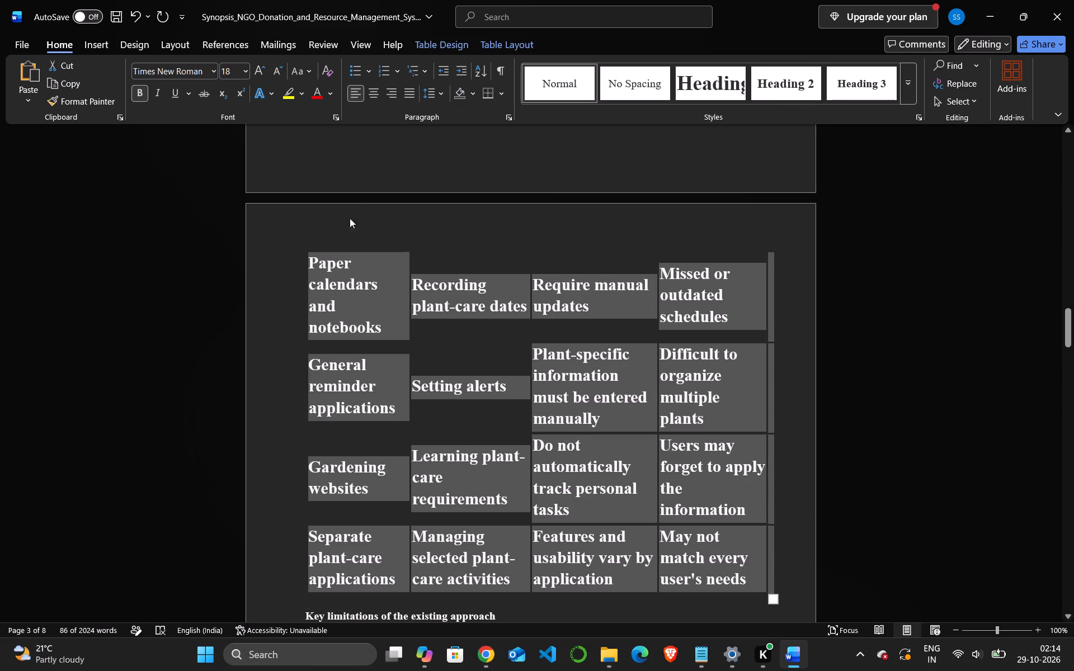
pyautogui.click(248, 74)
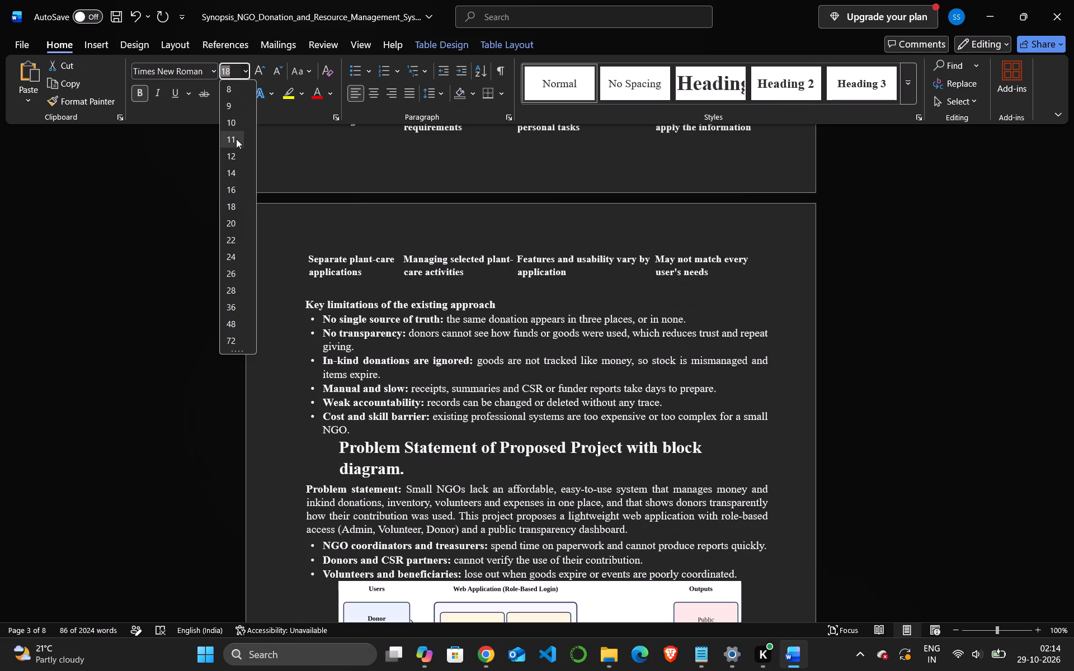
pyautogui.click(236, 139)
pyautogui.scroll(2, 299, 254)
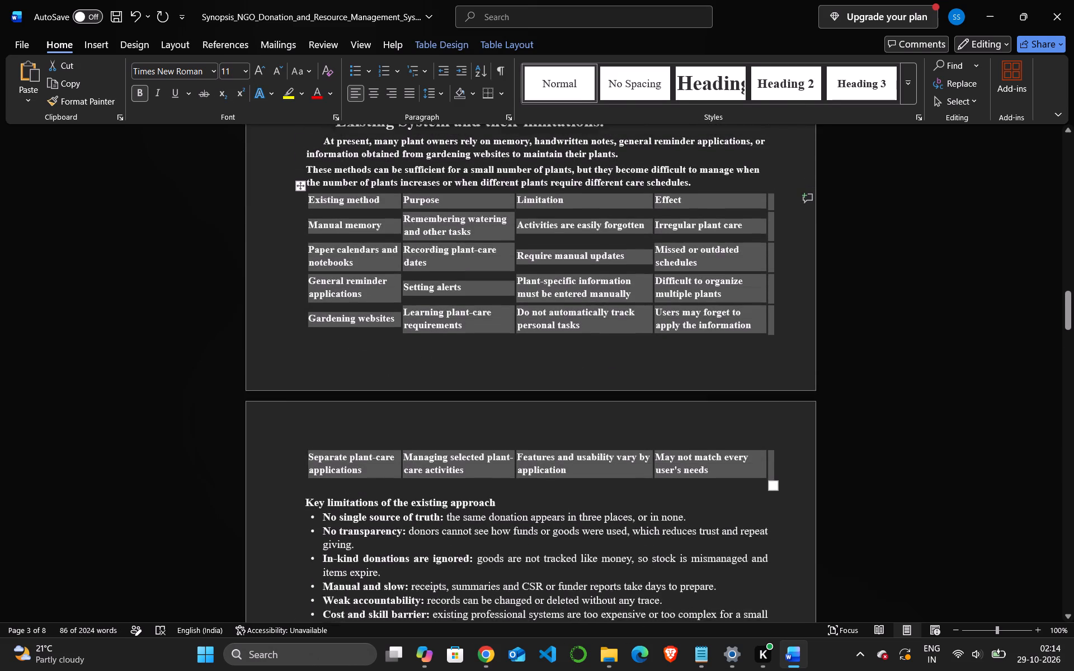
pyautogui.click(296, 331)
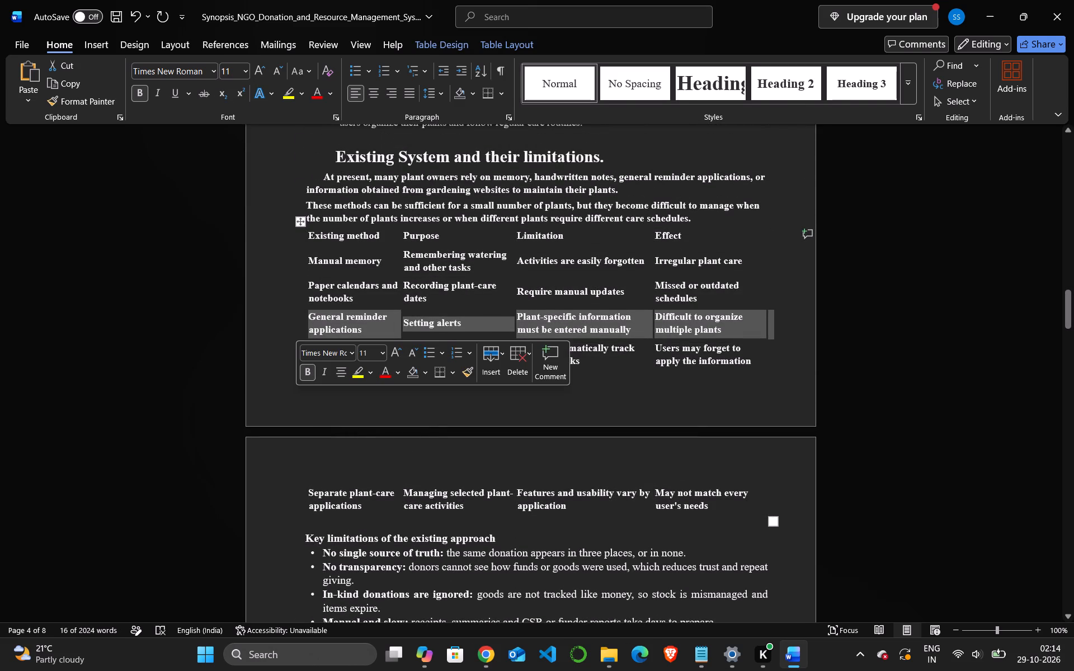
pyautogui.click(279, 389)
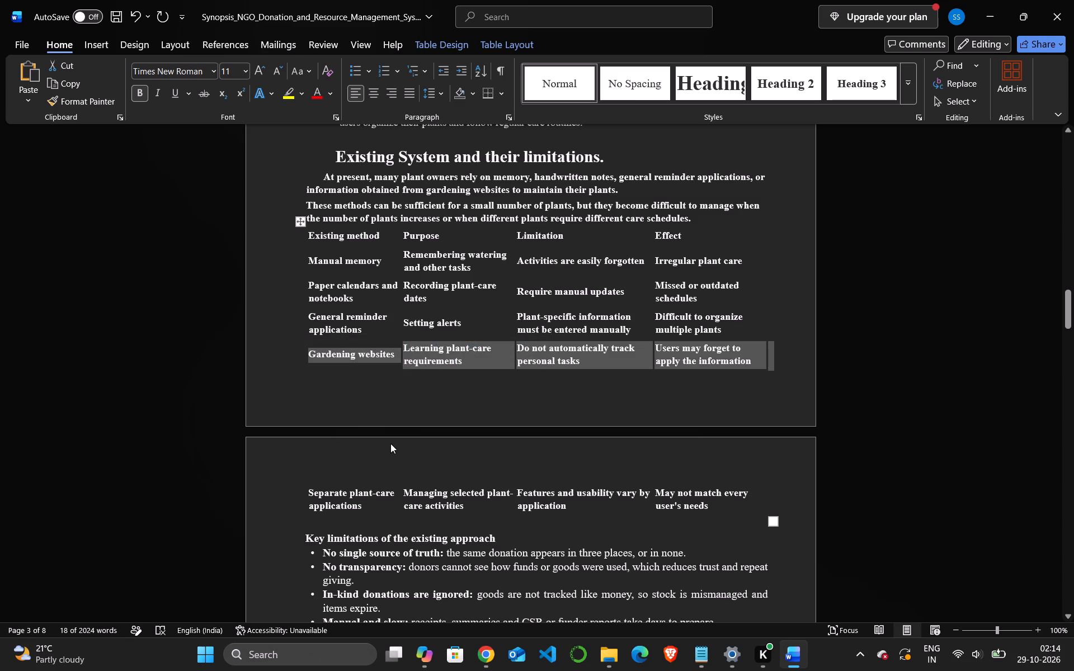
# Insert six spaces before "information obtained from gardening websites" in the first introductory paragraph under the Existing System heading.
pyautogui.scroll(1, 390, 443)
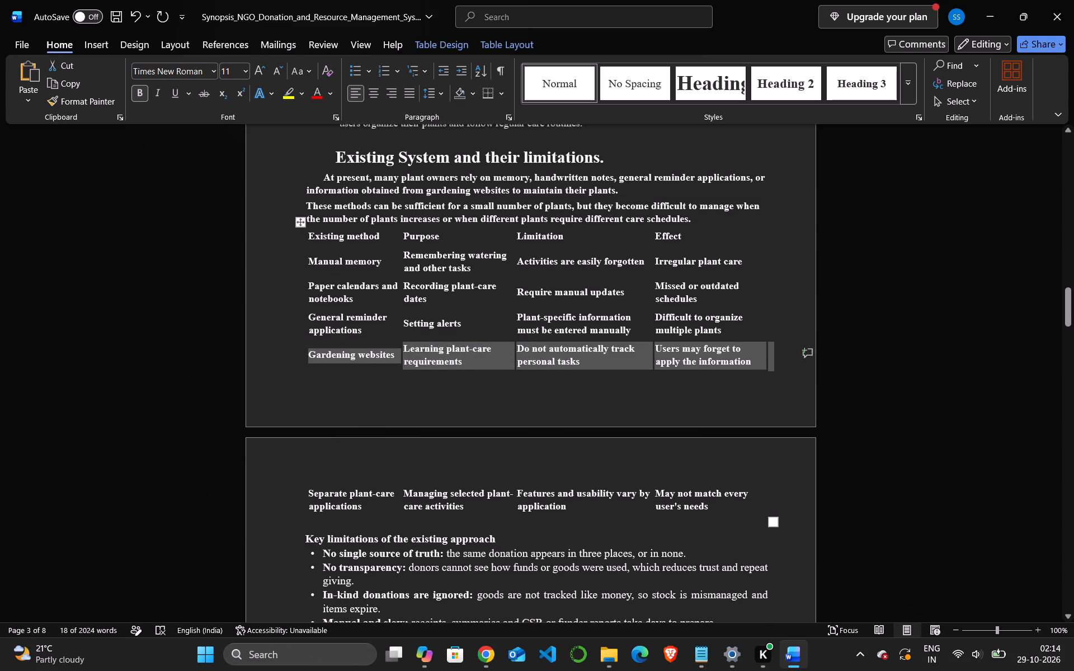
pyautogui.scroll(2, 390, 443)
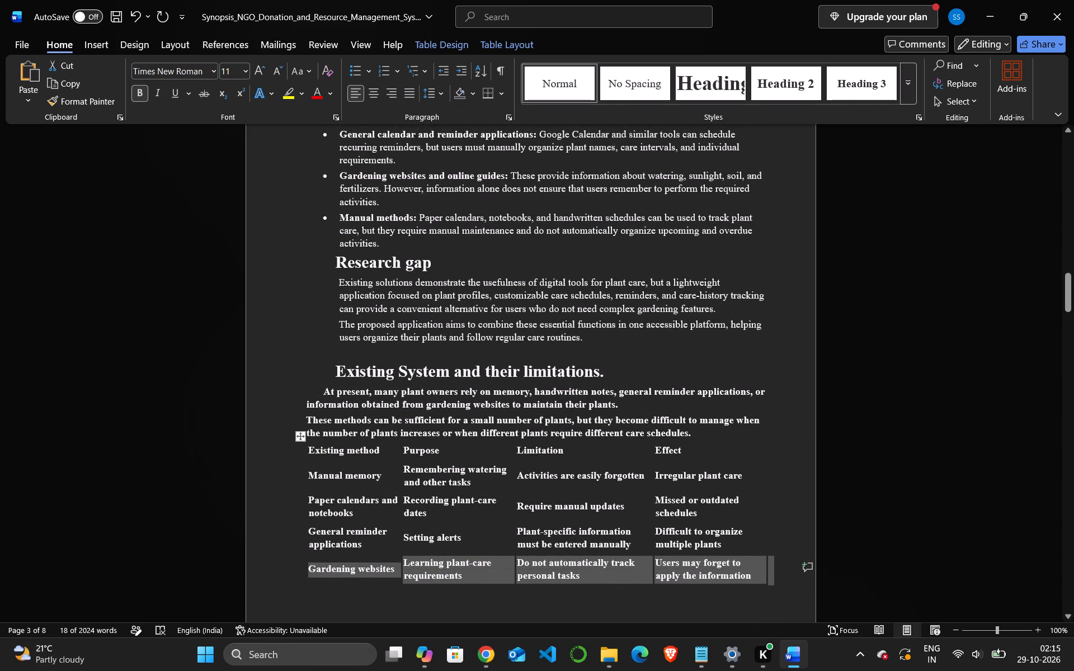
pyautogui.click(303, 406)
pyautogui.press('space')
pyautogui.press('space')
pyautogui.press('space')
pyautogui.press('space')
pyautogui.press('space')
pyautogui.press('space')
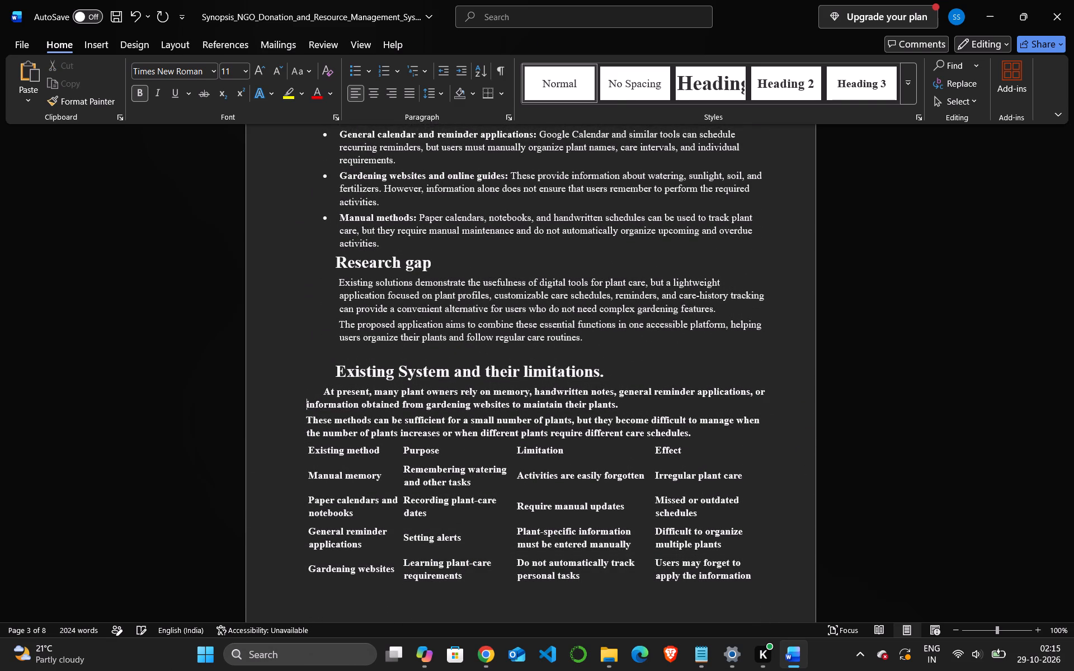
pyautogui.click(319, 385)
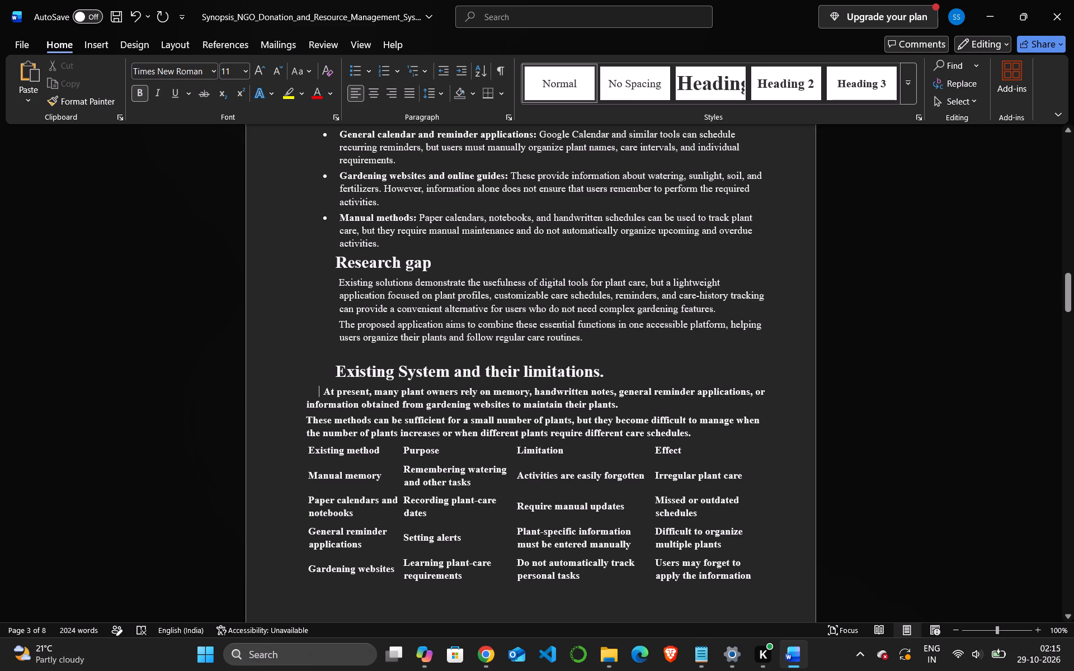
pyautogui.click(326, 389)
# Increase the left indent of both introductory paragraphs under the Existing System heading repeatedly until their edge nearly reaches the heading's start.
pyautogui.moveTo(307, 389); pyautogui.dragTo(335, 400)
pyautogui.moveTo(335, 400); pyautogui.dragTo(705, 438)
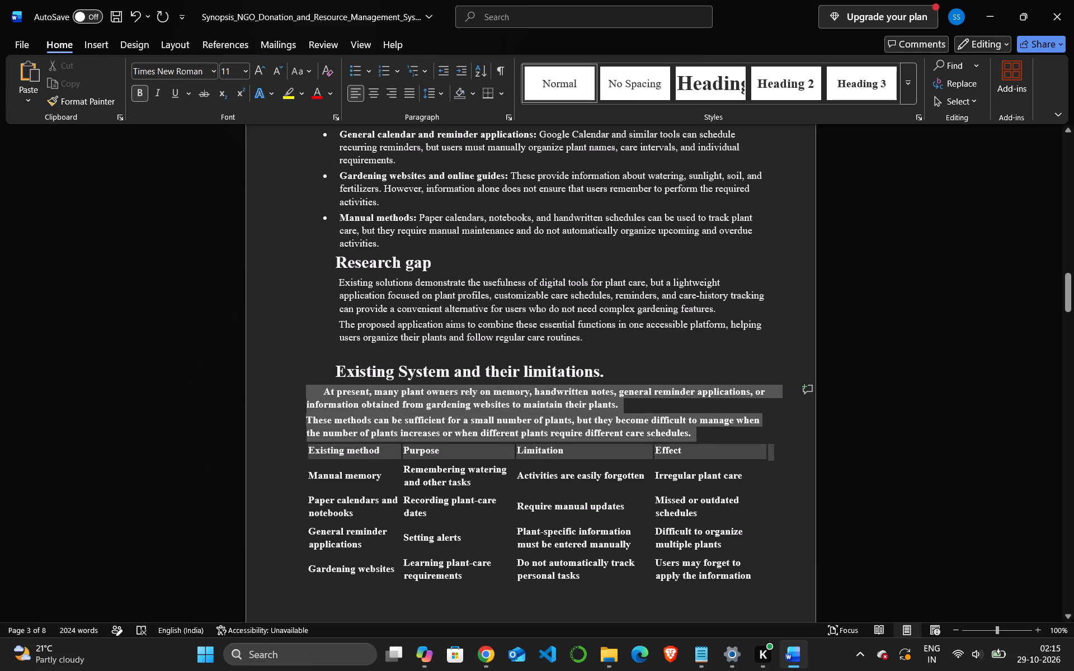
pyautogui.moveTo(705, 438); pyautogui.dragTo(705, 437)
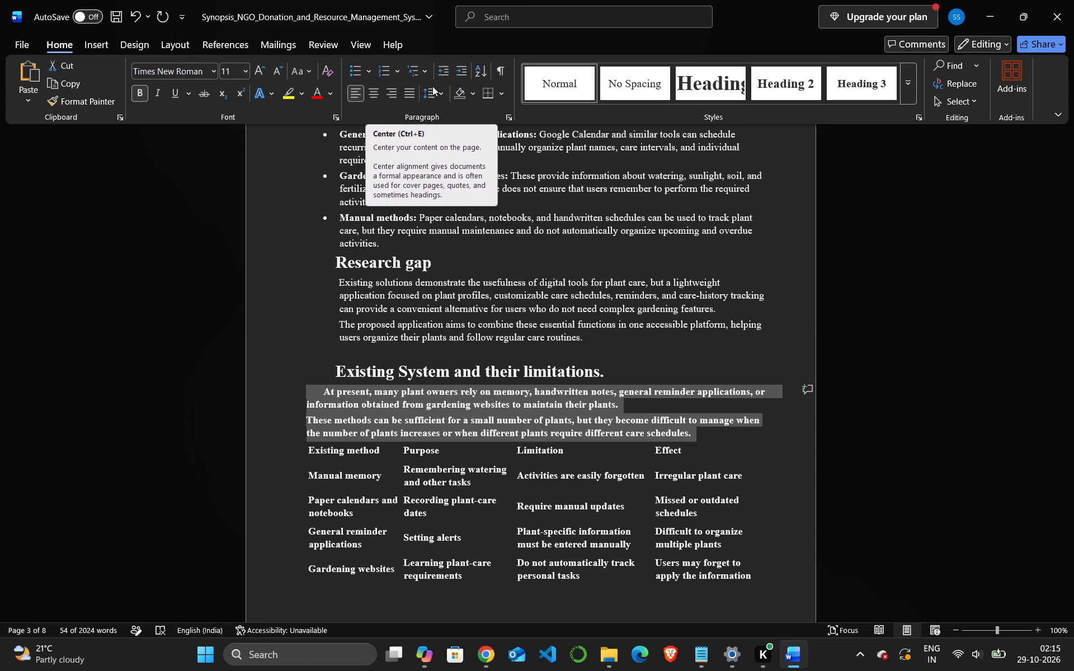
pyautogui.click(459, 70)
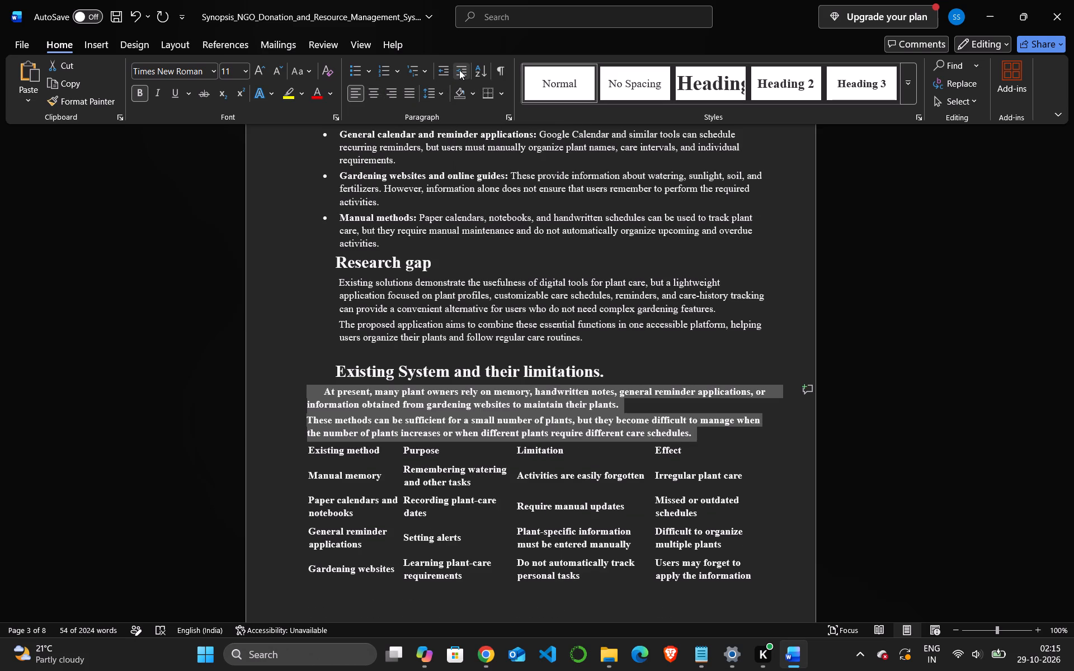
pyautogui.tripleClick(459, 70)
pyautogui.tripleClick(459, 70)
pyautogui.tripleClick(459, 70)
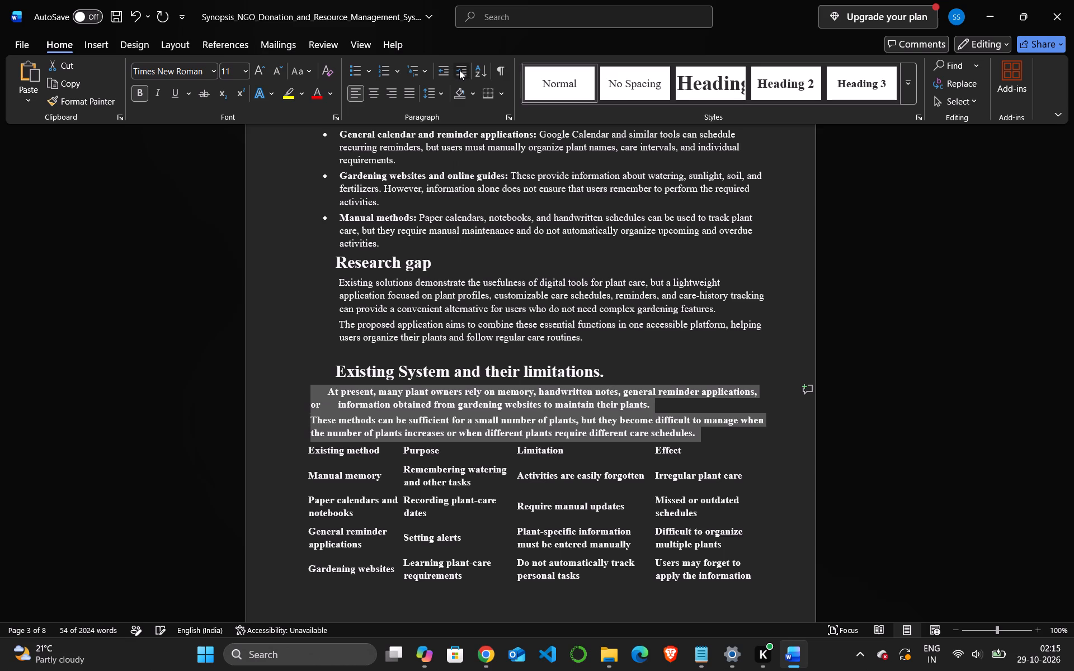
pyautogui.tripleClick(459, 70)
pyautogui.tripleClick(459, 70)
pyautogui.tripleClick(459, 70)
pyautogui.tripleClick(459, 70)
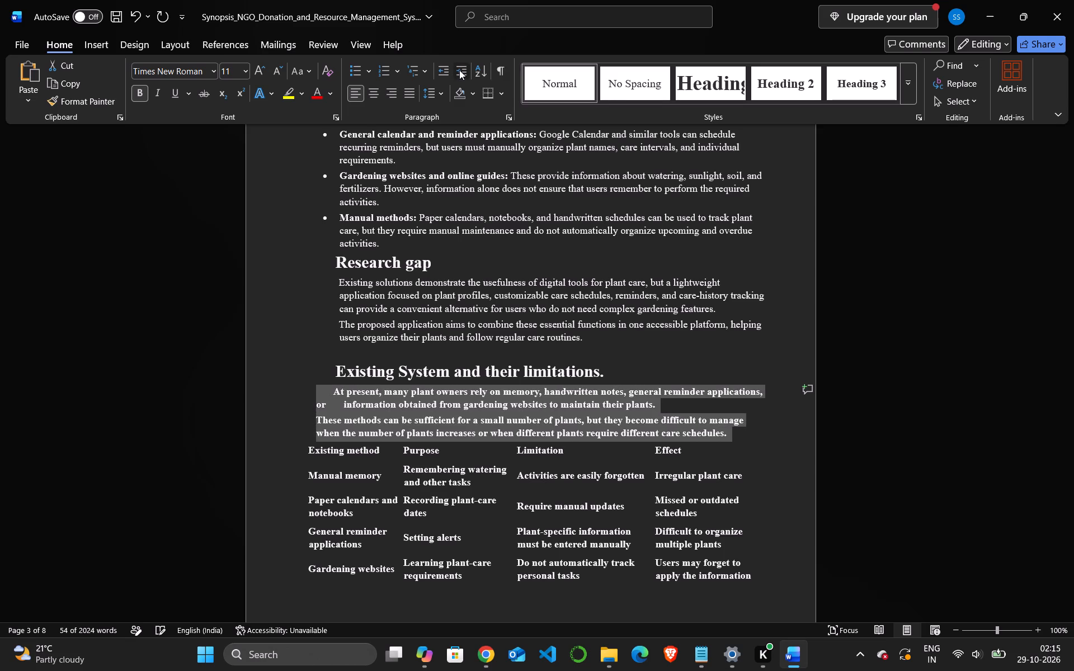
pyautogui.tripleClick(459, 70)
pyautogui.tripleClick(459, 70)
pyautogui.tripleClick(459, 70)
pyautogui.tripleClick(459, 70)
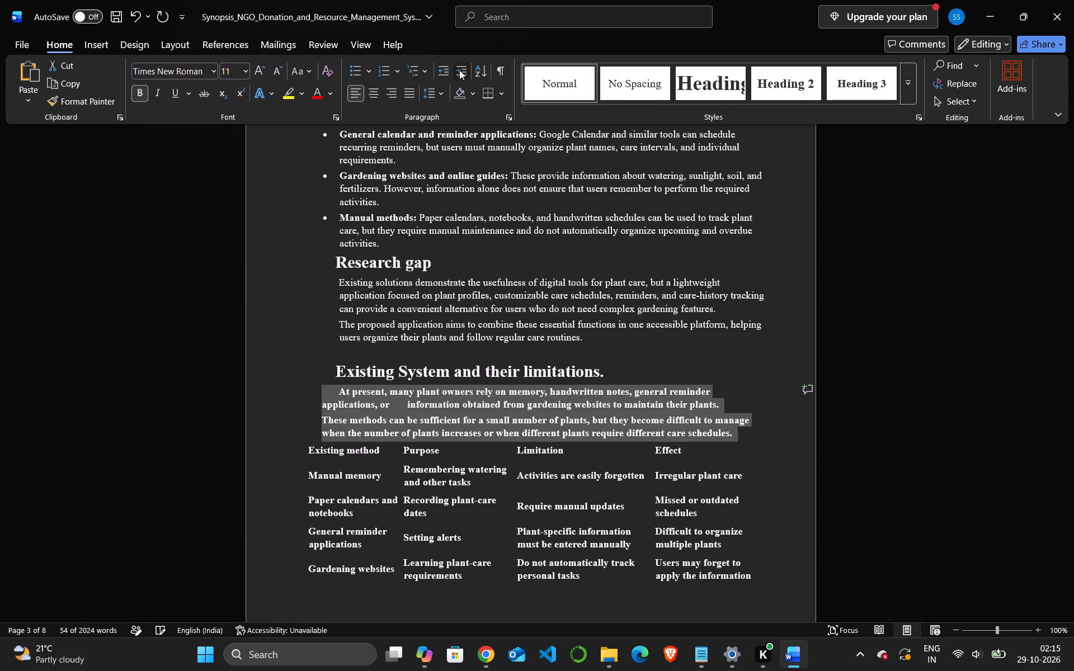
pyautogui.tripleClick(459, 70)
pyautogui.tripleClick(459, 70)
pyautogui.tripleClick(459, 70)
pyautogui.tripleClick(459, 70)
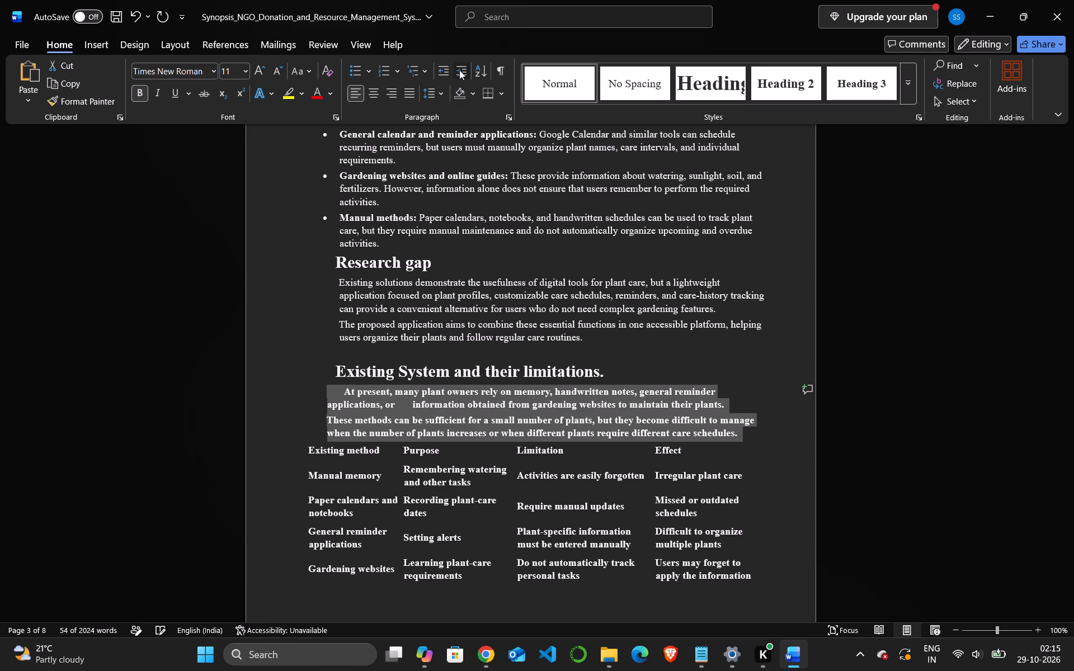
pyautogui.tripleClick(459, 70)
pyautogui.tripleClick(459, 70)
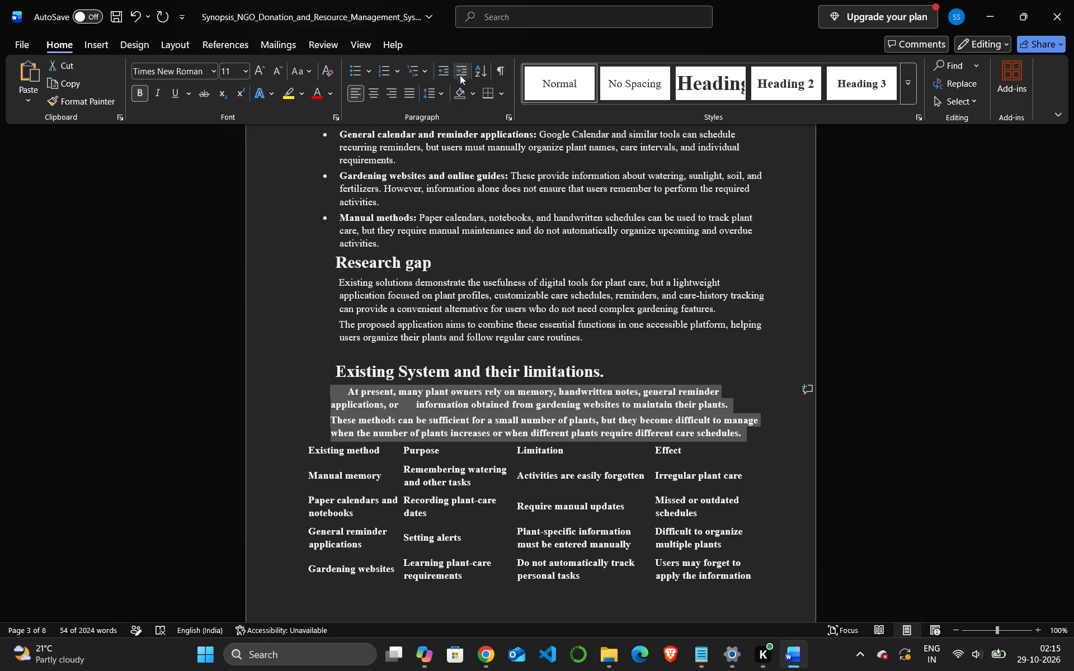
# Delete six of the leading spaces before "At present" in the first introductory paragraph.
pyautogui.click(347, 390)
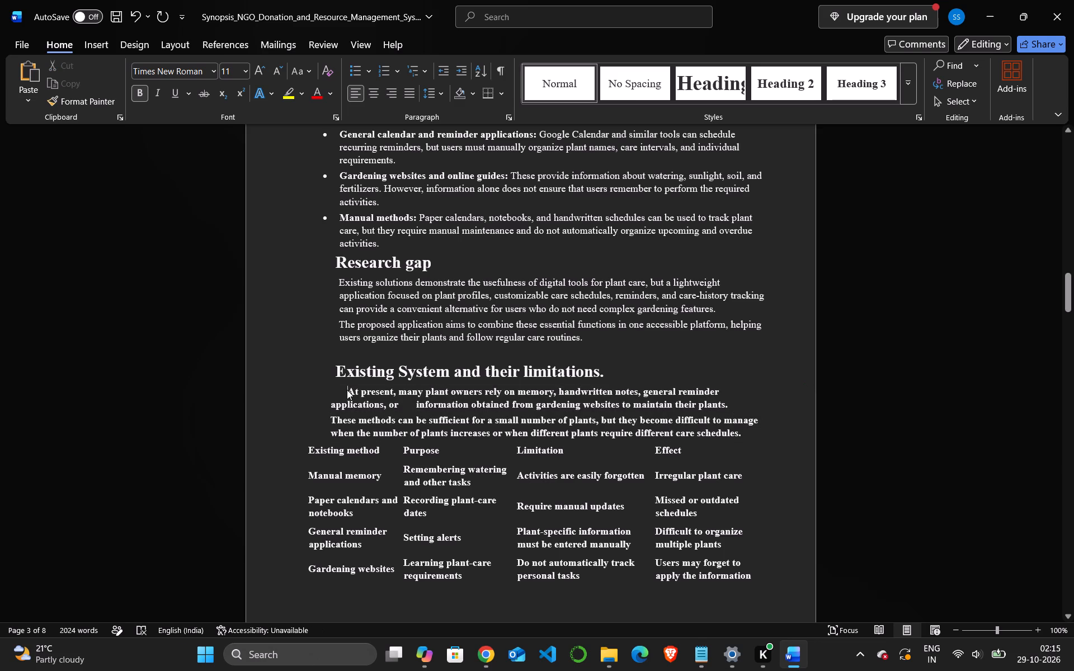
pyautogui.press('BackSpace')
pyautogui.press('BackSpace')
pyautogui.press('BackSpace')
pyautogui.press('BackSpace')
pyautogui.press('BackSpace')
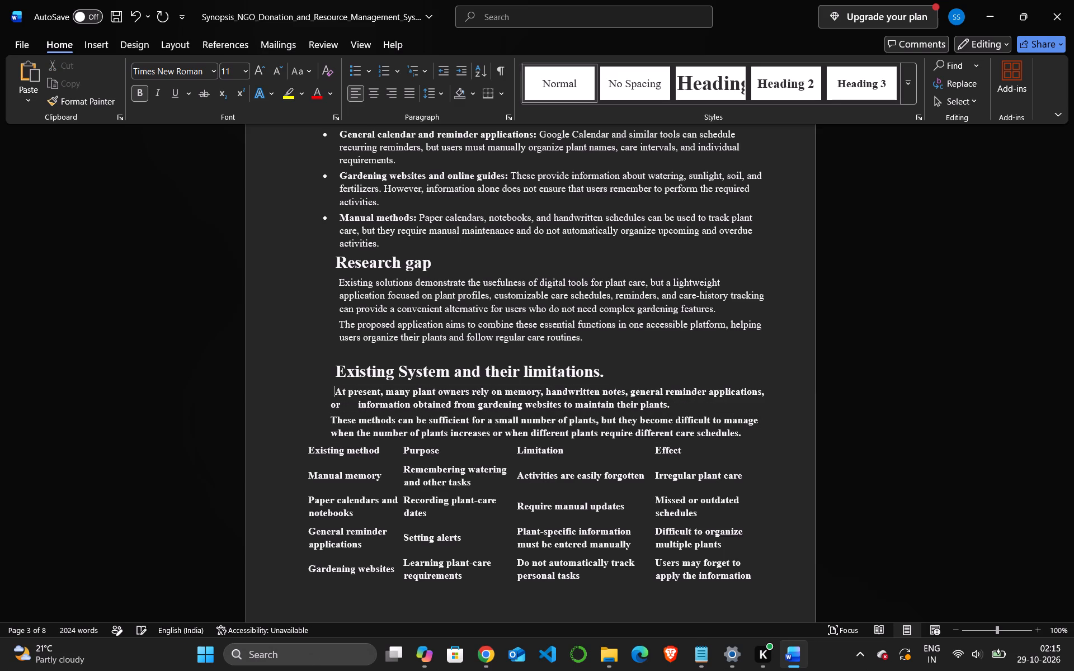
pyautogui.press('BackSpace')
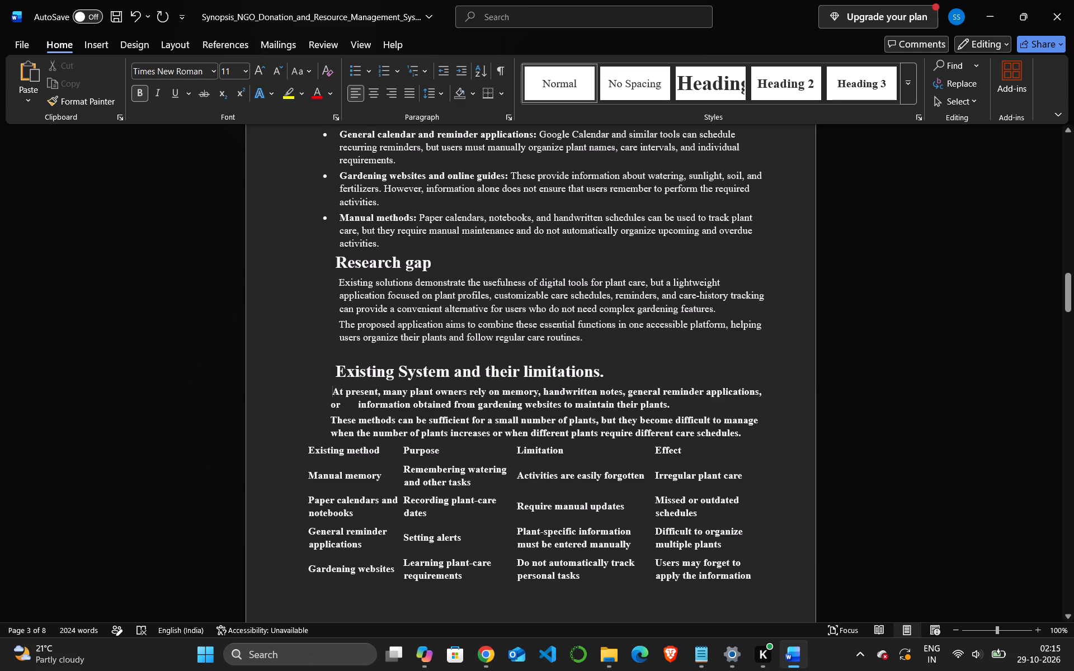
# Delete the six extra spaces between "or" and "information obtained" in the first introductory paragraph.
pyautogui.click(357, 406)
pyautogui.click(357, 406)
pyautogui.click(357, 406)
pyautogui.press('BackSpace')
pyautogui.press('BackSpace')
pyautogui.press('BackSpace')
pyautogui.press('BackSpace')
pyautogui.press('BackSpace')
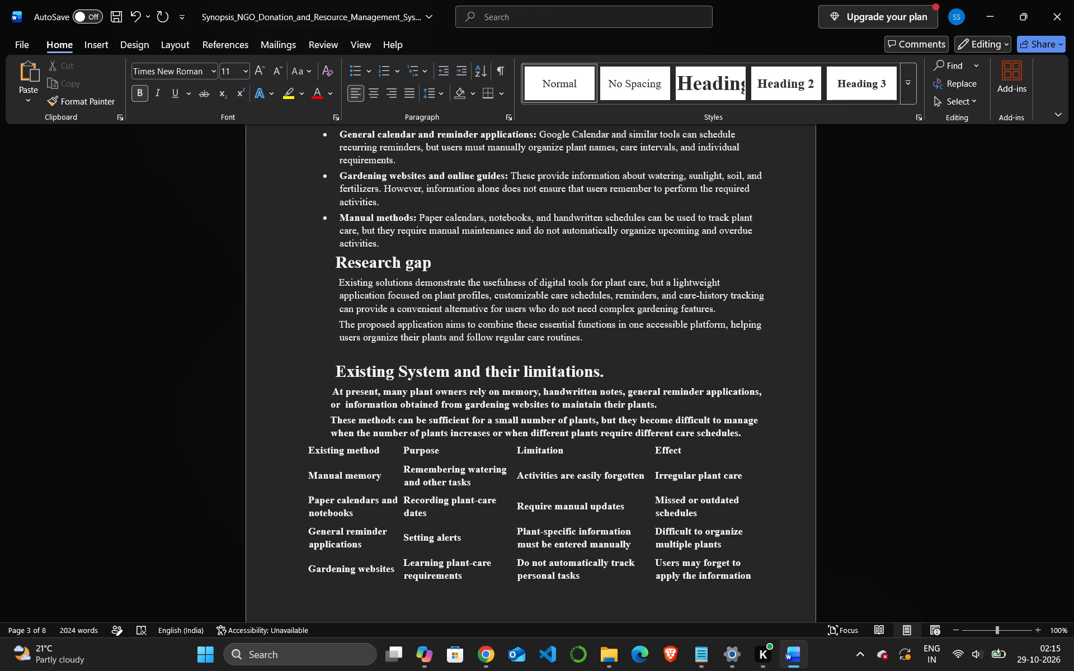
pyautogui.press('BackSpace')
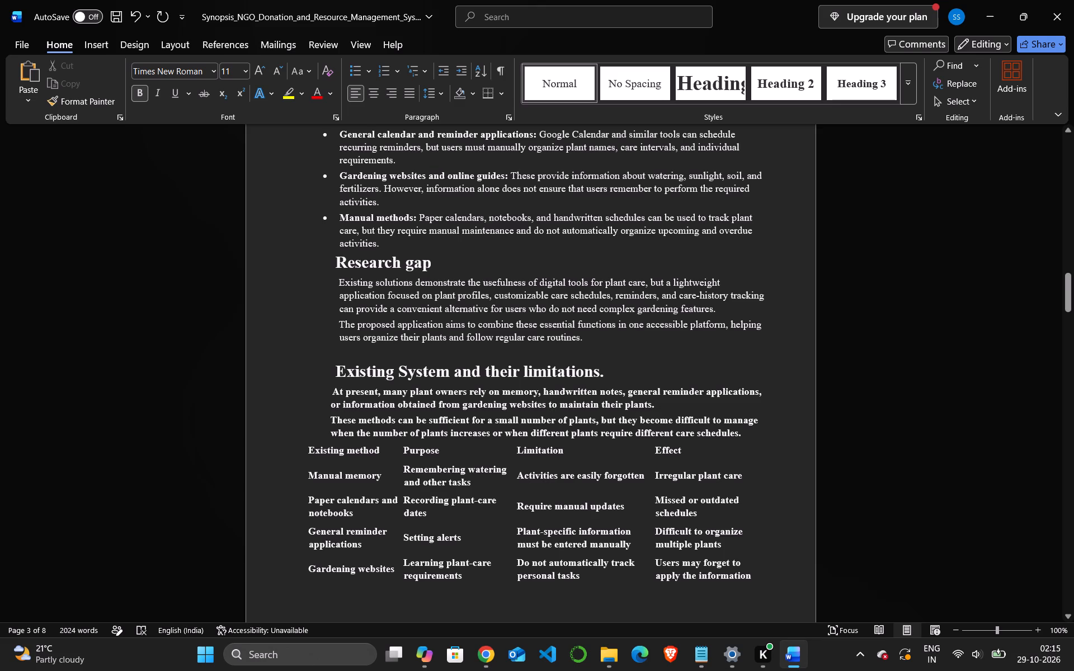
# Delete the remaining leading space before "At present" in the first introductory paragraph.
pyautogui.click(332, 390)
pyautogui.press('BackSpace')
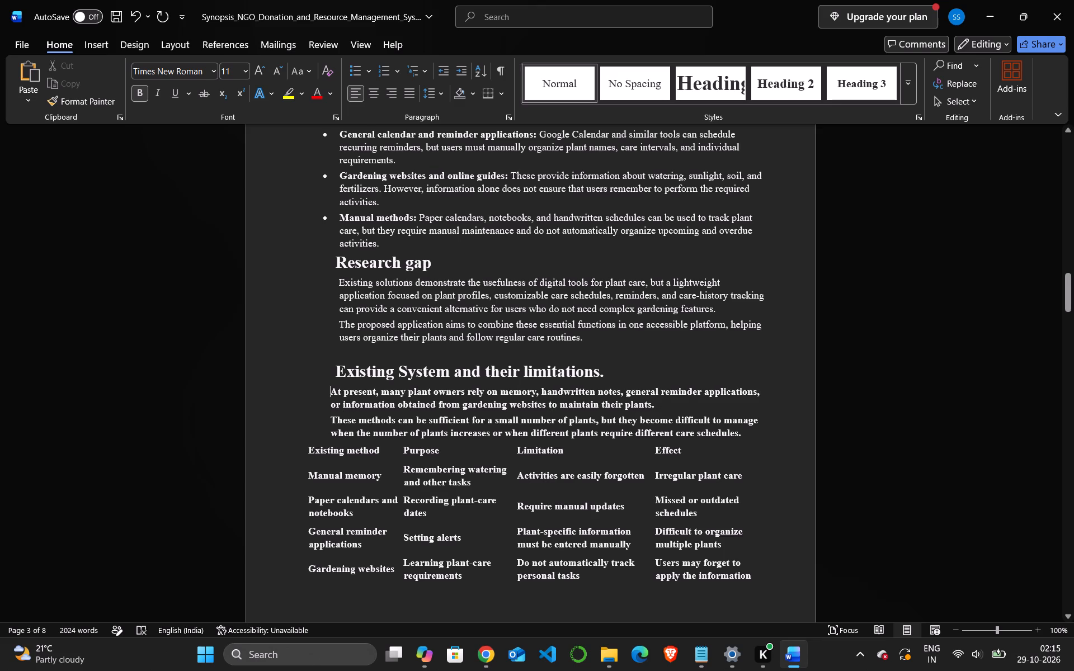
# Increase the left indent of both introductory paragraphs slightly so they align with the start of the "Existing System and their limitations" heading.
pyautogui.click(336, 370)
pyautogui.moveTo(328, 393); pyautogui.dragTo(623, 436)
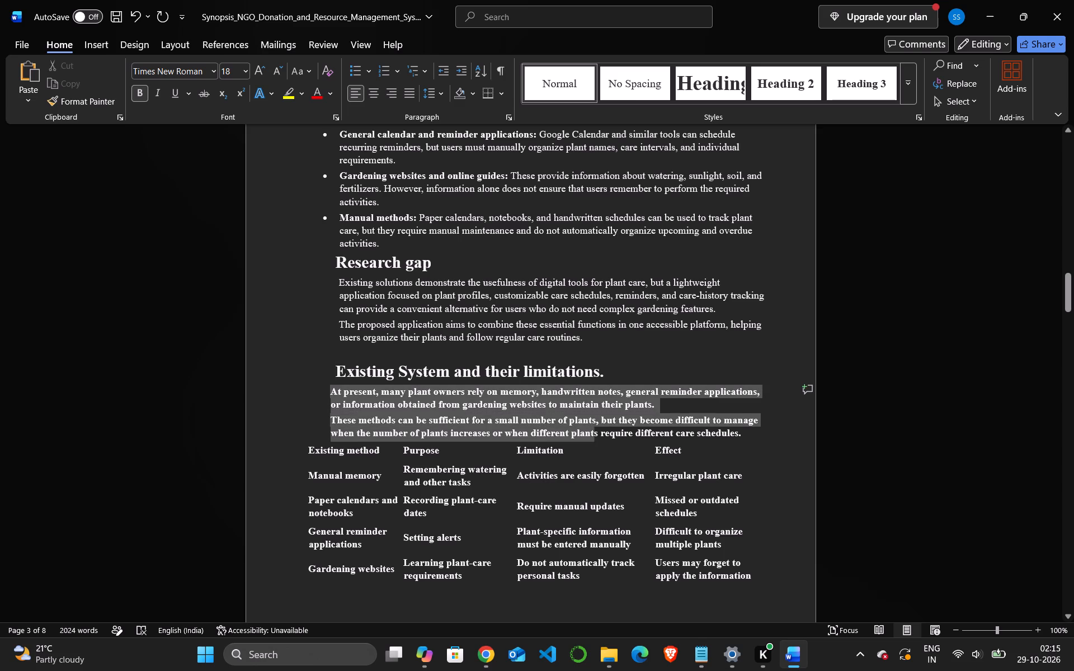
pyautogui.moveTo(623, 436); pyautogui.dragTo(746, 434)
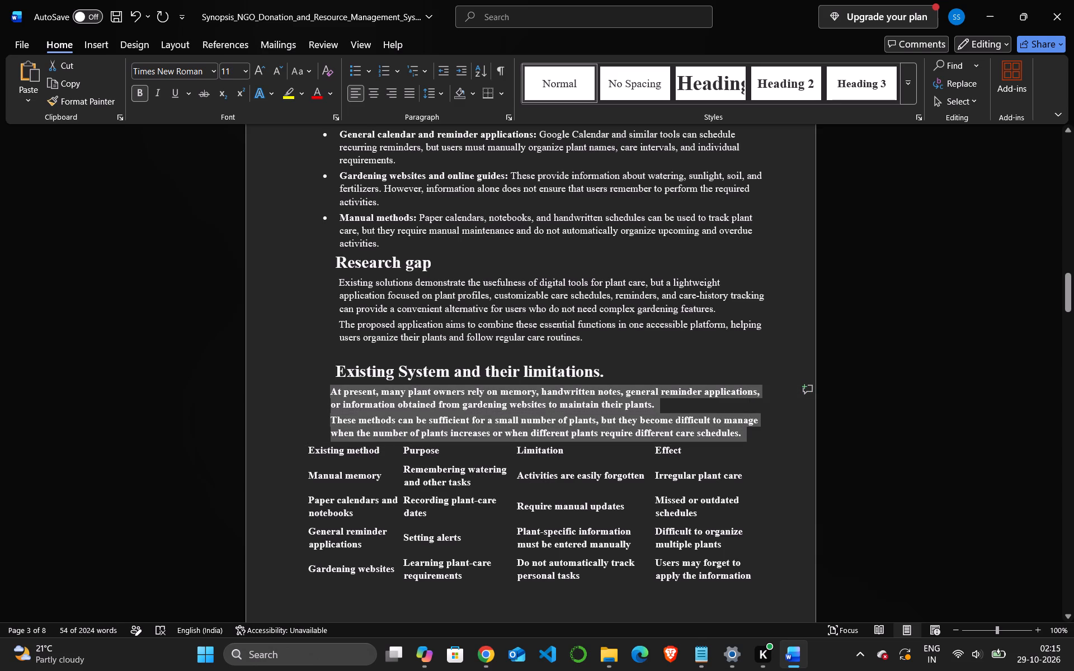
pyautogui.tripleClick(456, 79)
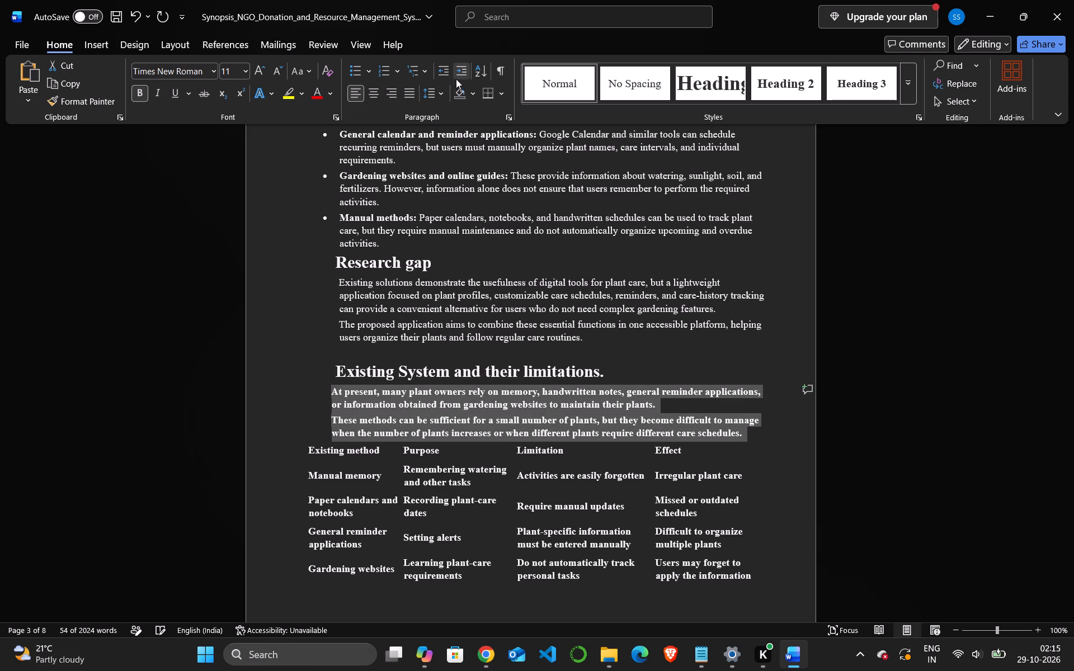
pyautogui.tripleClick(456, 79)
pyautogui.tripleClick(456, 79)
pyautogui.click(456, 79)
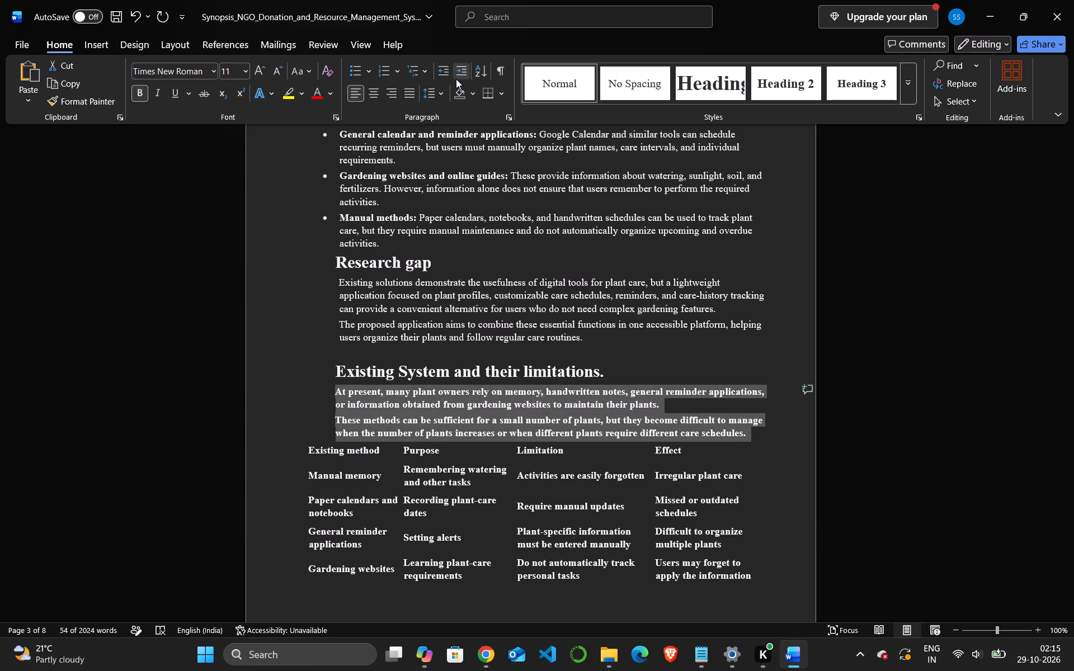
pyautogui.click(322, 346)
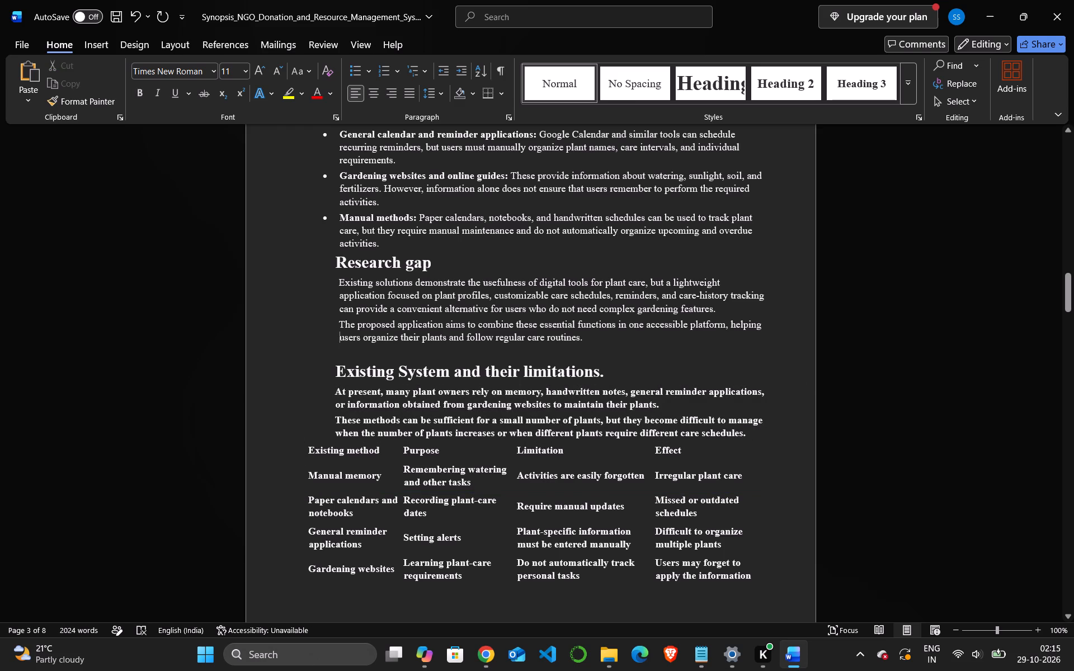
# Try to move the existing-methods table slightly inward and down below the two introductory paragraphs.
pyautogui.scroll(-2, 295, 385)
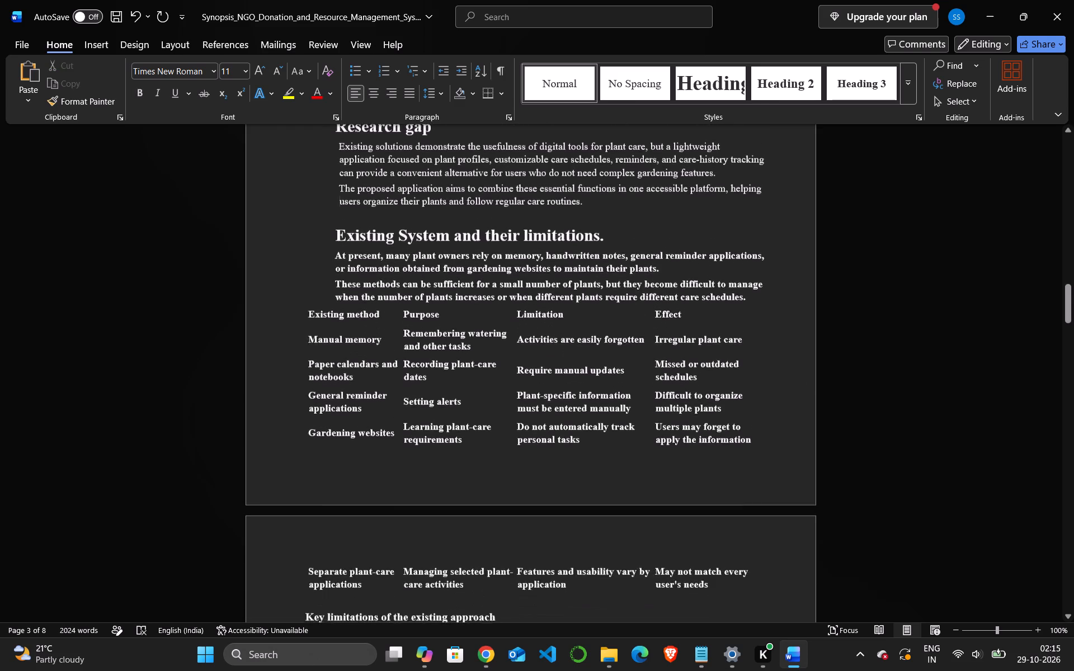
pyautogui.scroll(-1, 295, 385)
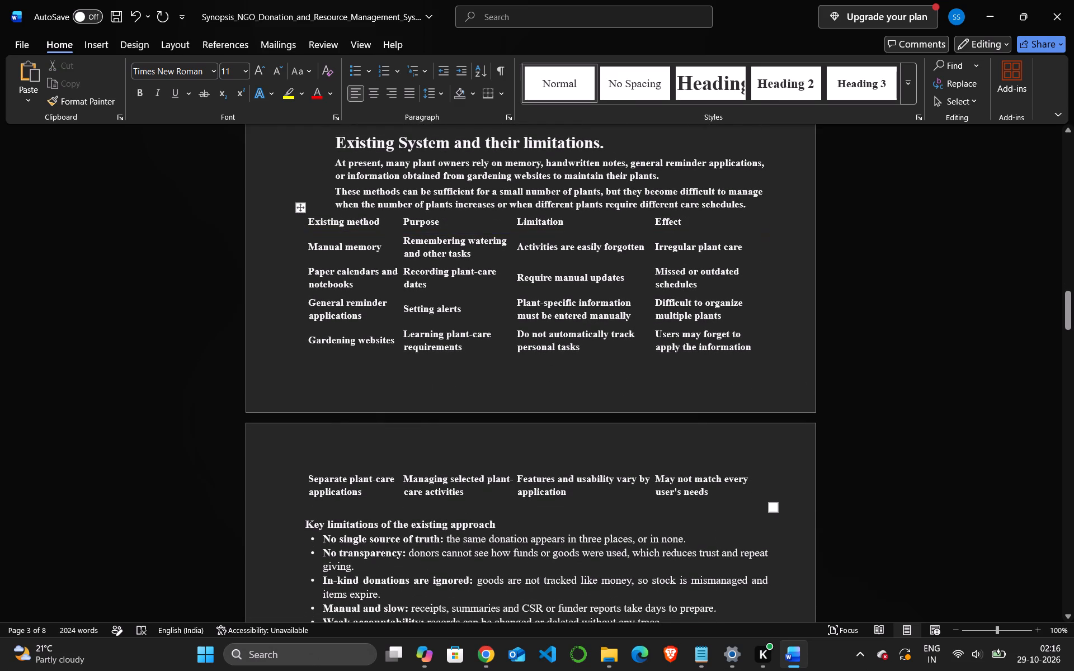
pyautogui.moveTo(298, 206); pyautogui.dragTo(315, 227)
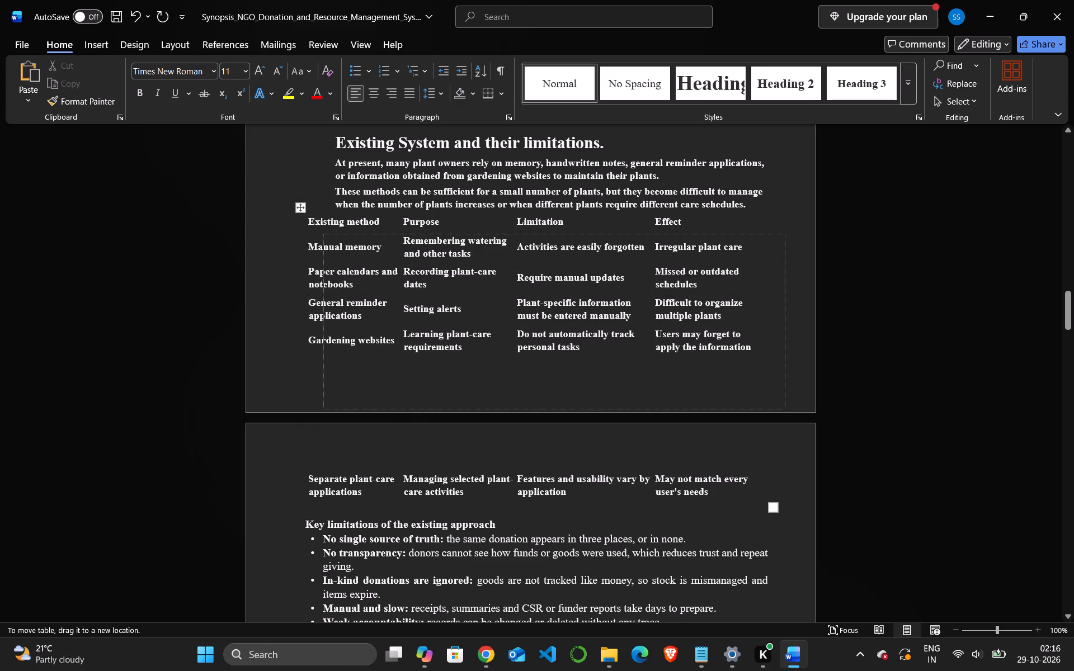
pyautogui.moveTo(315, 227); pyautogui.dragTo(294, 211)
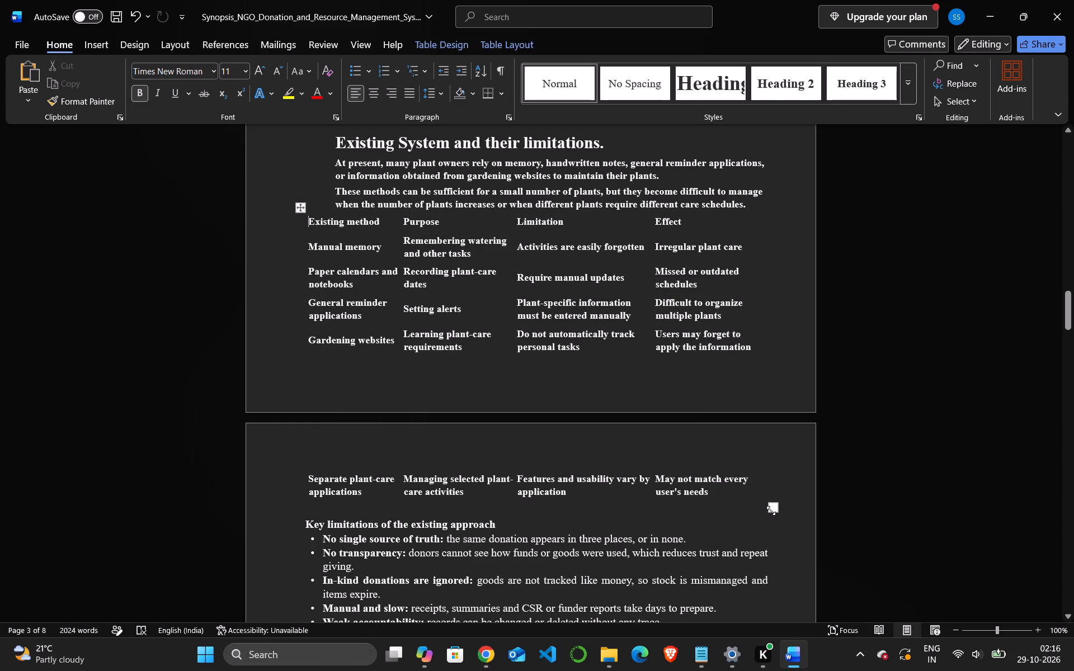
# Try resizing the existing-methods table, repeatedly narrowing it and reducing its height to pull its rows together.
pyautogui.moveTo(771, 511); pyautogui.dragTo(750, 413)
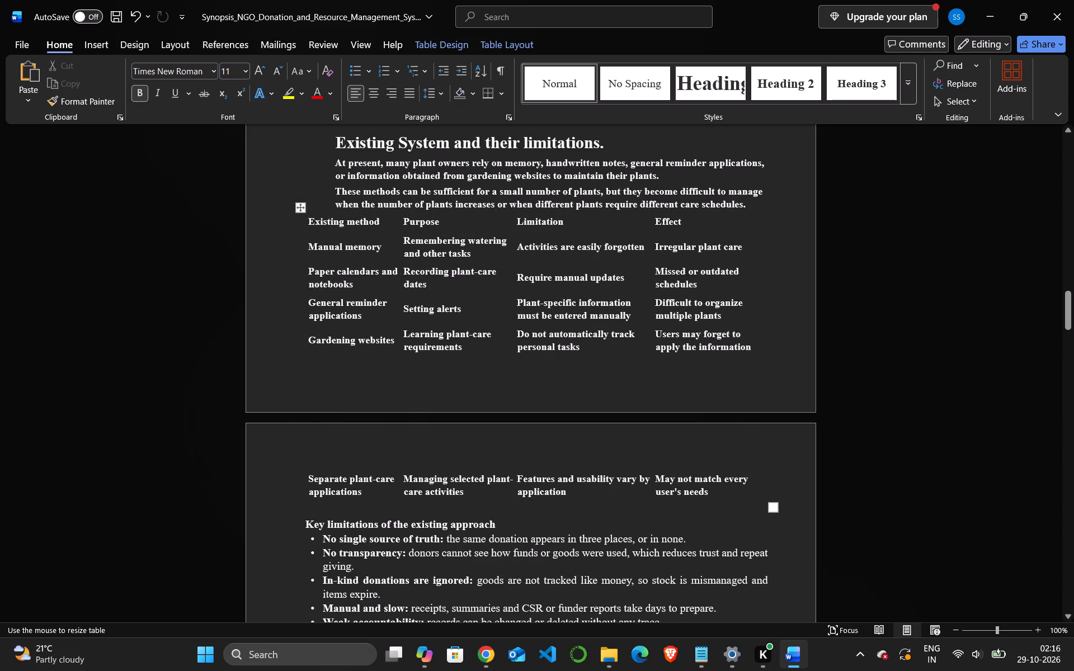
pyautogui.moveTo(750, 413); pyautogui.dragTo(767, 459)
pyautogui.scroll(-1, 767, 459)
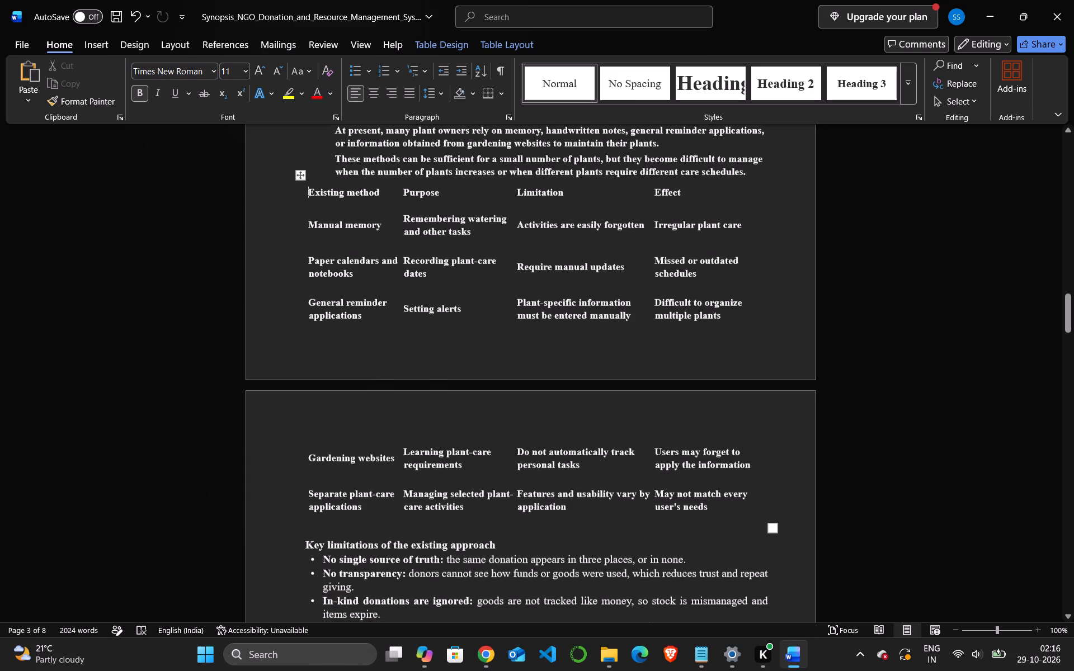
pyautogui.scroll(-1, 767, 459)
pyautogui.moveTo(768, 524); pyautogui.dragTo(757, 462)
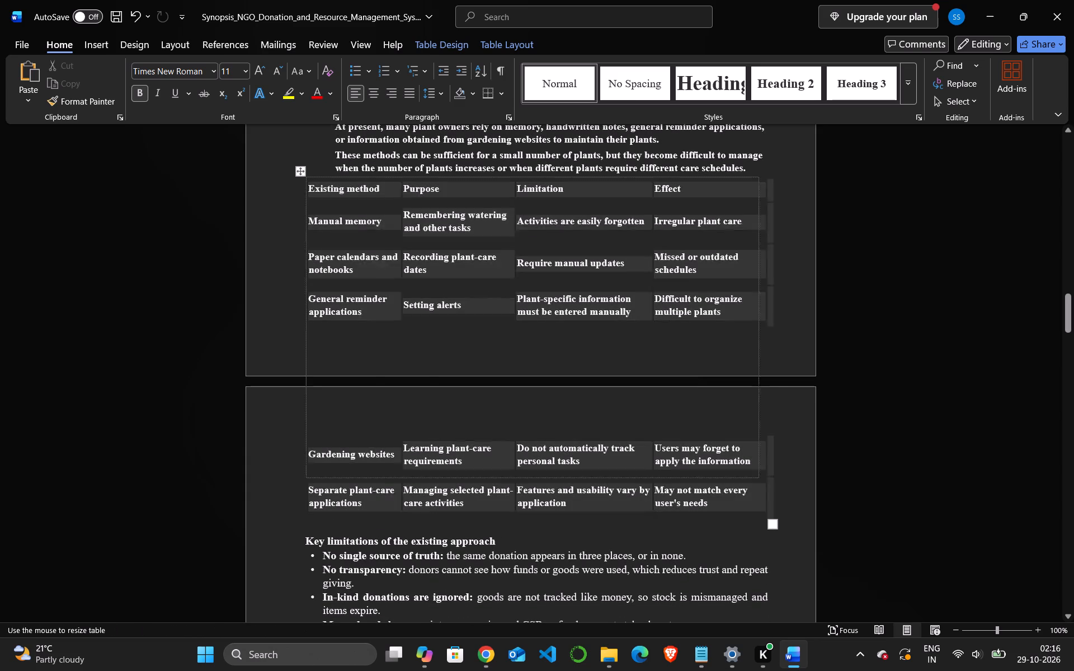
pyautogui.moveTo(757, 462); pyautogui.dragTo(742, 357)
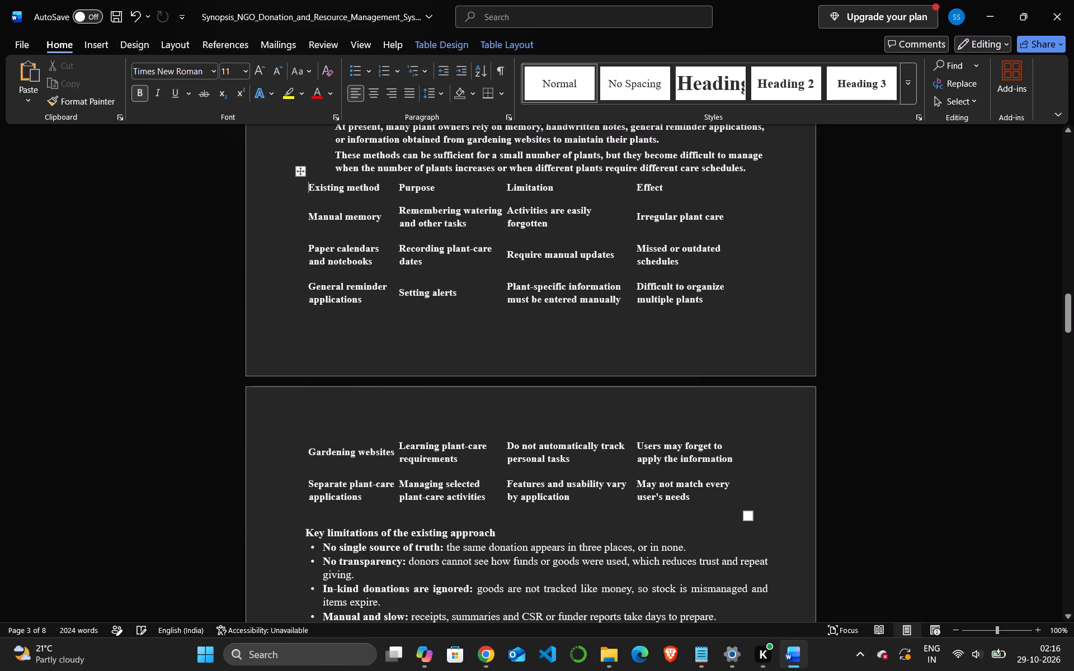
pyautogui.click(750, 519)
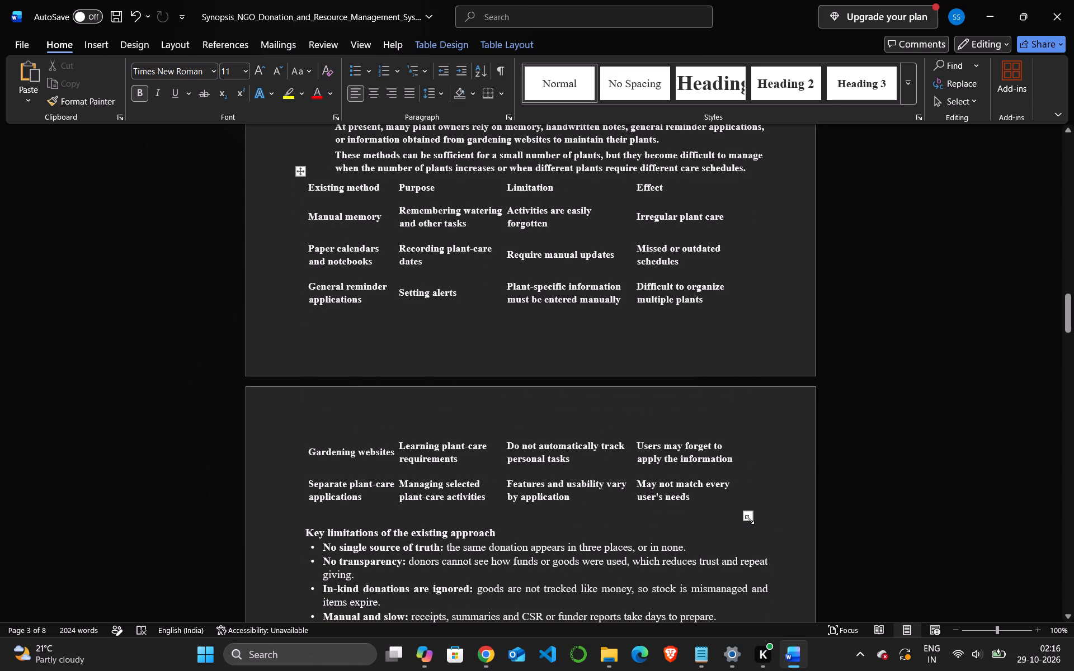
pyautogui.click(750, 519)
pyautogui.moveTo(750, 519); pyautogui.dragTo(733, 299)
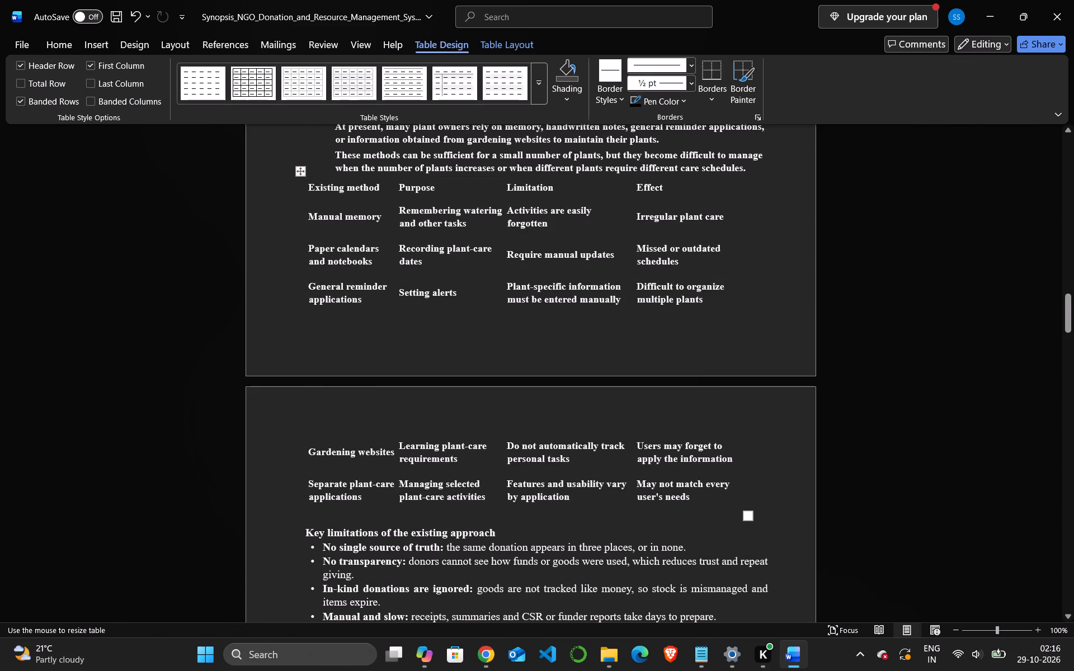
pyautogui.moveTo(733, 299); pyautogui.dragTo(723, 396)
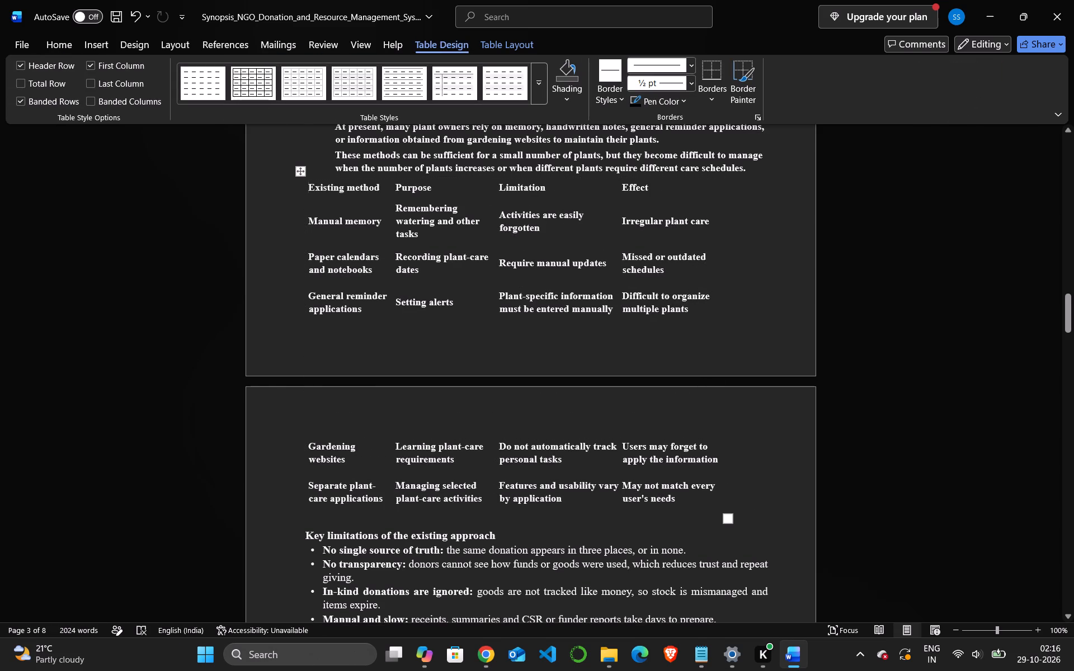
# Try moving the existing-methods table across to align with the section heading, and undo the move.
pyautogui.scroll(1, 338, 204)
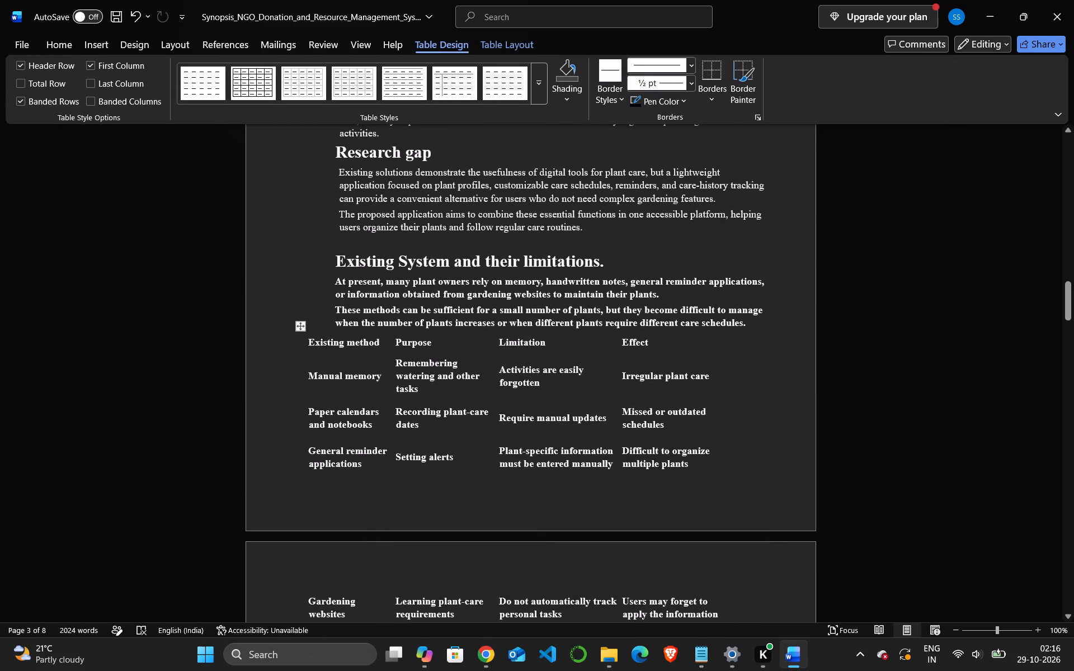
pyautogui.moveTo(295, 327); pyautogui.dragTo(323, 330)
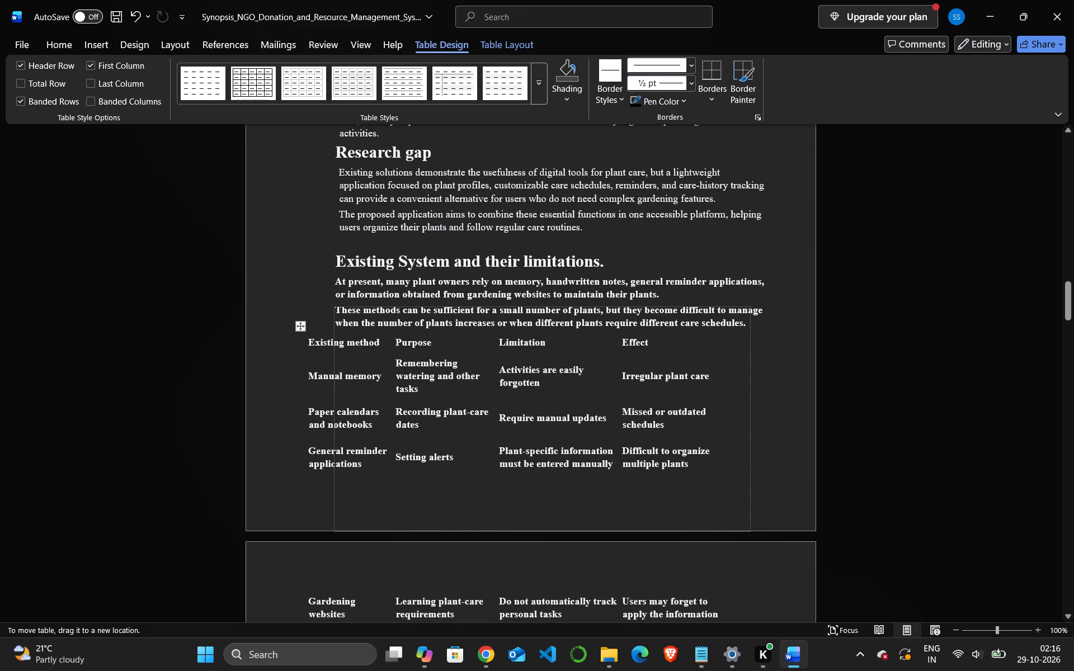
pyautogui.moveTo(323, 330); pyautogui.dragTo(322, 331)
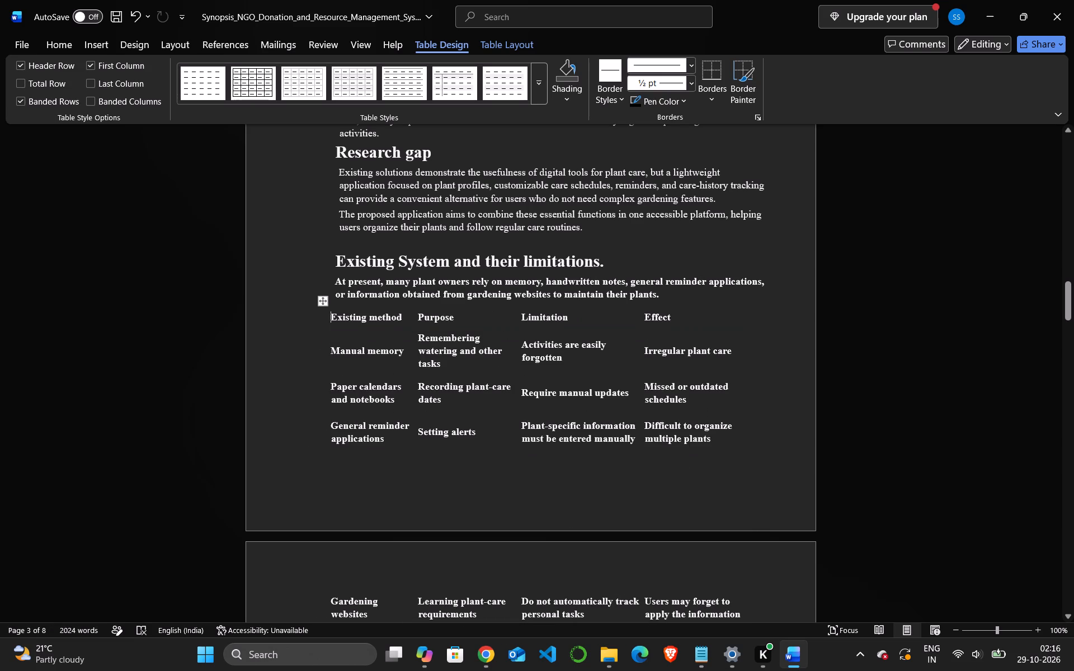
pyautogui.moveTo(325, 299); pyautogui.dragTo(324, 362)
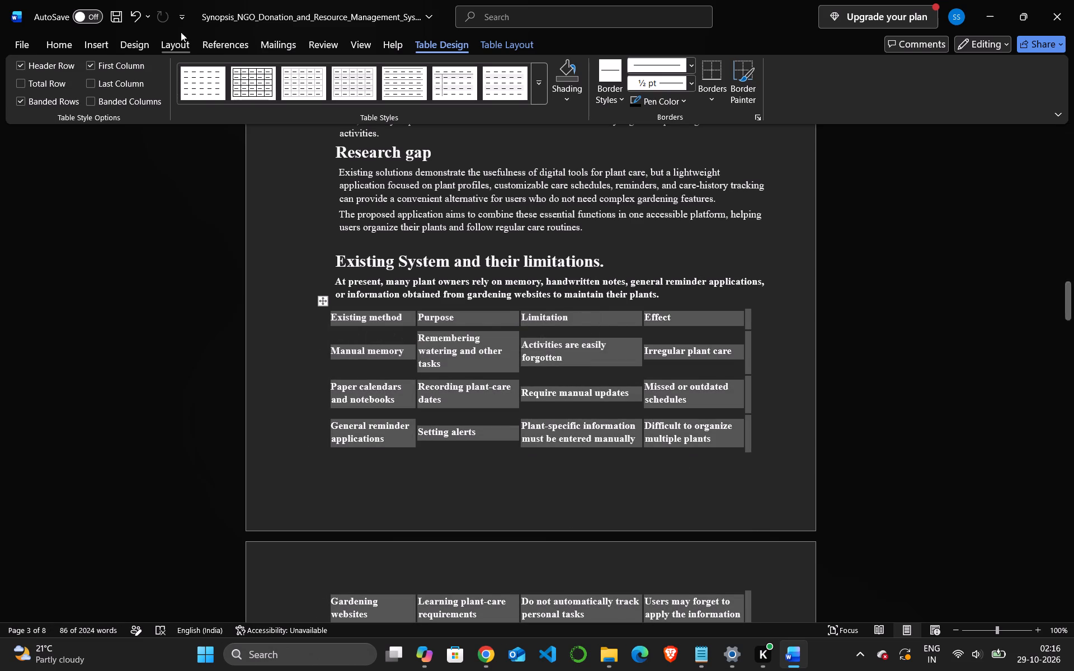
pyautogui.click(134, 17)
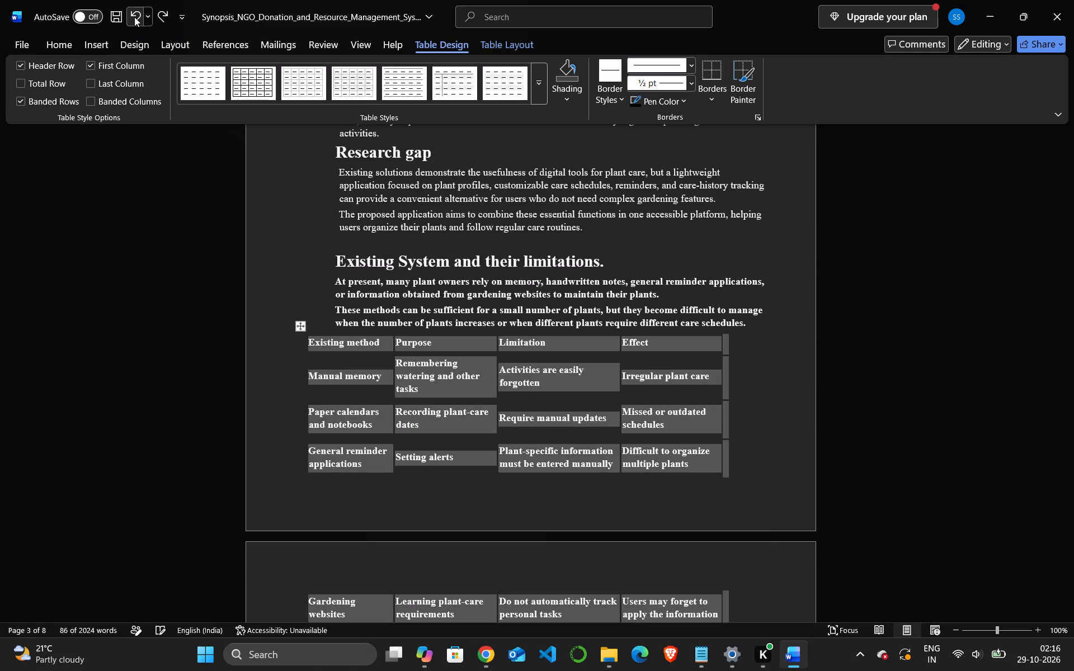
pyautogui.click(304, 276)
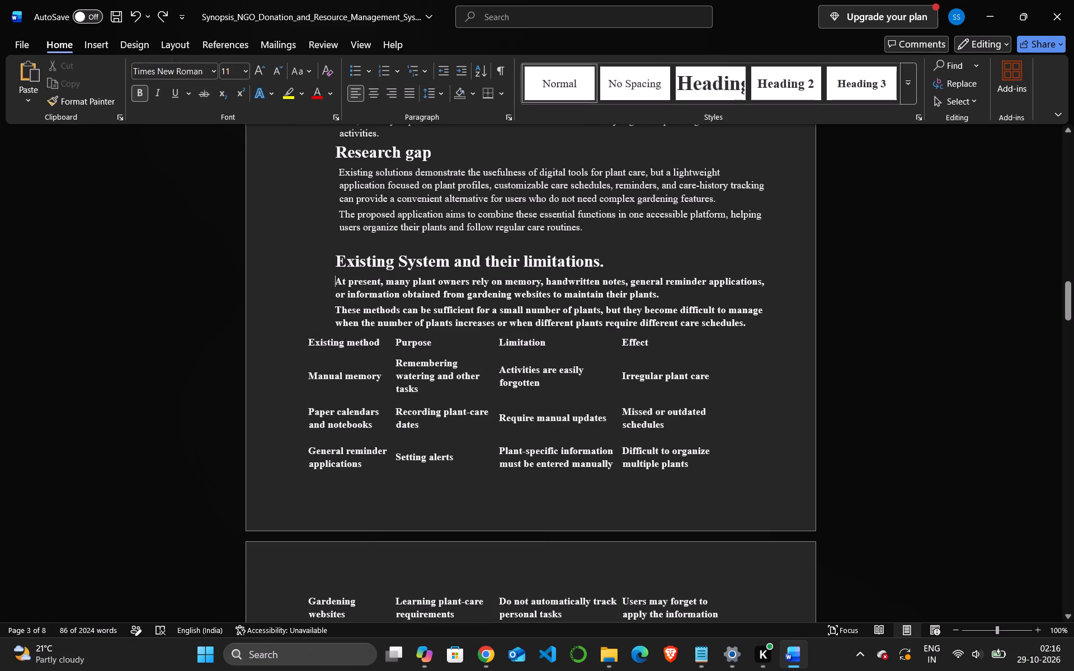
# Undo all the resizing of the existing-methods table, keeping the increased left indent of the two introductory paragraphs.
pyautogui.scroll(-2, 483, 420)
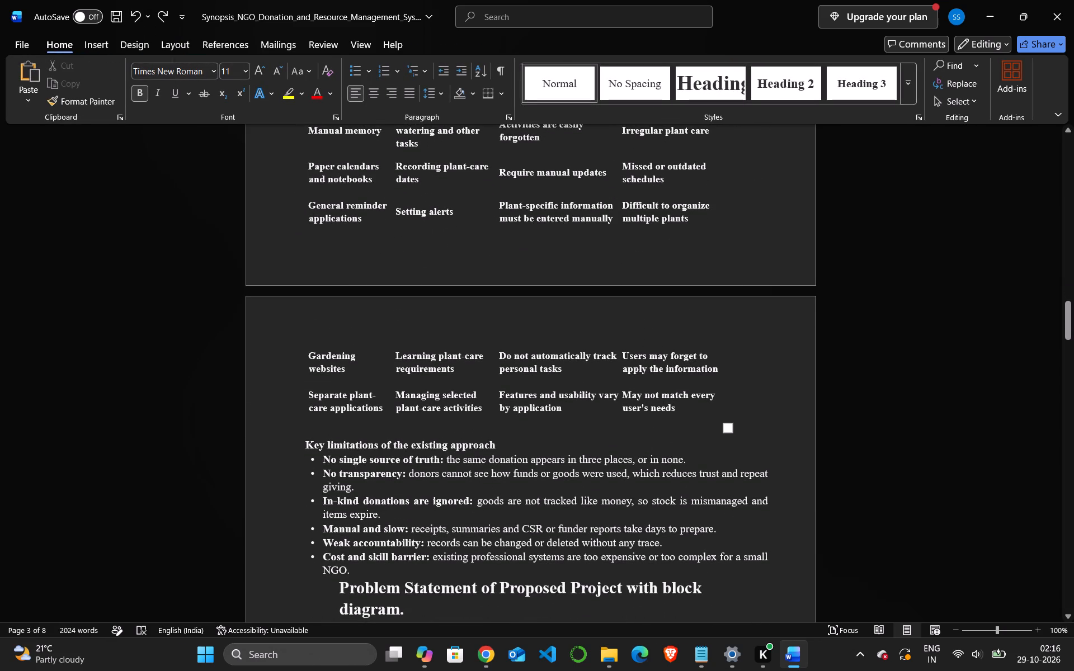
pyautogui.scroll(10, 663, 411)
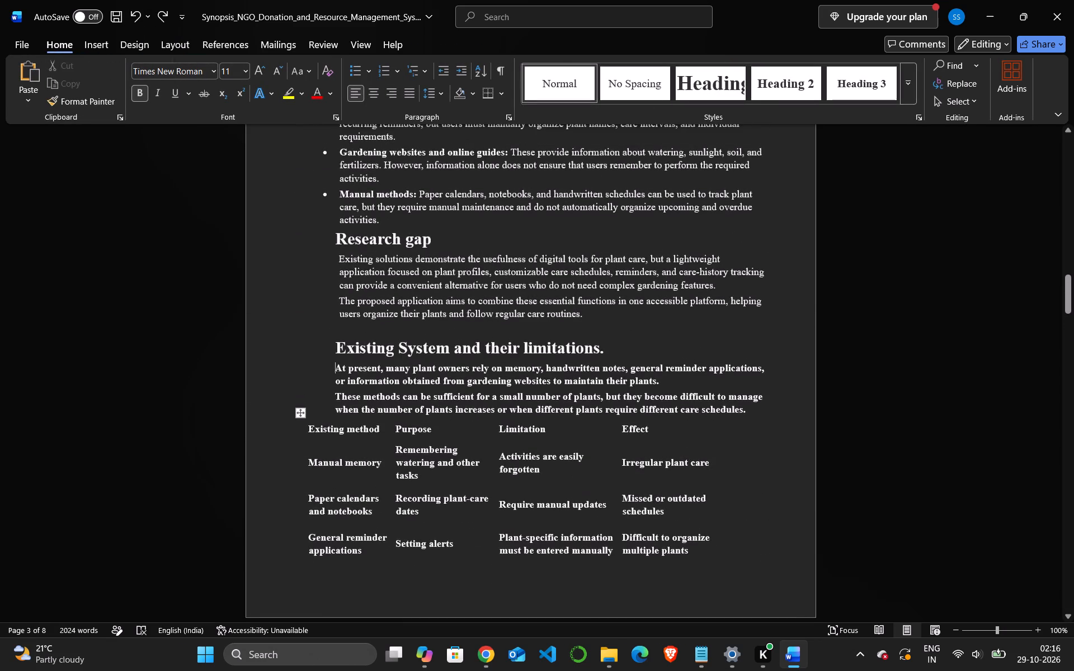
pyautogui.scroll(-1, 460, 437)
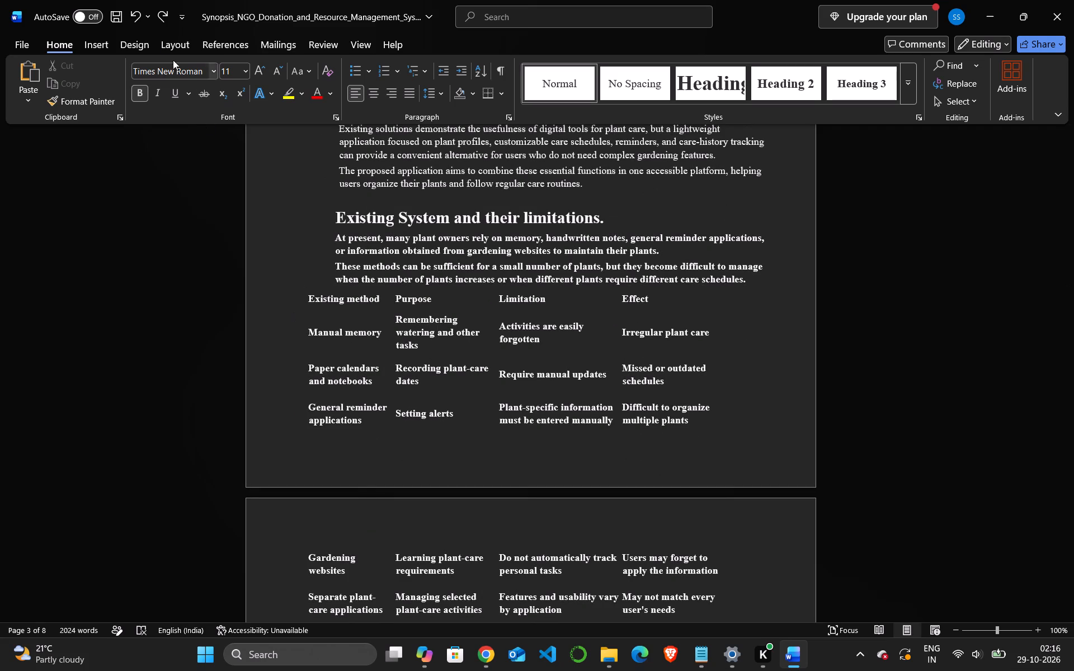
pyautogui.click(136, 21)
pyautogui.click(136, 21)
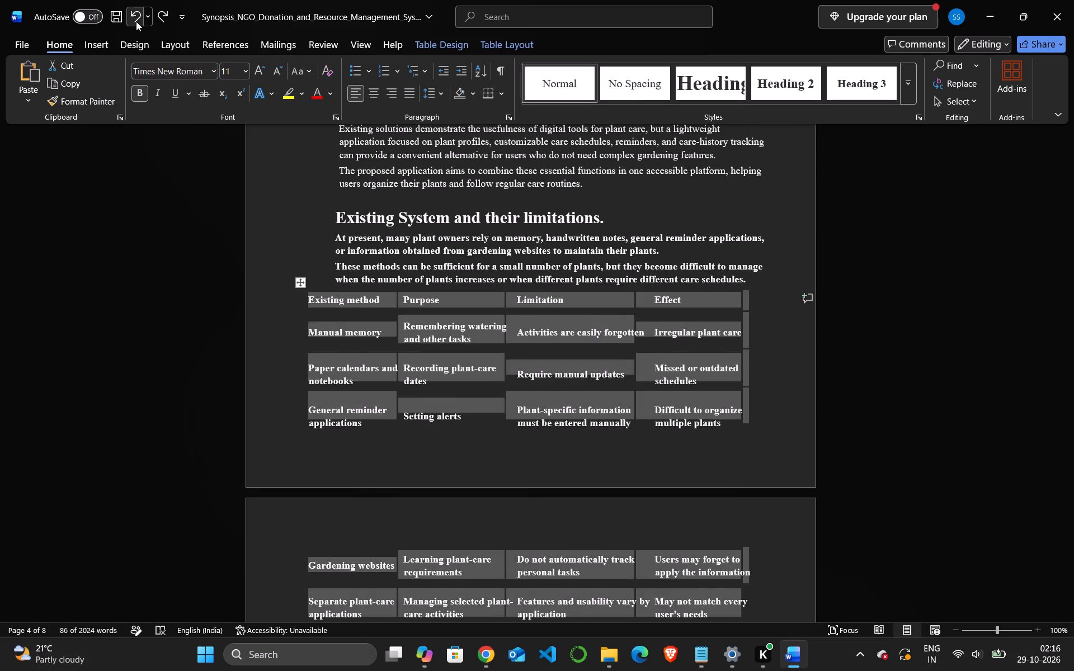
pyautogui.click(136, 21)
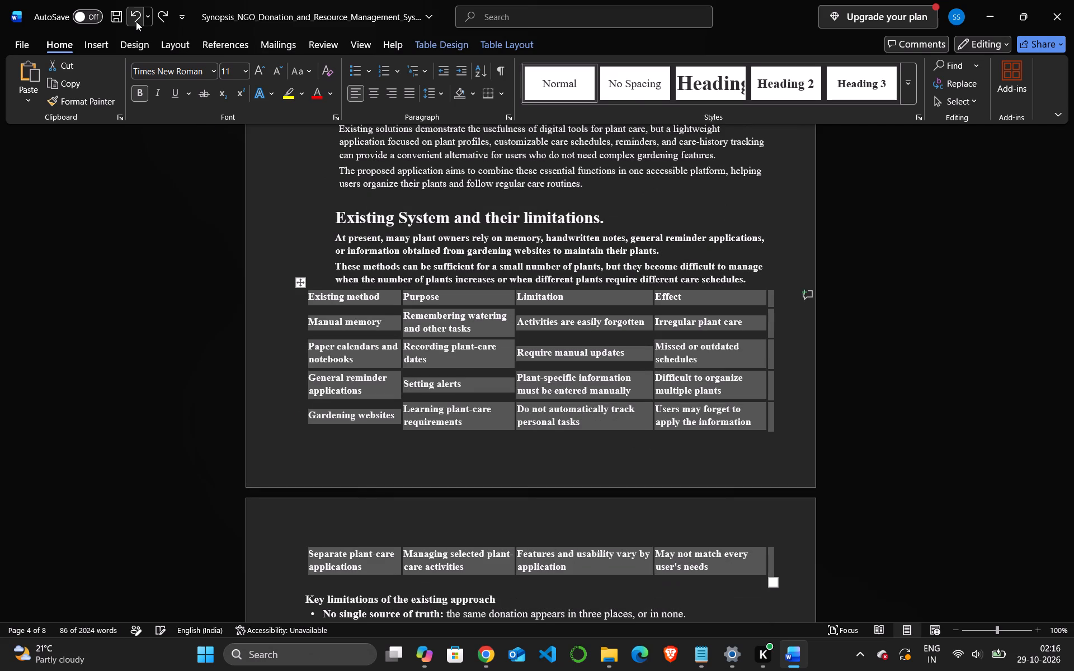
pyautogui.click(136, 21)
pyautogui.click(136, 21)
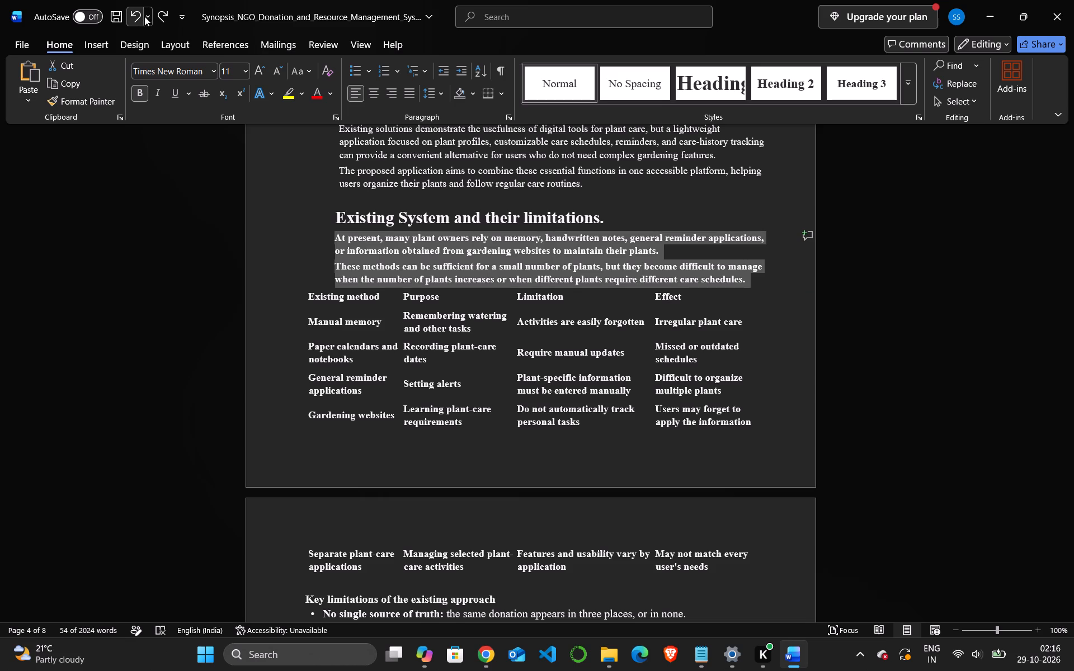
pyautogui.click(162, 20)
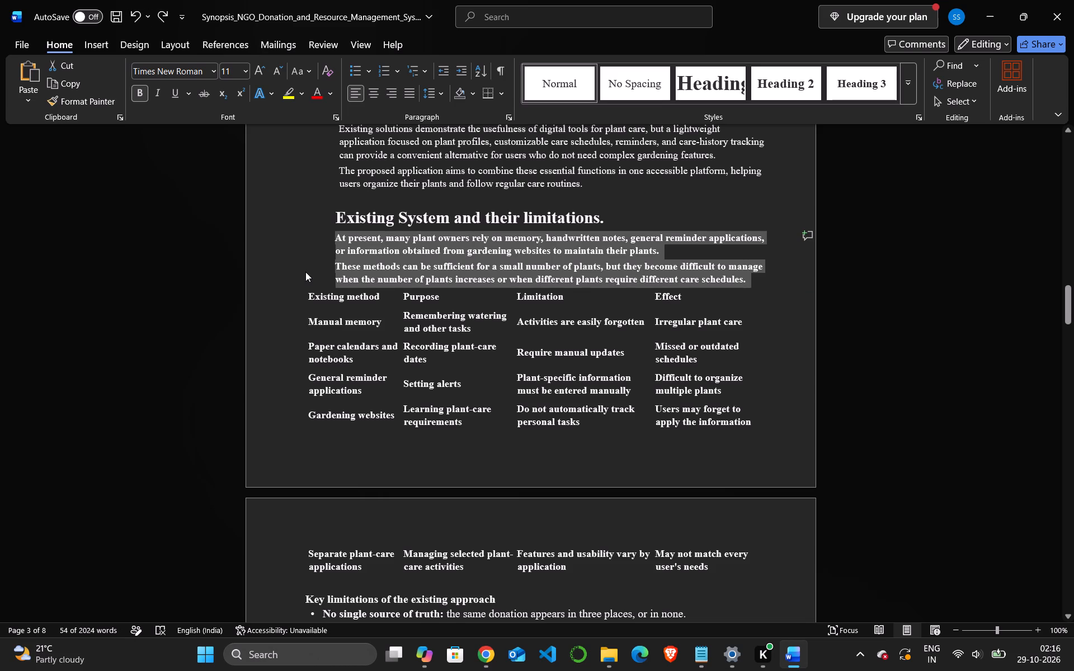
# Insert an empty line between the existing-methods table and the "Key limitations of the existing approach" heading.
pyautogui.click(305, 272)
pyautogui.scroll(-1, 305, 366)
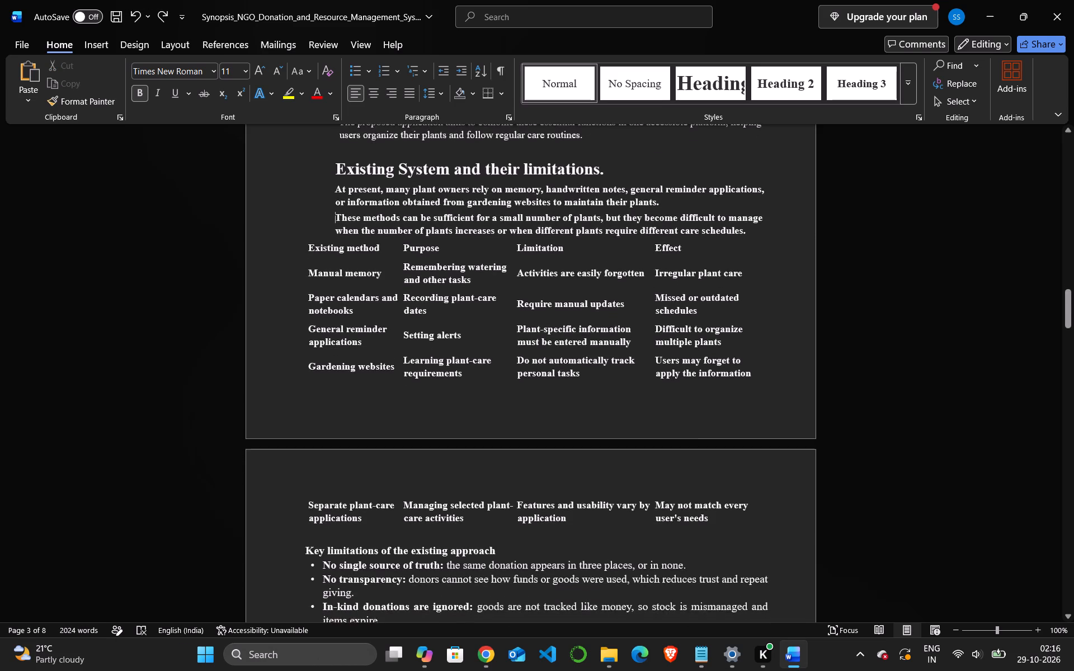
pyautogui.scroll(-2, 305, 366)
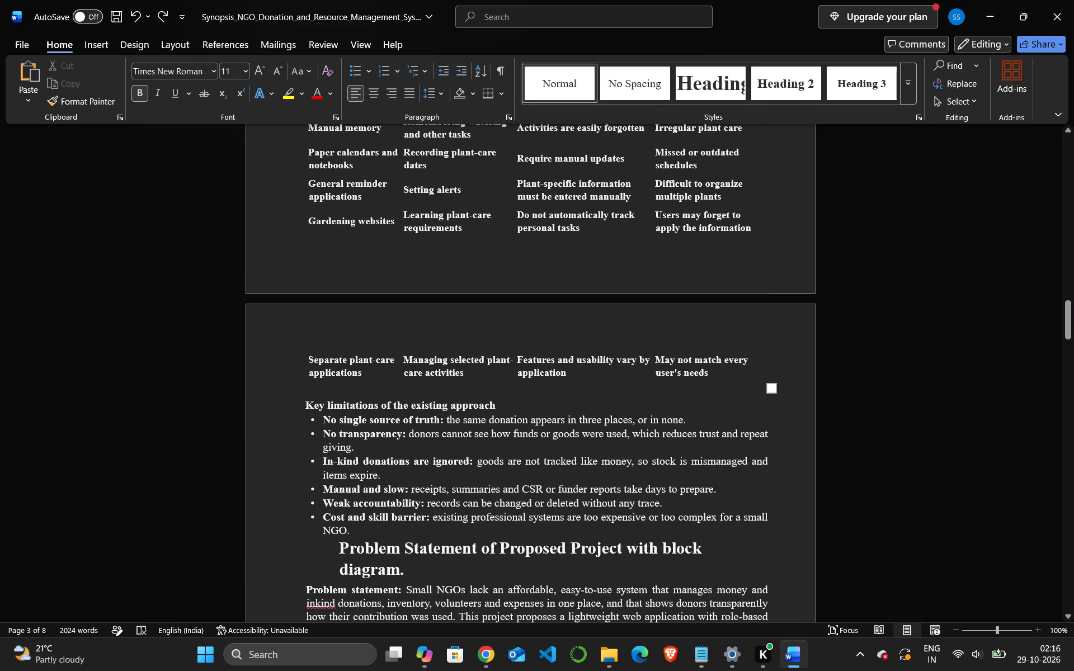
pyautogui.scroll(2, 447, 375)
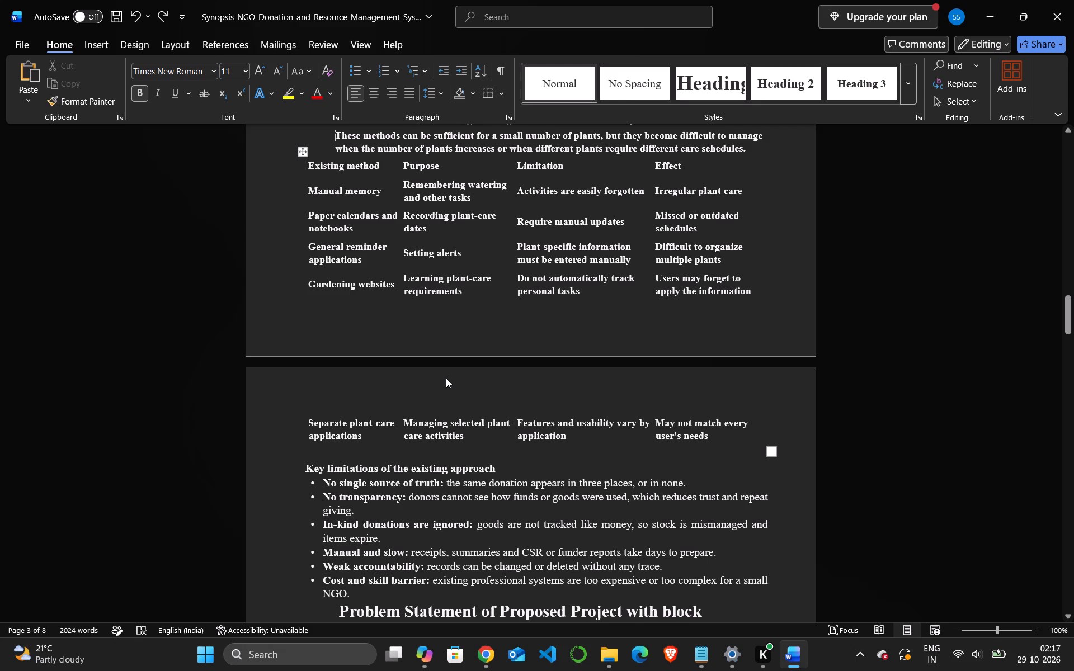
pyautogui.click(312, 459)
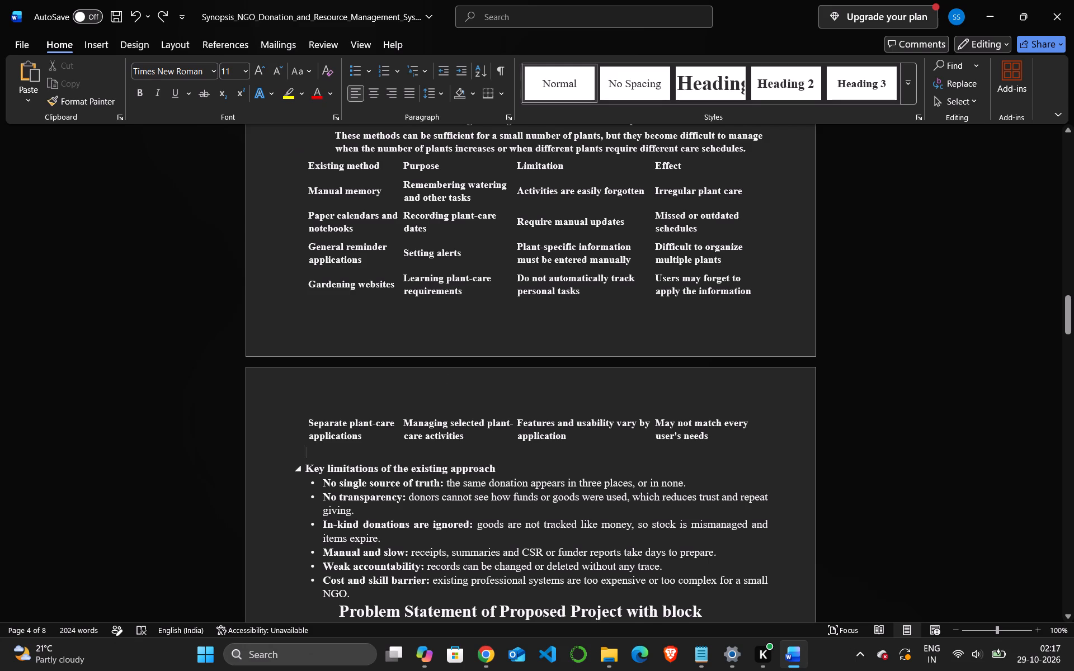
pyautogui.press('Return')
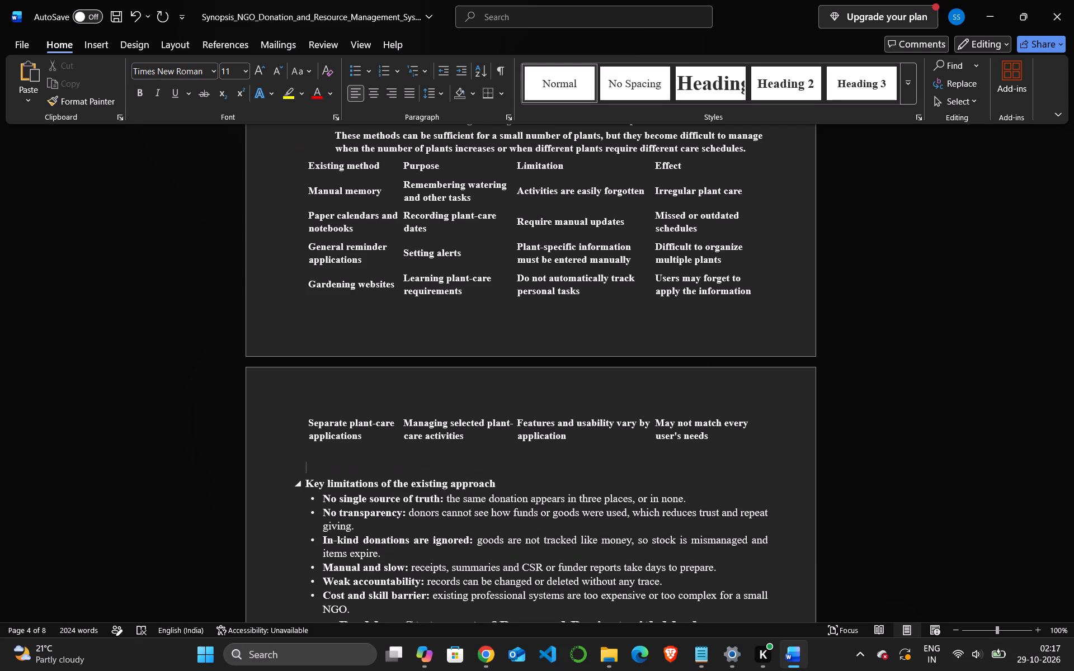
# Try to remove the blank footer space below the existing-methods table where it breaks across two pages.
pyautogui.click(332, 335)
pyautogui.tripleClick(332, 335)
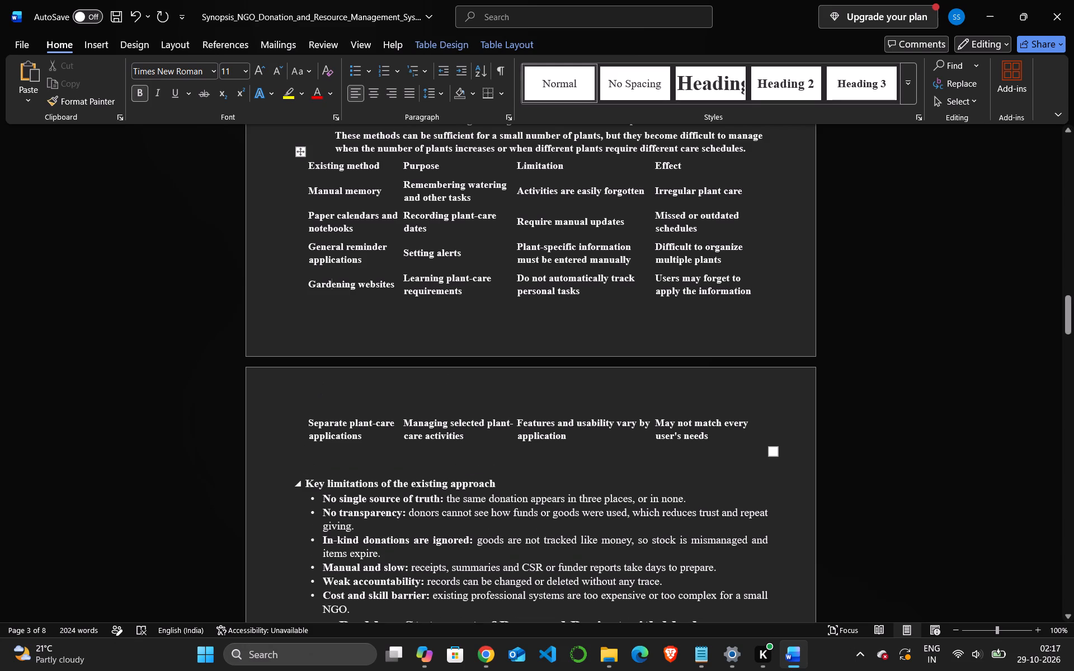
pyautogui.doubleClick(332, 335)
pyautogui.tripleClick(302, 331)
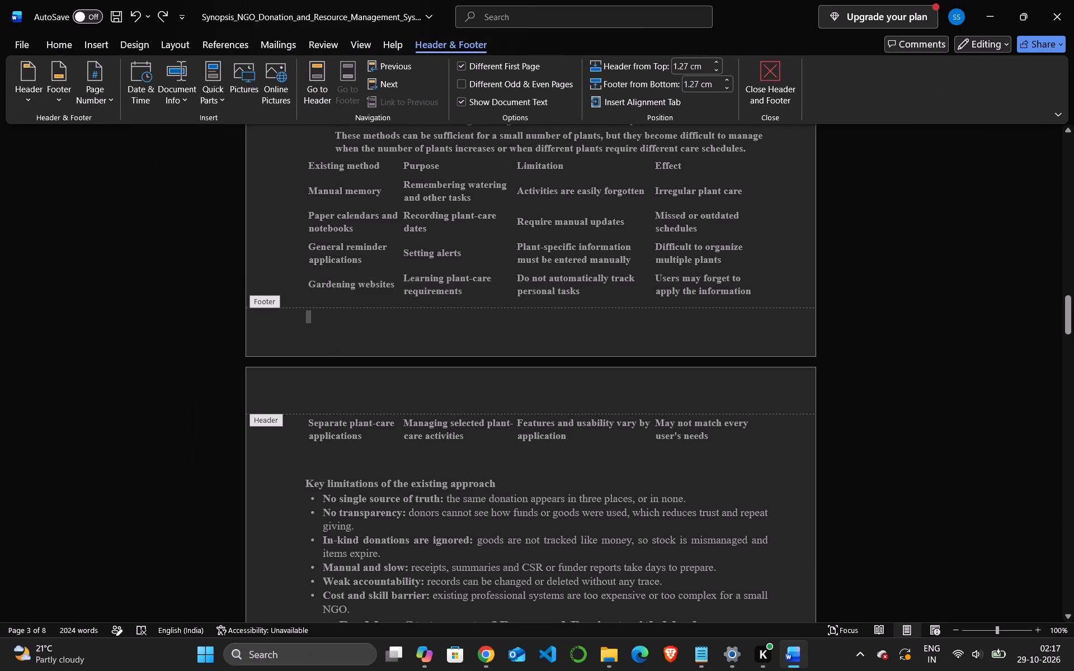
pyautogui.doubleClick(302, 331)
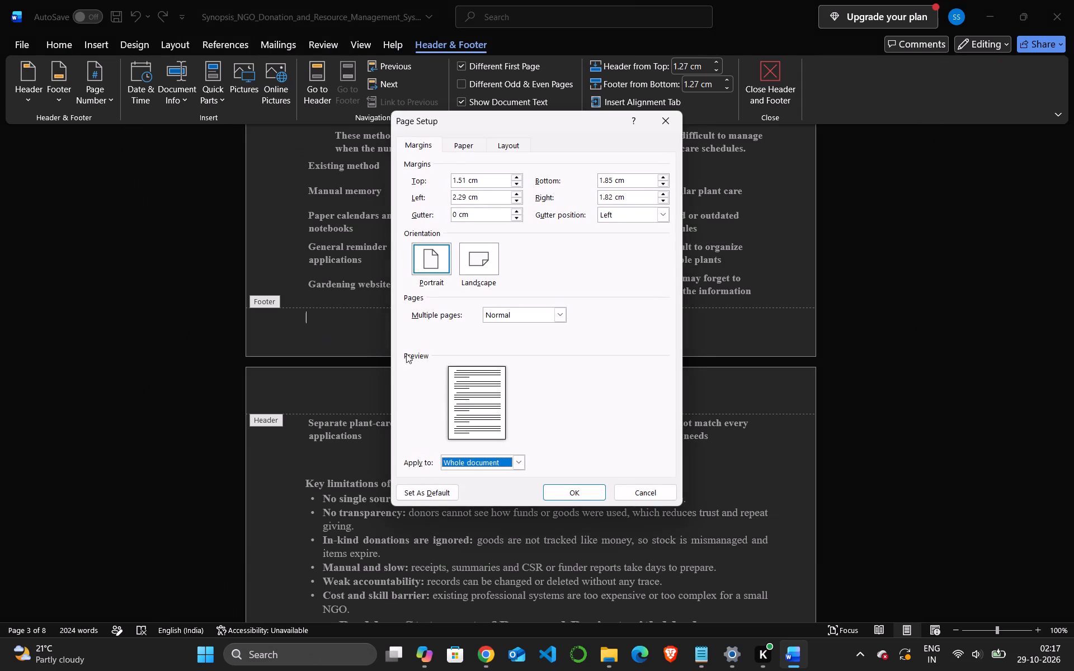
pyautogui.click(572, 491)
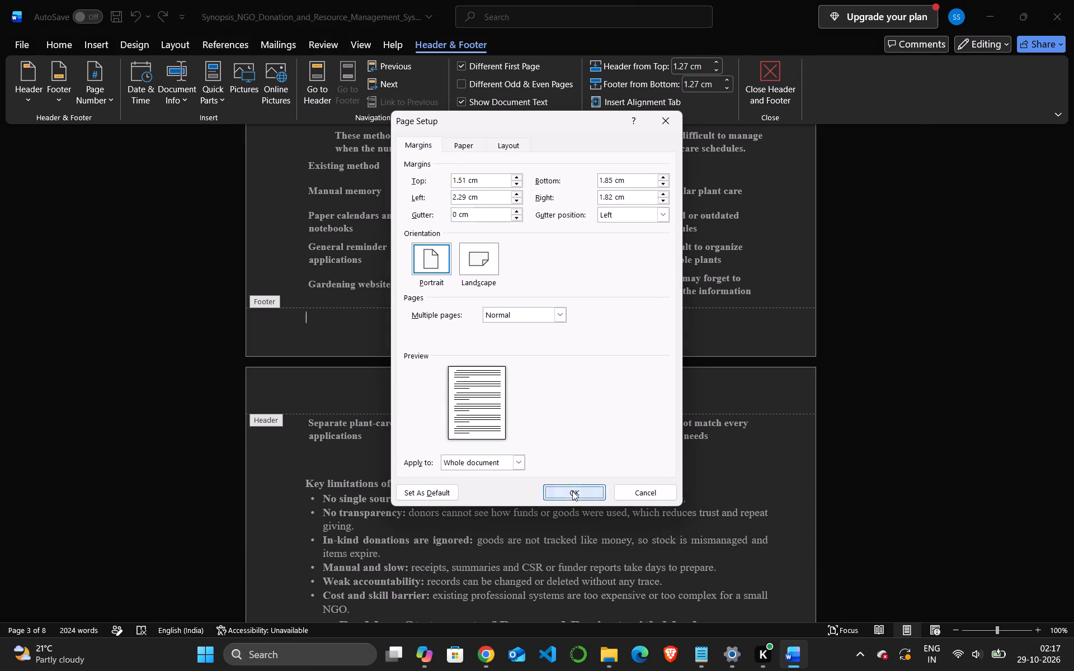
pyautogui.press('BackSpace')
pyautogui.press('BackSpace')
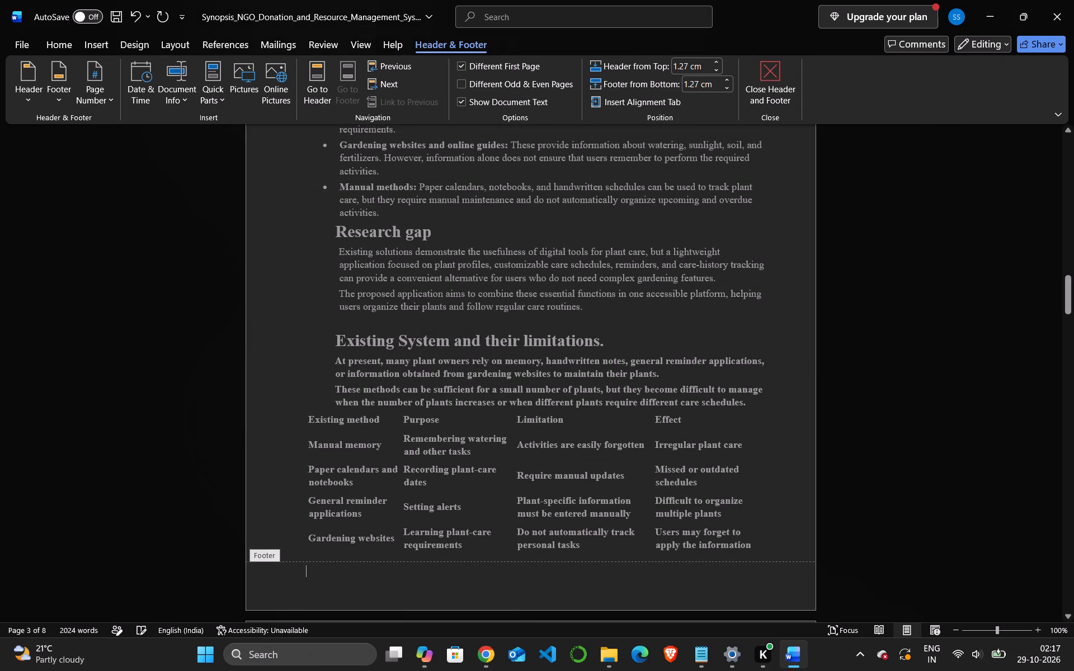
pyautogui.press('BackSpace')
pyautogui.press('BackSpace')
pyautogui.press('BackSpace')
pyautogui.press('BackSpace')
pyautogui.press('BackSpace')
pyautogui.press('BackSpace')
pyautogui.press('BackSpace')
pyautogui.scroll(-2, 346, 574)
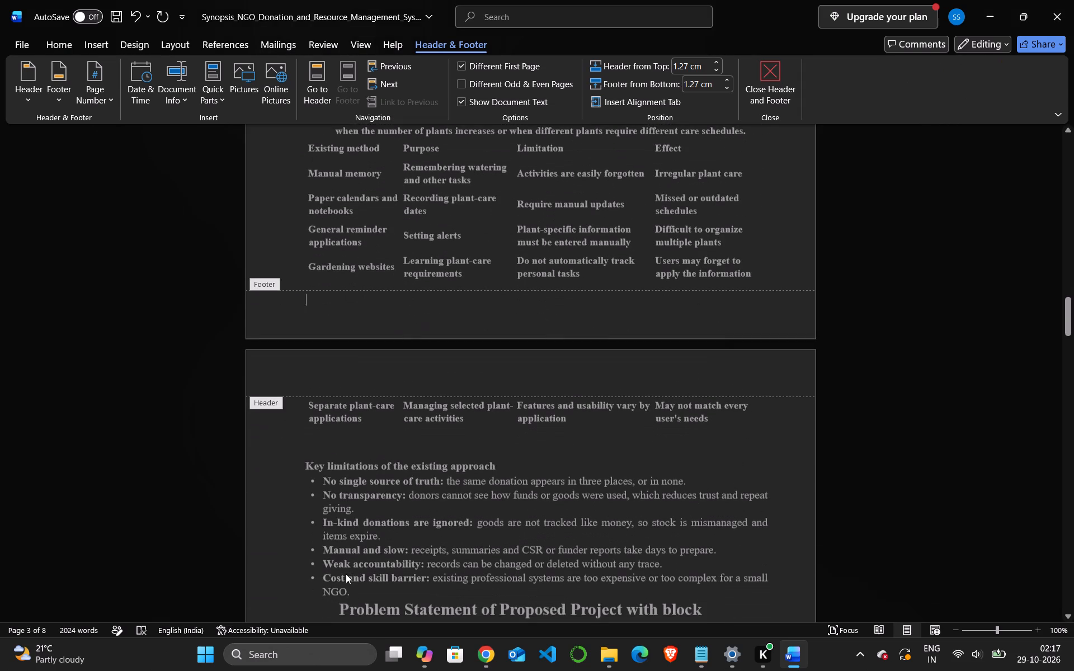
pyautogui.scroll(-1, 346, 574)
# Review the whole document's page setup, covering margins and header and footer distances, and leave footer editing.
pyautogui.tripleClick(304, 323)
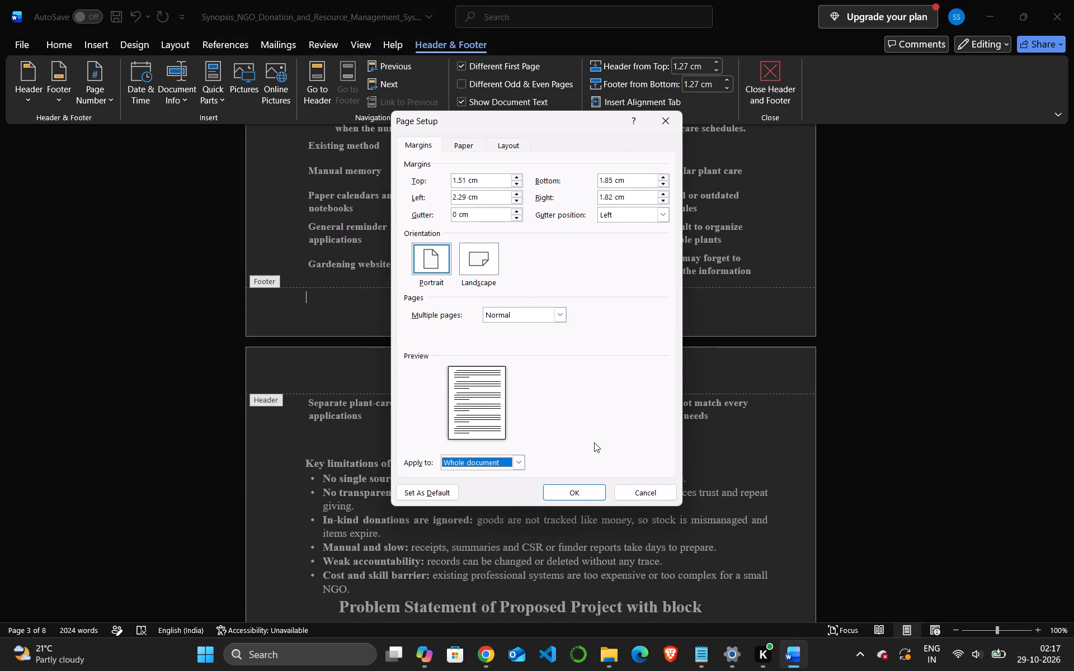
pyautogui.click(473, 149)
pyautogui.click(512, 146)
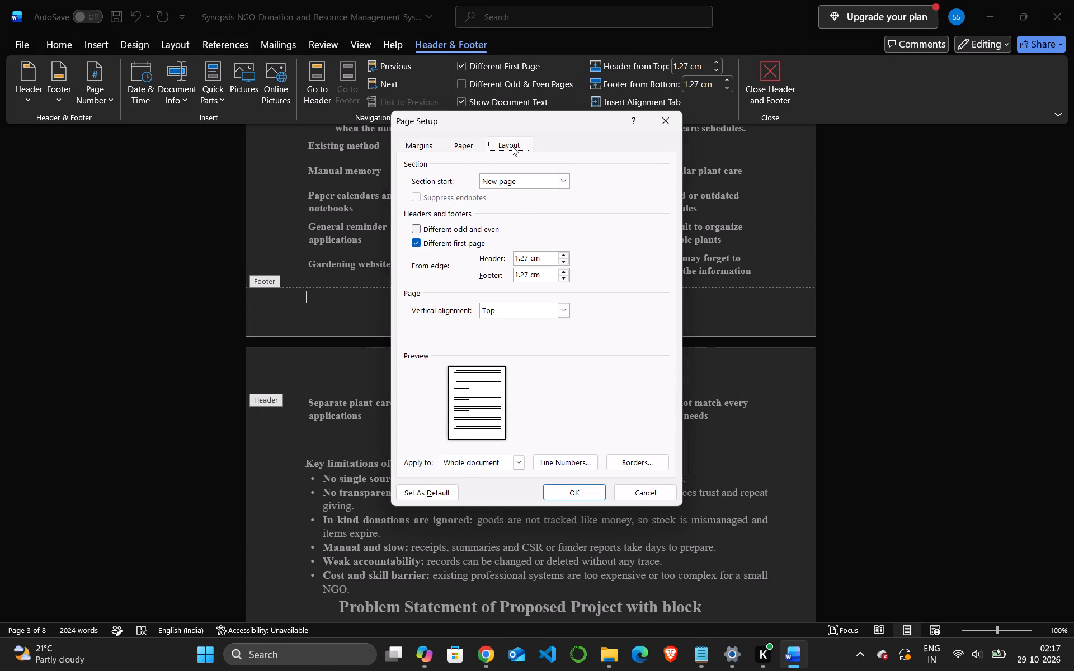
pyautogui.click(416, 141)
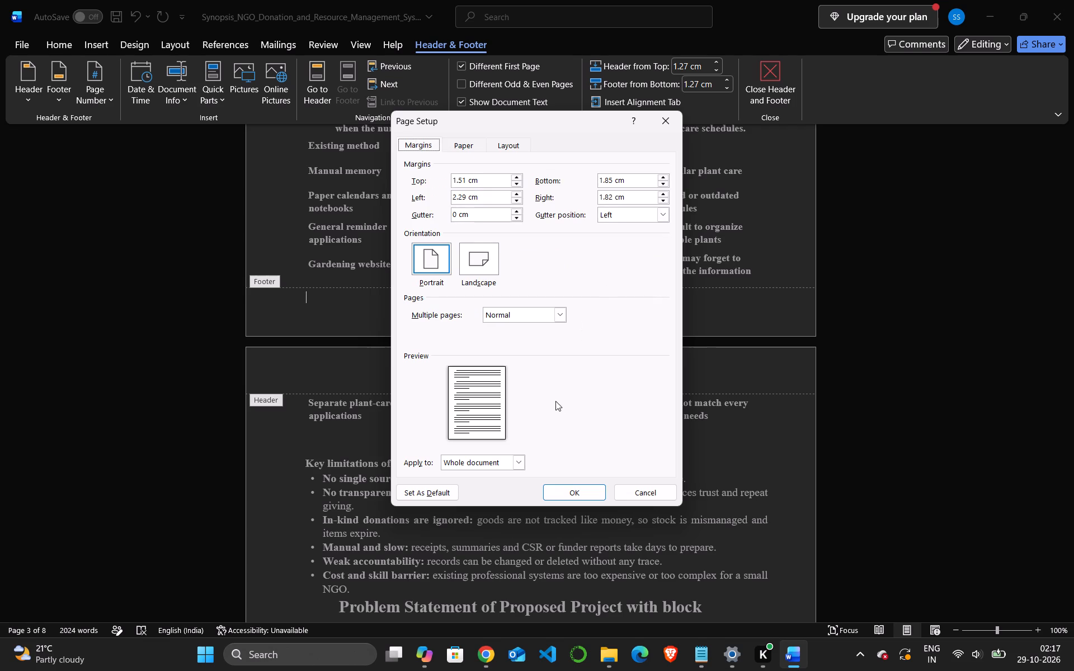
pyautogui.click(667, 119)
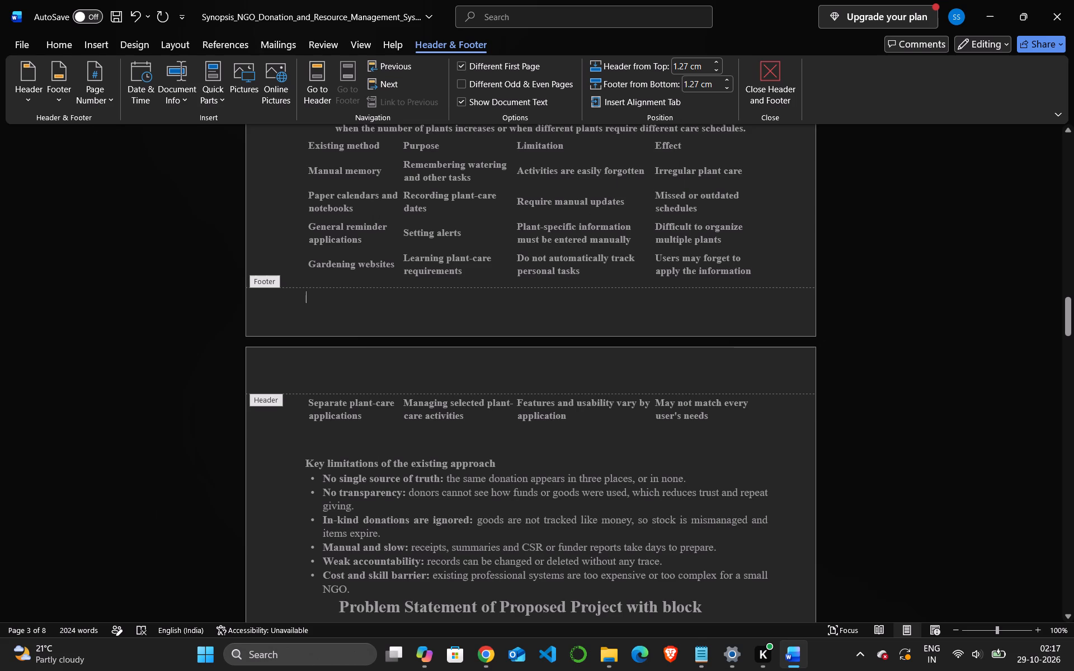
pyautogui.press('Delete')
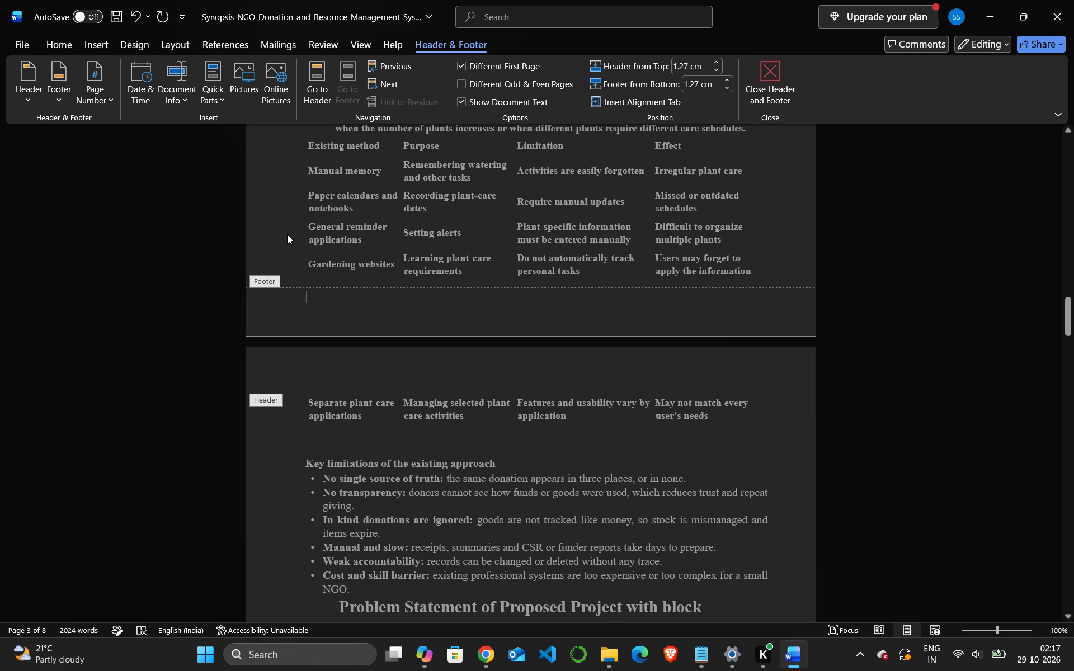
pyautogui.click(287, 234)
pyautogui.click(287, 234)
pyautogui.tripleClick(287, 234)
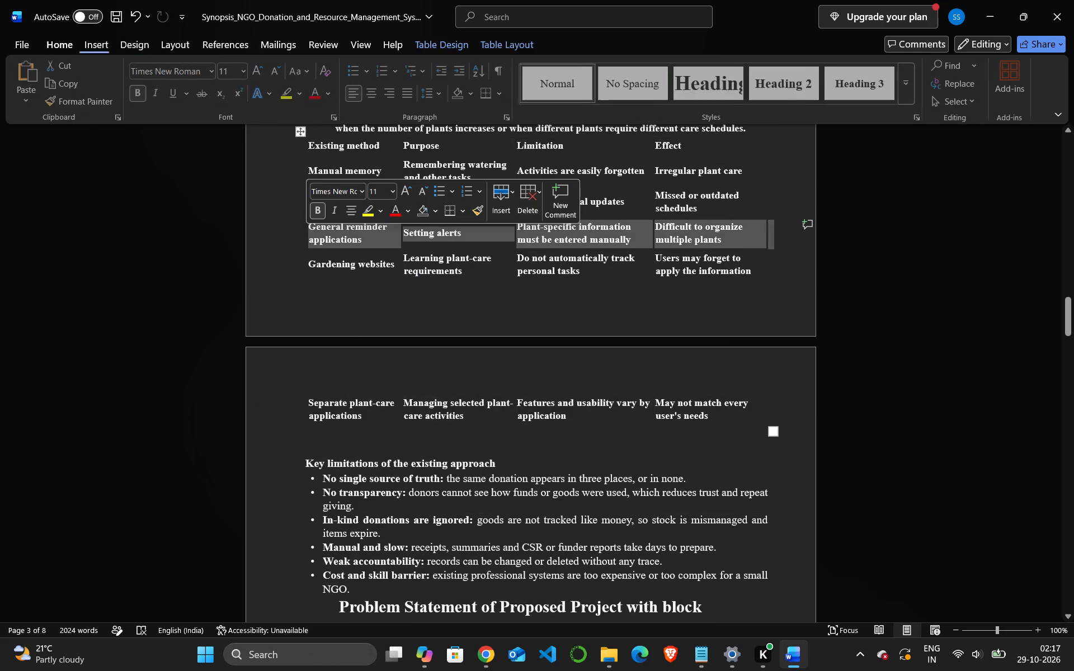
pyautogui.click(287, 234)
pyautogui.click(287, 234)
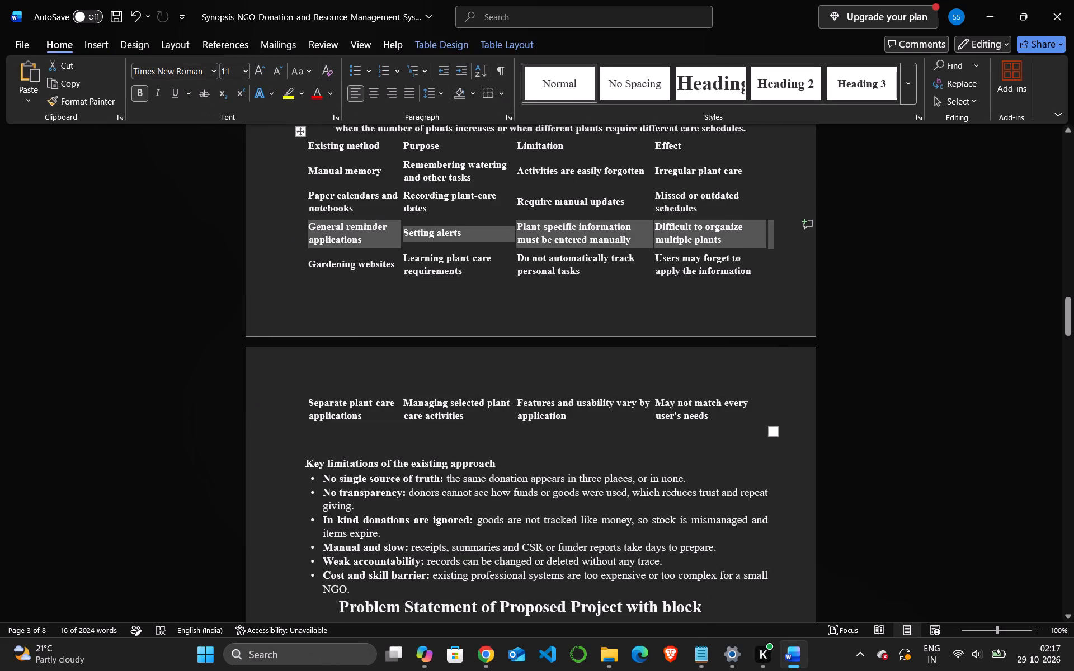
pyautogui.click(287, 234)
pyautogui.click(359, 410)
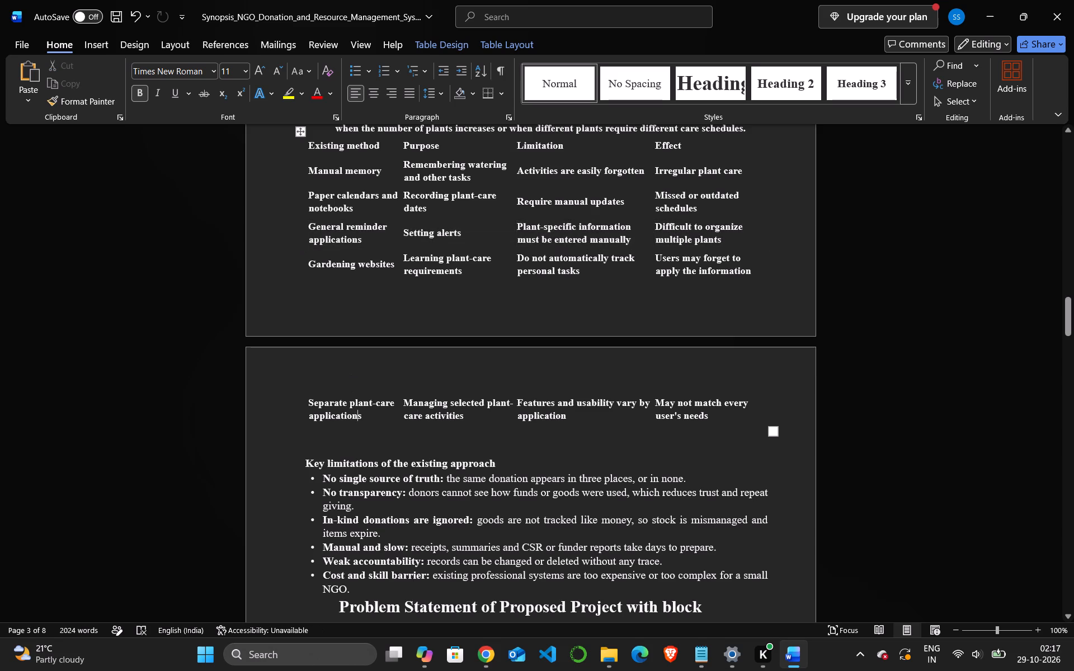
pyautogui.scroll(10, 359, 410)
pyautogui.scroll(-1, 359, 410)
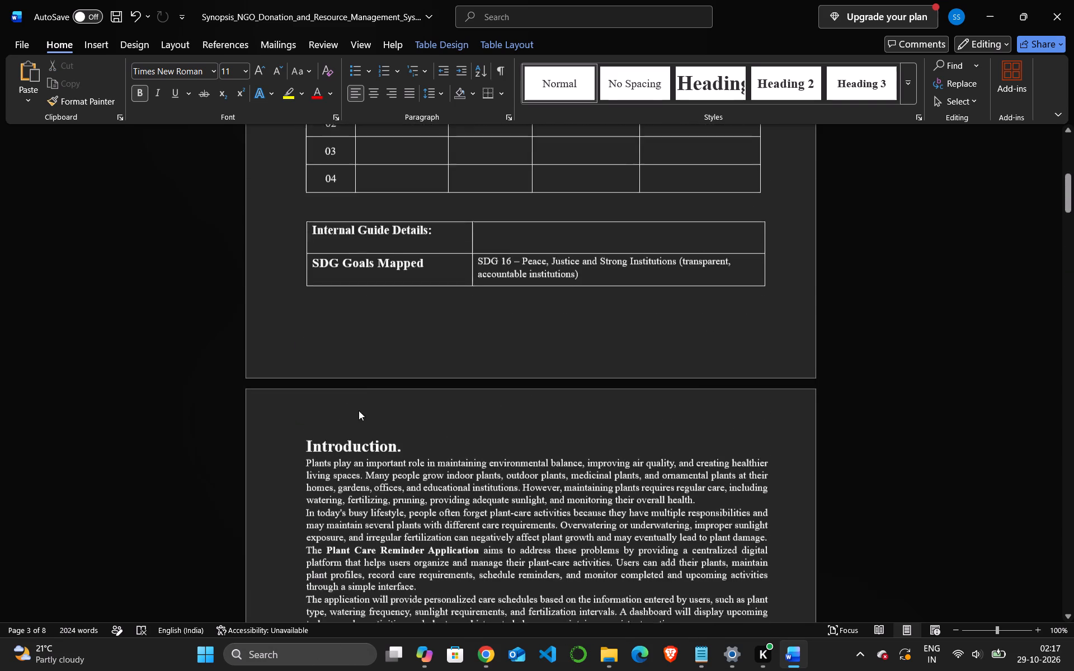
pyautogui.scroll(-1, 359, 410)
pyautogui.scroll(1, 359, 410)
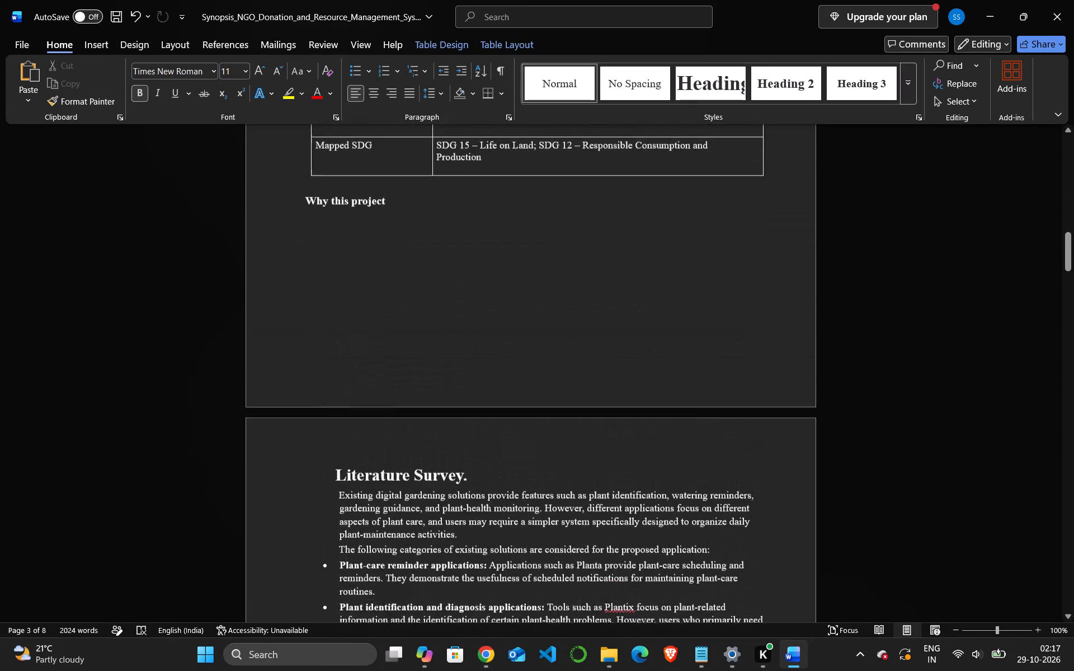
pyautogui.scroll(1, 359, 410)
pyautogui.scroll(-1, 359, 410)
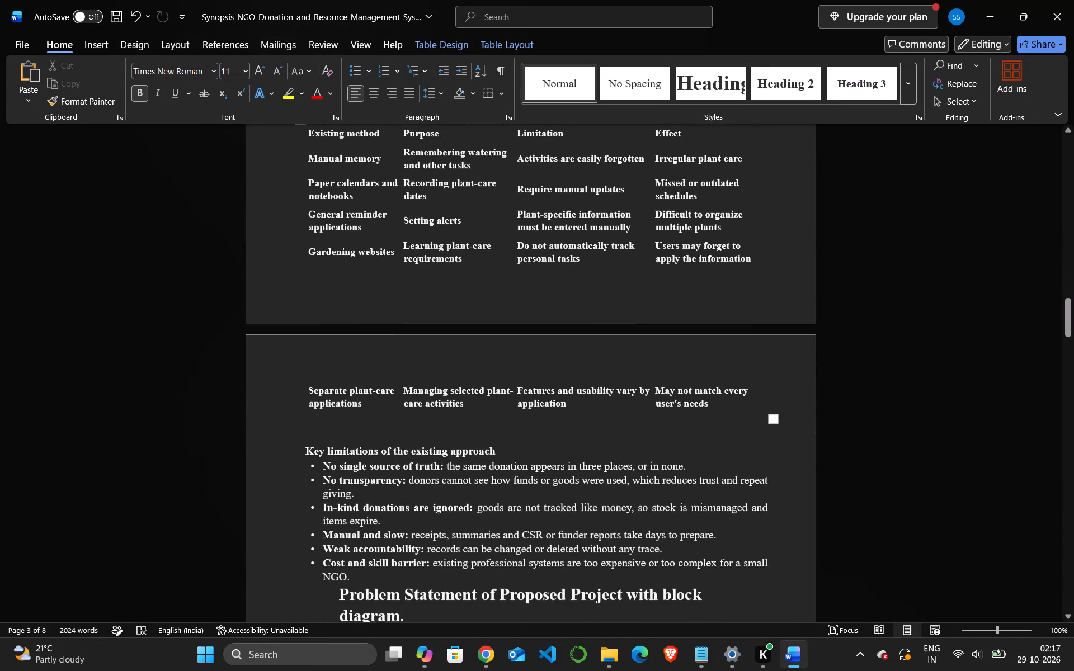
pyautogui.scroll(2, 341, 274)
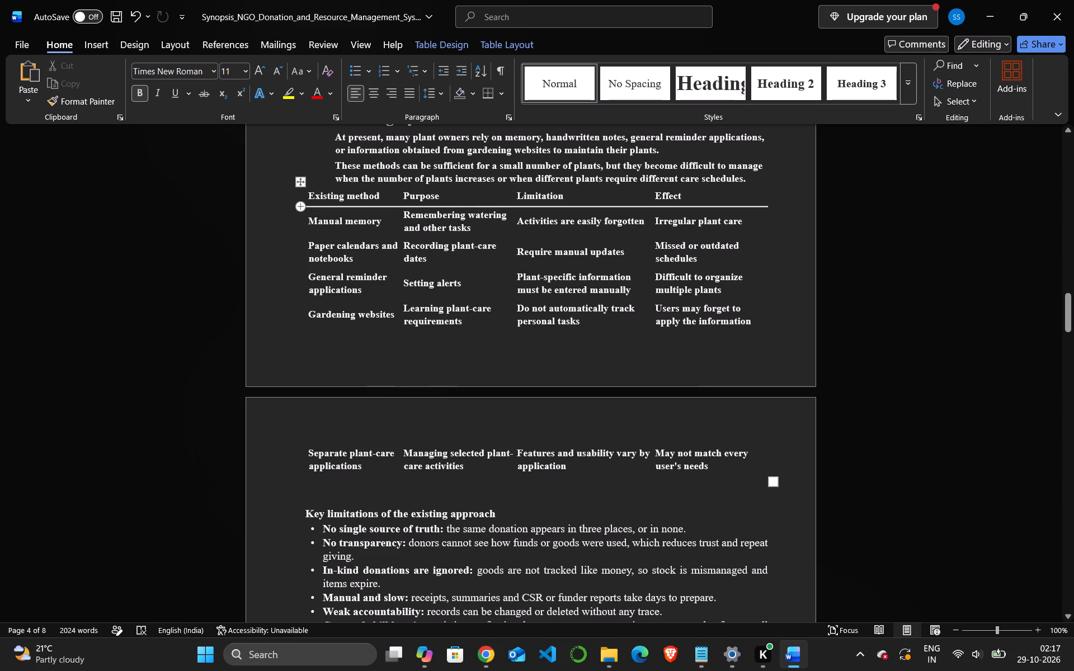
# Apply inside borders to all rows and columns of the existing-methods table.
pyautogui.click(322, 205)
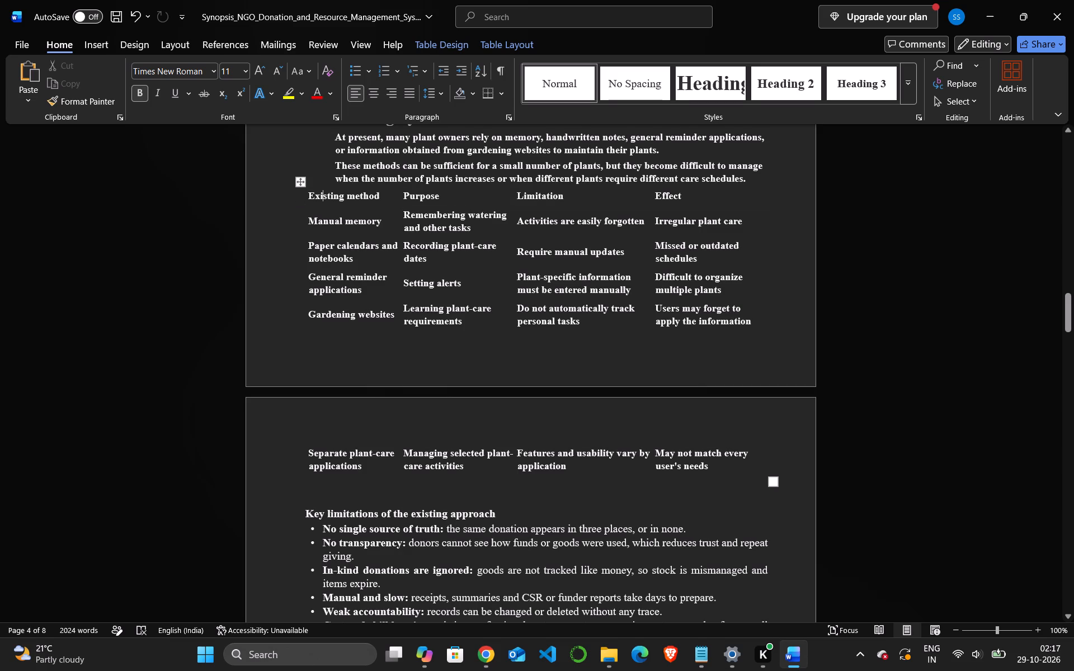
pyautogui.moveTo(274, 198); pyautogui.dragTo(356, 257)
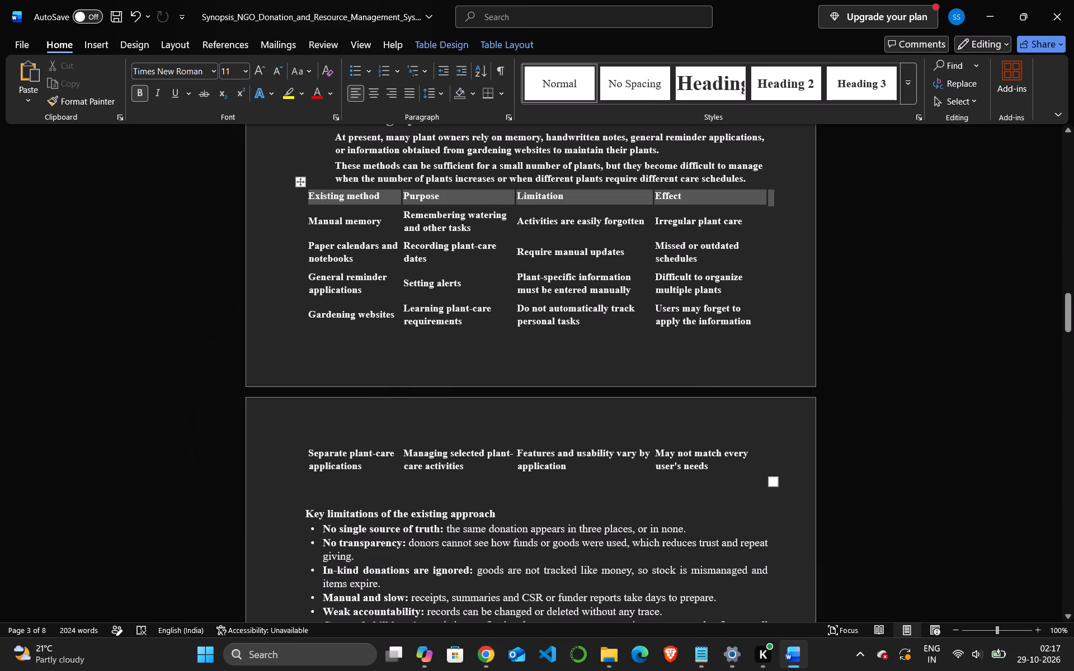
pyautogui.moveTo(356, 257); pyautogui.dragTo(648, 462)
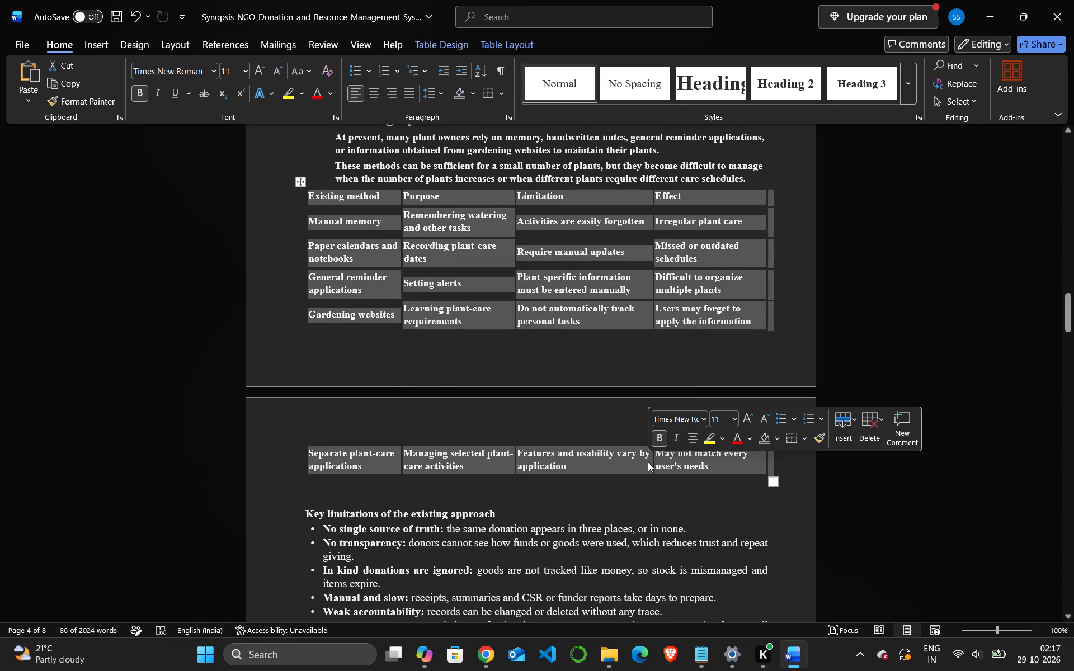
pyautogui.click(802, 436)
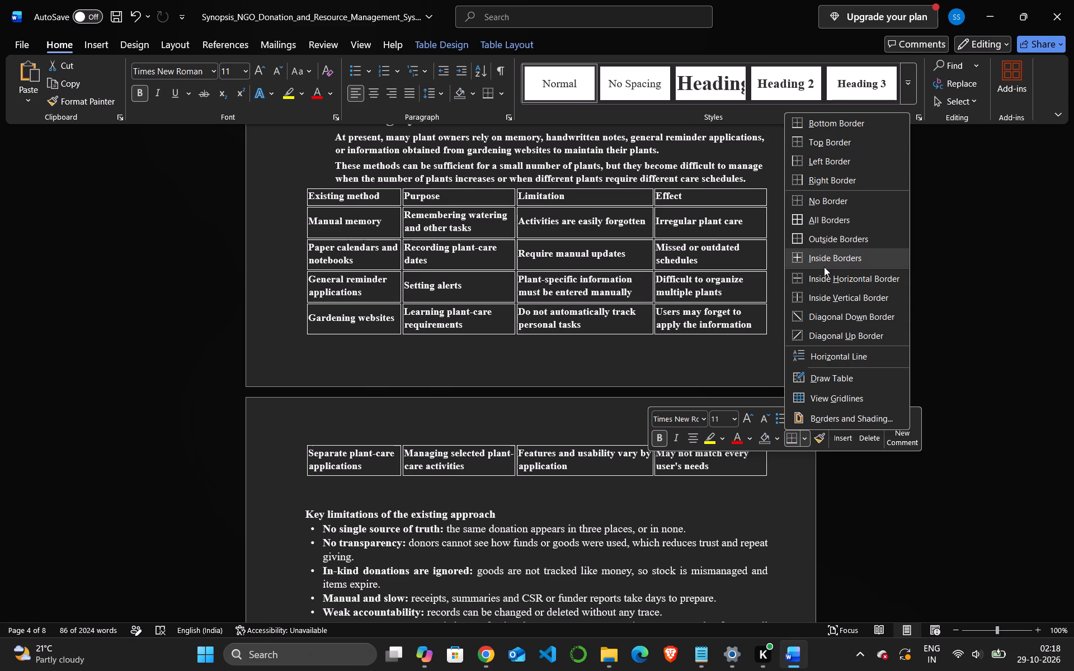
pyautogui.click(821, 259)
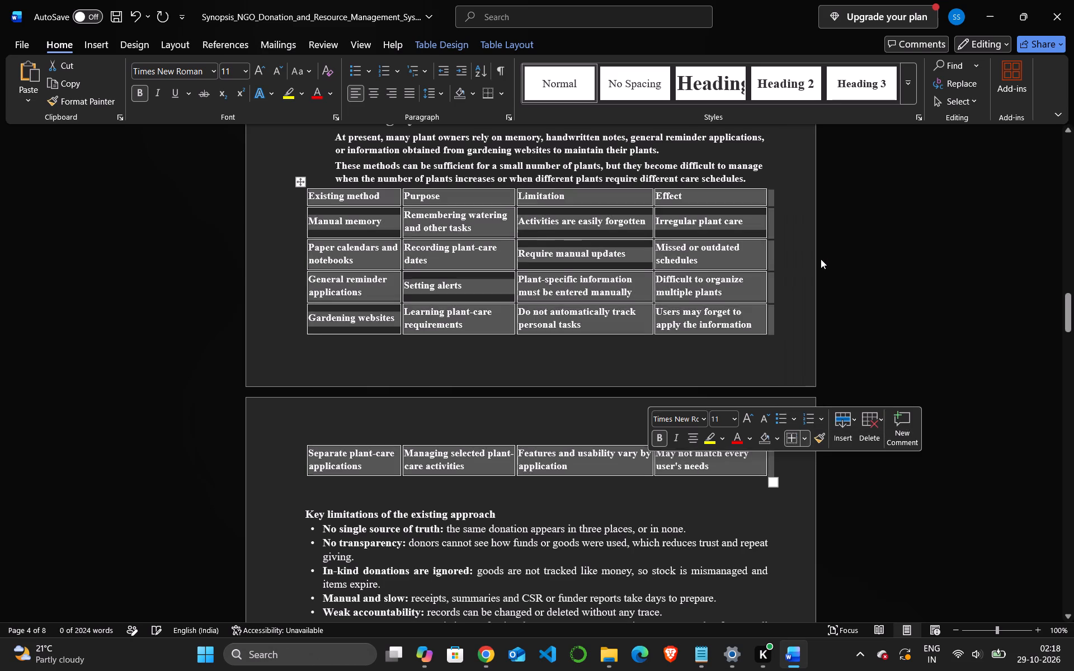
pyautogui.click(533, 375)
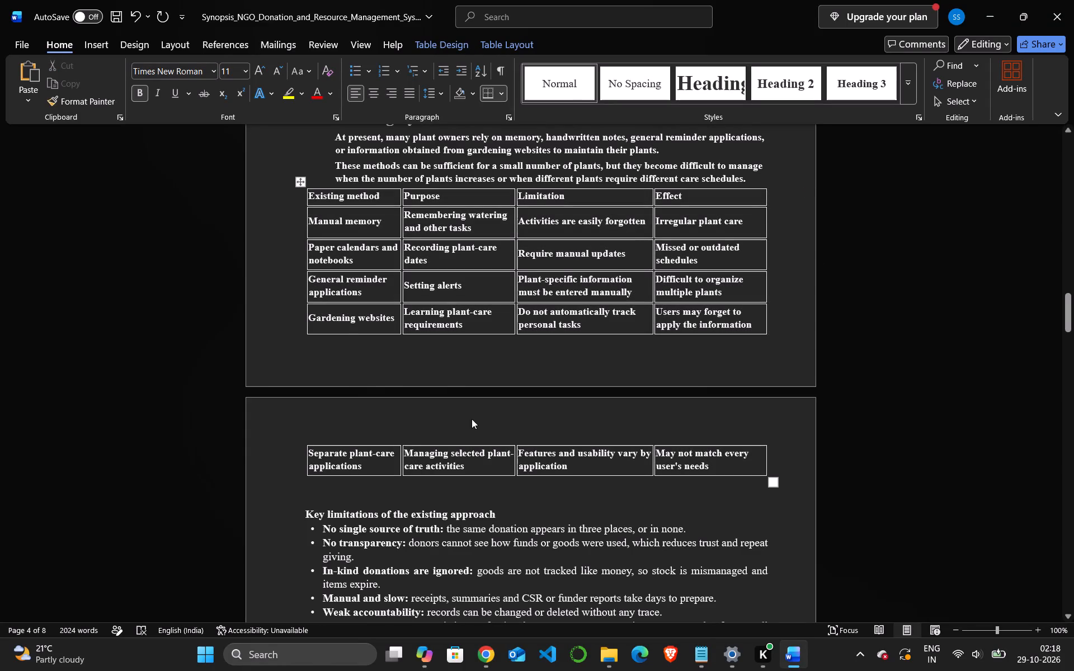
# Delete the six NGO bullet points under the "Key limitations of the existing approach" heading.
pyautogui.scroll(-2, 324, 408)
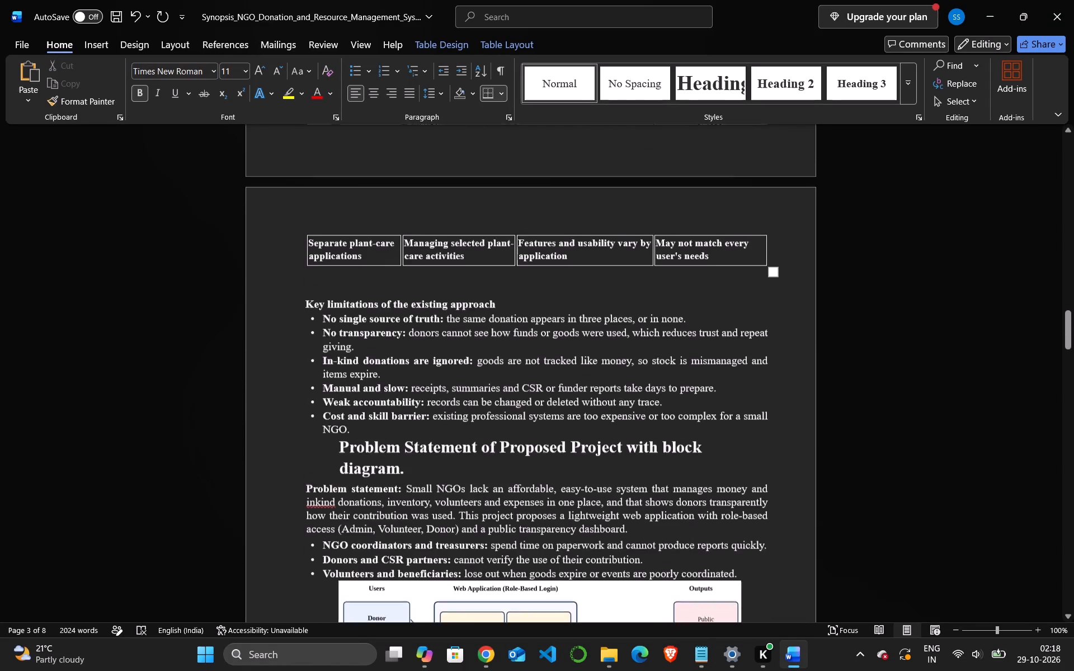
pyautogui.scroll(-1, 324, 408)
pyautogui.moveTo(369, 336); pyautogui.dragTo(316, 219)
pyautogui.press('BackSpace')
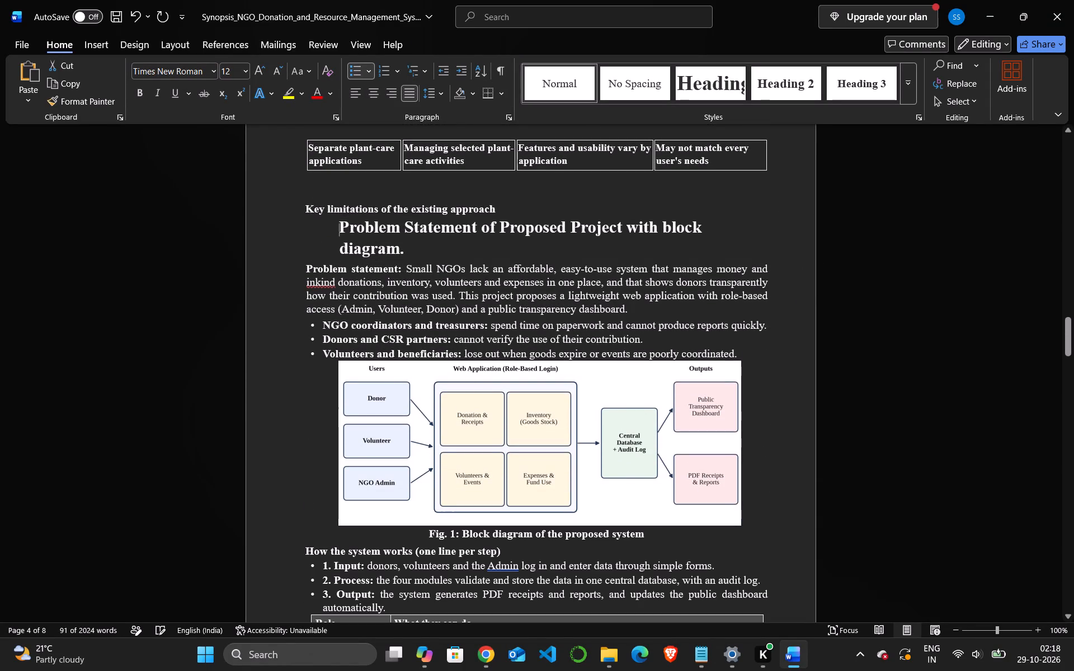
pyautogui.click(512, 210)
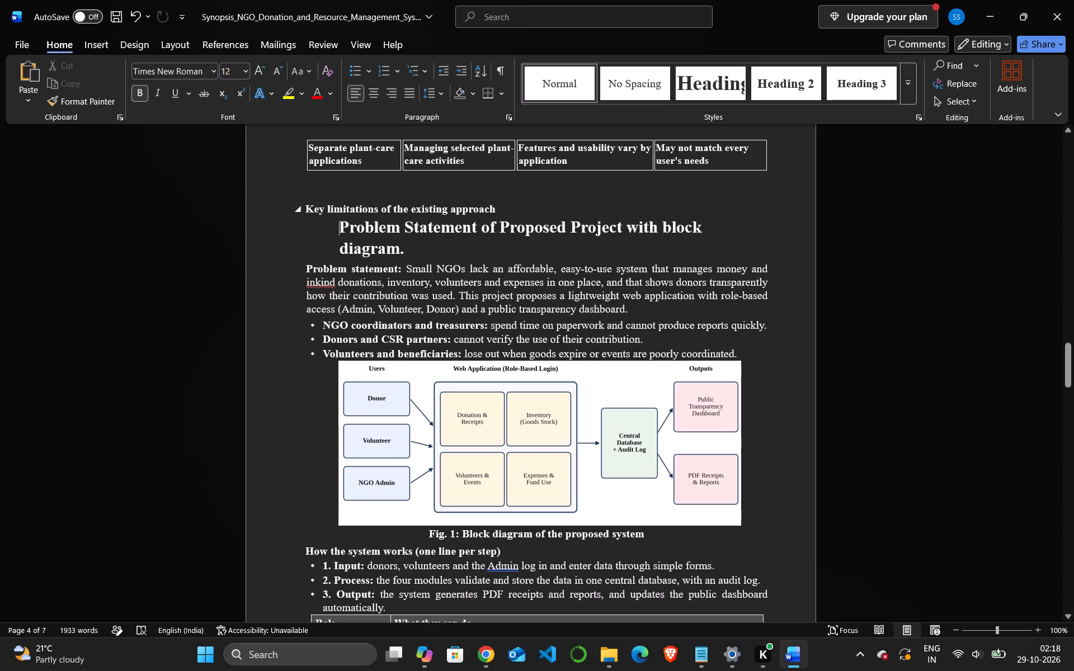
pyautogui.press('Return')
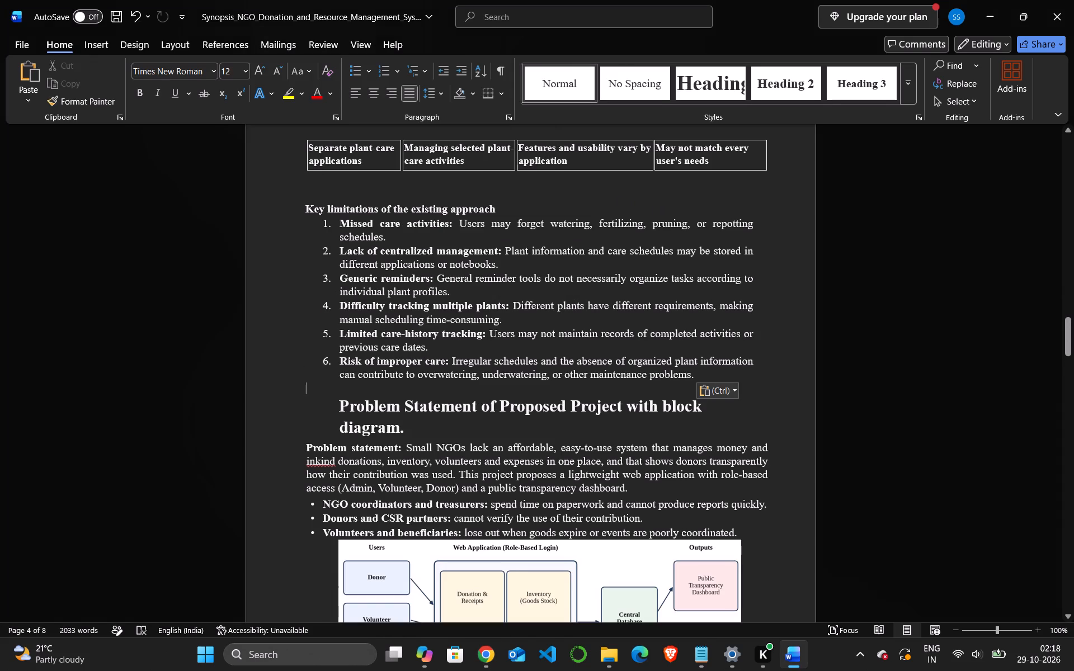
# Set the font size of the six numbered key limitations to 11.
pyautogui.moveTo(700, 376); pyautogui.dragTo(322, 223)
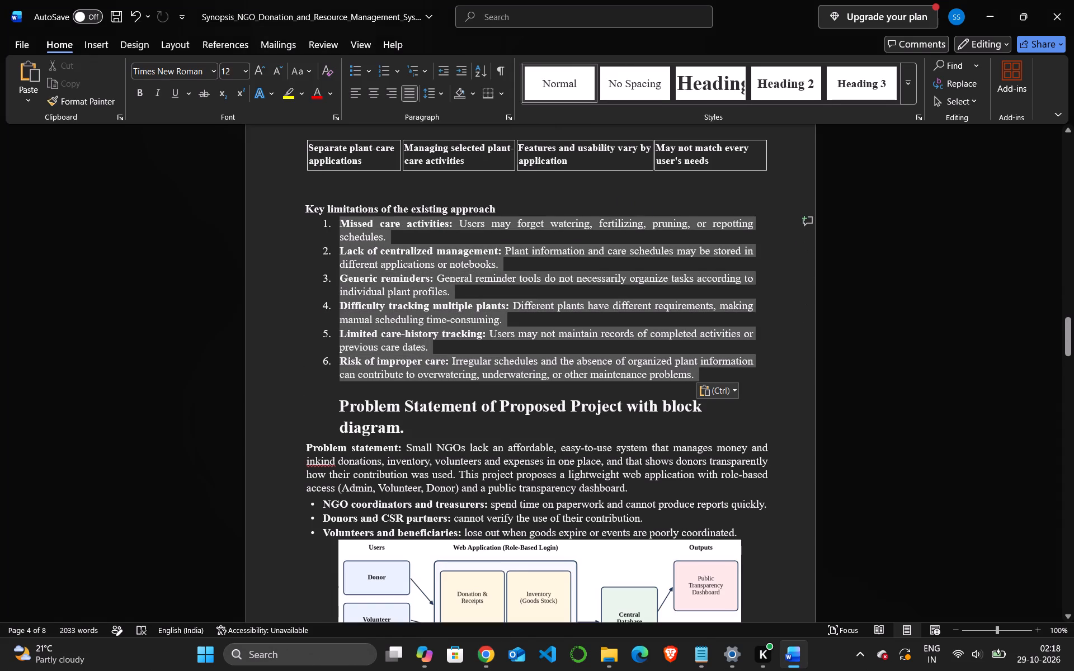
pyautogui.moveTo(322, 223); pyautogui.dragTo(323, 223)
pyautogui.click(431, 179)
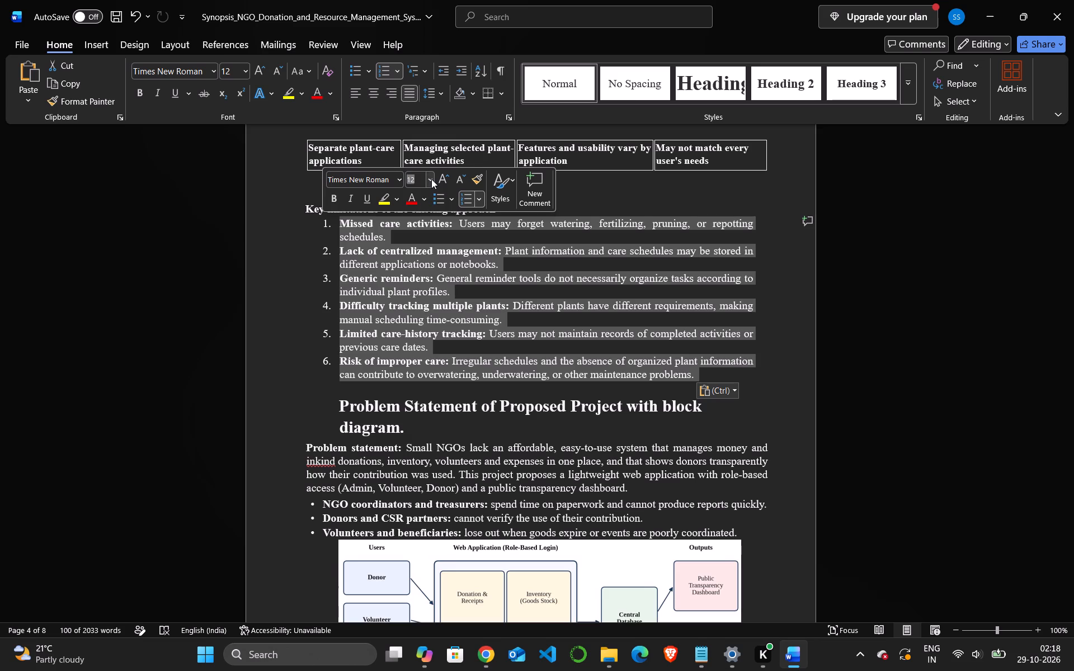
pyautogui.click(420, 243)
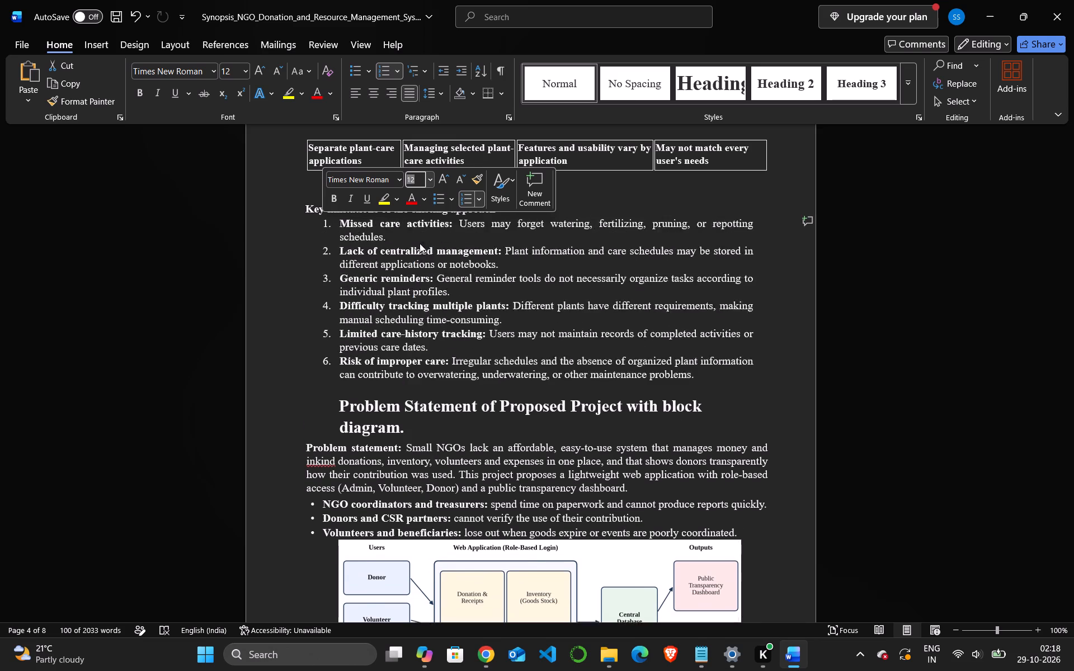
pyautogui.click(298, 265)
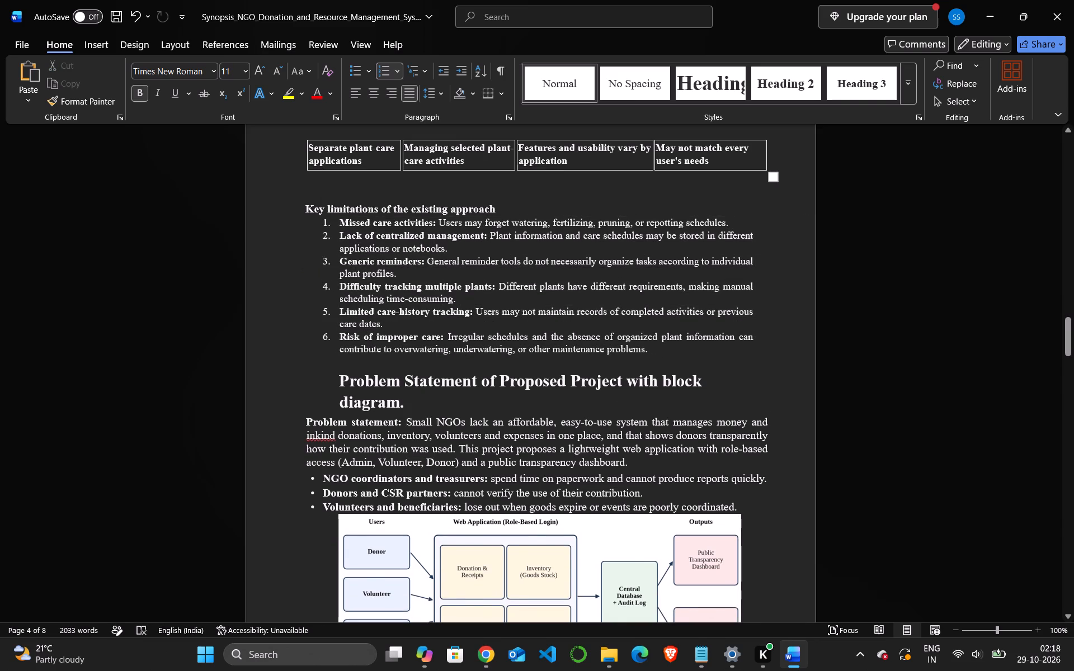
# Remove the extra blank line between the existing-methods table and the "Key limitations of the existing approach" heading.
pyautogui.scroll(6, 284, 273)
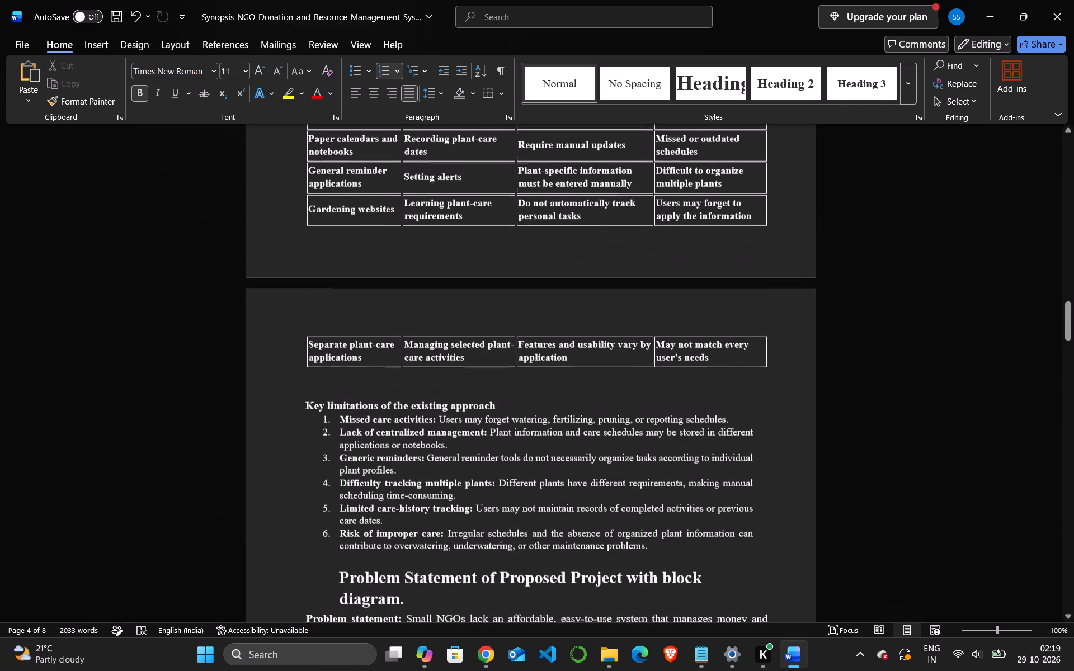
pyautogui.click(306, 403)
pyautogui.click(321, 388)
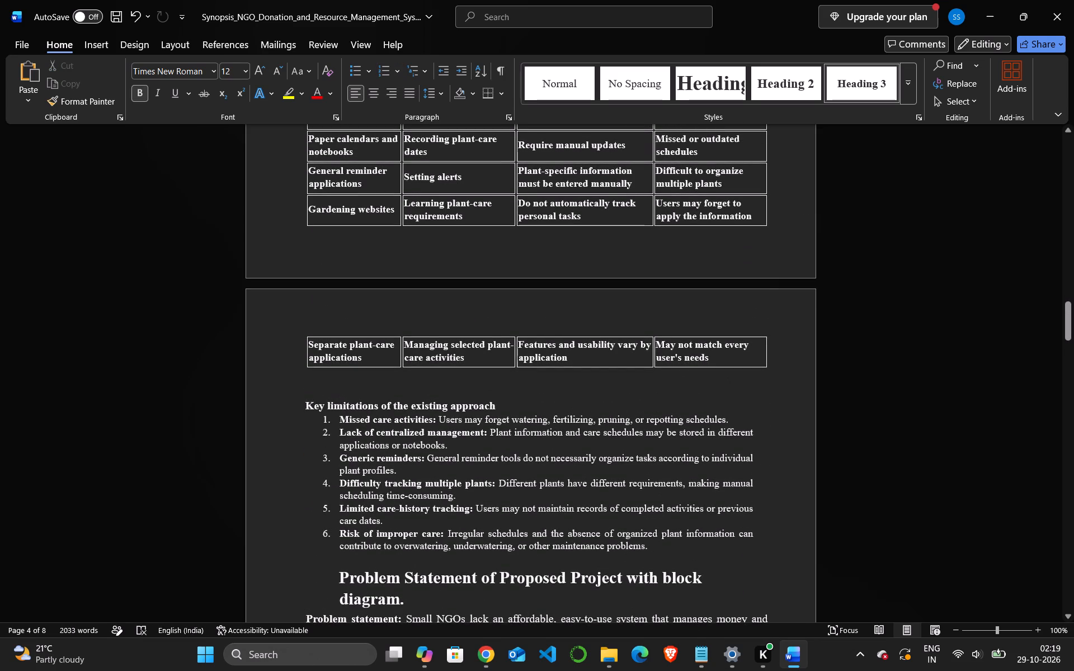
pyautogui.press('BackSpace')
pyautogui.press('BackSpace')
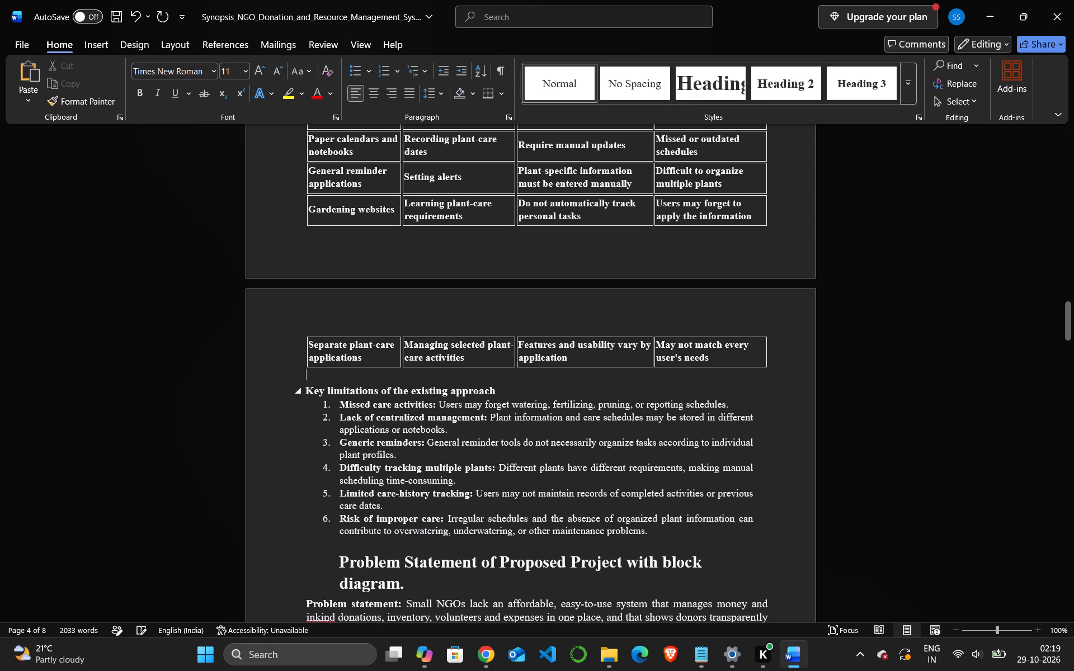
# Indent the "Key limitations of the existing approach" heading with six leading spaces to line up with the list numbers.
pyautogui.click(305, 389)
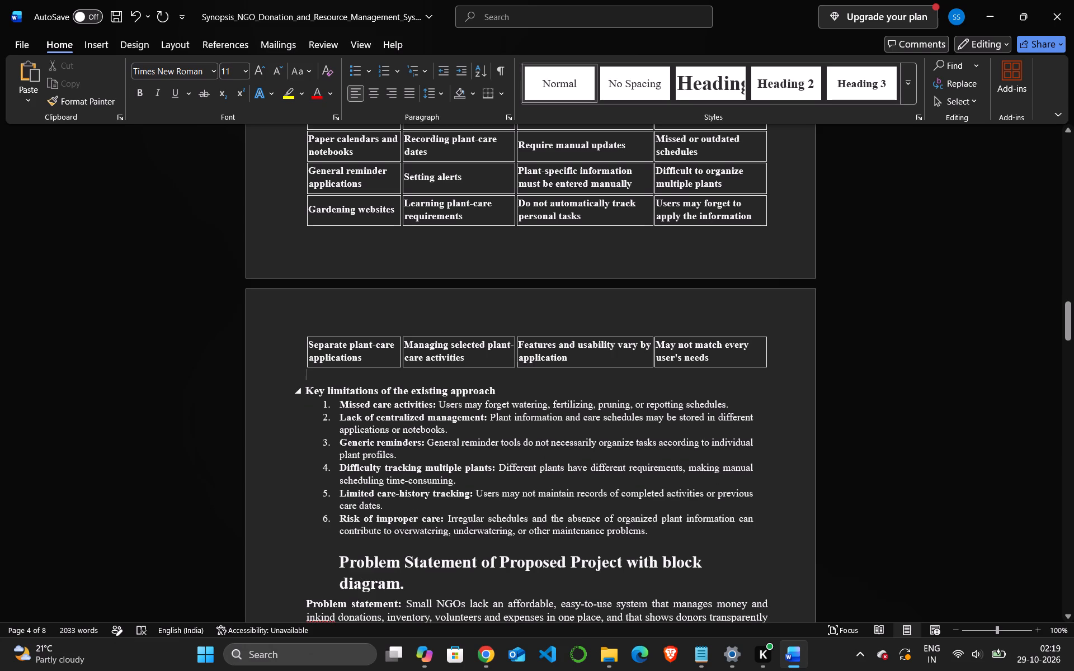
pyautogui.press('space')
pyautogui.press('space')
pyautogui.press('space')
pyautogui.press('space')
pyautogui.press('space')
pyautogui.press('space')
pyautogui.press('space')
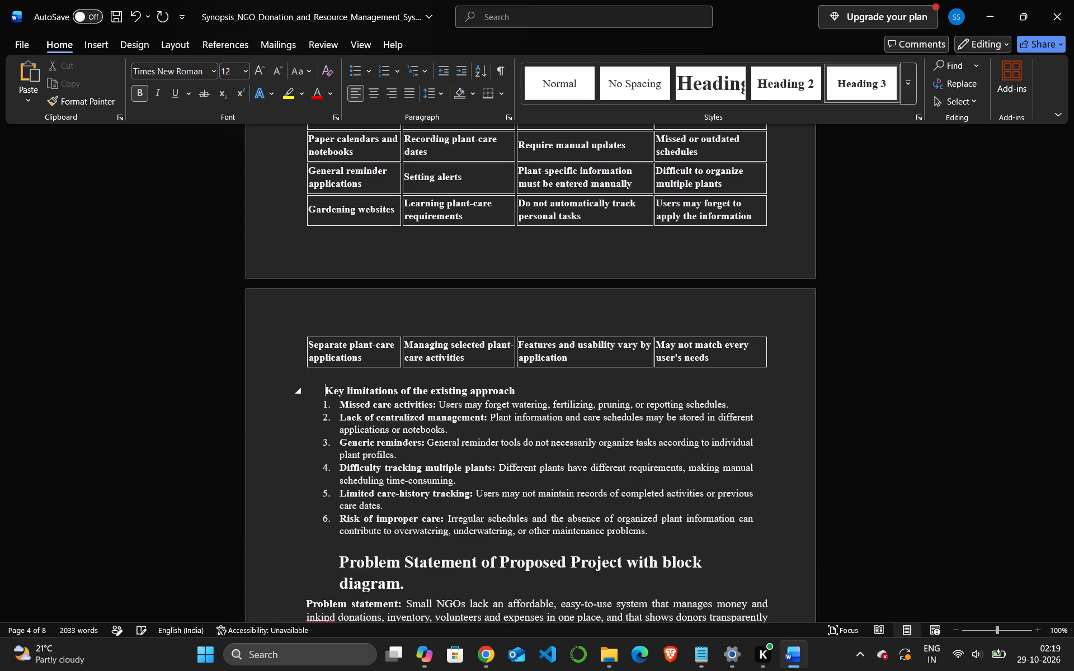
pyautogui.press('BackSpace')
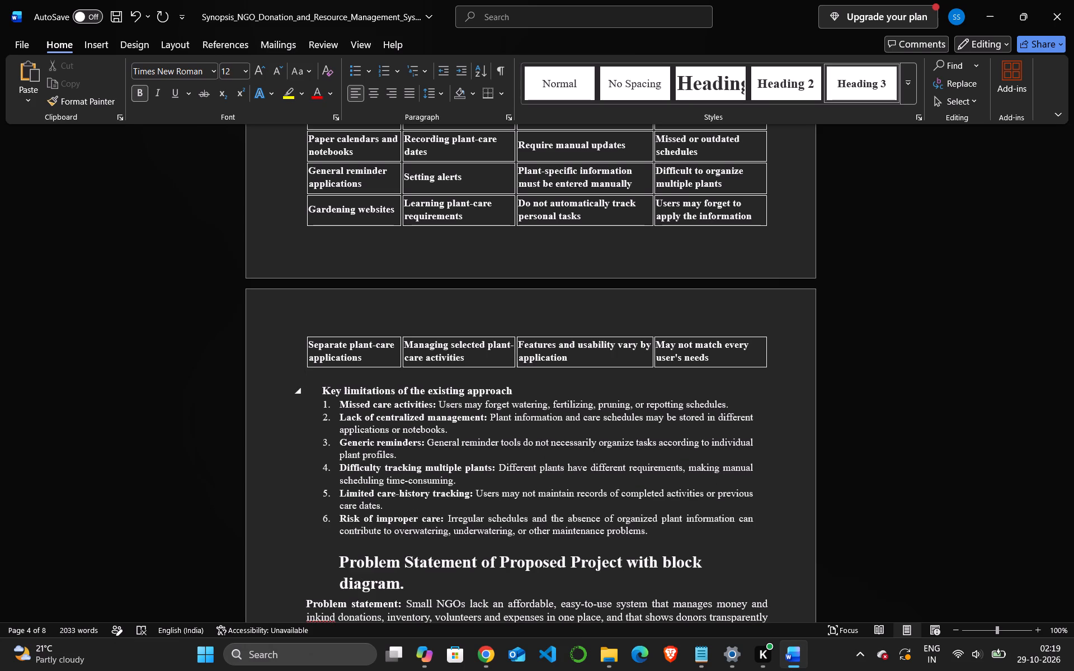
pyautogui.click(295, 487)
# Set the font size of the "Key limitations of the existing approach" heading to 18.
pyautogui.click(606, 393)
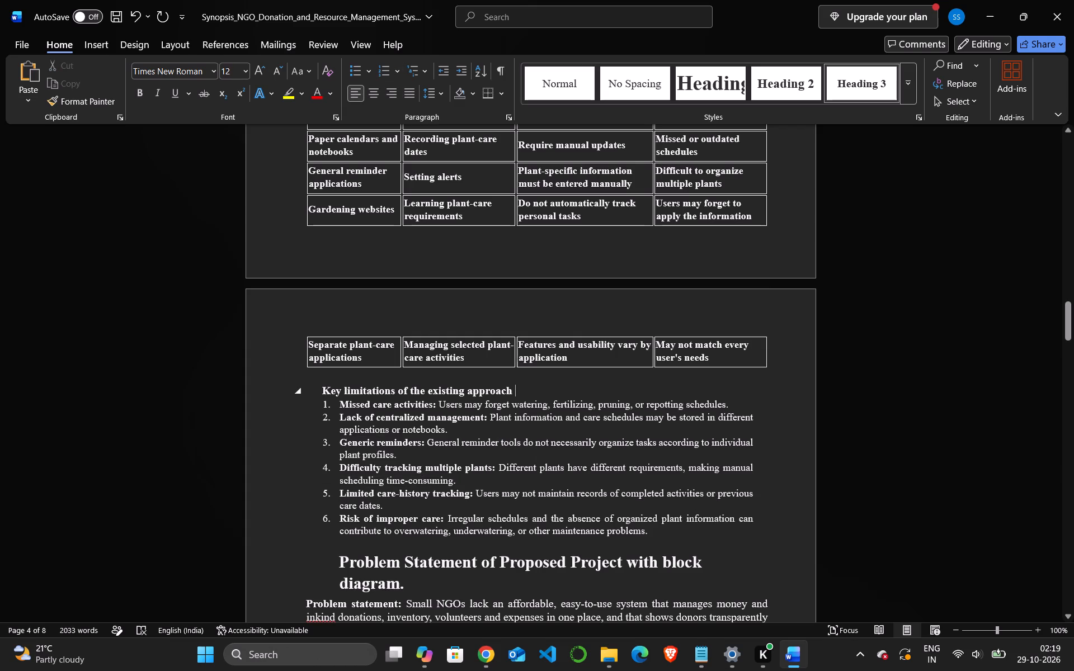
pyautogui.moveTo(523, 389); pyautogui.dragTo(336, 392)
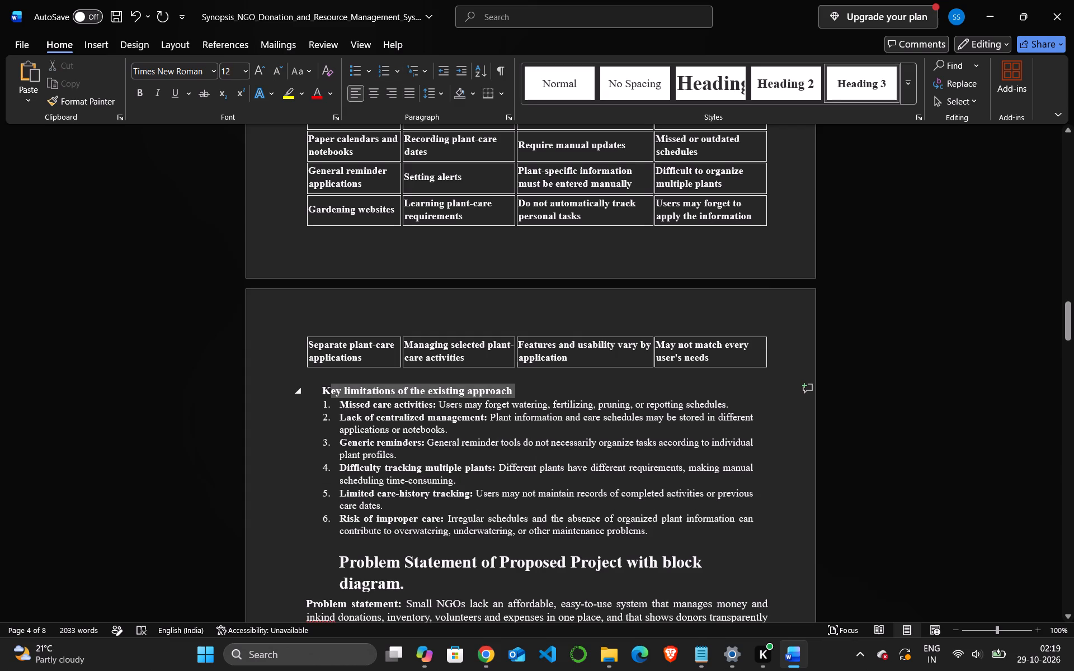
pyautogui.moveTo(336, 392); pyautogui.dragTo(323, 391)
pyautogui.click(431, 346)
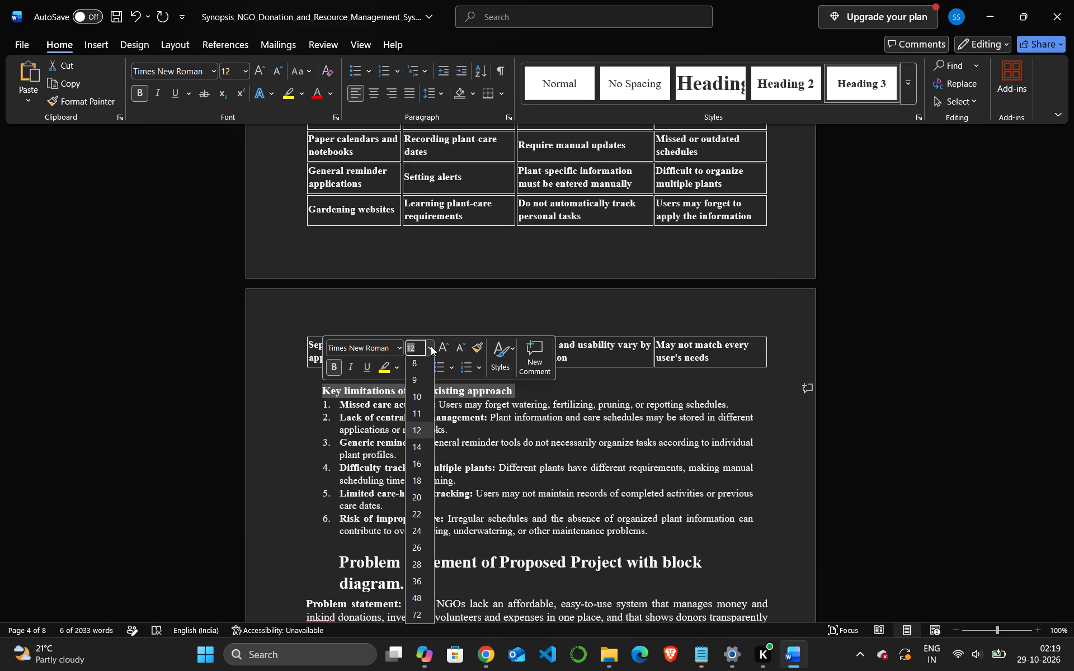
pyautogui.click(416, 479)
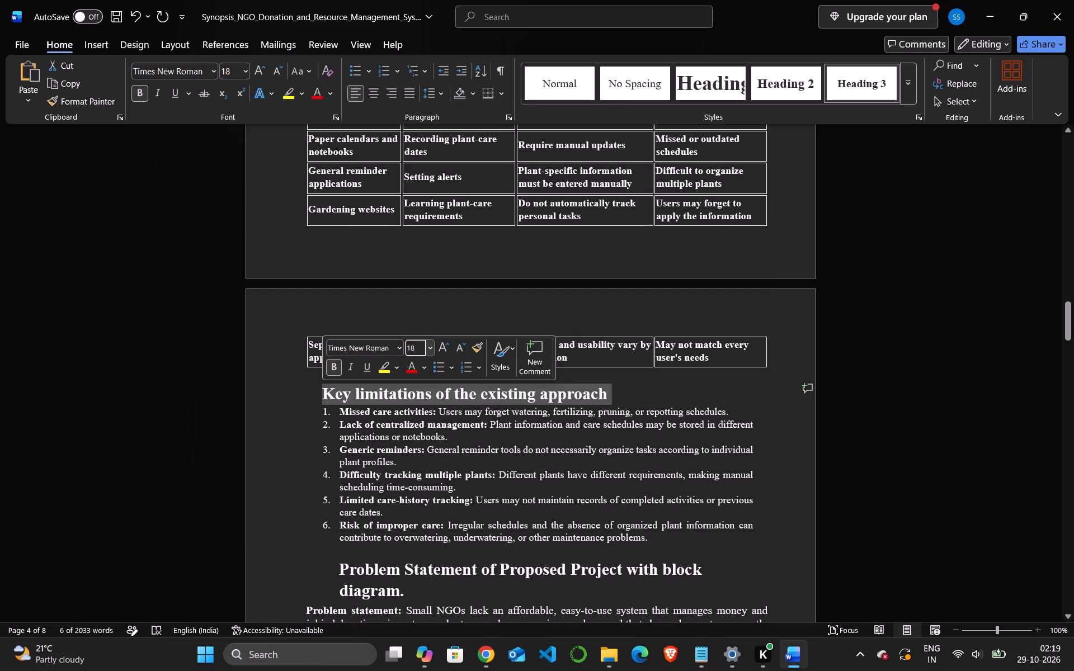
pyautogui.click(296, 418)
pyautogui.click(283, 493)
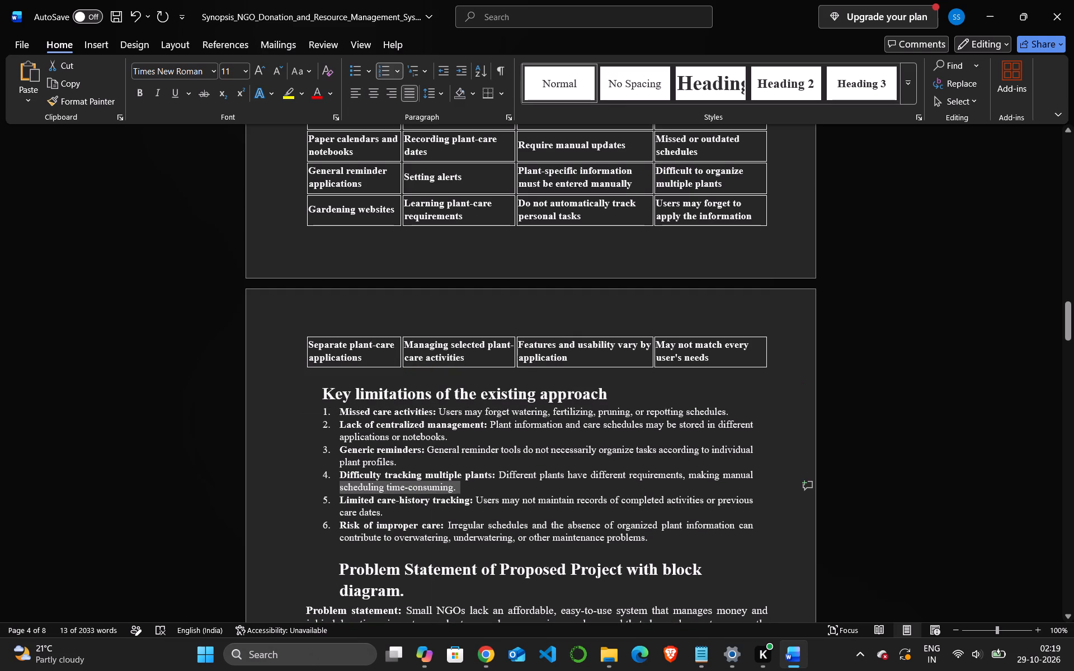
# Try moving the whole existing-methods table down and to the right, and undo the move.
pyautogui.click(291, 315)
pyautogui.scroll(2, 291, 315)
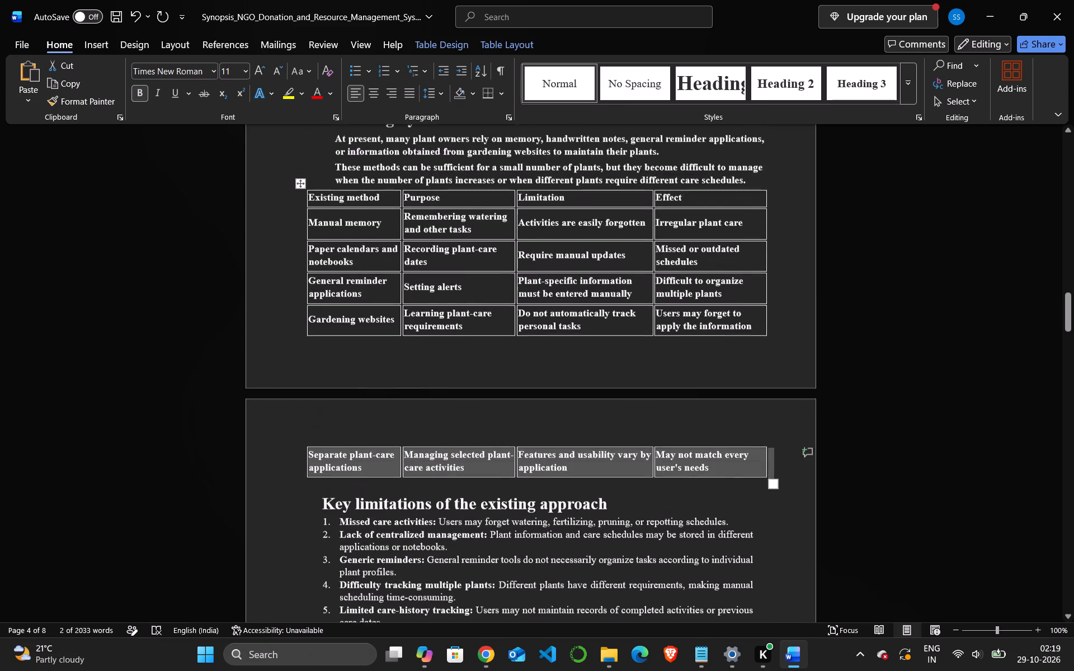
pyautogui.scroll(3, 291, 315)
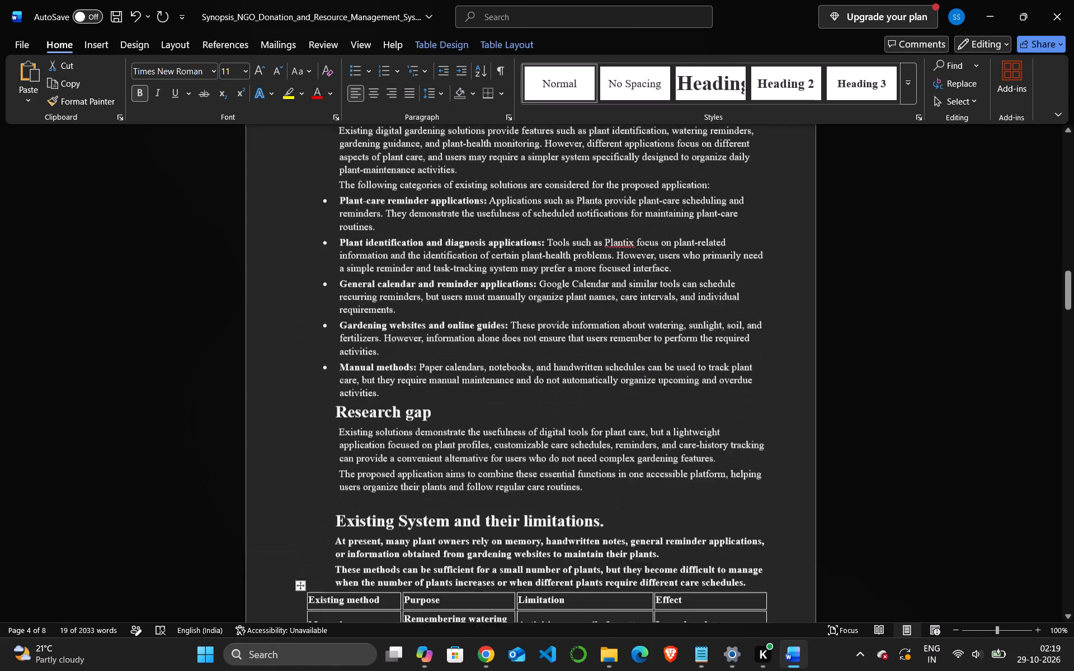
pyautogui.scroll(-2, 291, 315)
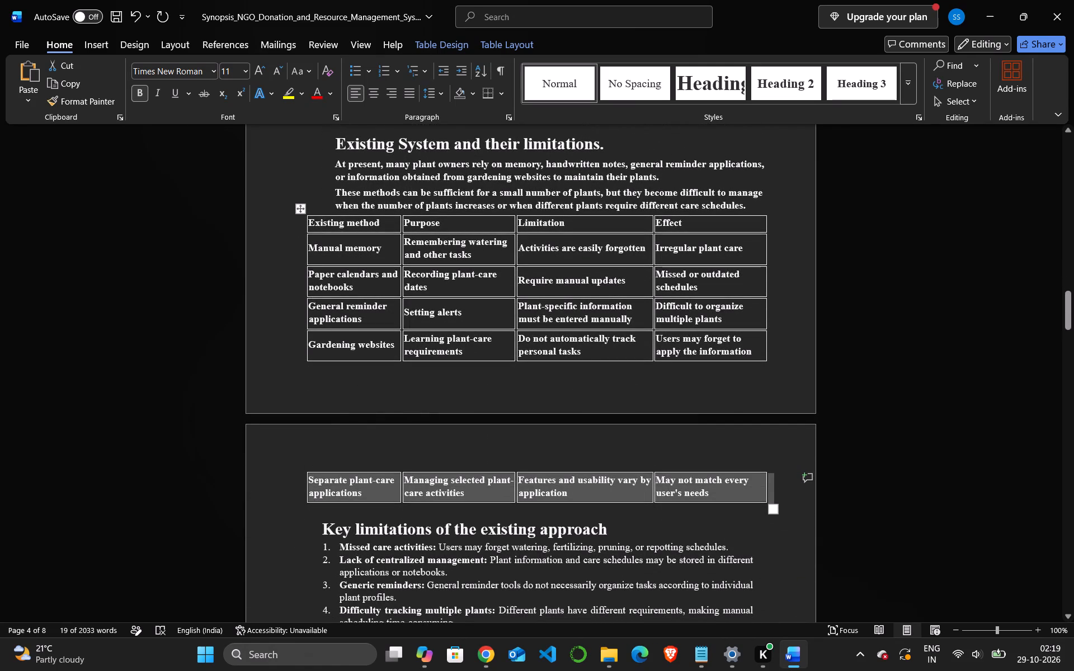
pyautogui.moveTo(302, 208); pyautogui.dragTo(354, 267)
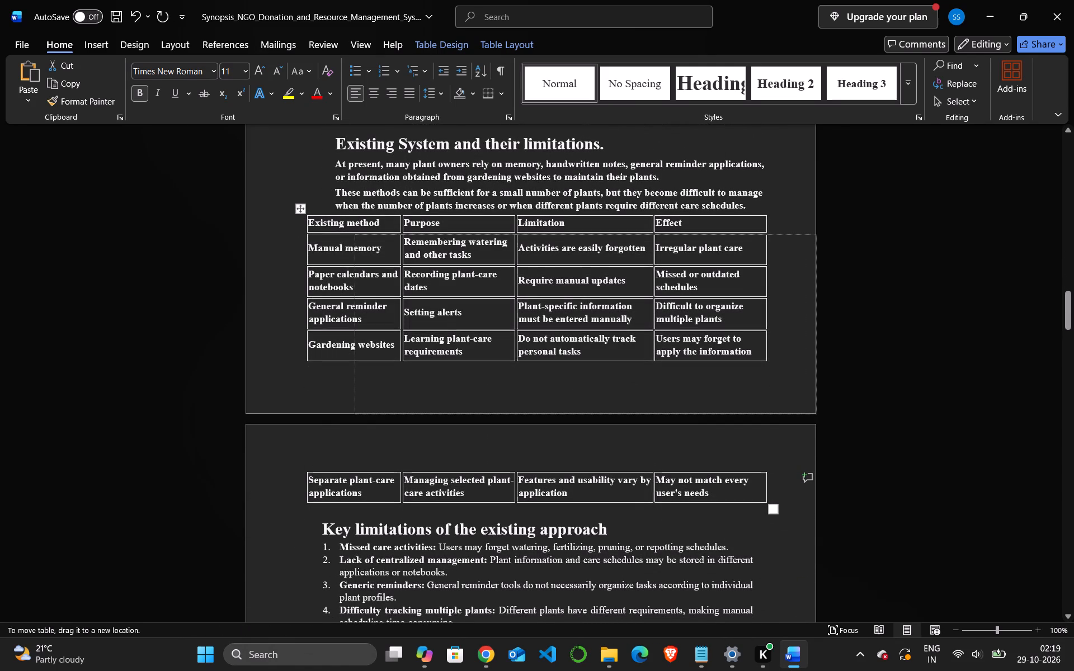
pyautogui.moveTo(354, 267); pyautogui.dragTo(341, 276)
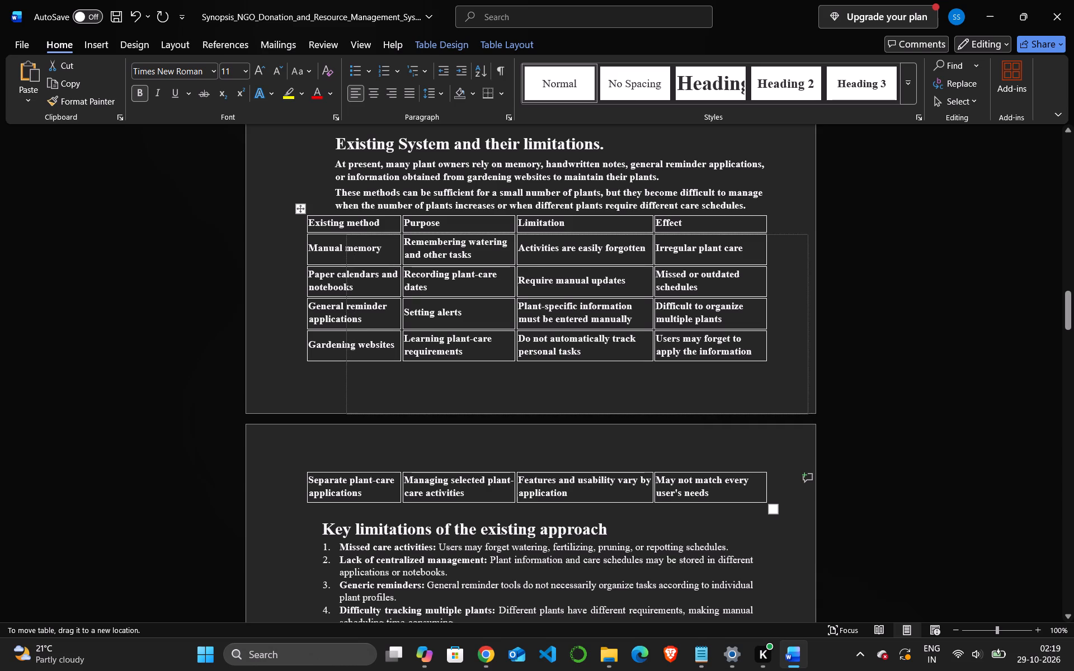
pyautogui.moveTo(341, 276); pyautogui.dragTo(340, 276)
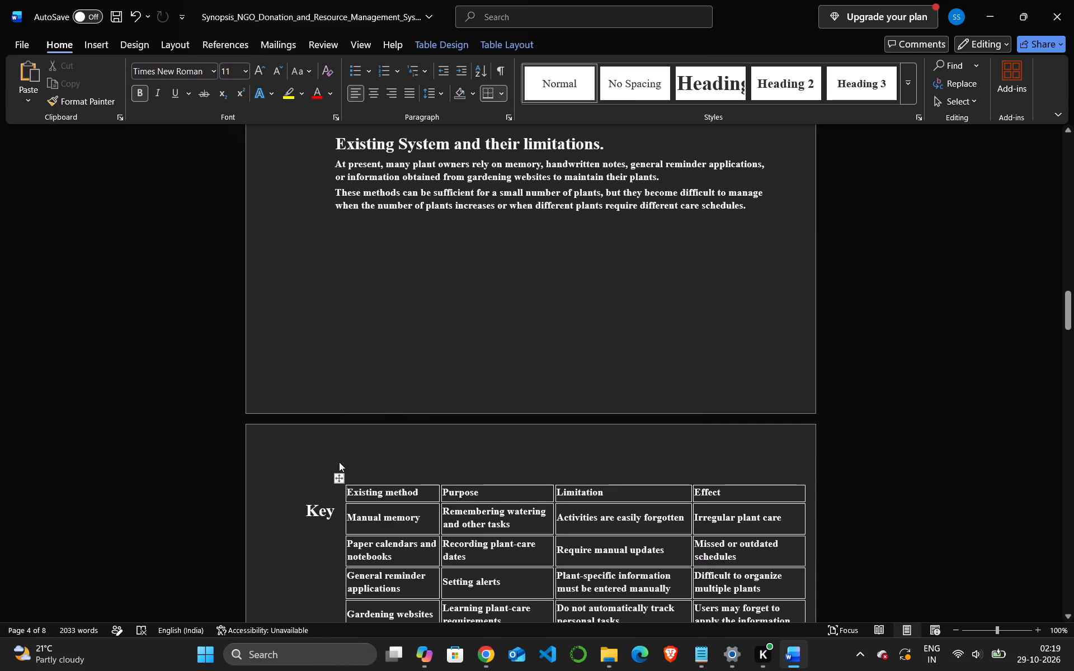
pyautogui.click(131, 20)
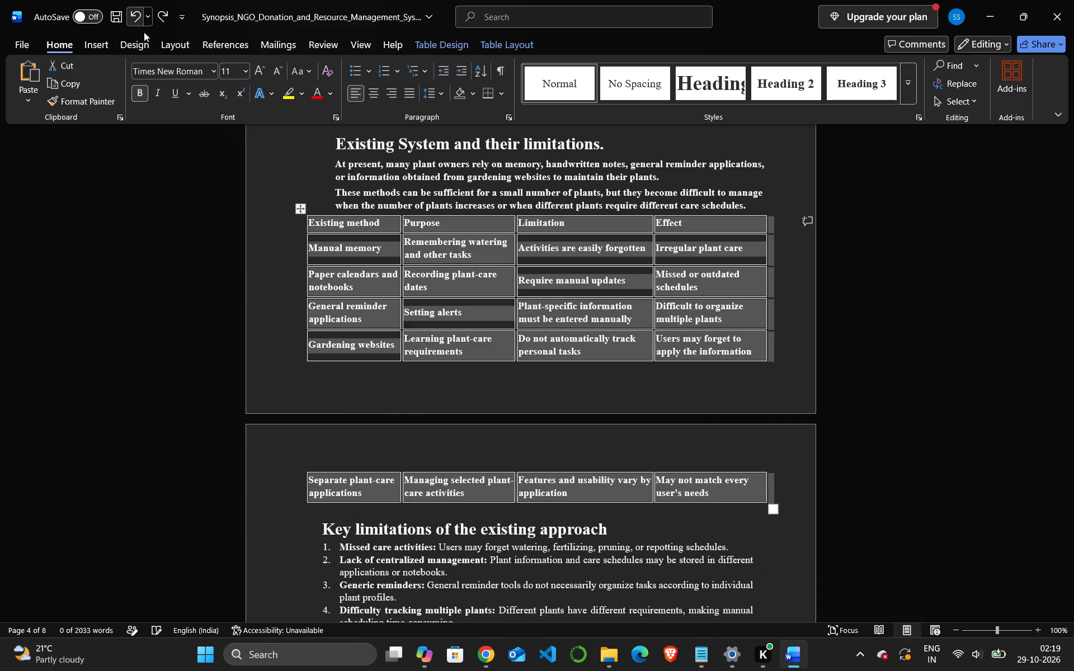
# Shift the existing-methods table to the right so its left edge lines up with the indented paragraphs above it.
pyautogui.moveTo(298, 211); pyautogui.dragTo(321, 209)
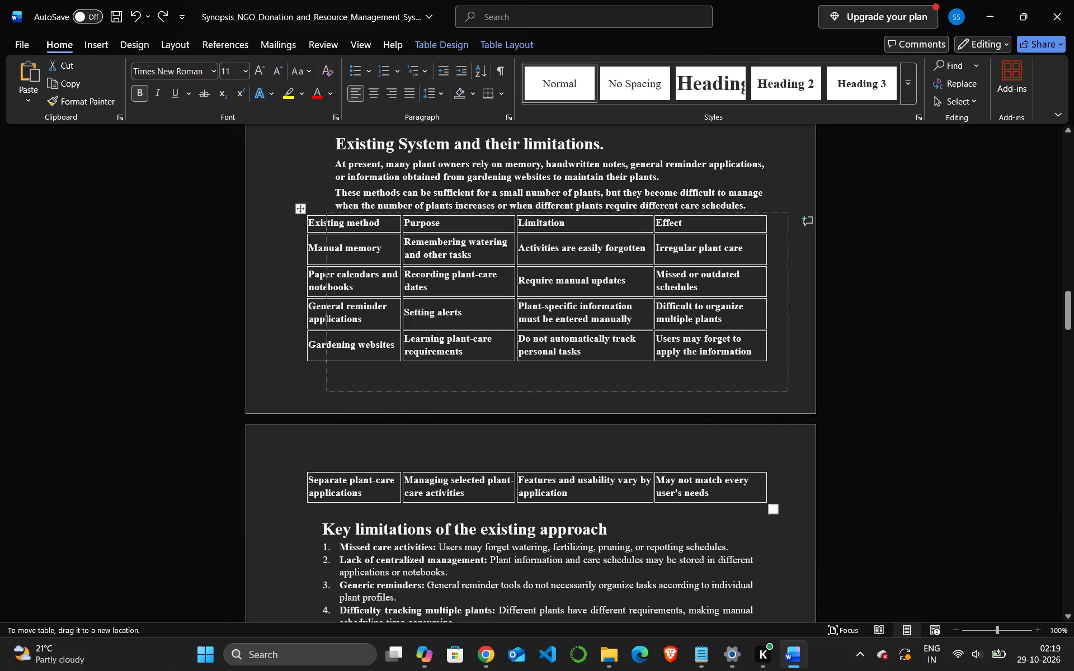
pyautogui.moveTo(321, 209); pyautogui.dragTo(329, 209)
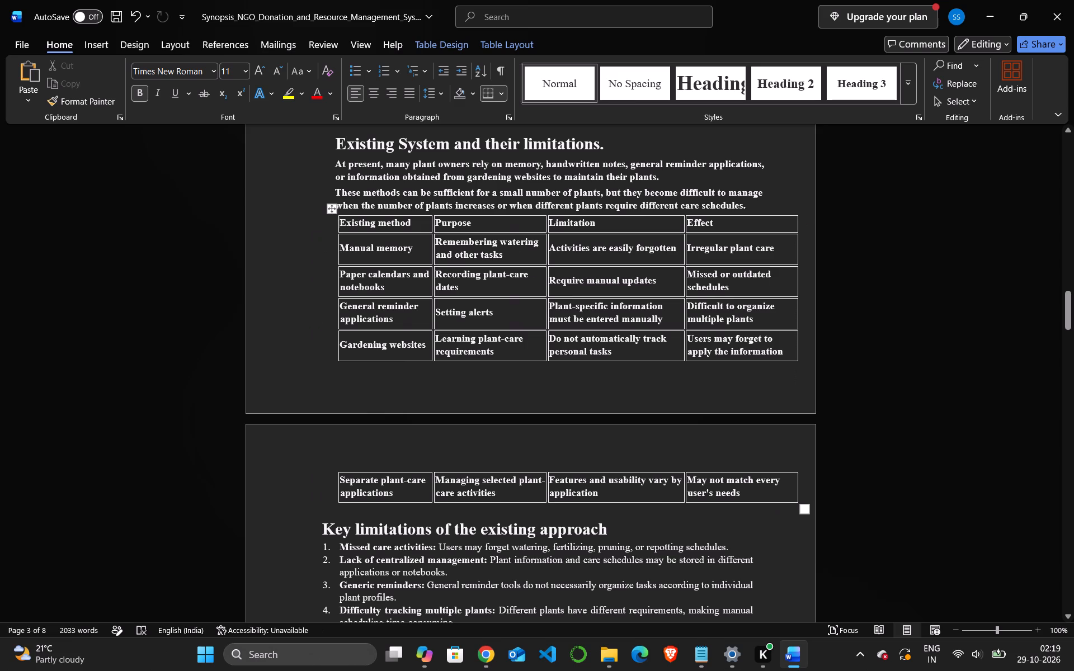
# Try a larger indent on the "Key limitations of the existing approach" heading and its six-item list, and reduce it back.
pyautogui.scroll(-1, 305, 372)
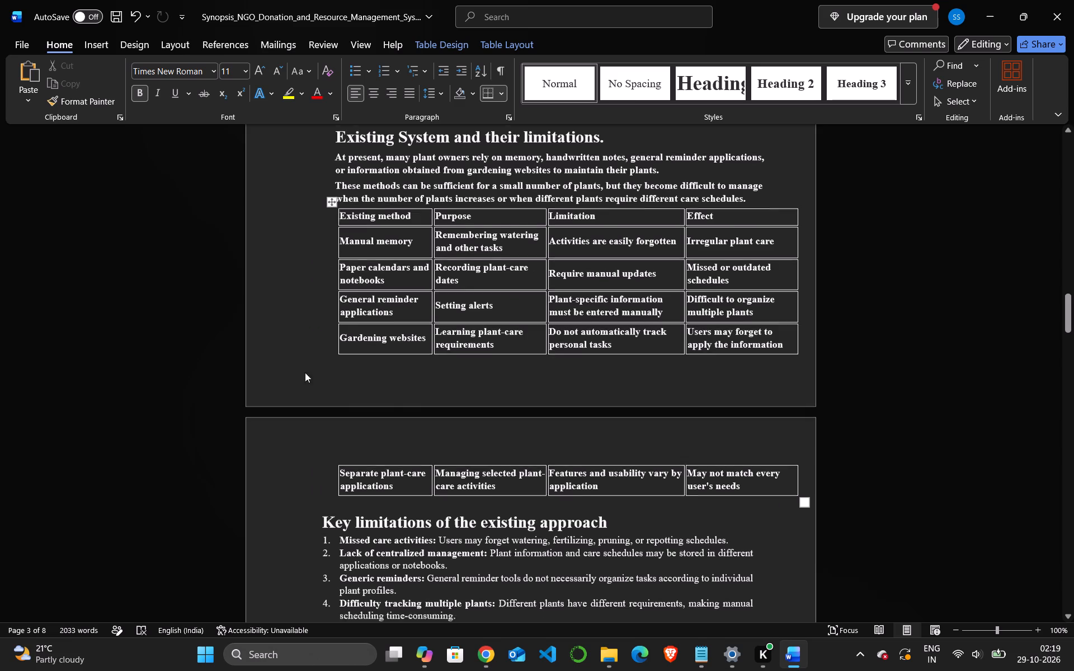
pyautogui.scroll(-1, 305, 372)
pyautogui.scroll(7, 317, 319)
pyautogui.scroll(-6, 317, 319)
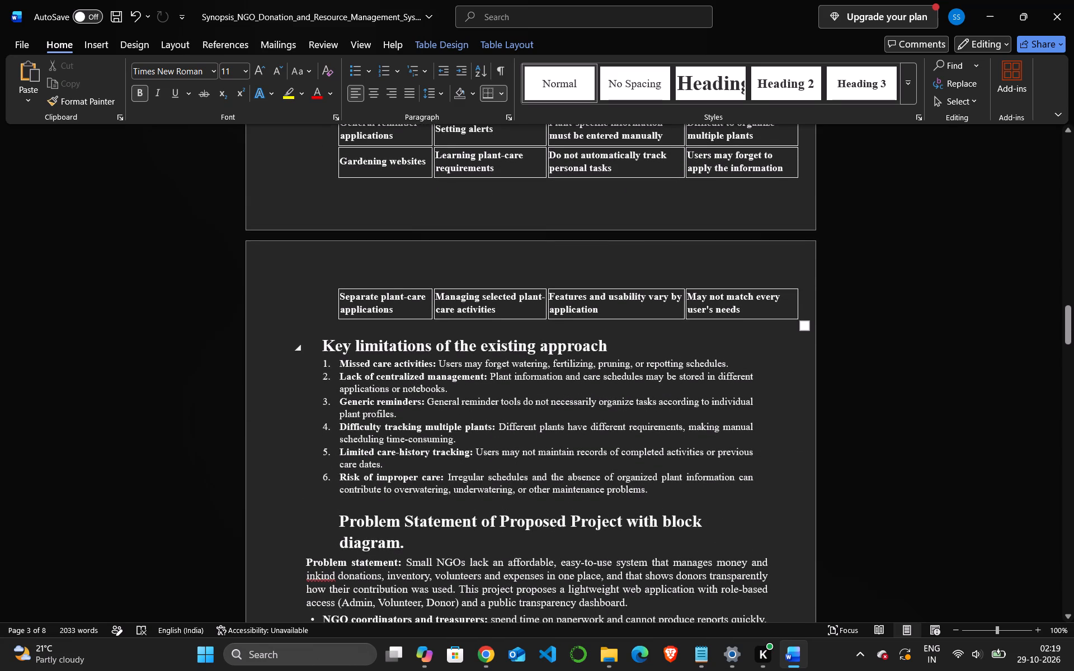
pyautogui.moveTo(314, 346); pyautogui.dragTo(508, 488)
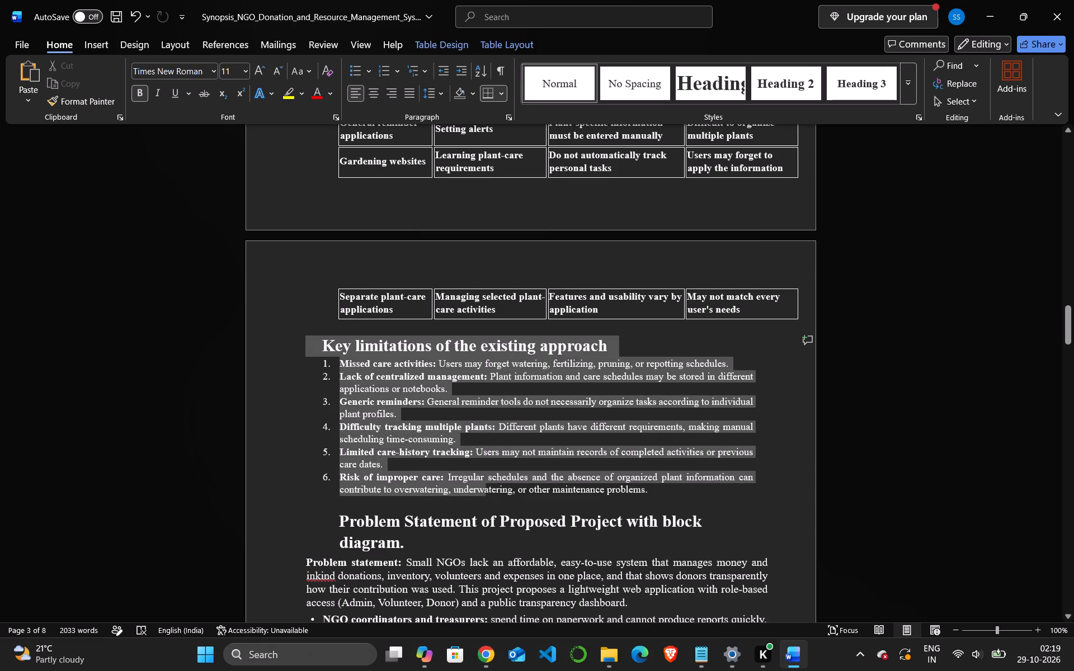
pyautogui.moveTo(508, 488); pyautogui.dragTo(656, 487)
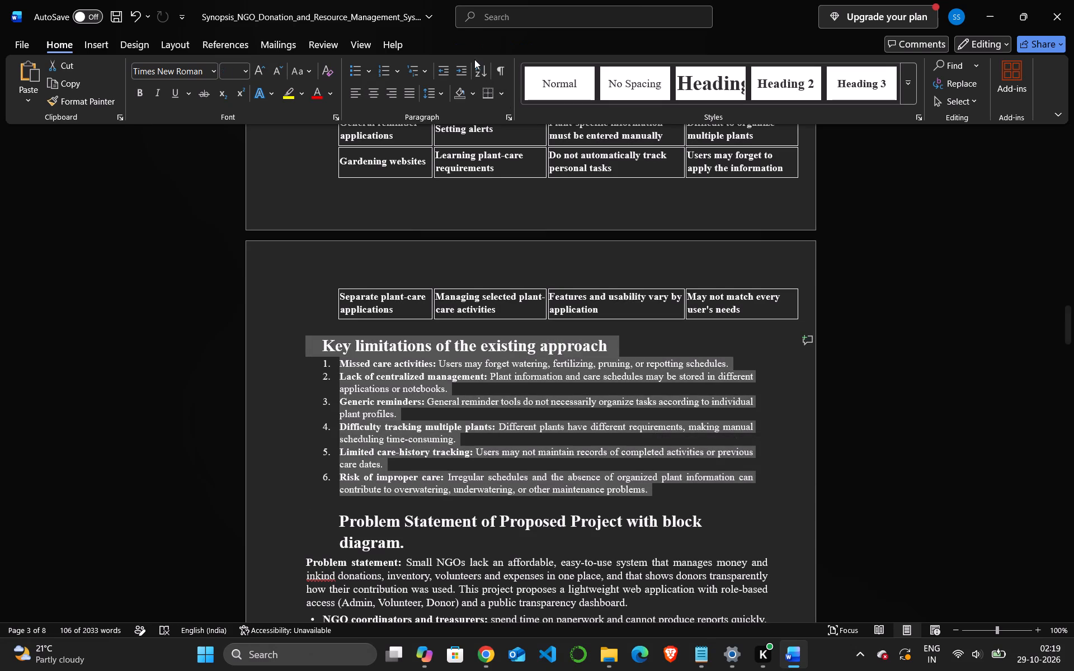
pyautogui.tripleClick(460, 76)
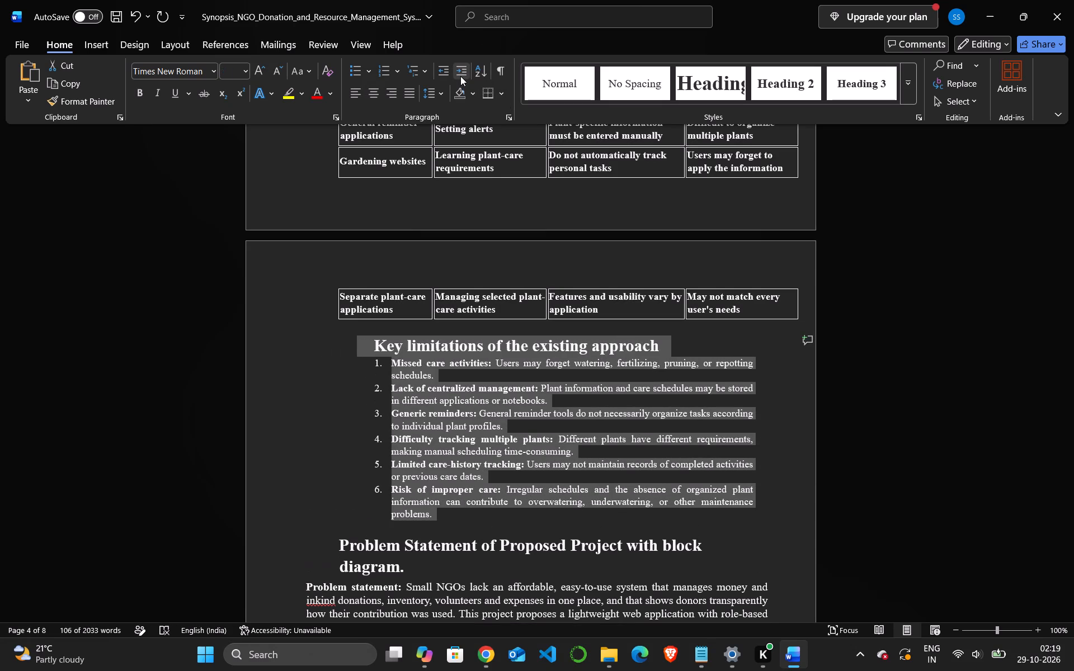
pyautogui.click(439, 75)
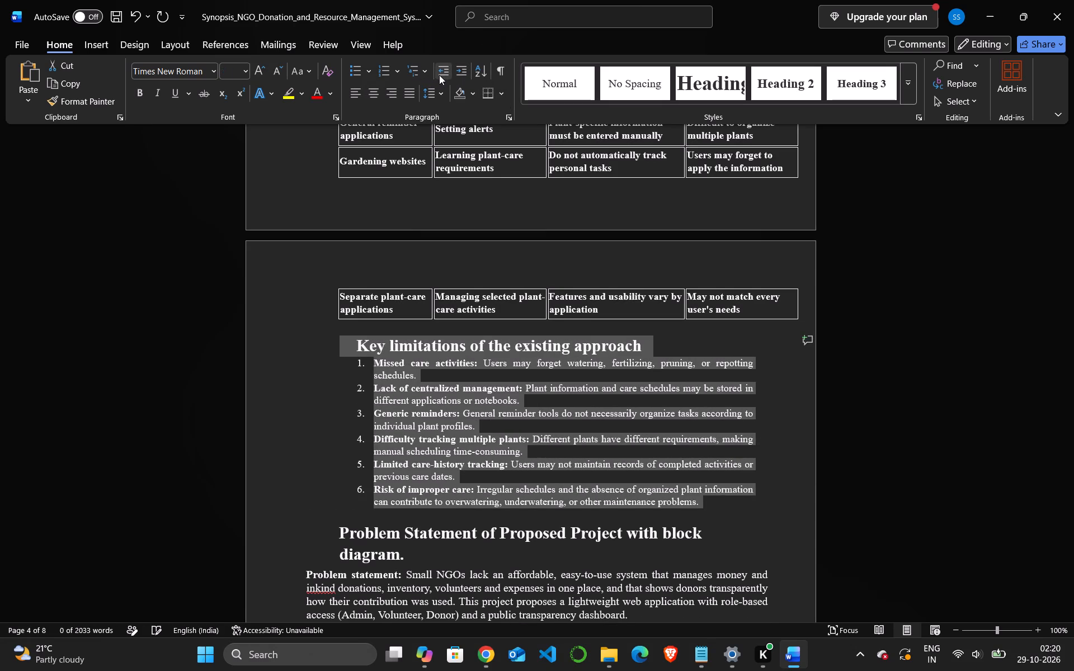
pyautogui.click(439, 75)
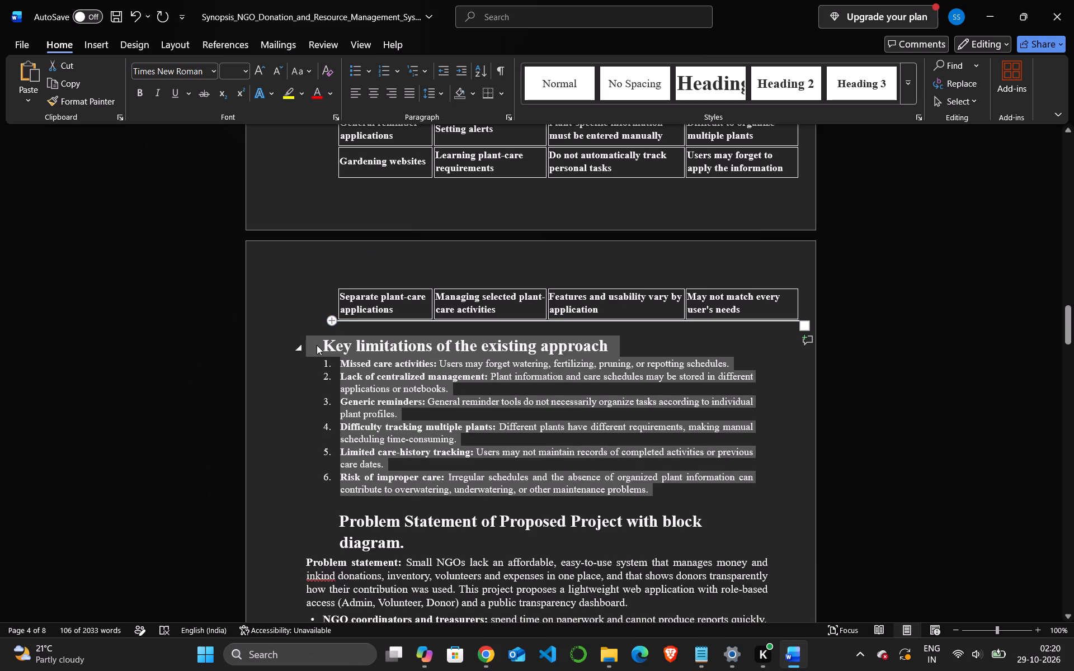
# Add five more leading spaces to the "Key limitations of the existing approach" heading to align it with the list text.
pyautogui.click(319, 345)
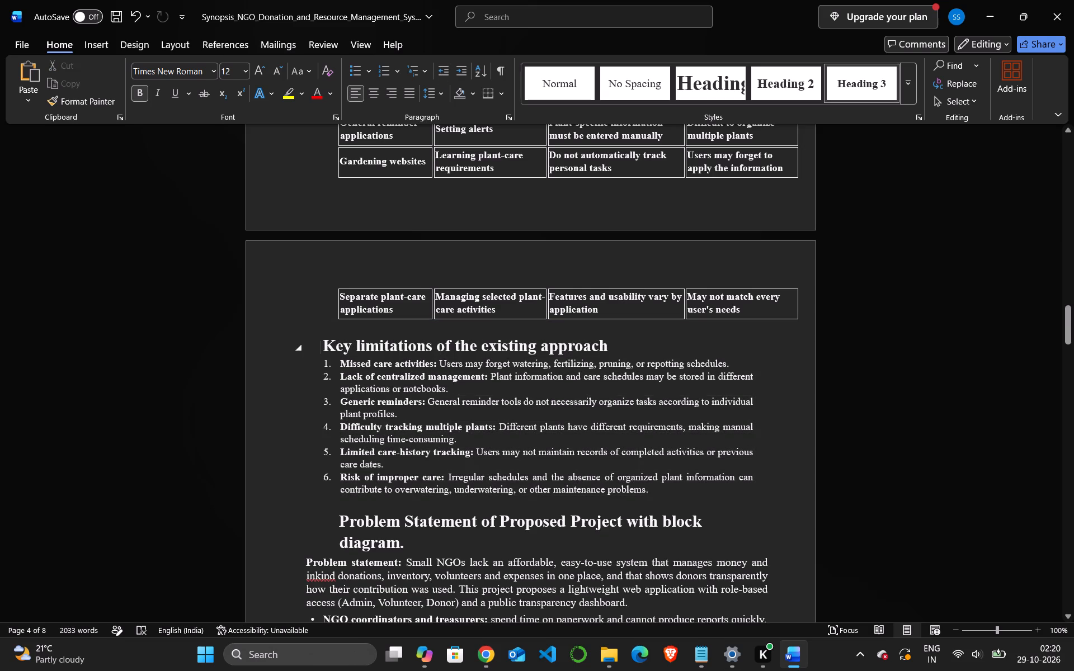
pyautogui.press('space')
pyautogui.press('space')
pyautogui.press('space')
pyautogui.press('space')
pyautogui.press('space')
pyautogui.press('space')
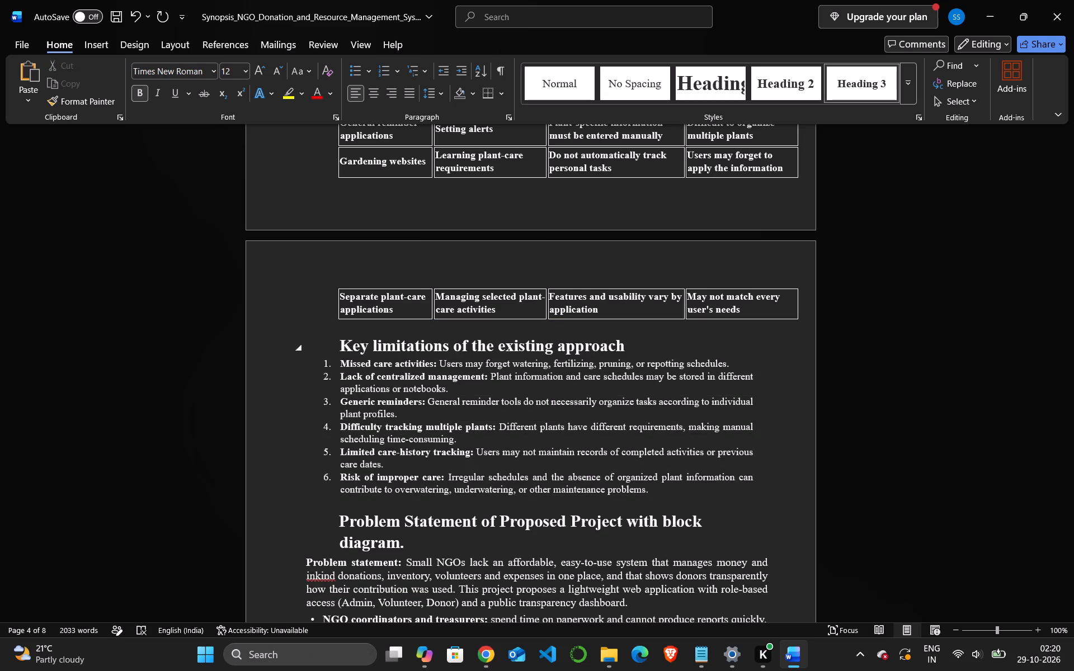
pyautogui.press('BackSpace')
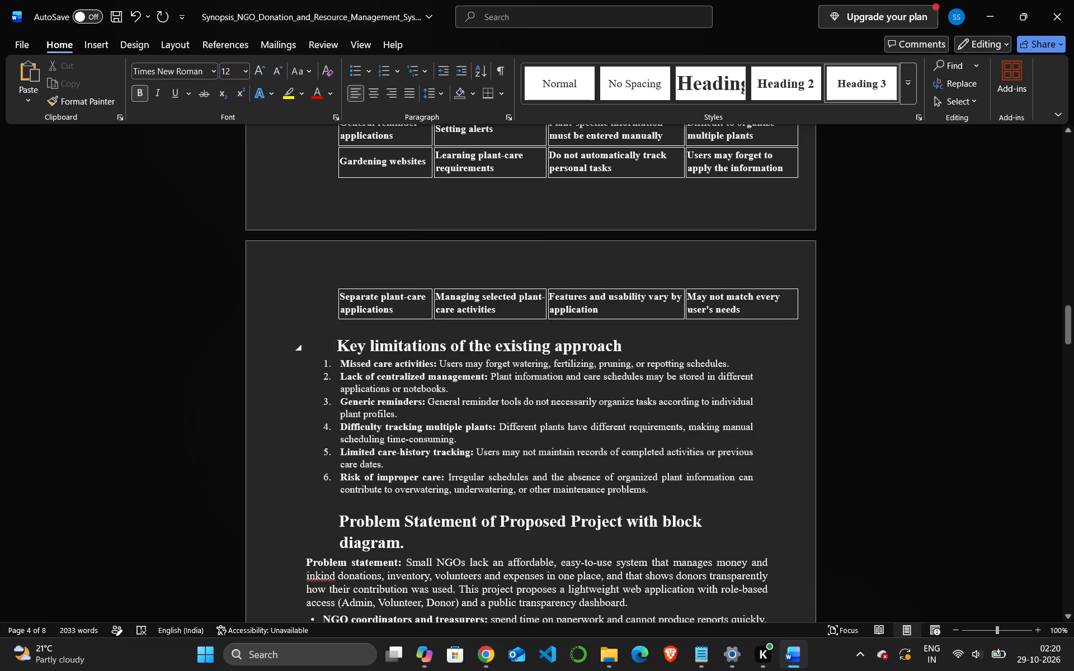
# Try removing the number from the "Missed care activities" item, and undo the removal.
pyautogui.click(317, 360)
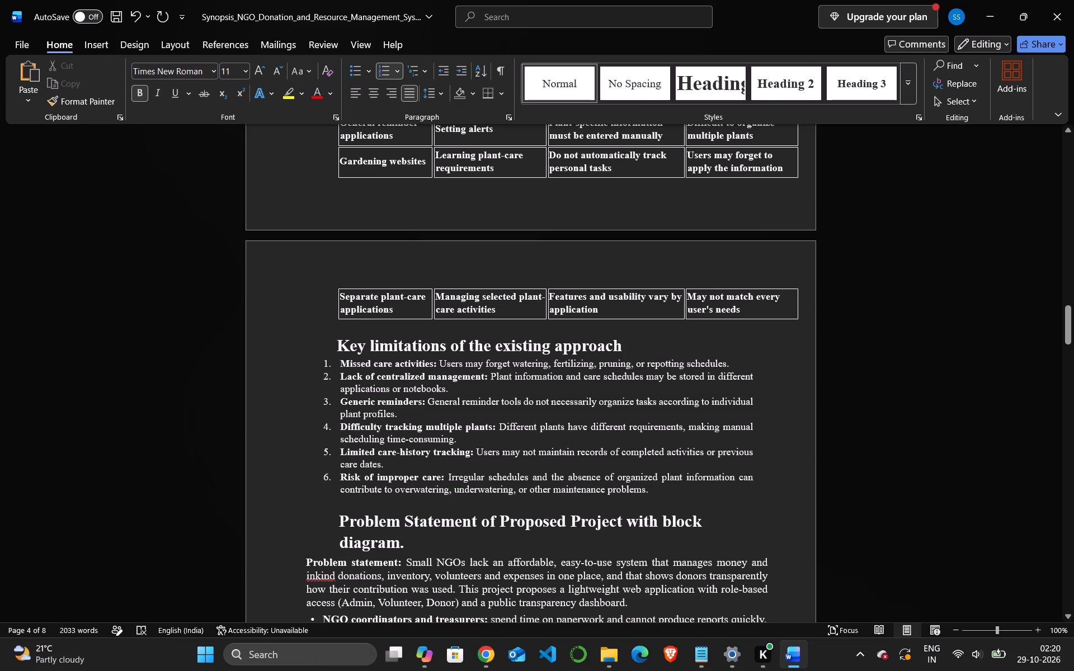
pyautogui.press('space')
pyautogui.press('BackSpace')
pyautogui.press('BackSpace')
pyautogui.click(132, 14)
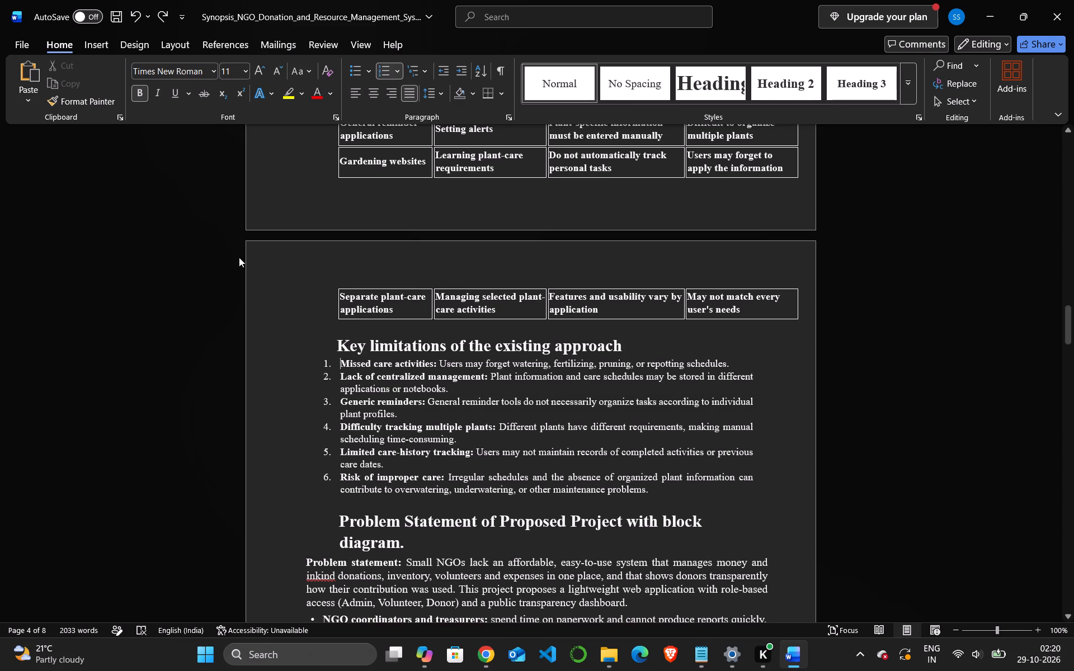
# Indent the six numbered items under "Key limitations of the existing approach" so their numbers line up with the section text.
pyautogui.moveTo(318, 363); pyautogui.dragTo(427, 461)
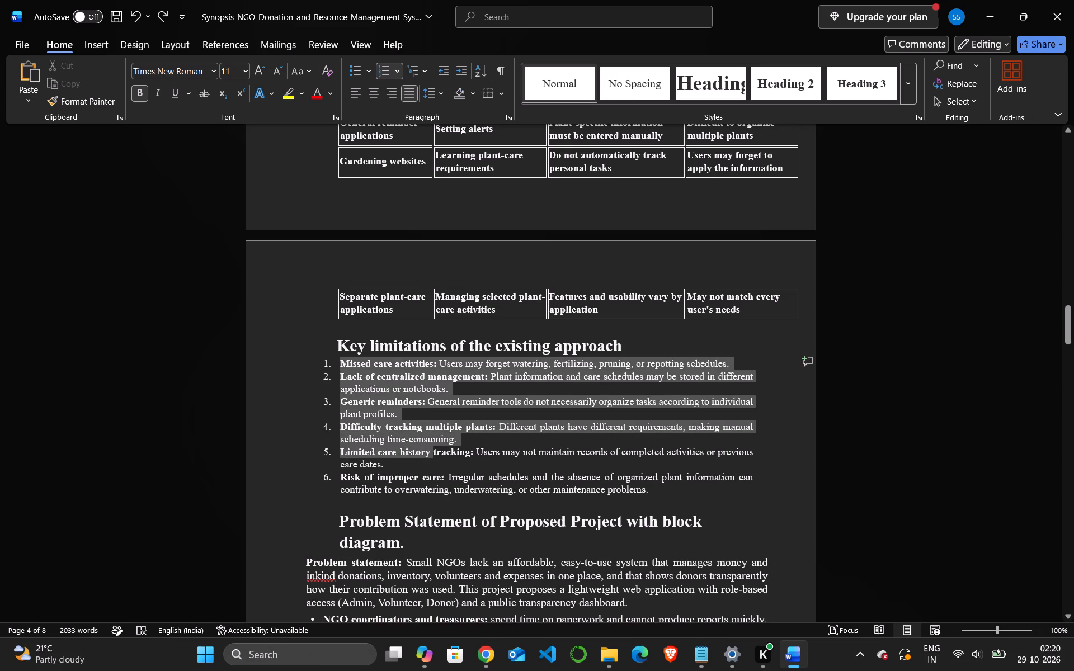
pyautogui.moveTo(427, 461); pyautogui.dragTo(652, 489)
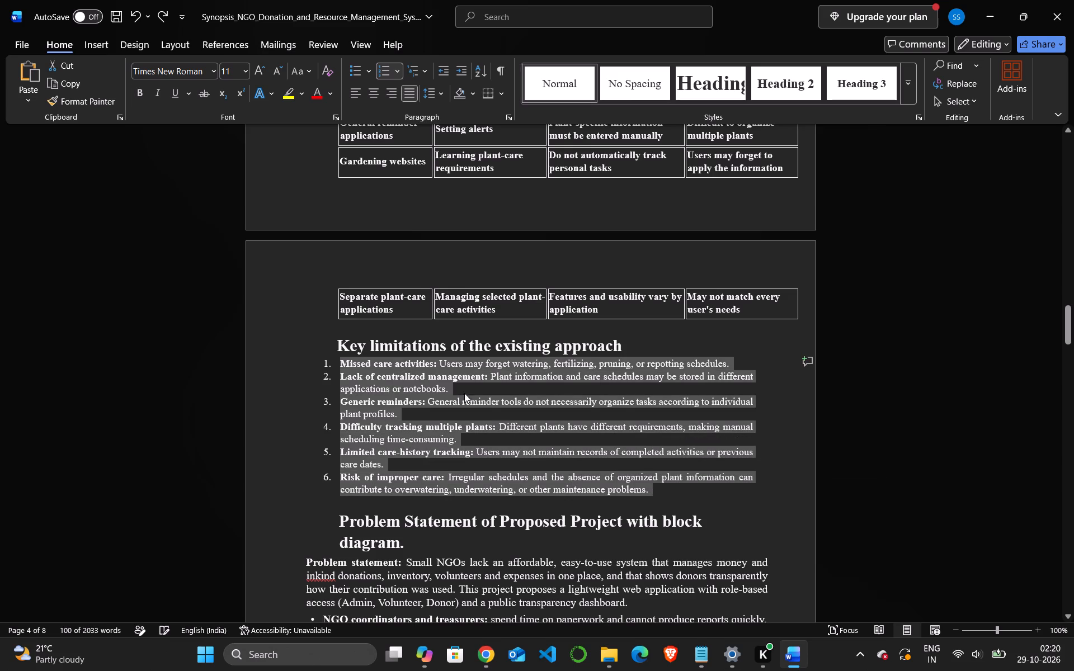
pyautogui.press('Tab')
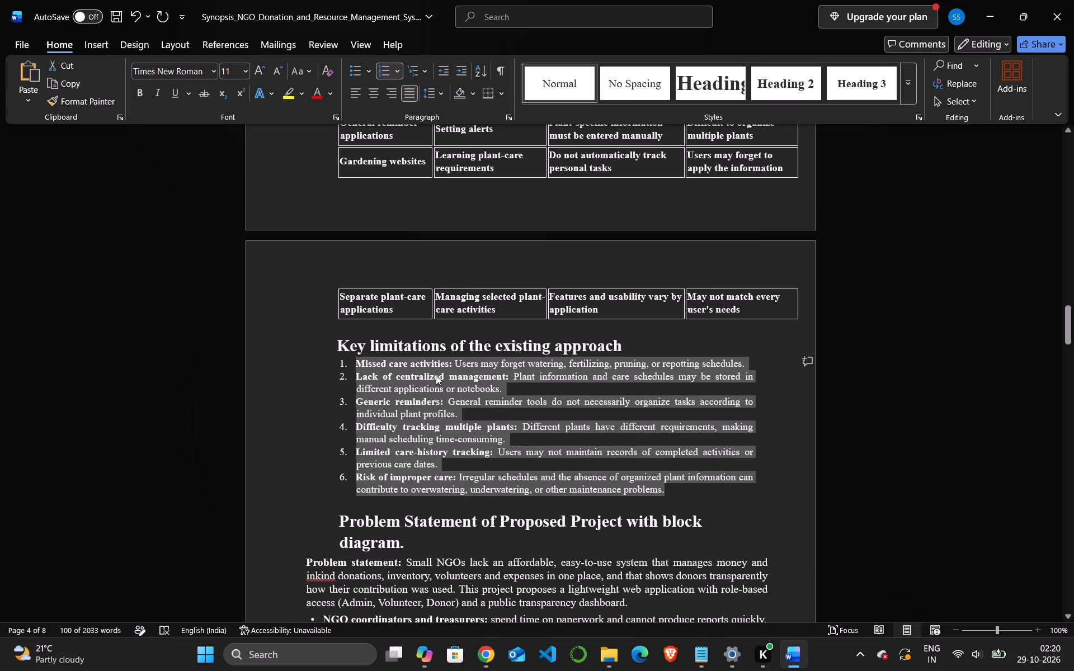
pyautogui.click(303, 343)
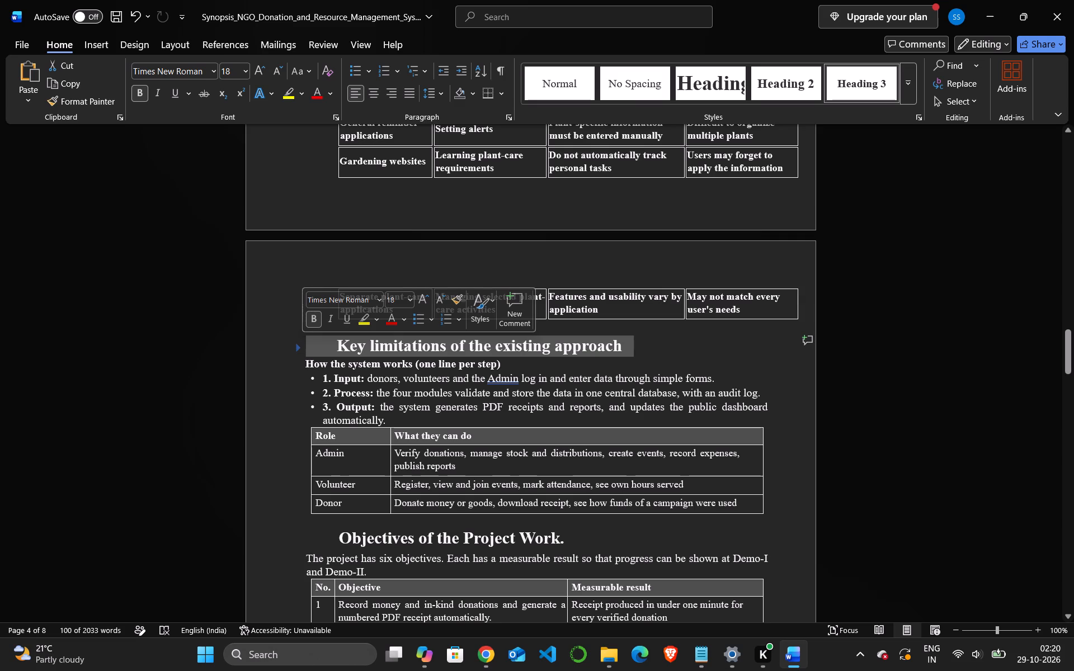
pyautogui.click(133, 20)
pyautogui.click(291, 288)
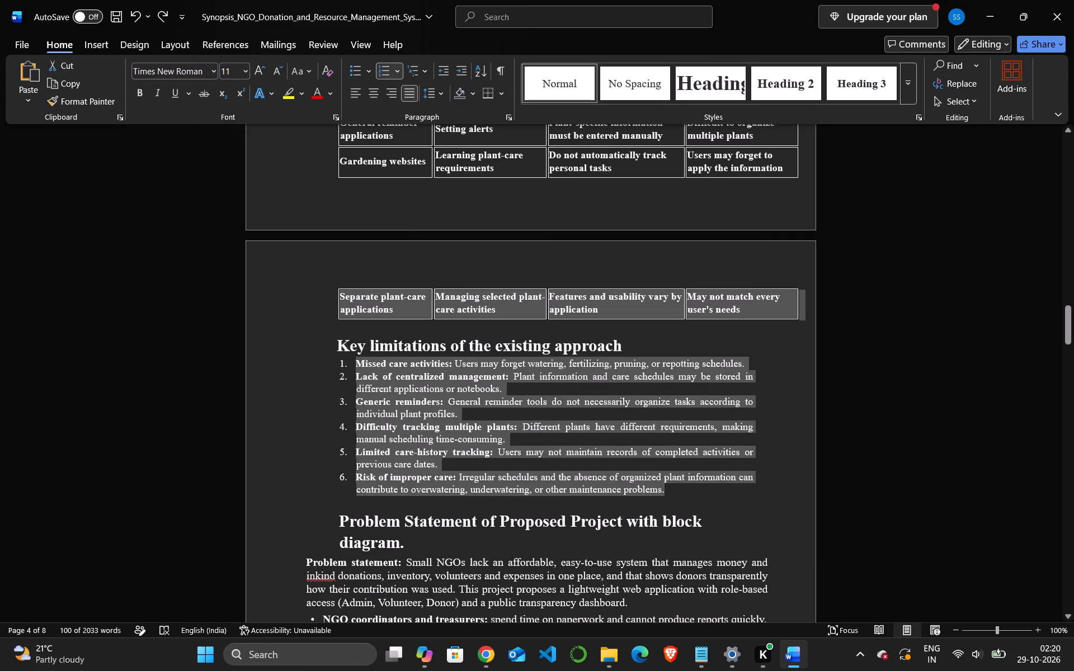
# Delete the NGO problem statement paragraph and its three bullets above the block diagram.
pyautogui.scroll(-1, 309, 410)
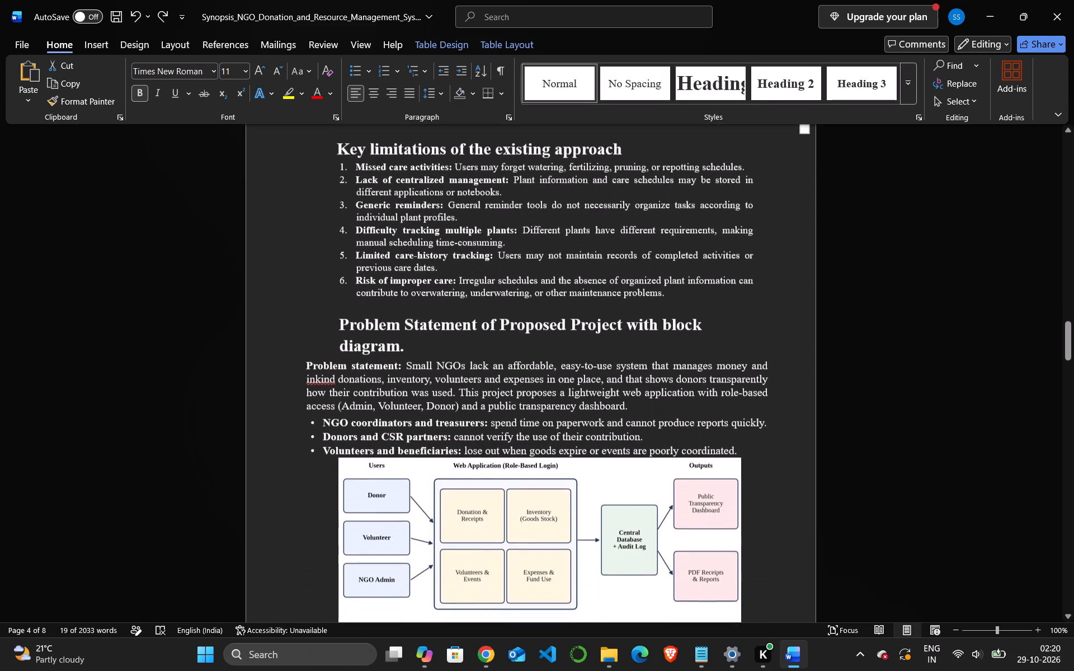
pyautogui.scroll(-2, 309, 410)
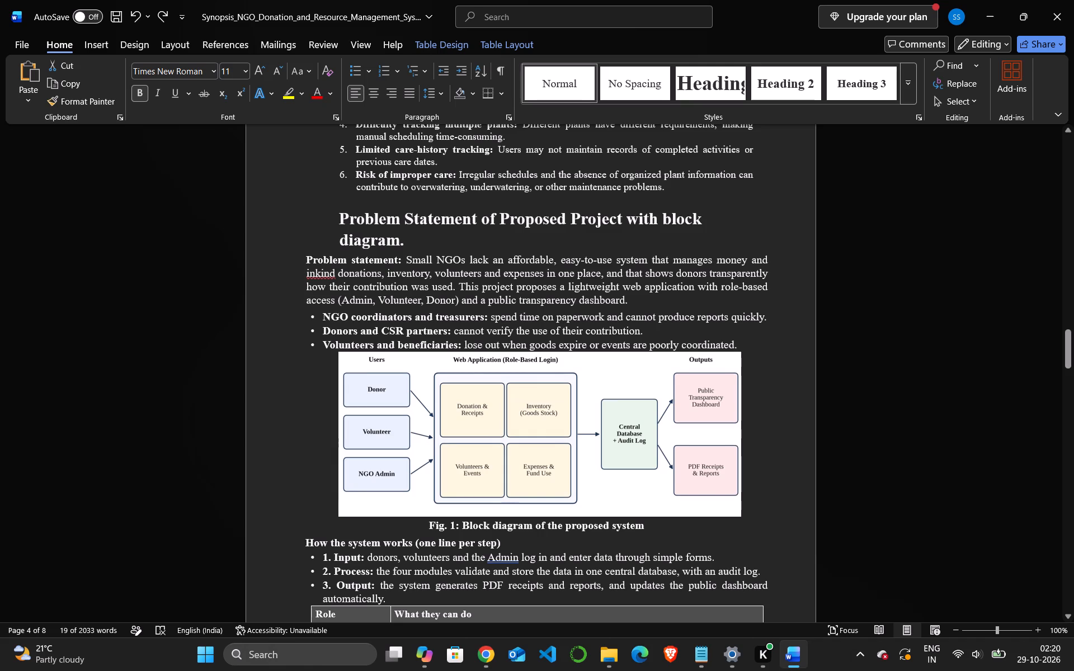
pyautogui.moveTo(296, 257); pyautogui.dragTo(404, 288)
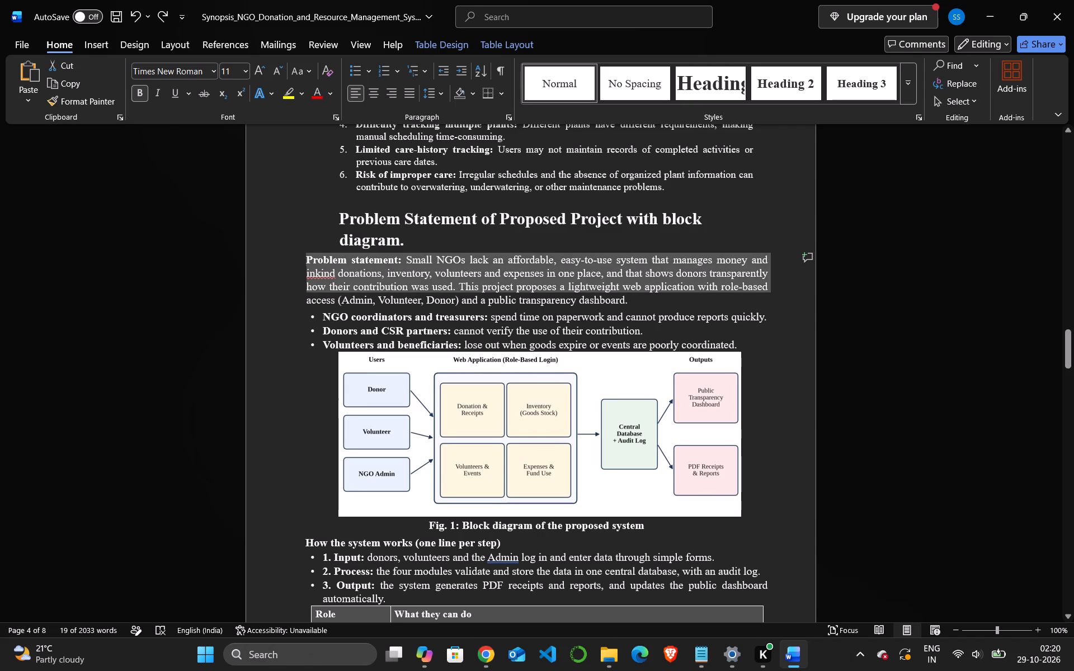
pyautogui.moveTo(404, 288); pyautogui.dragTo(725, 344)
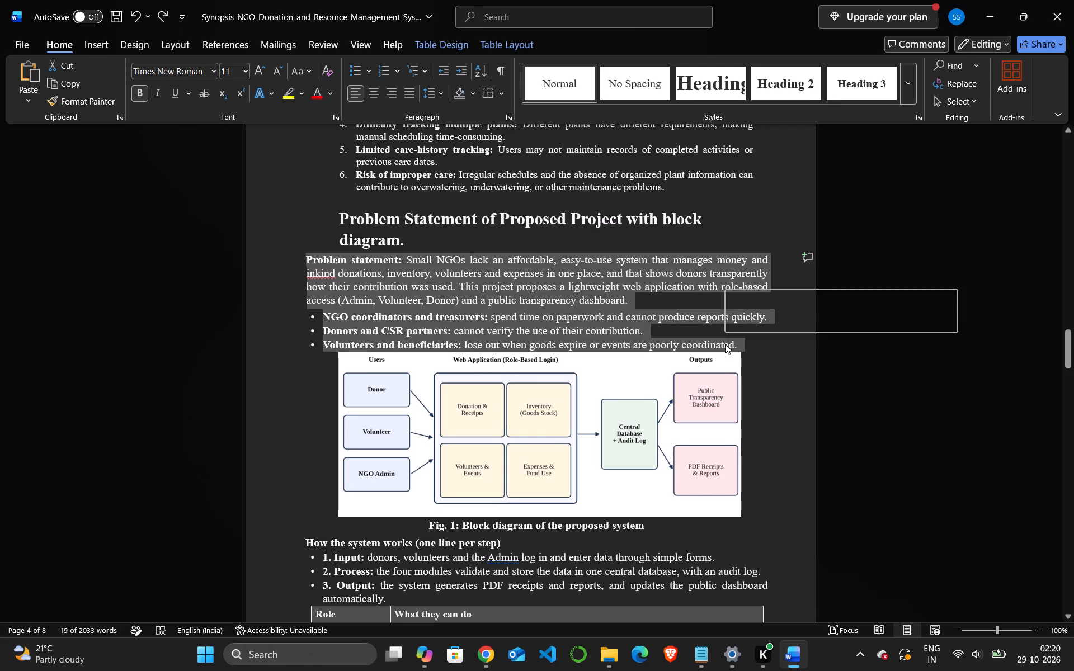
pyautogui.press('BackSpace')
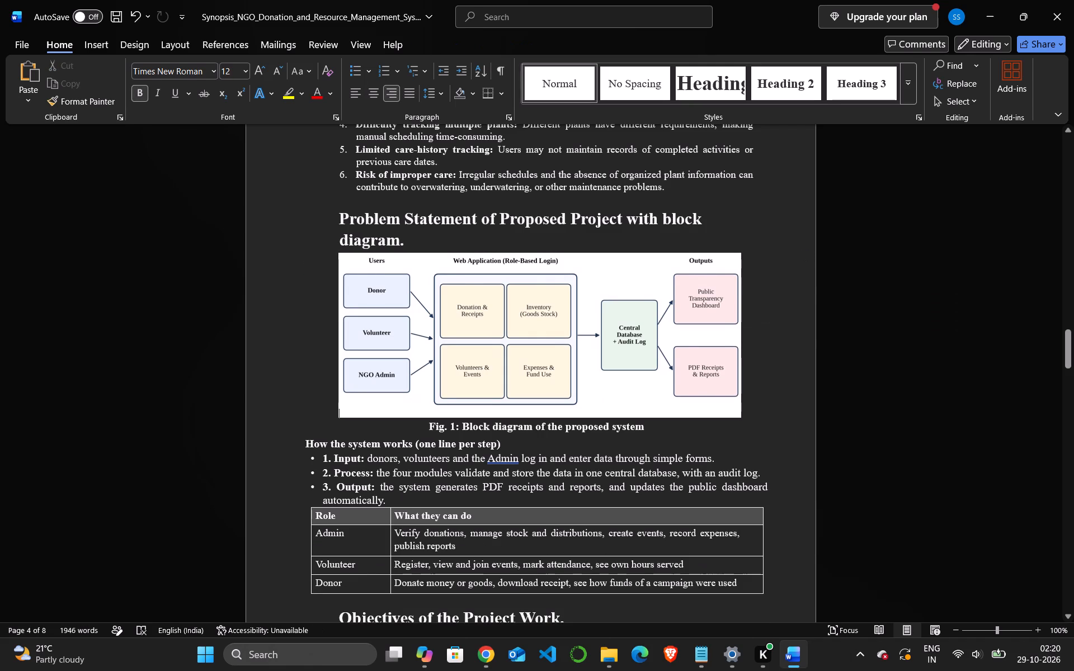
# Copy the two problem statement paragraphs of section 4 from ChatGPT in Chrome onto a new line below the Word document's Problem Statement heading.
pyautogui.click(435, 235)
pyautogui.press('Return')
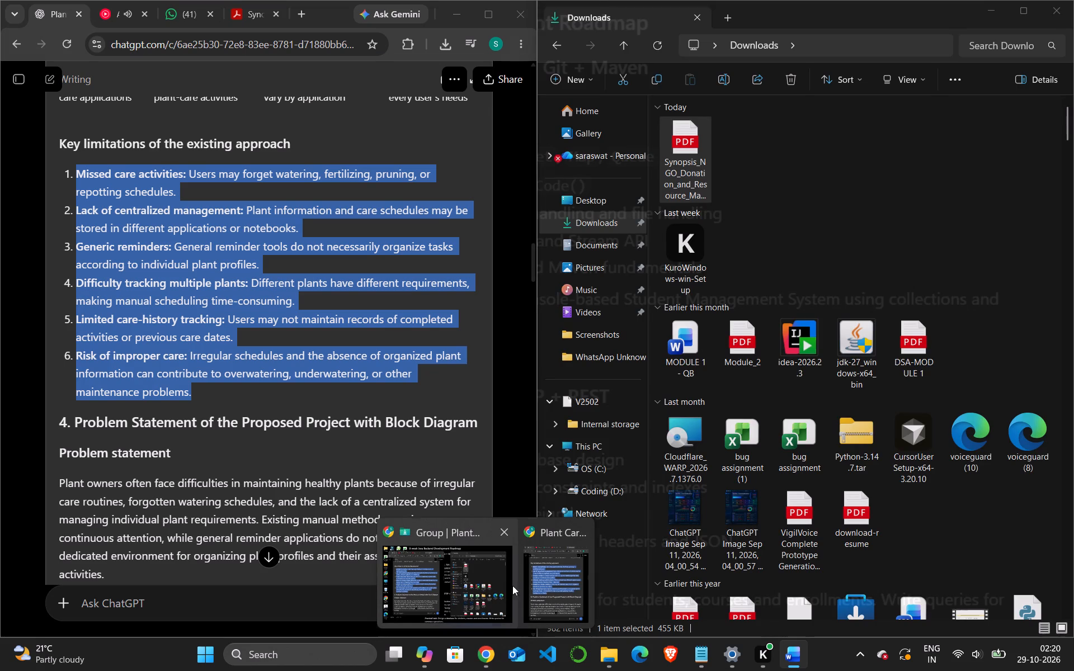
pyautogui.click(543, 588)
pyautogui.scroll(-2, 280, 470)
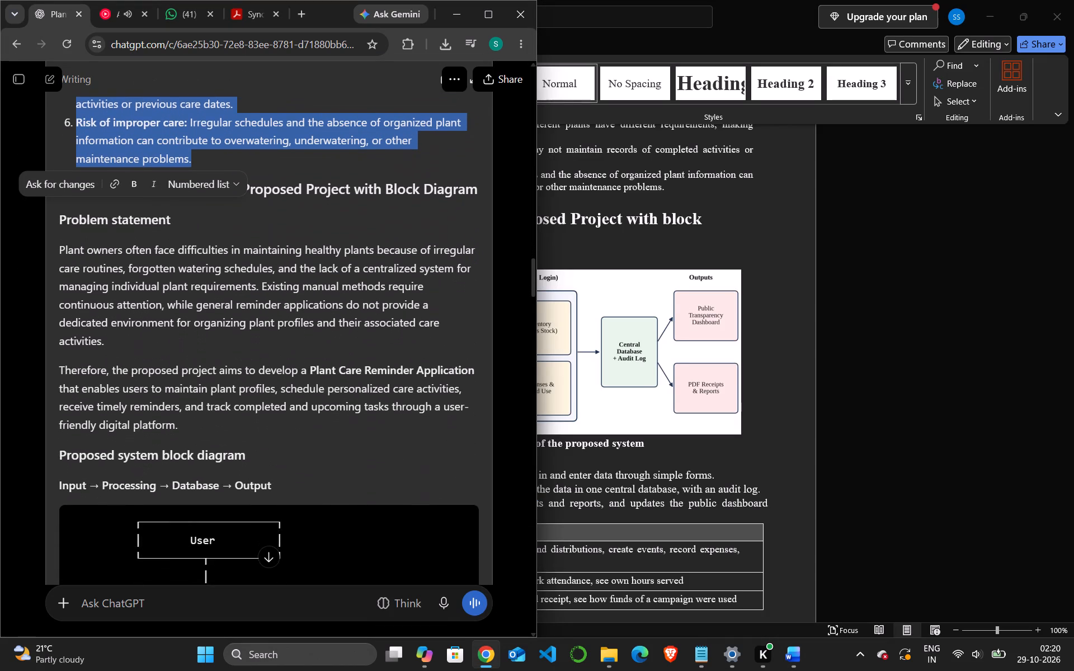
pyautogui.scroll(-2, 280, 470)
pyautogui.moveTo(180, 394); pyautogui.dragTo(77, 208)
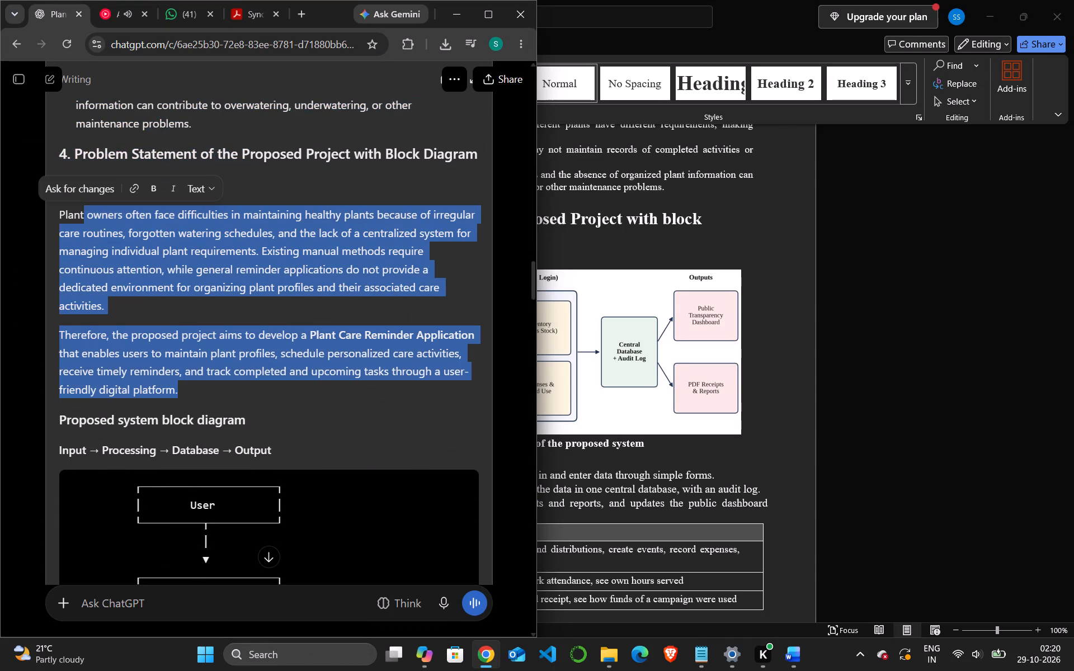
pyautogui.moveTo(77, 208); pyautogui.dragTo(58, 218)
pyautogui.hotkey('ctrl', 'c')
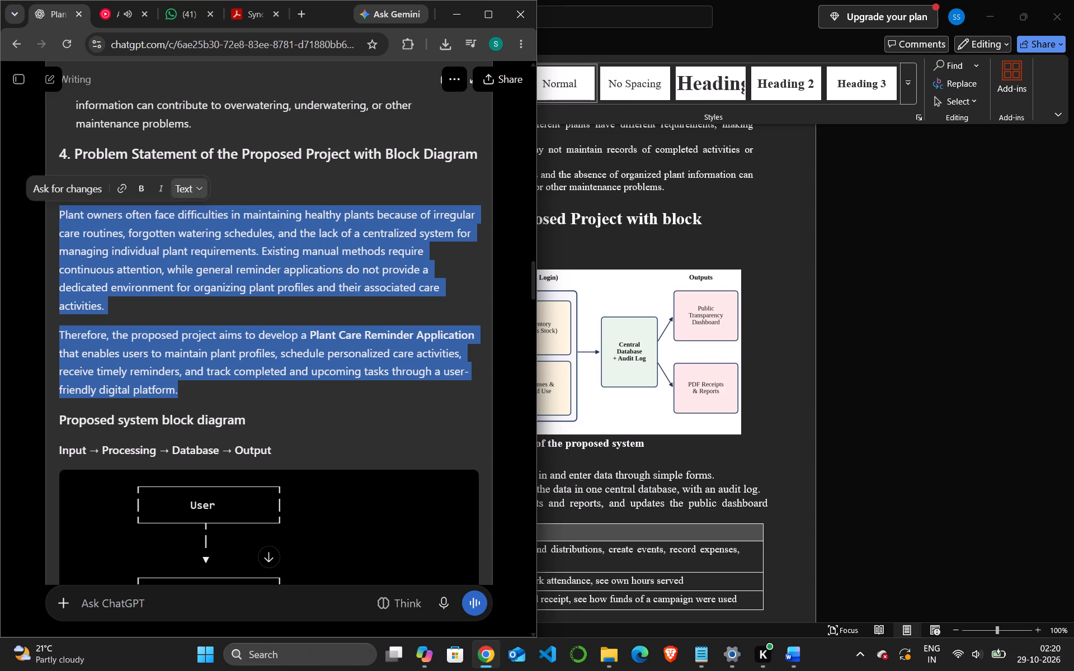
pyautogui.click(601, 216)
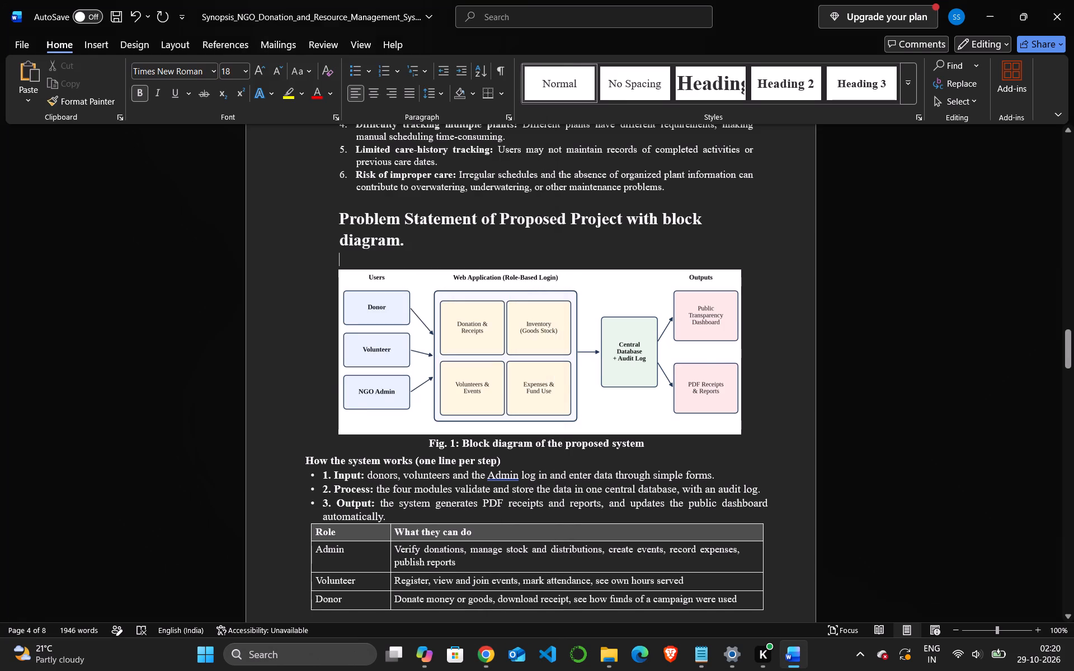
pyautogui.hotkey('ctrl', 'v')
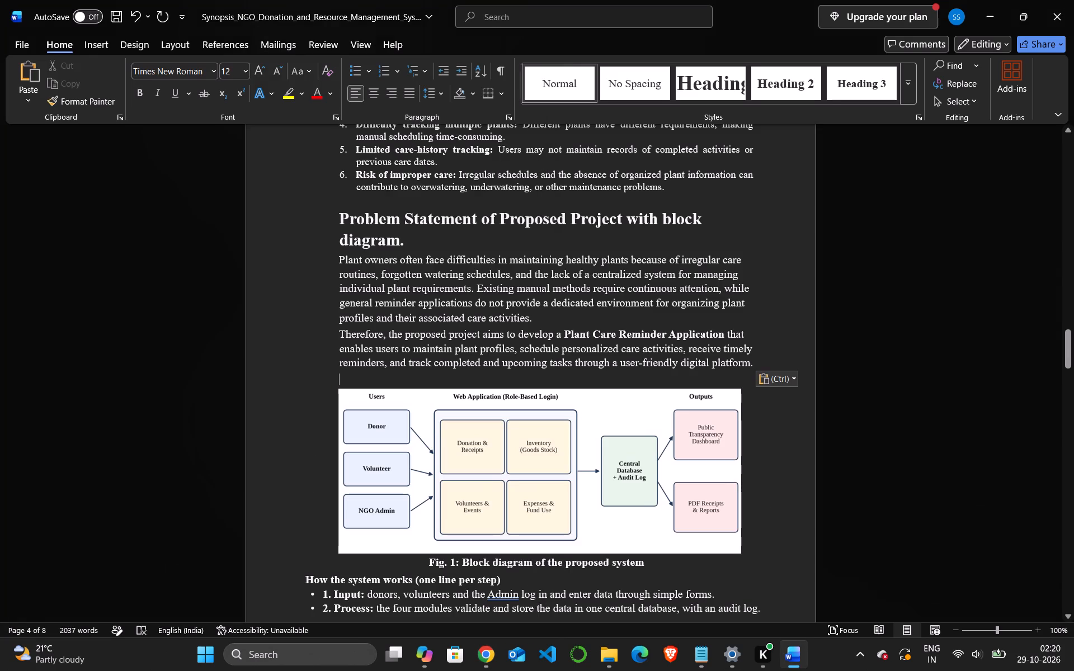
# Set the two pasted problem statement paragraphs to font size 11.
pyautogui.moveTo(346, 259); pyautogui.dragTo(381, 264)
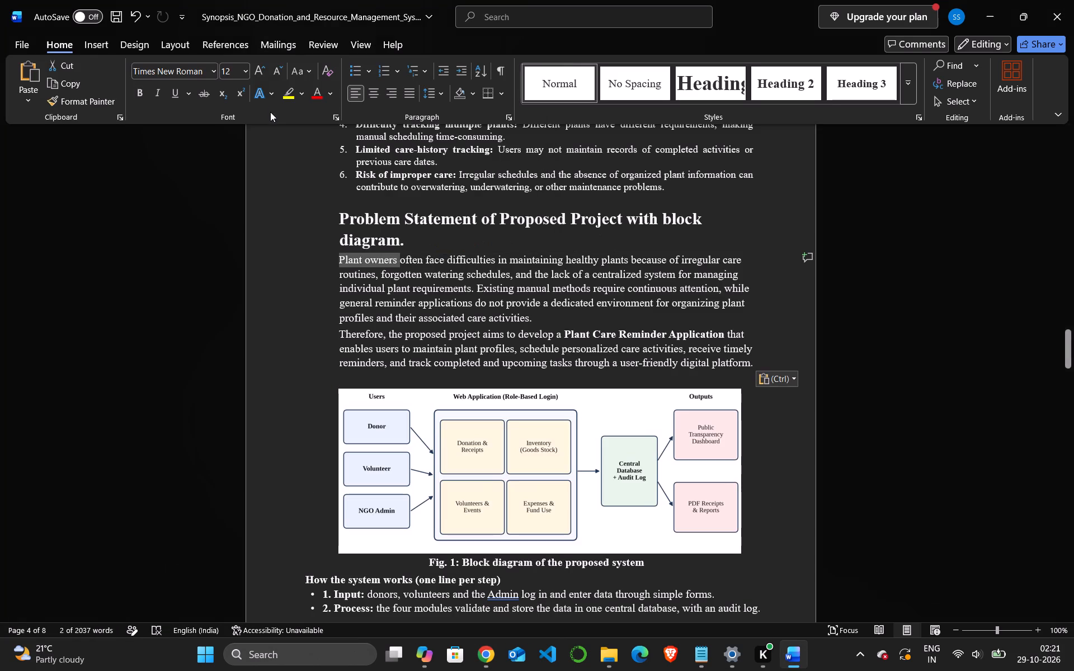
pyautogui.click(333, 262)
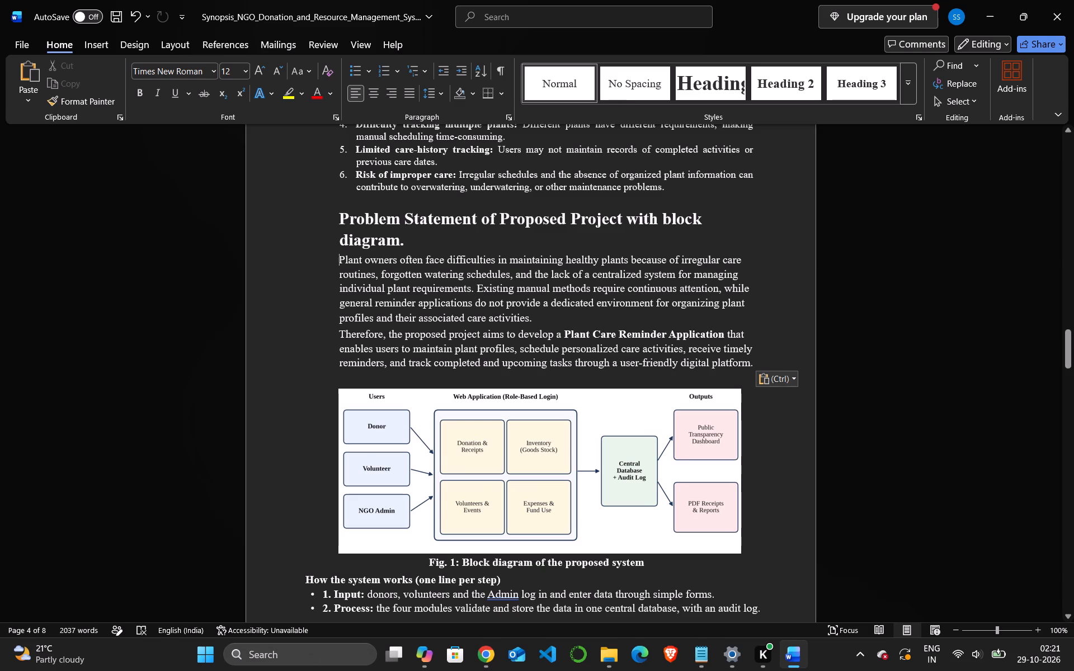
pyautogui.moveTo(331, 254); pyautogui.dragTo(743, 377)
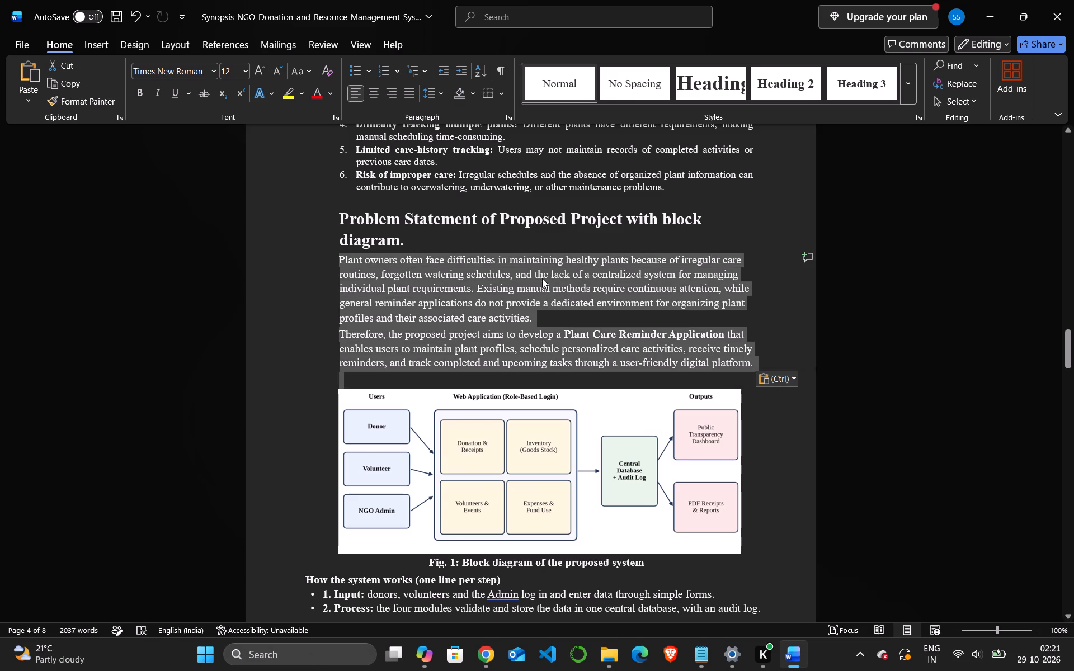
pyautogui.click(245, 69)
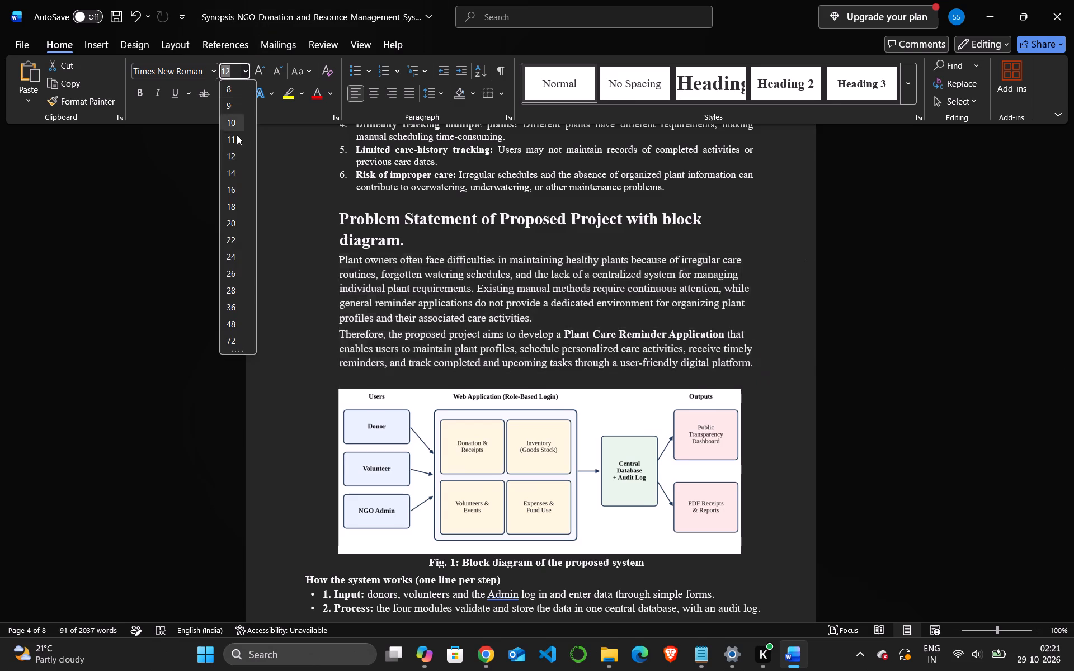
pyautogui.click(235, 141)
pyautogui.click(279, 249)
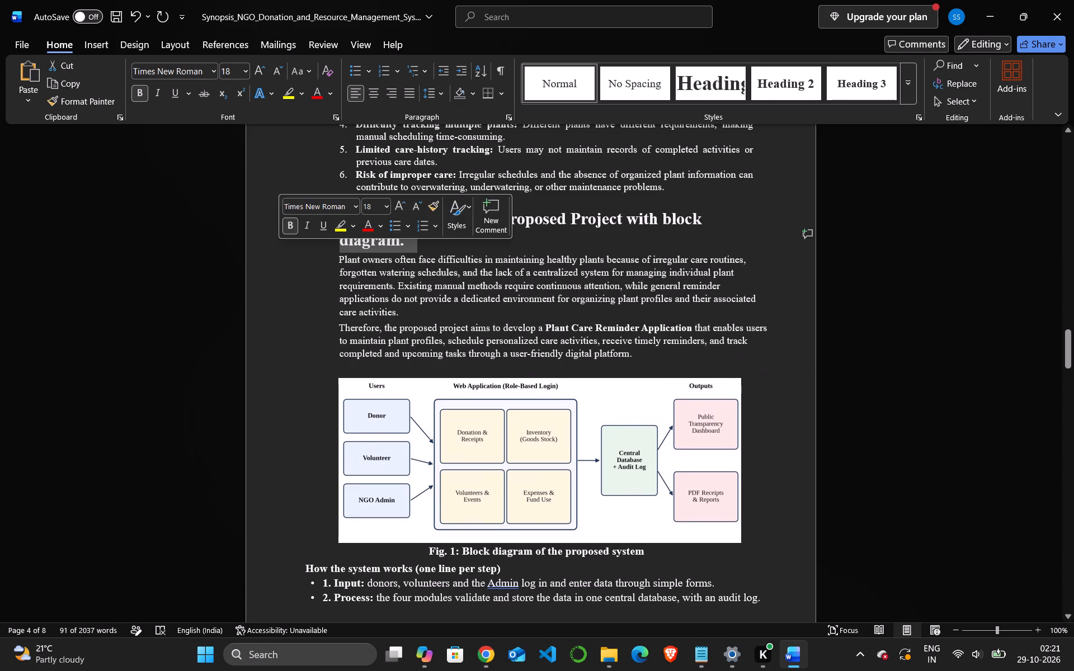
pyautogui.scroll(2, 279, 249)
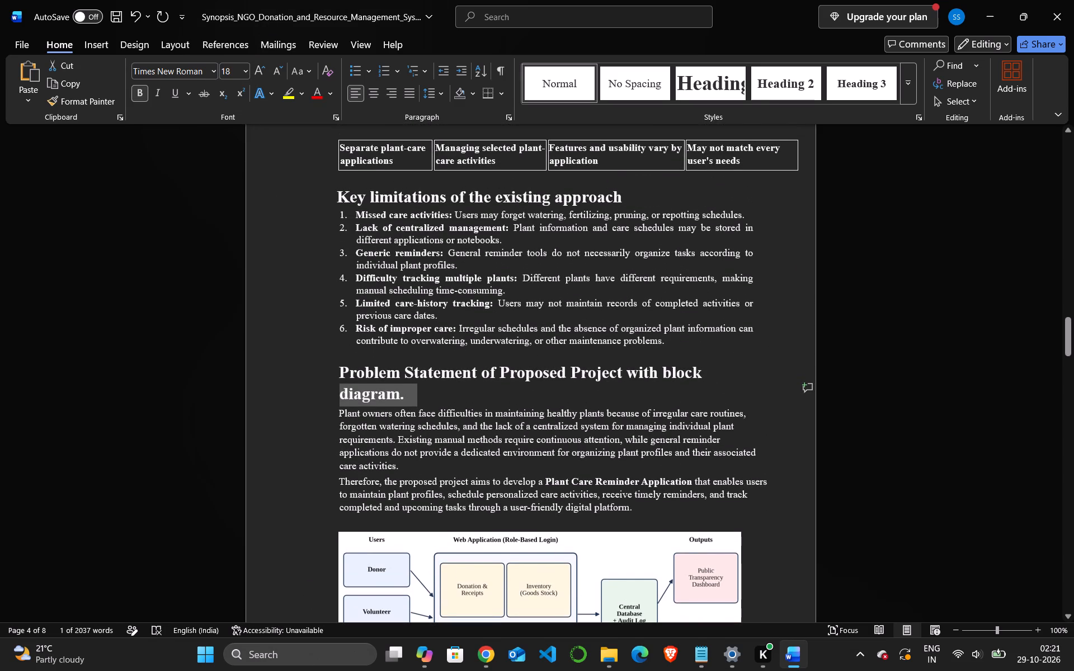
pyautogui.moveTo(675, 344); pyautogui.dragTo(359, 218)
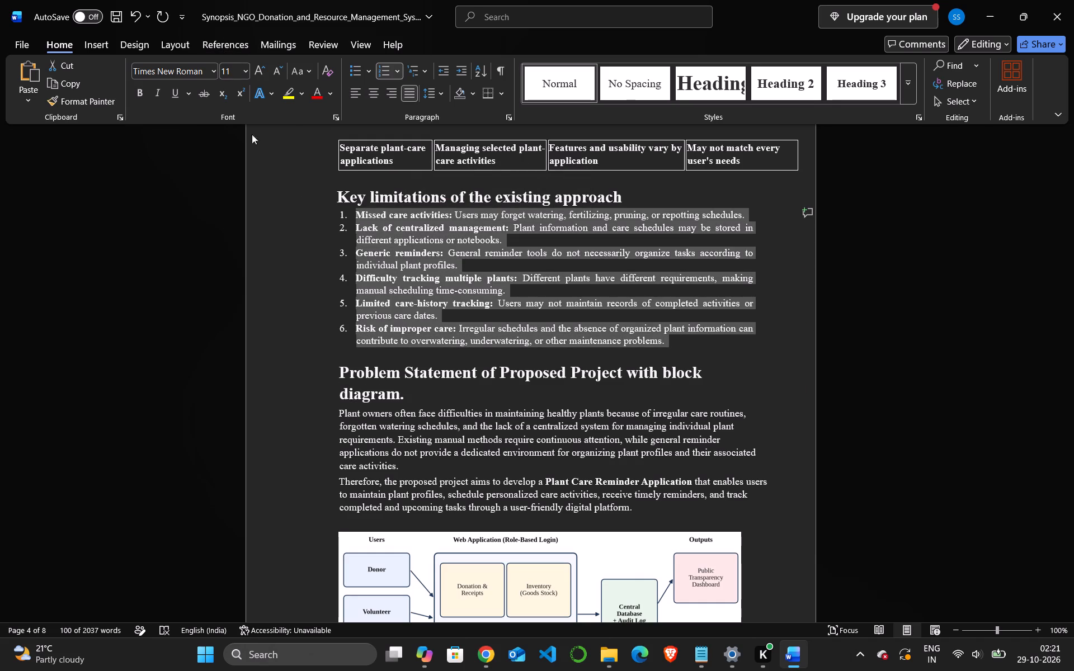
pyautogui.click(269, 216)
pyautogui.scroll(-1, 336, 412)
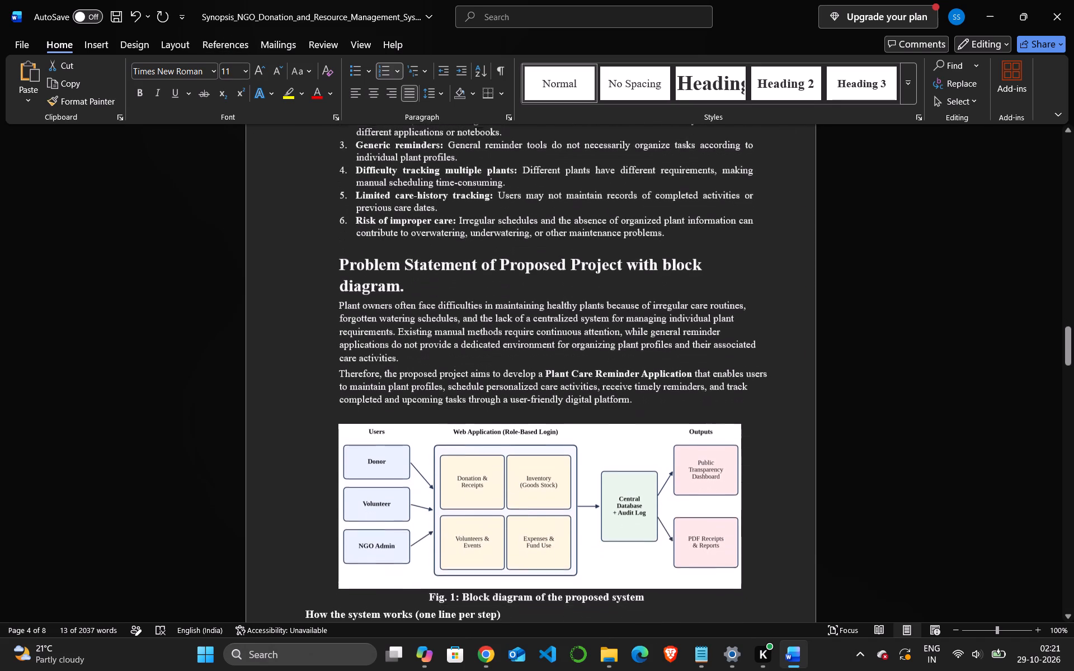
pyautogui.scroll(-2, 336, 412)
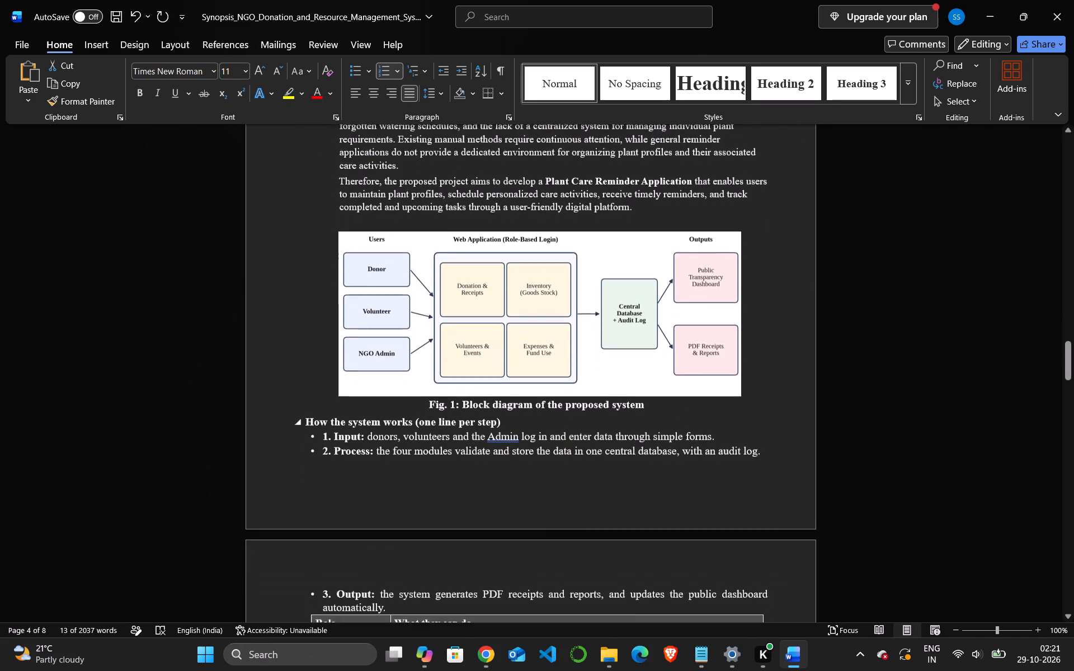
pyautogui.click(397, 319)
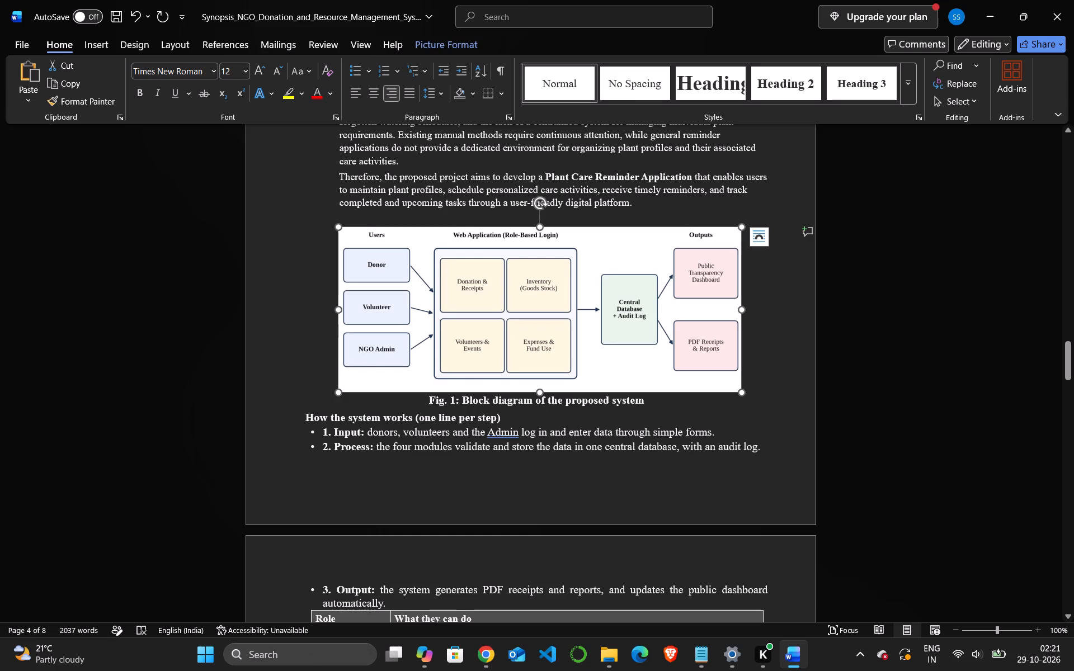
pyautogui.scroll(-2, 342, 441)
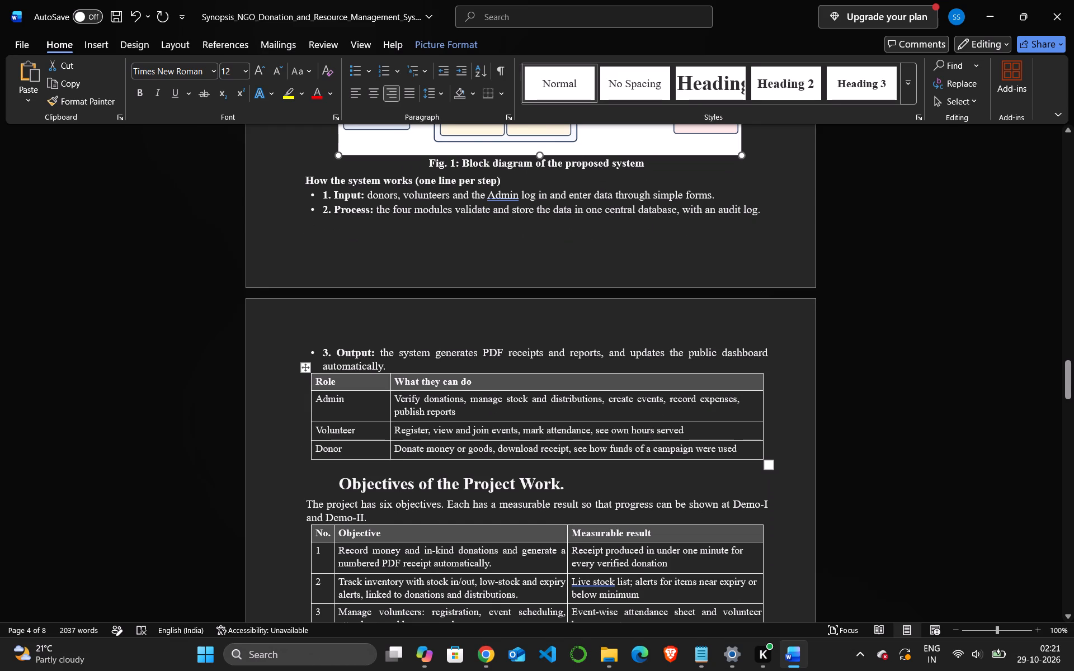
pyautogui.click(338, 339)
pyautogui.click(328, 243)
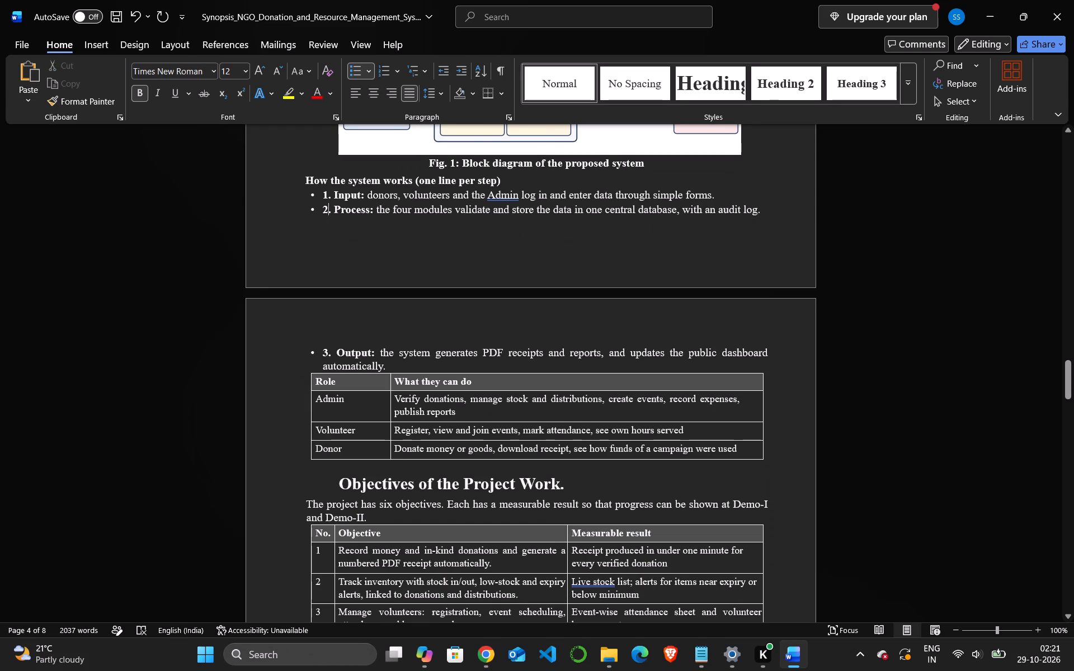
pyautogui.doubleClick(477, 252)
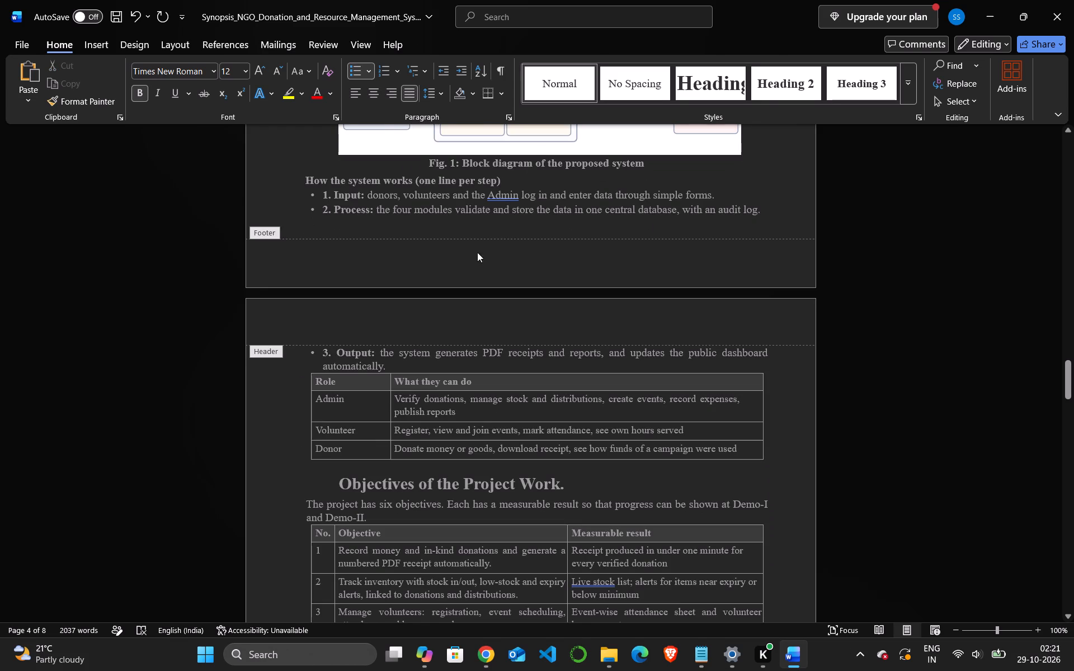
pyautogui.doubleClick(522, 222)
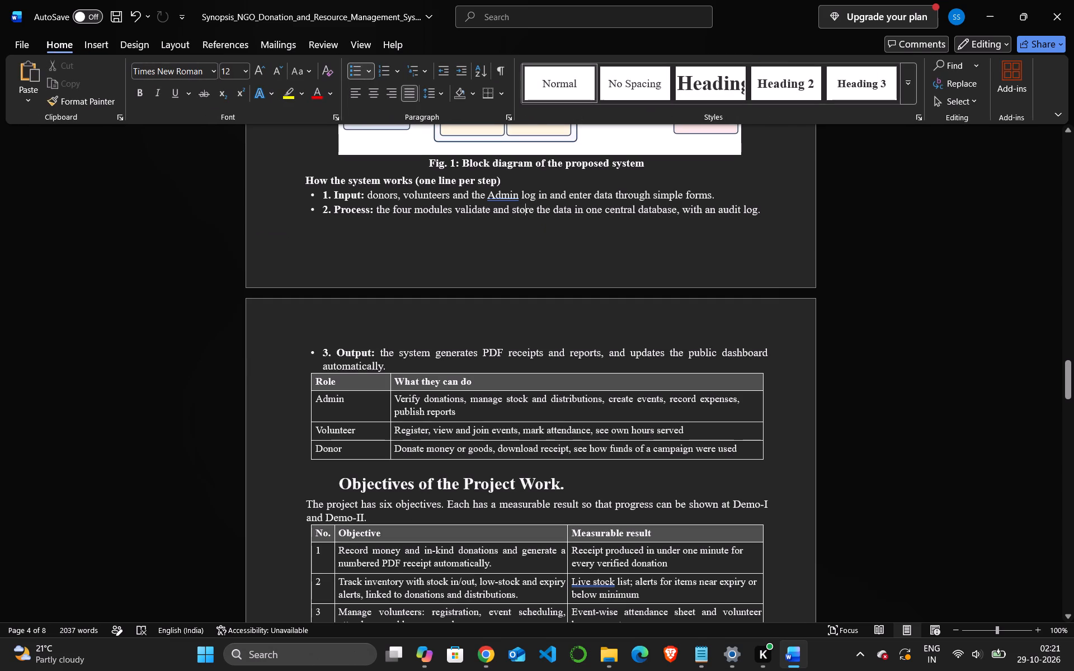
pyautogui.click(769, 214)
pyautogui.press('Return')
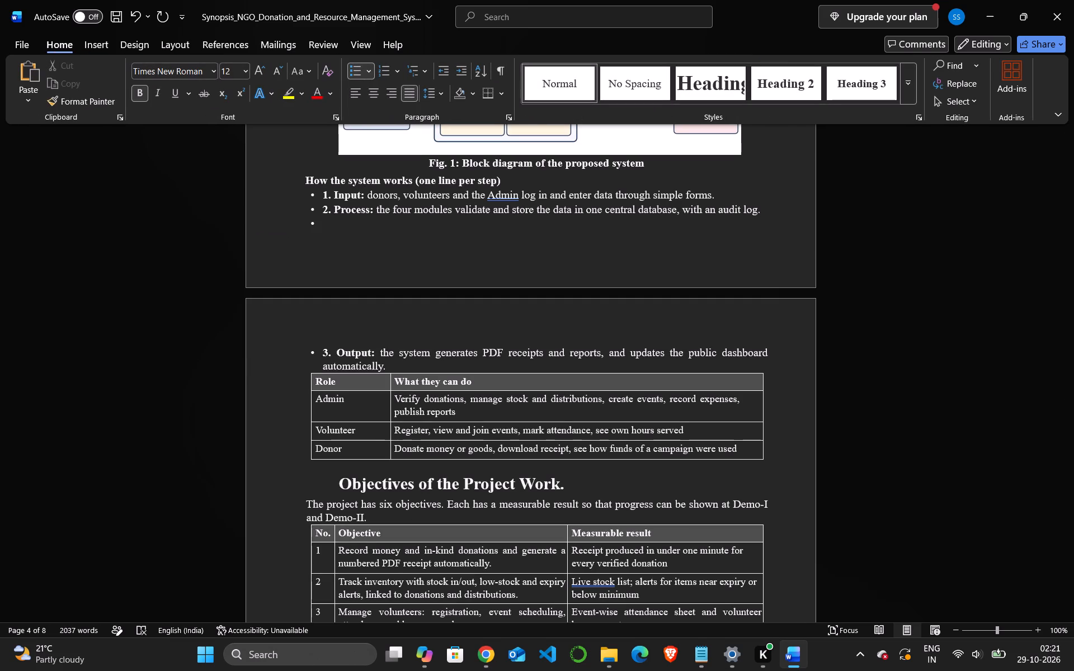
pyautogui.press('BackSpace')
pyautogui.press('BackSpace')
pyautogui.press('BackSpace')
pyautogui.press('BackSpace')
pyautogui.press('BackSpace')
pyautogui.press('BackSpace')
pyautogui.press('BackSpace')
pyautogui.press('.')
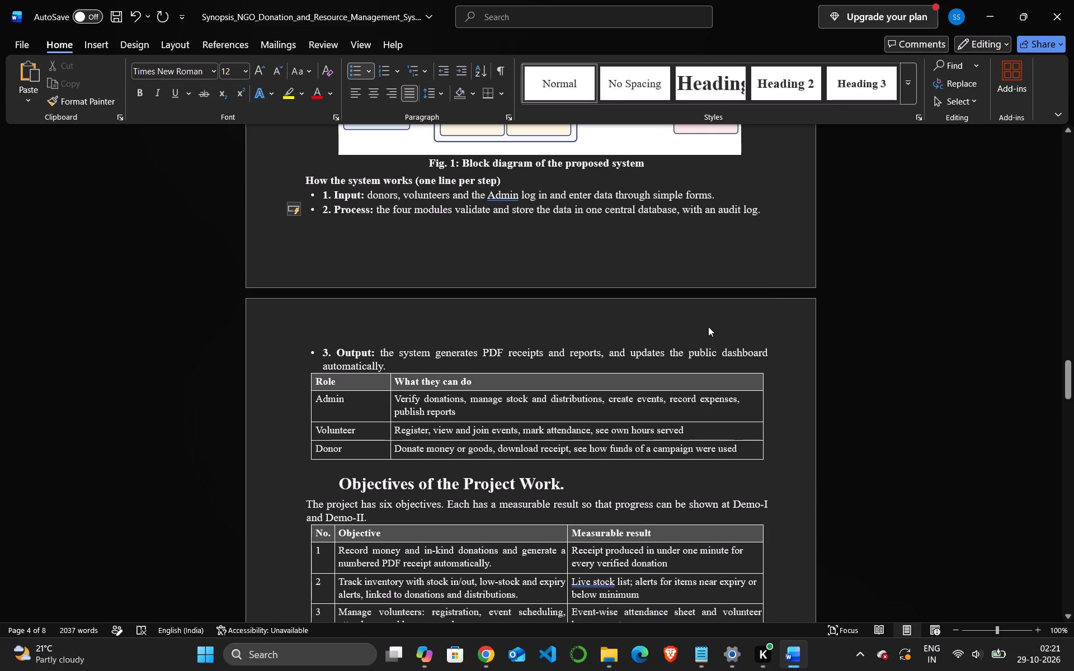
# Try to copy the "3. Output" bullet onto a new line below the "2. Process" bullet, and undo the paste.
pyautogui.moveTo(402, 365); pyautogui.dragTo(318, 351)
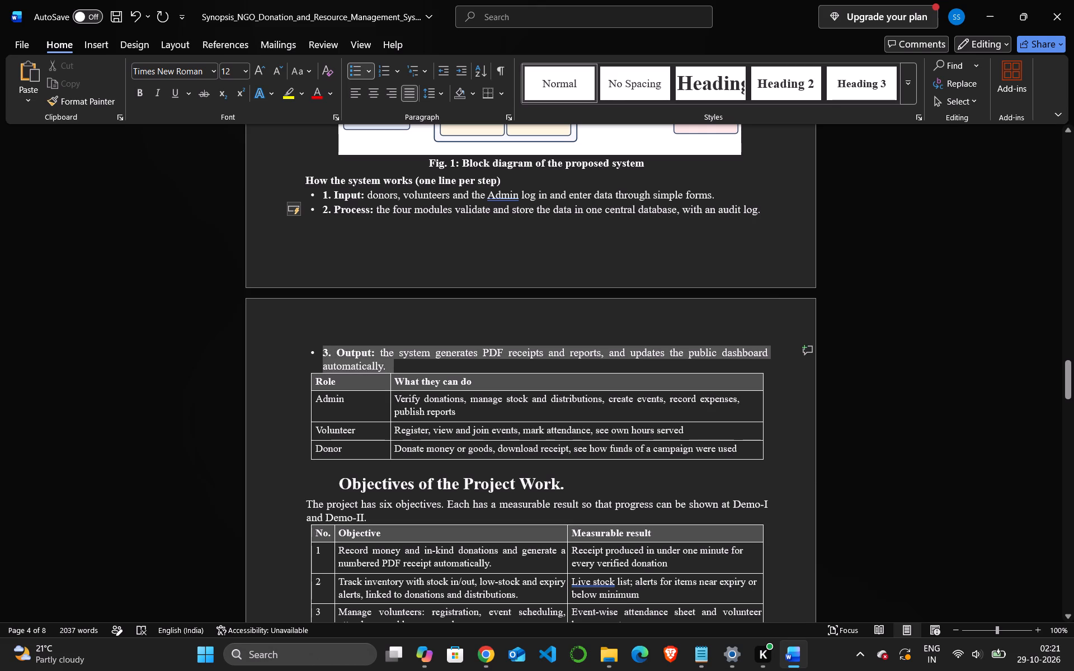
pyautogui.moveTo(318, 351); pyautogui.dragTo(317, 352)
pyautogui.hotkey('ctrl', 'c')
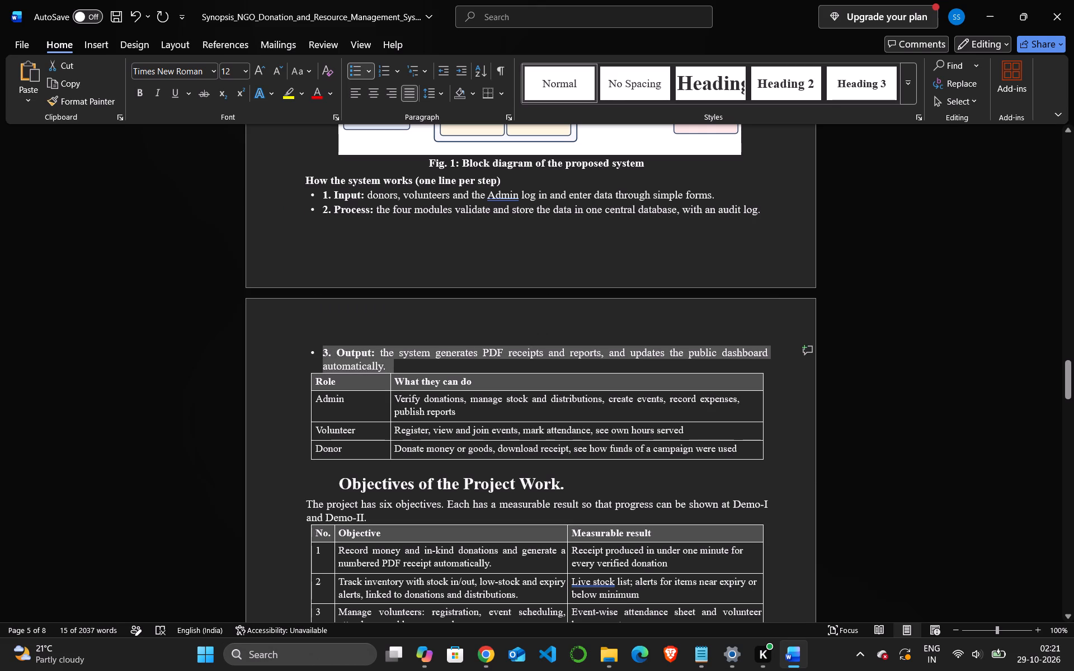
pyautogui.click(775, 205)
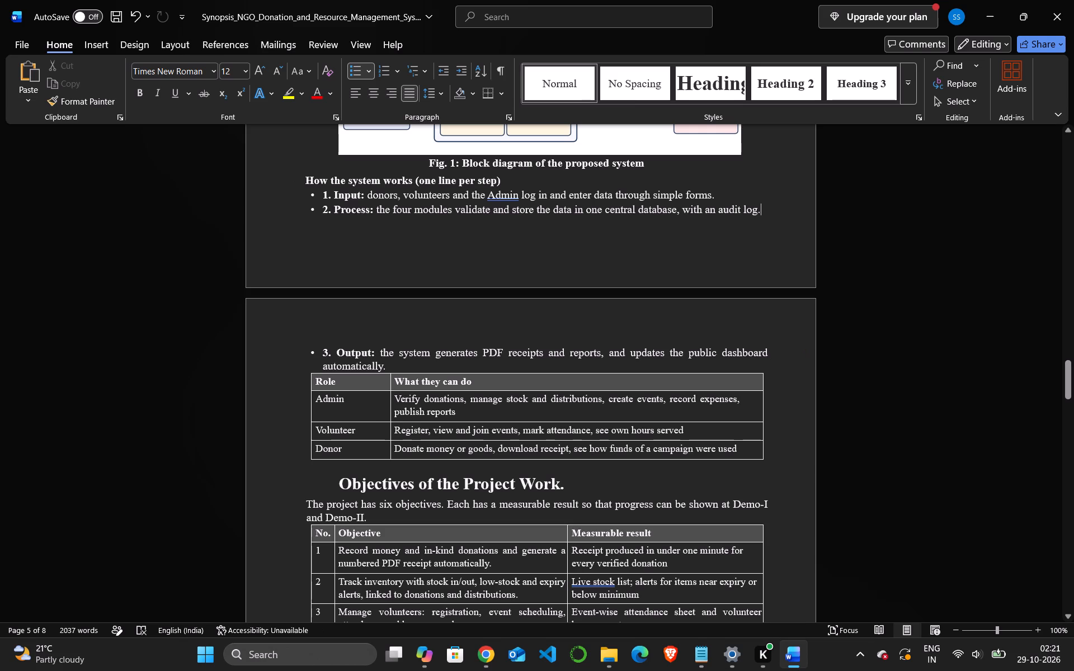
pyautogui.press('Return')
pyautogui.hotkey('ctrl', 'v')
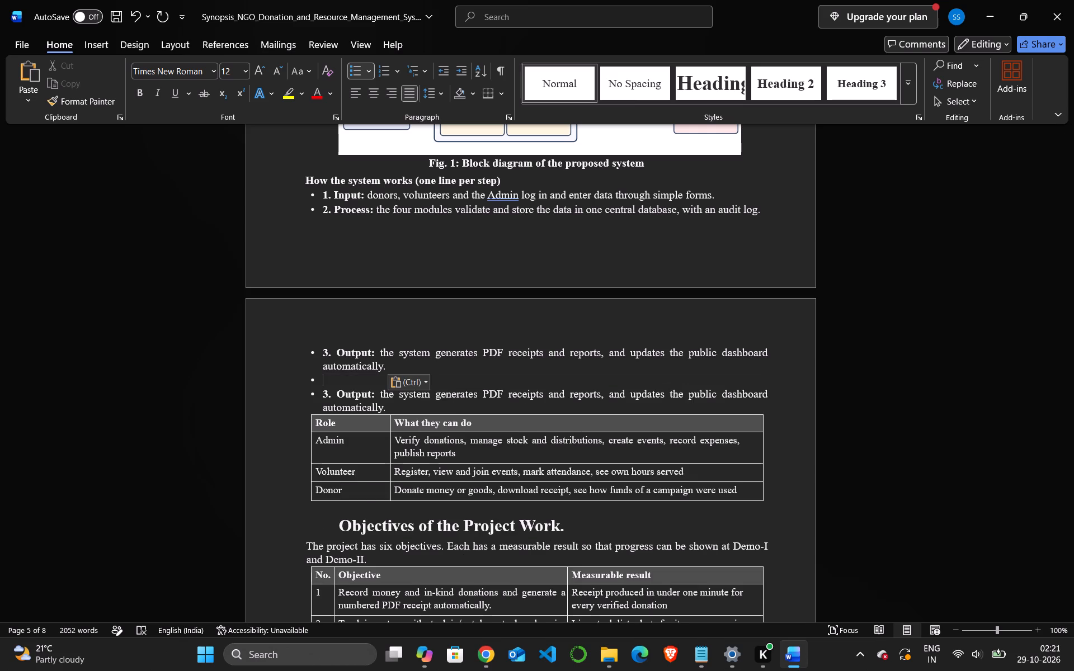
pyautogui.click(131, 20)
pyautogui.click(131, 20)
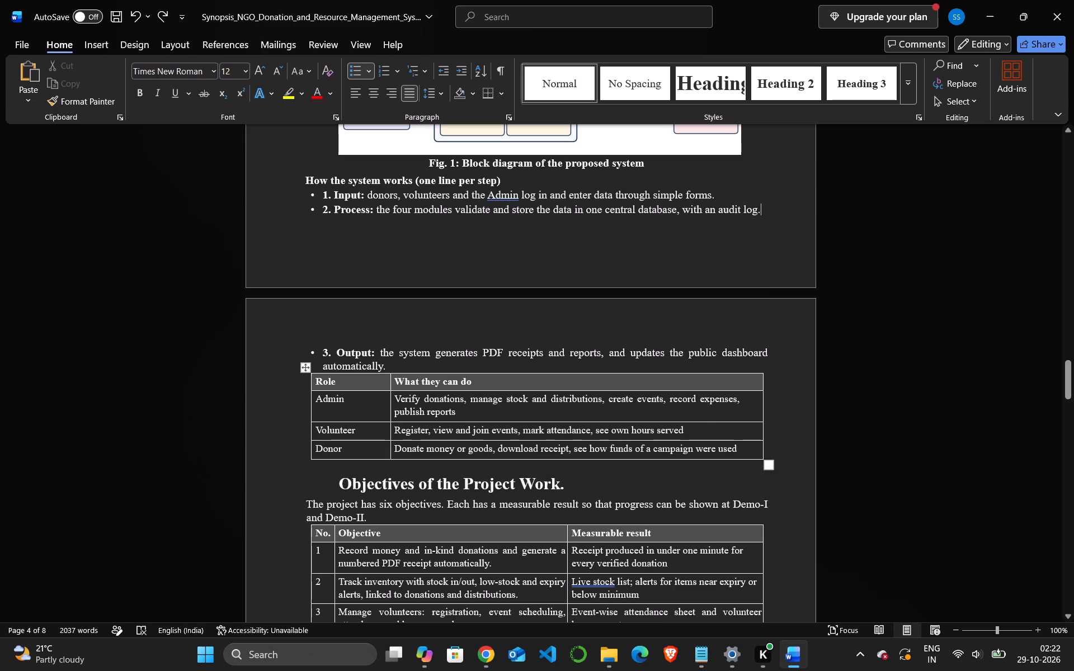
# Look over the Objectives and Methodology sections, and go back through the document to the cover page.
pyautogui.scroll(-3, 368, 374)
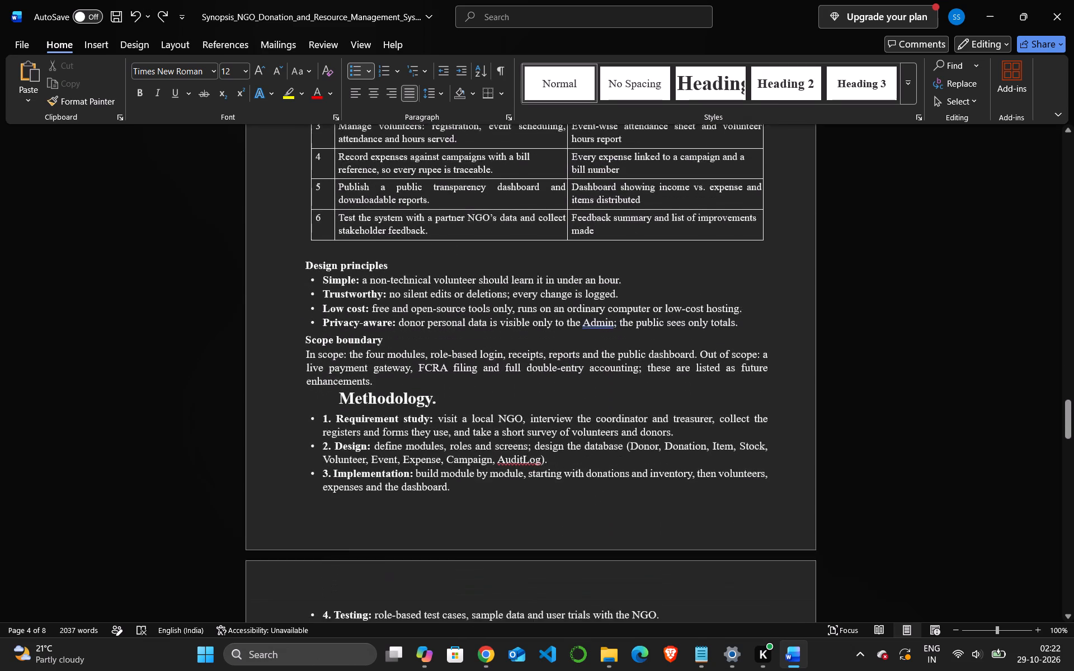
pyautogui.scroll(-4, 368, 374)
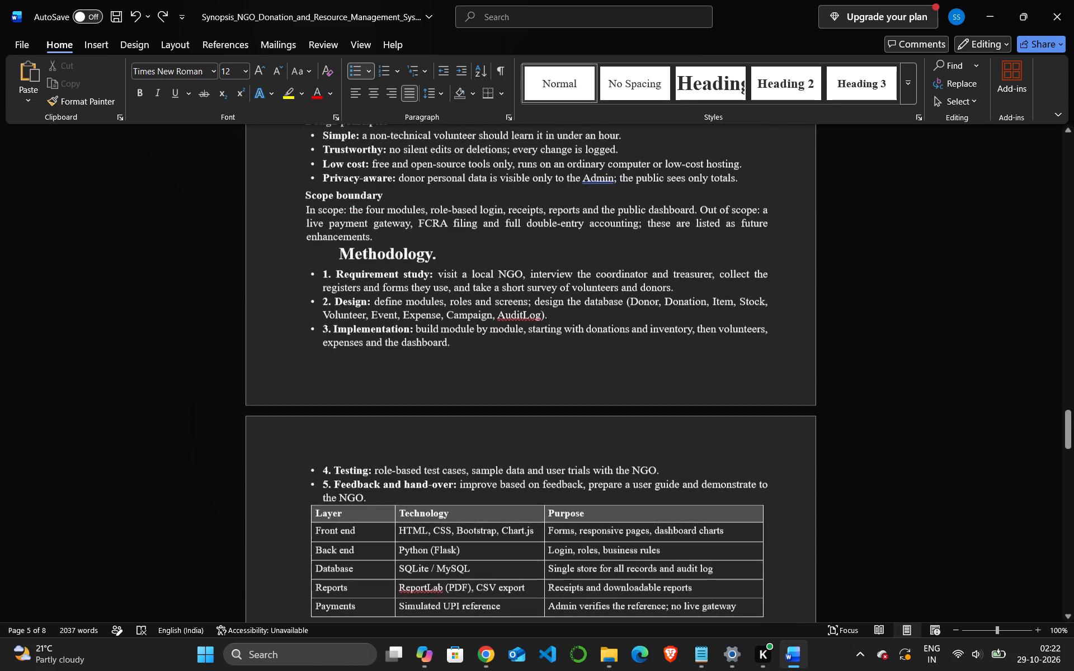
pyautogui.scroll(-2, 368, 374)
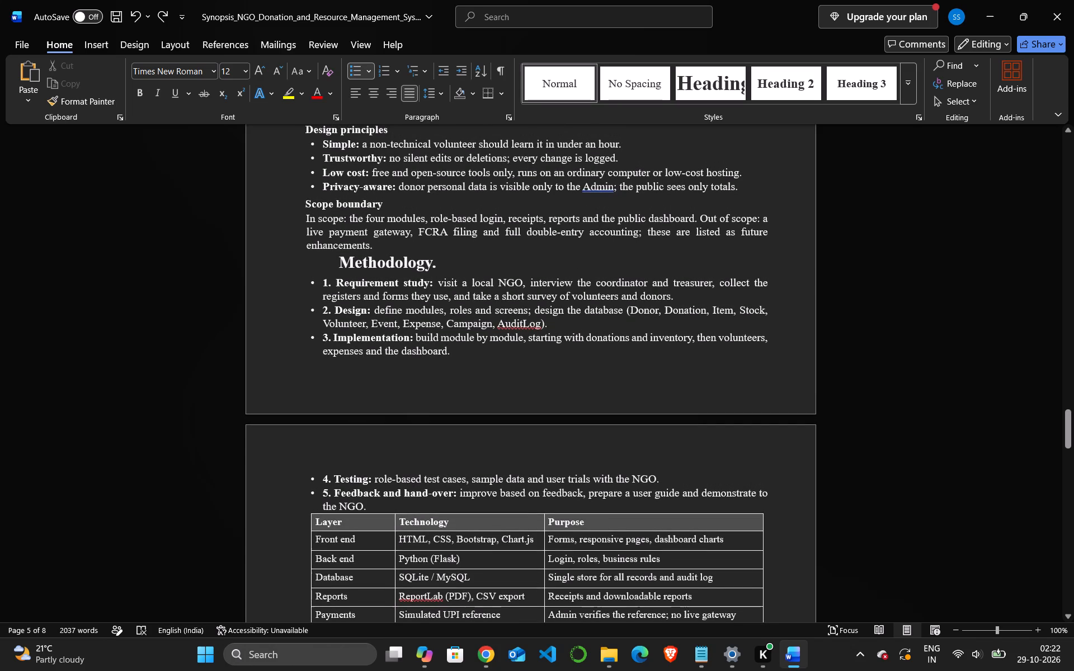
pyautogui.scroll(2, 368, 374)
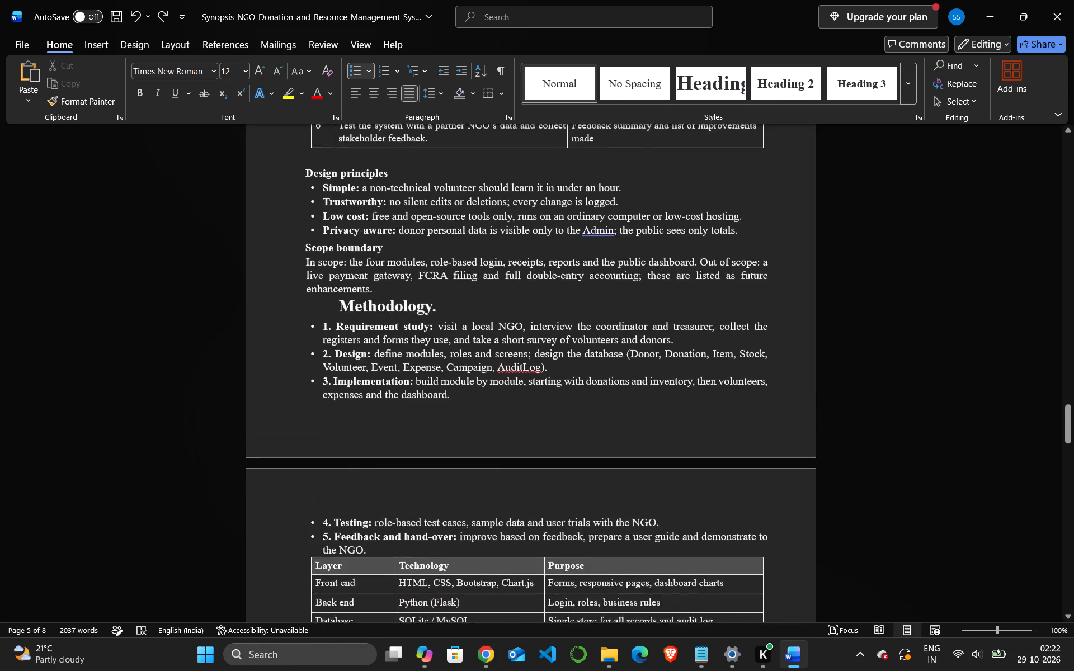
pyautogui.scroll(12, 368, 374)
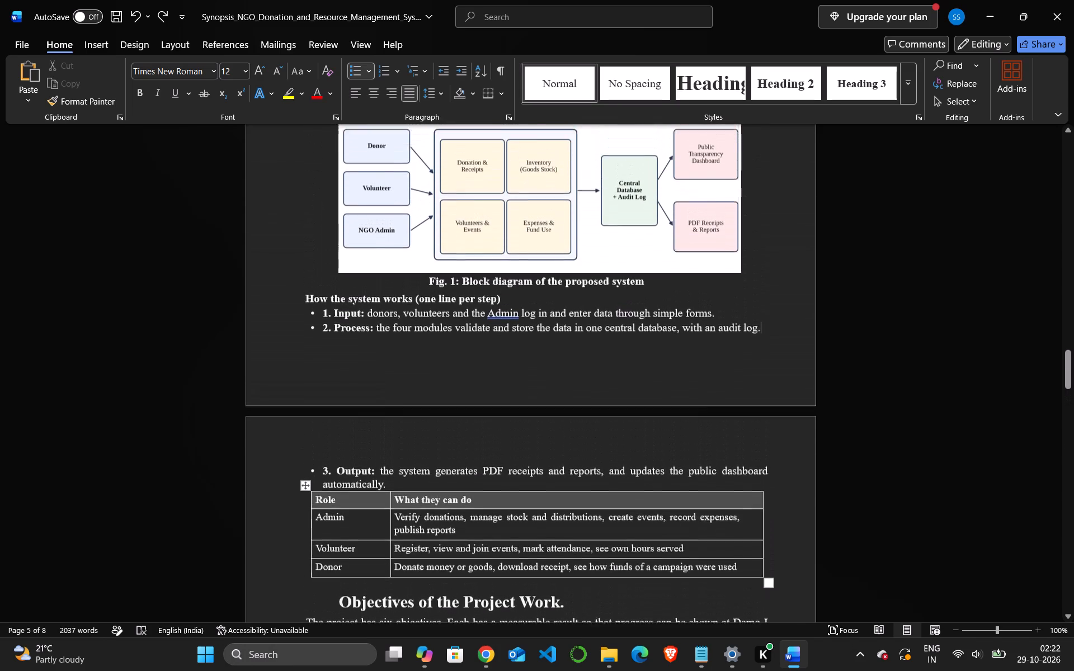
pyautogui.scroll(9, 368, 374)
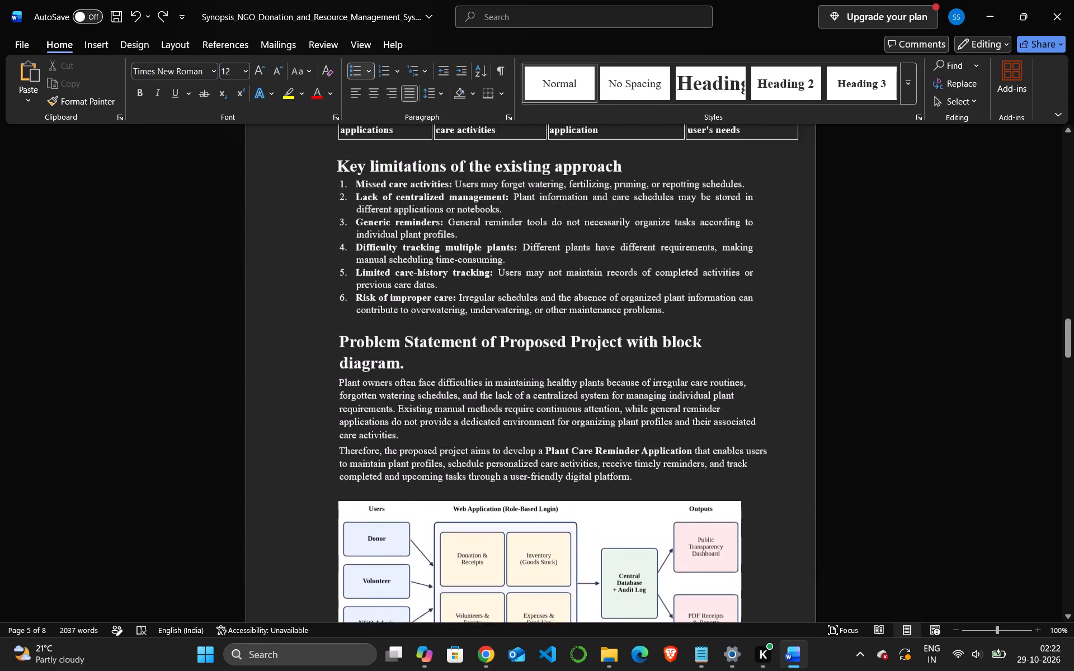
pyautogui.scroll(4, 368, 374)
pyautogui.scroll(20, 368, 374)
pyautogui.scroll(8, 368, 374)
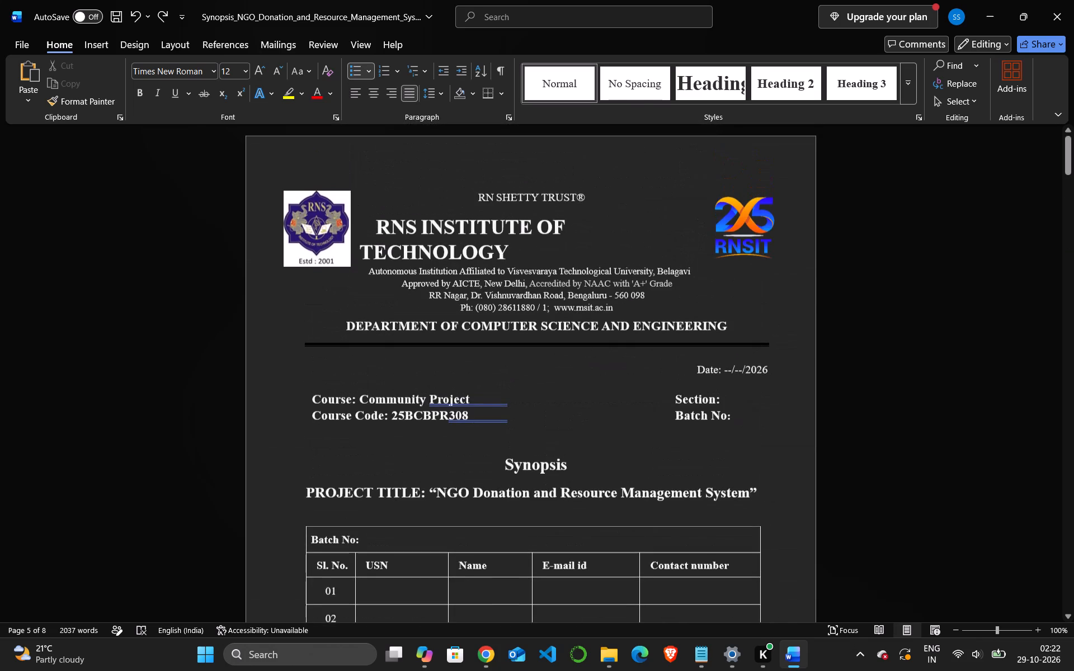
# Review the whole synopsis from the cover page through each section to the coordinator's signature line.
pyautogui.scroll(-8, 368, 374)
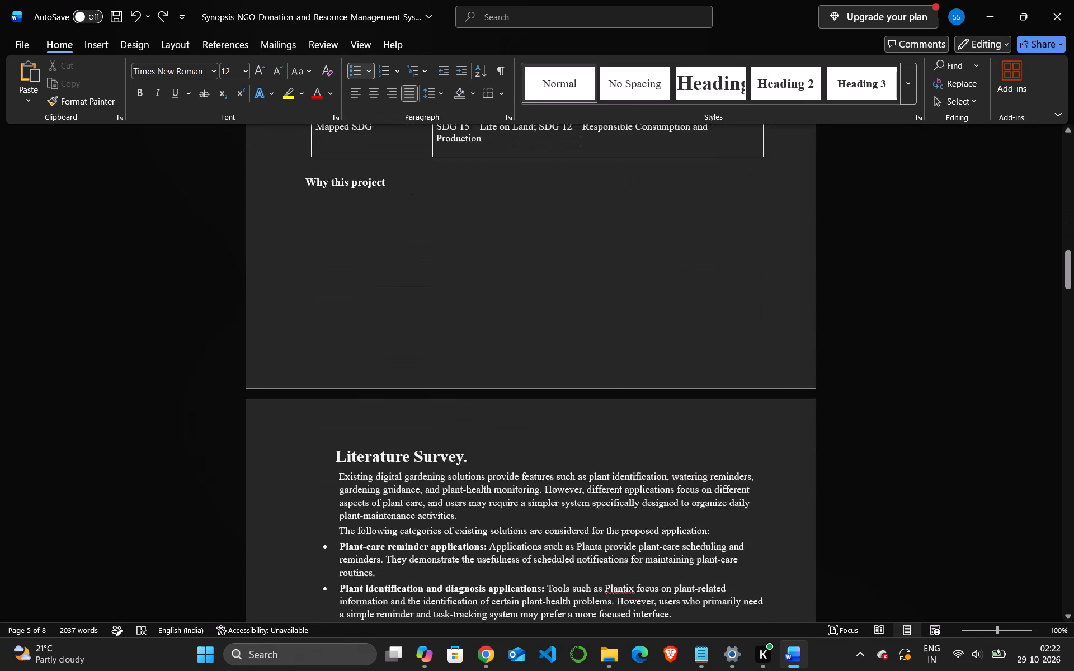
pyautogui.scroll(-1, 368, 374)
pyautogui.scroll(14, 368, 374)
pyautogui.scroll(-1, 368, 374)
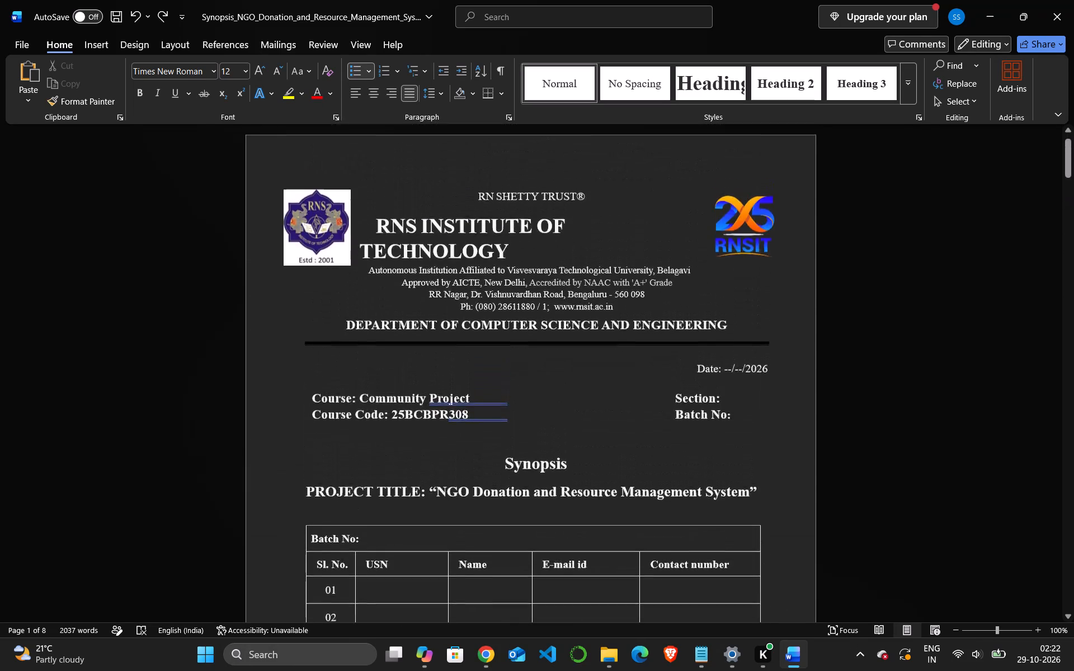
pyautogui.scroll(-11, 368, 374)
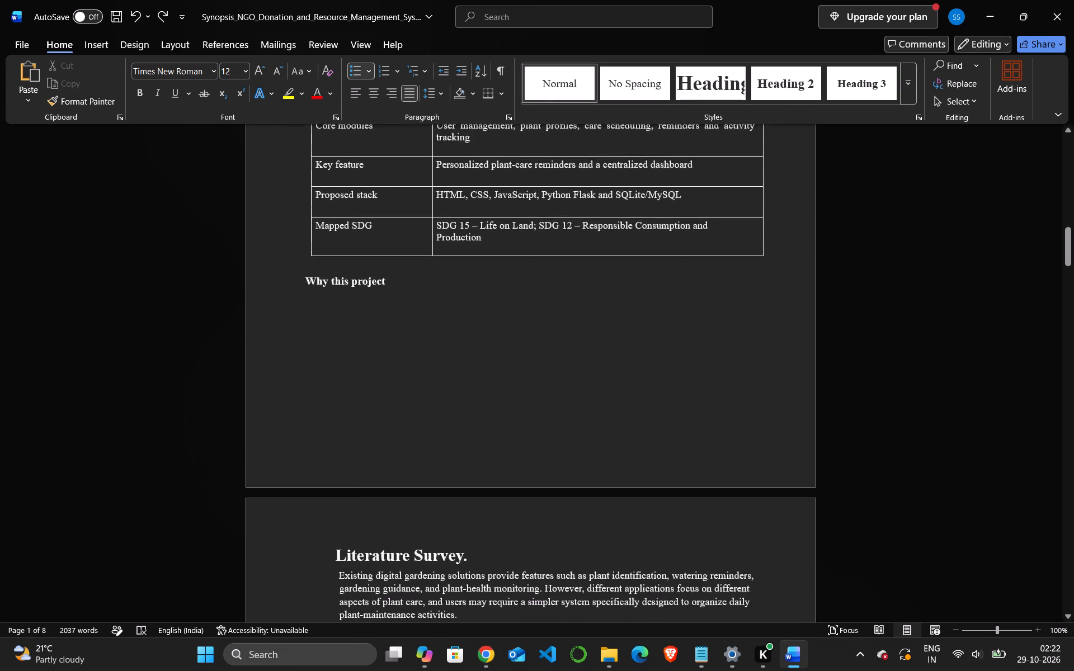
pyautogui.scroll(-4, 368, 374)
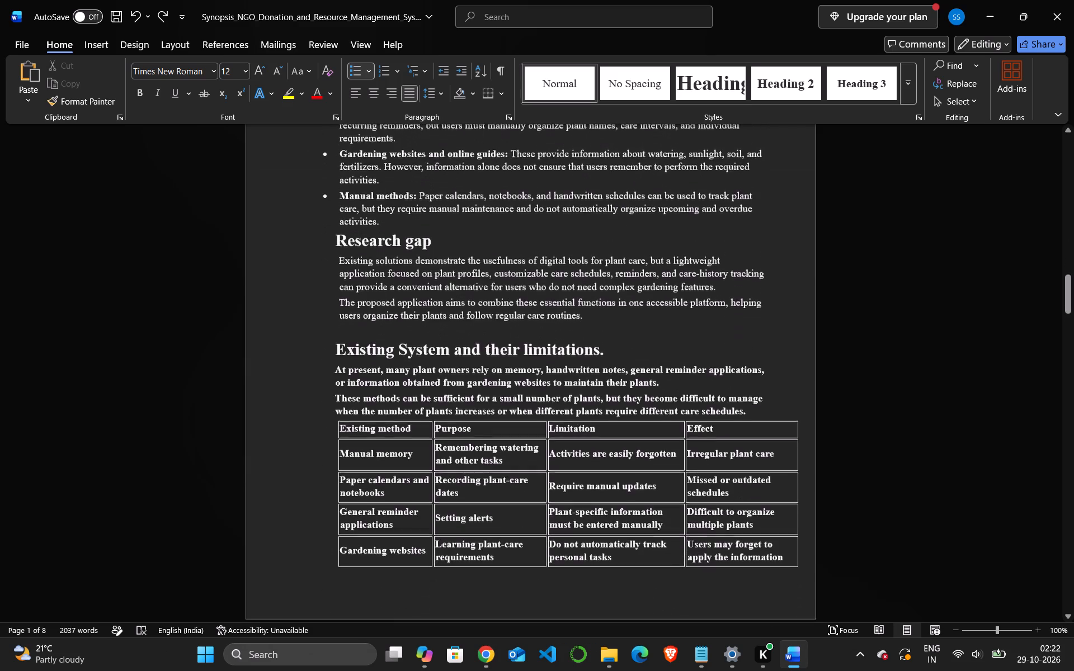
pyautogui.scroll(-5, 368, 374)
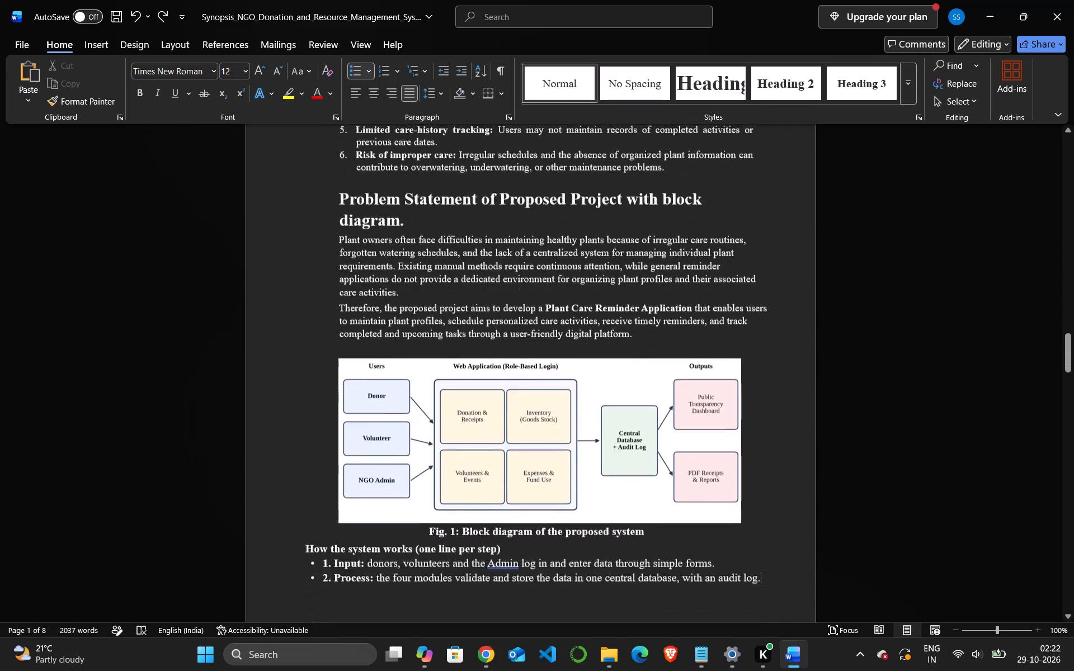
pyautogui.scroll(-3, 368, 374)
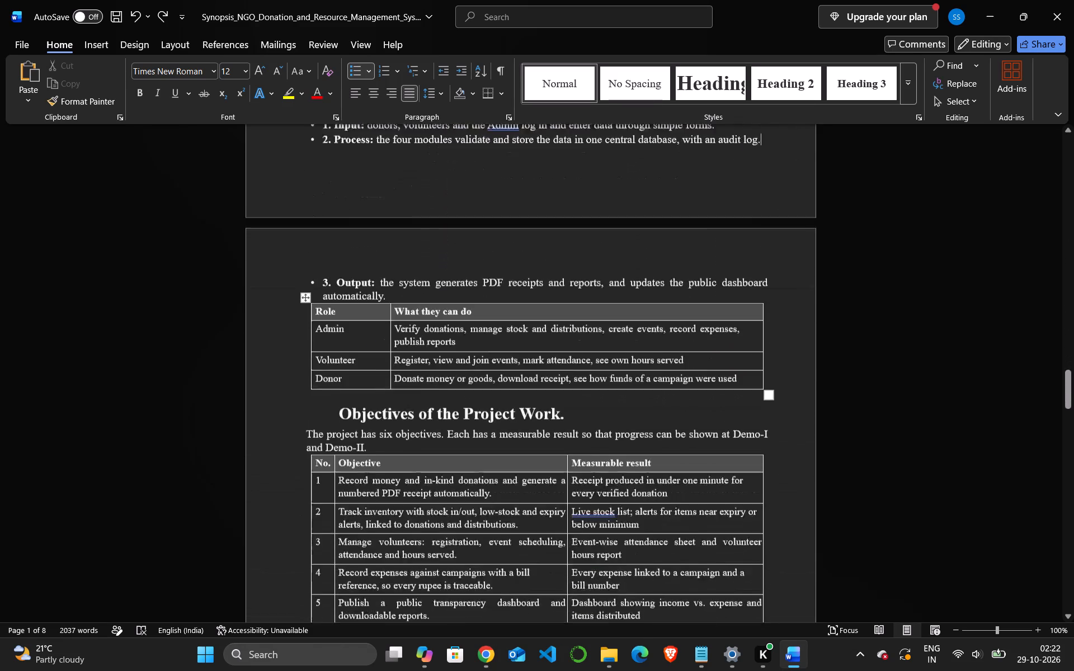
pyautogui.scroll(-2, 368, 374)
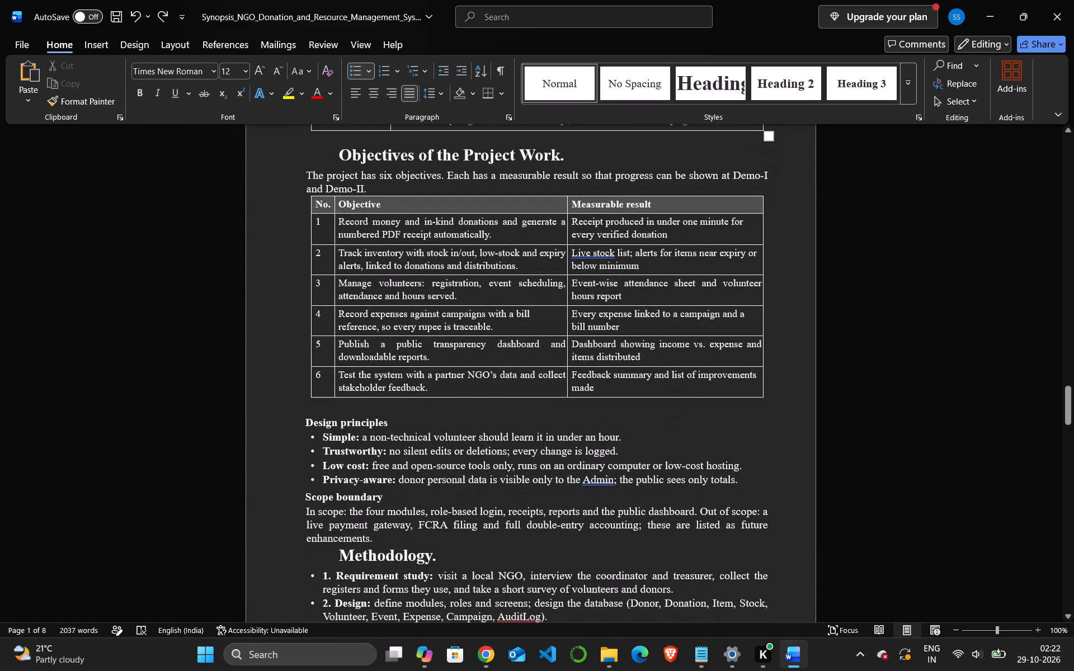
pyautogui.scroll(-9, 368, 374)
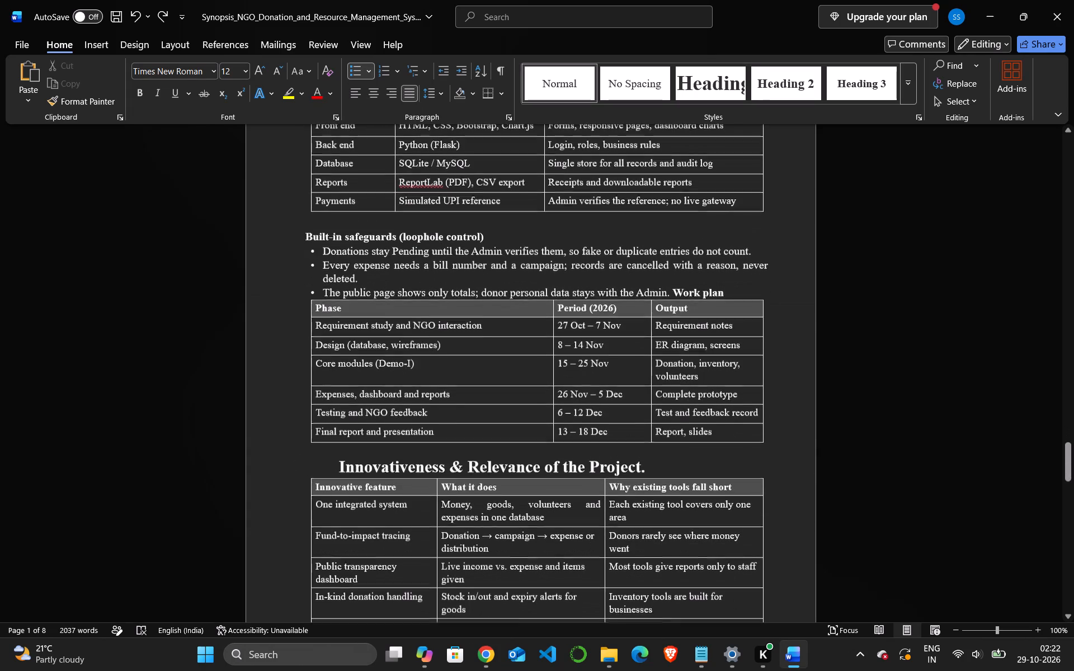
pyautogui.scroll(-12, 368, 374)
pyautogui.scroll(4, 368, 374)
pyautogui.scroll(-1, 368, 374)
pyautogui.scroll(1, 368, 374)
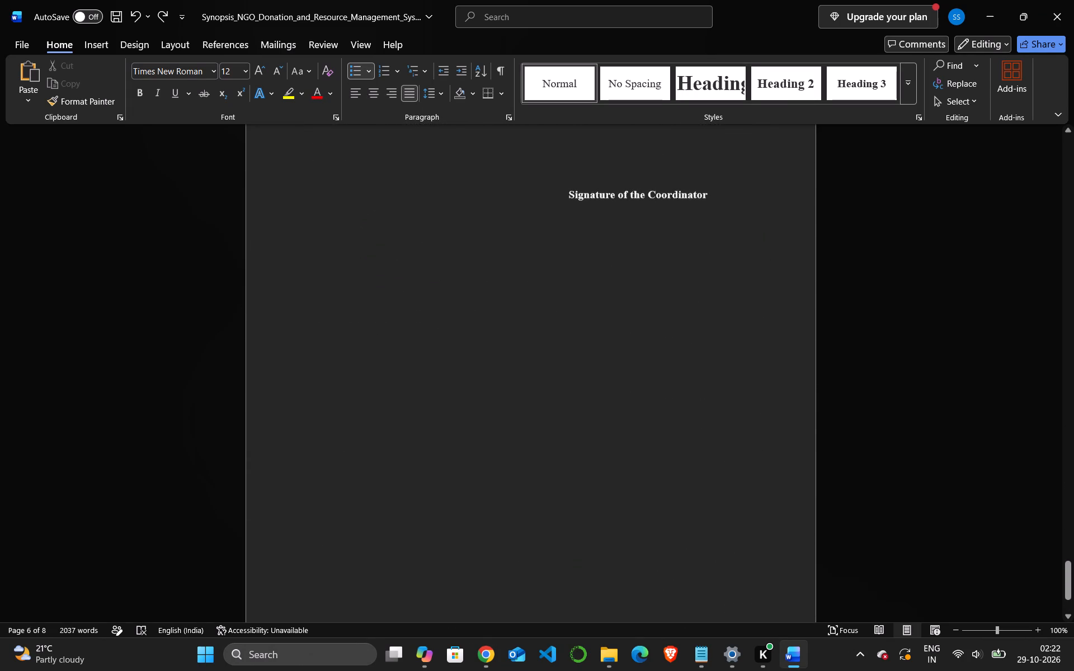
# Examine the remaining NGO sections backwards from Expected Outcome through Innovativeness and Methodology to Objectives of the Project Work.
pyautogui.scroll(4, 368, 374)
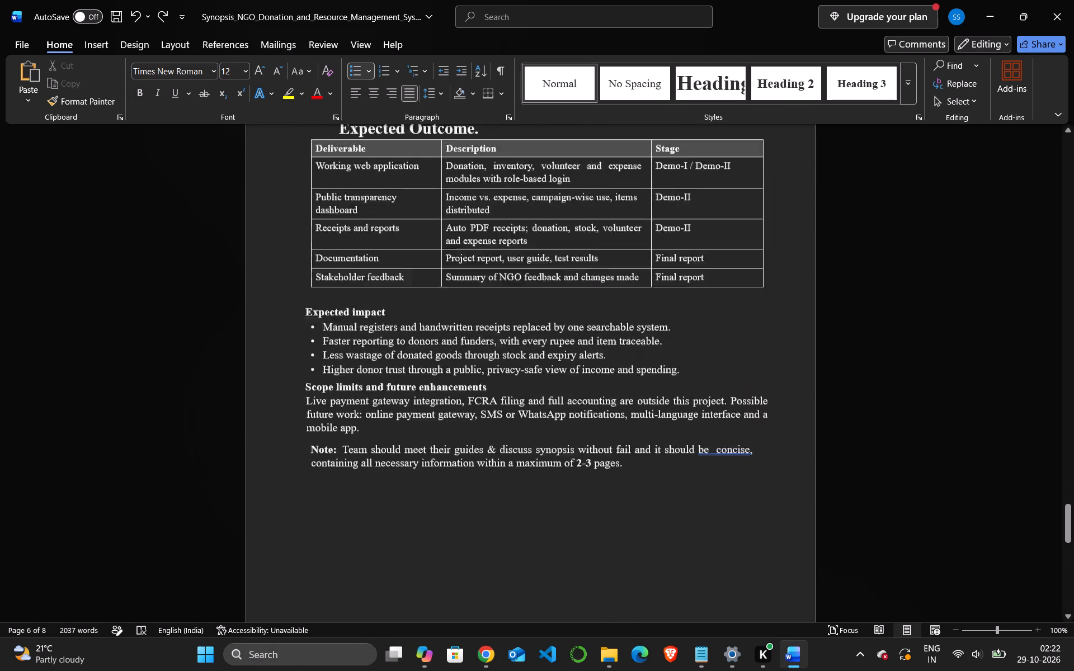
pyautogui.scroll(4, 368, 374)
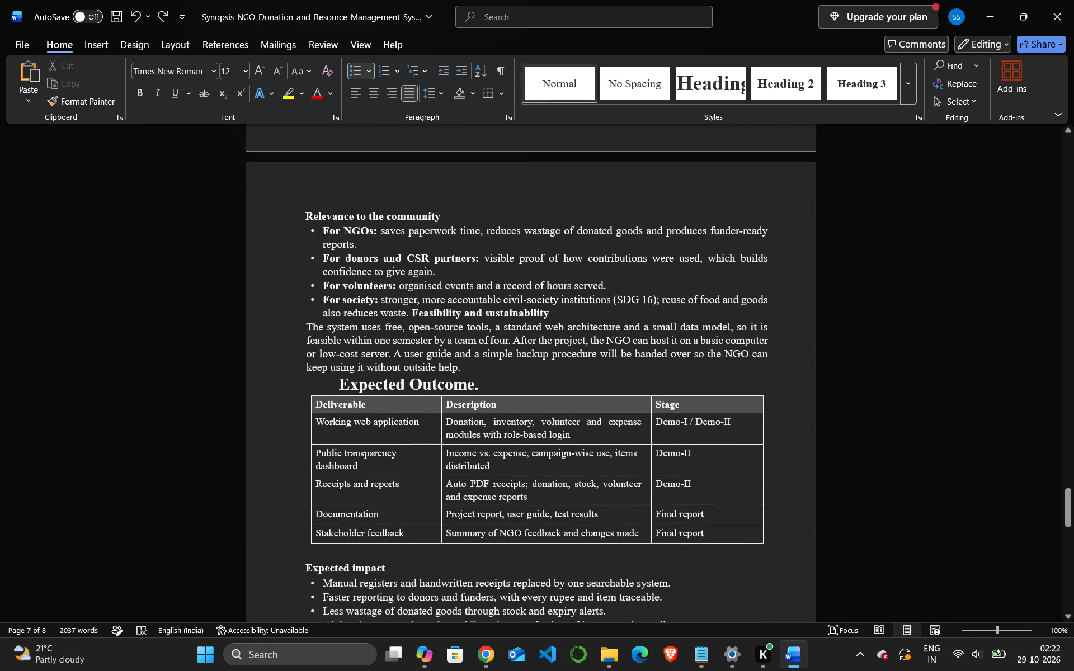
pyautogui.scroll(4, 368, 374)
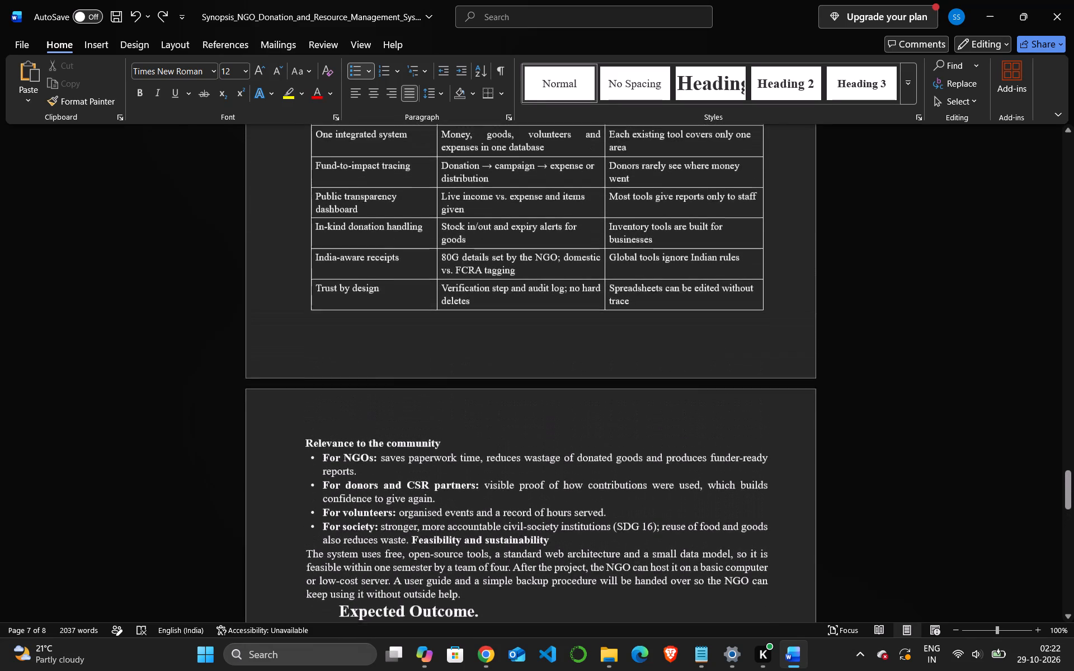
pyautogui.scroll(6, 368, 374)
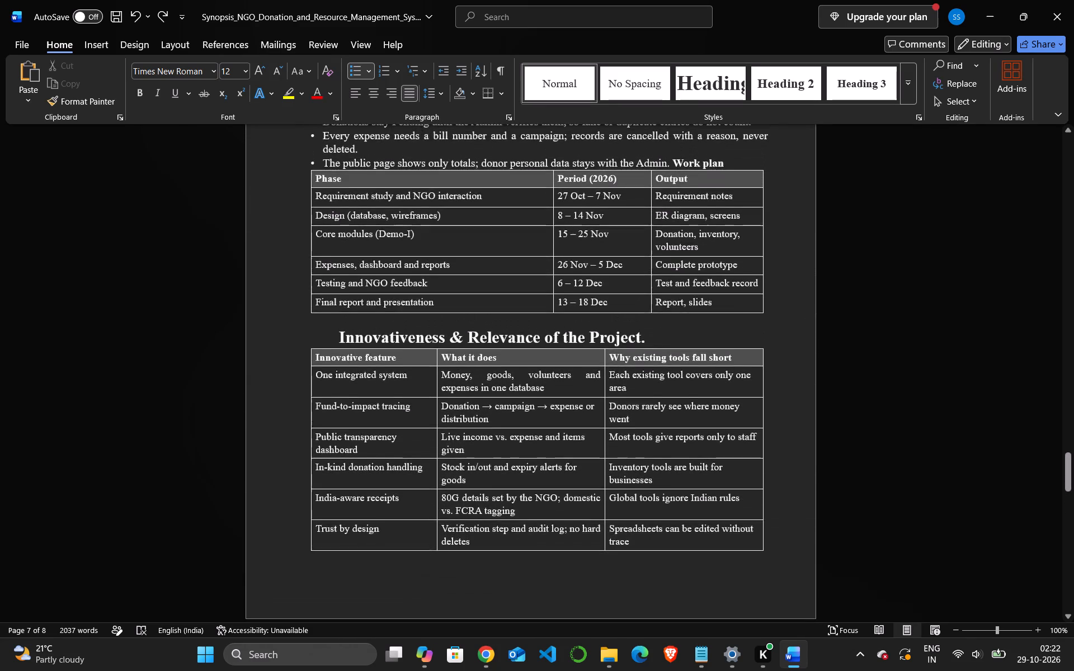
pyautogui.scroll(5, 368, 374)
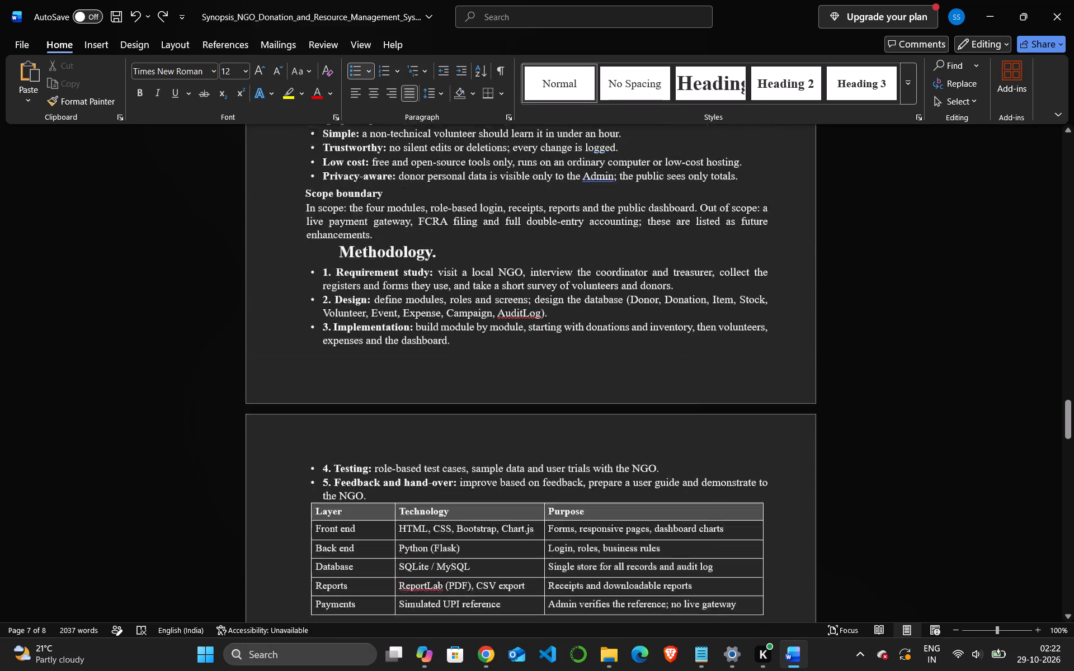
pyautogui.scroll(3, 368, 374)
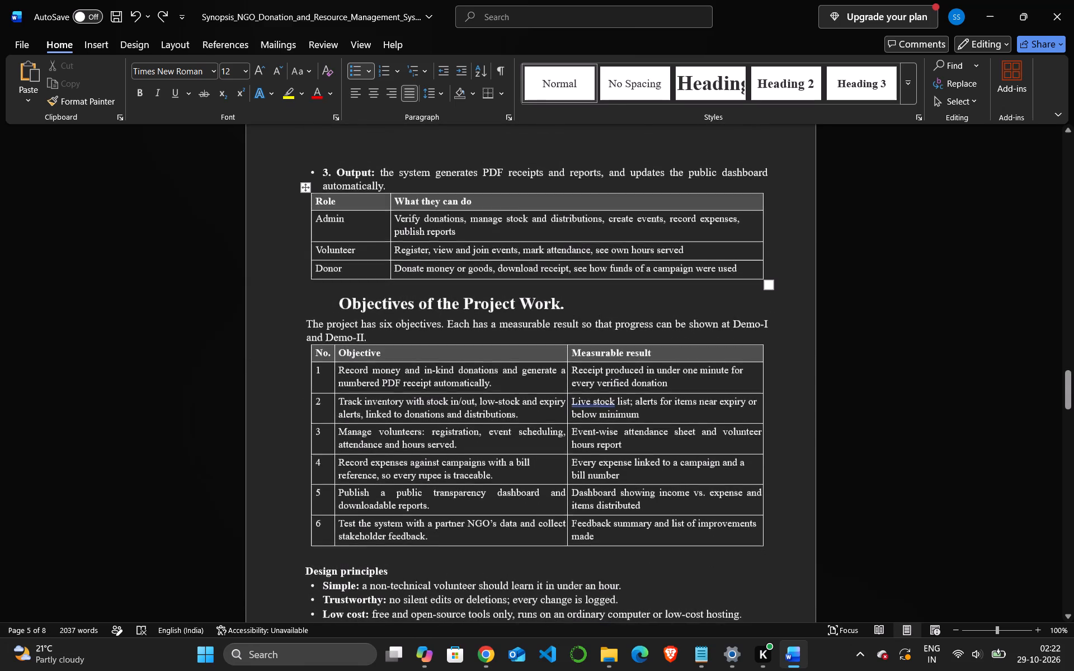
# Compare the synopsis's problem statement section with ChatGPT's proposed block diagram and "Working of the system" text.
pyautogui.scroll(6, 368, 374)
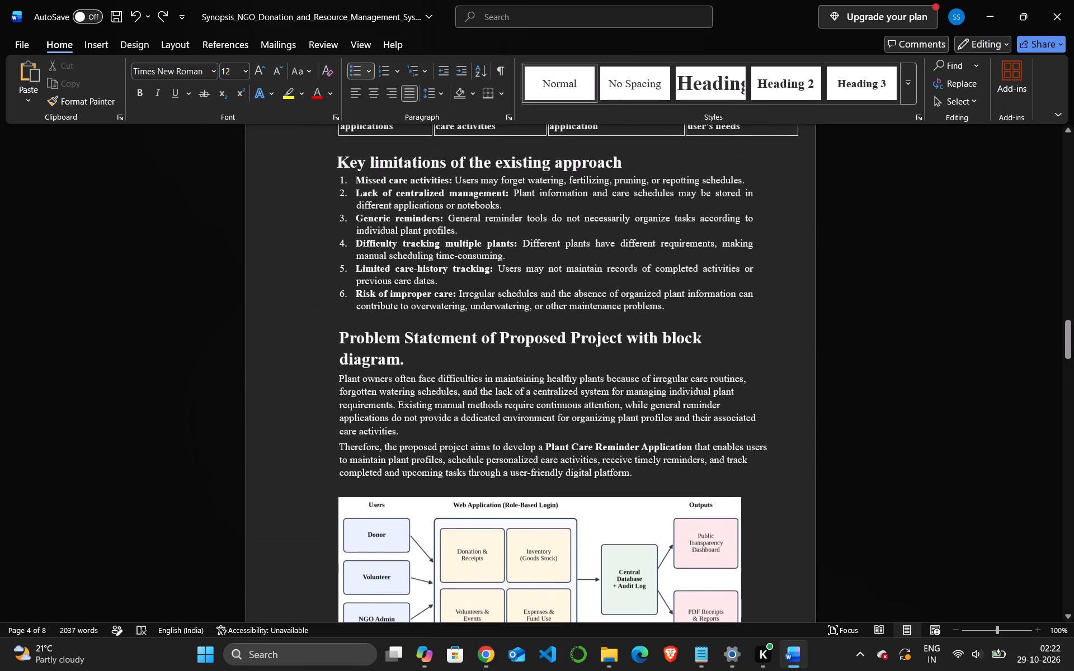
pyautogui.scroll(-1, 368, 374)
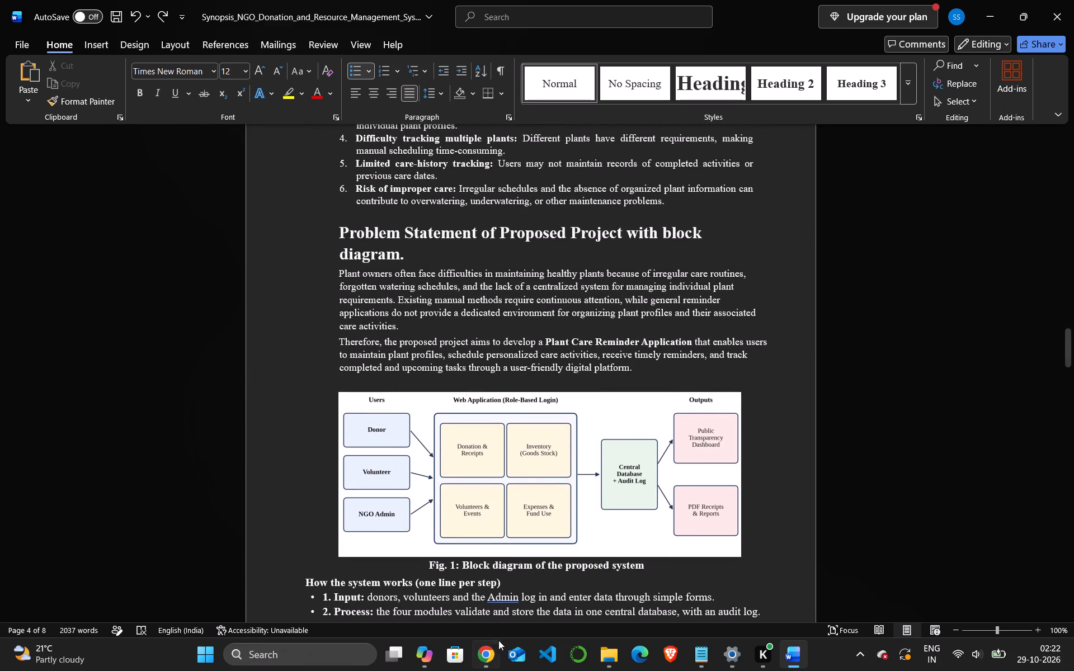
pyautogui.click(537, 587)
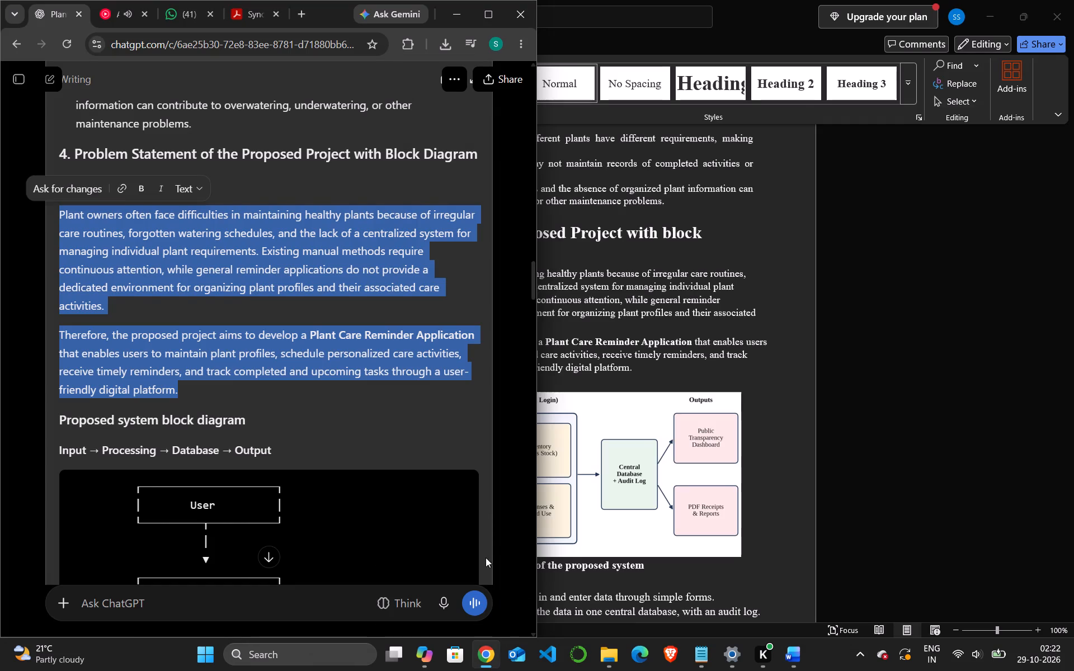
pyautogui.click(404, 464)
pyautogui.scroll(-3, 404, 464)
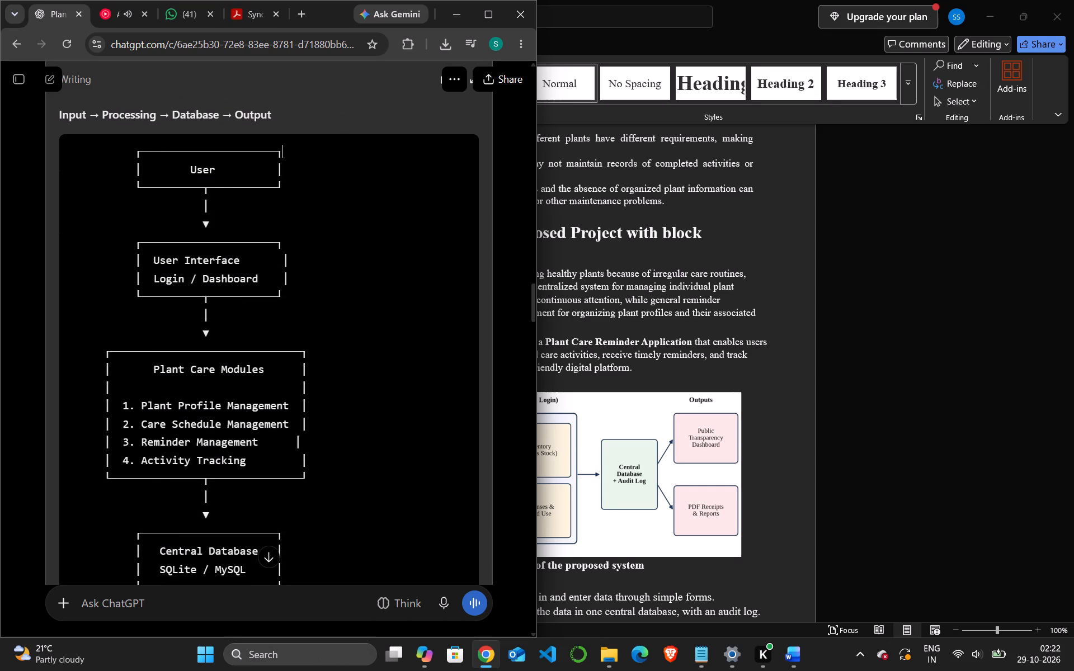
pyautogui.scroll(-5, 404, 464)
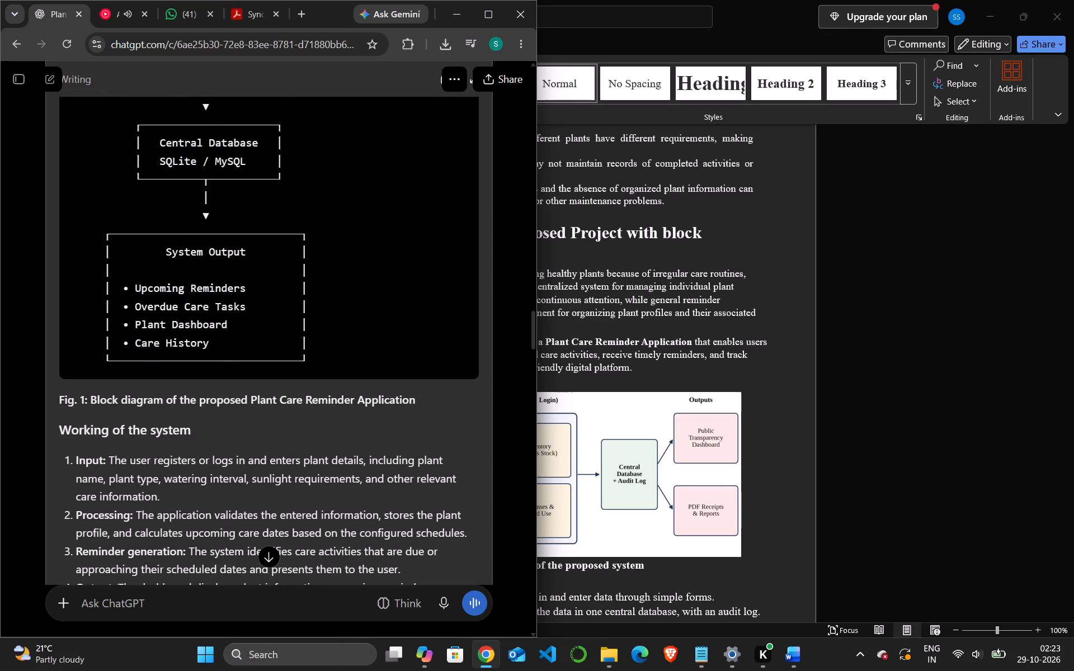
pyautogui.scroll(-2, 404, 464)
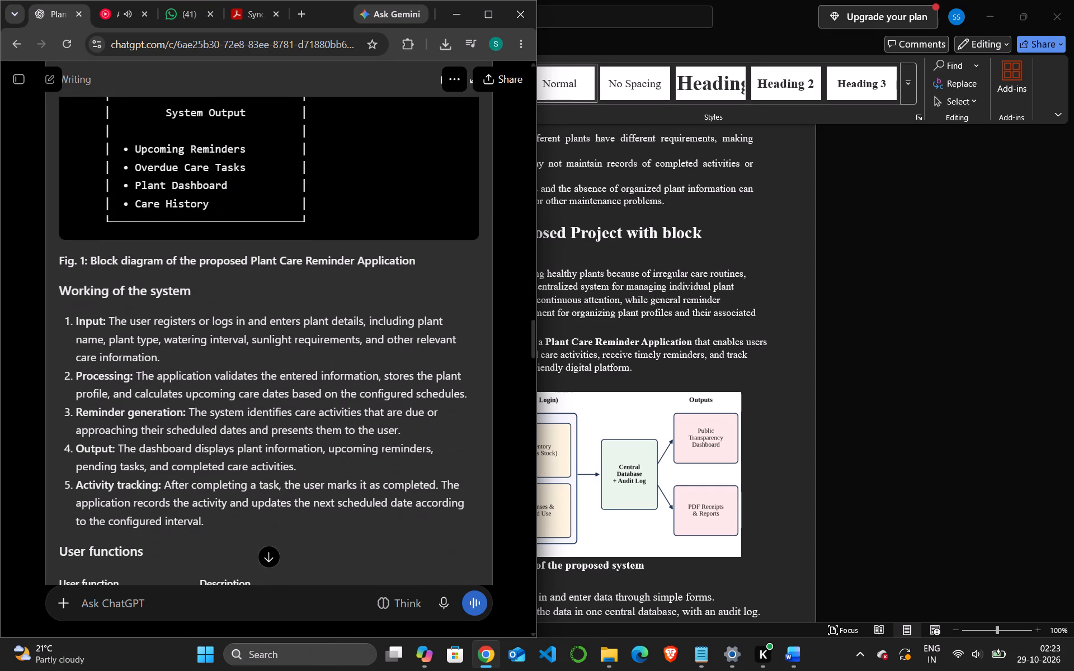
pyautogui.scroll(6, 404, 464)
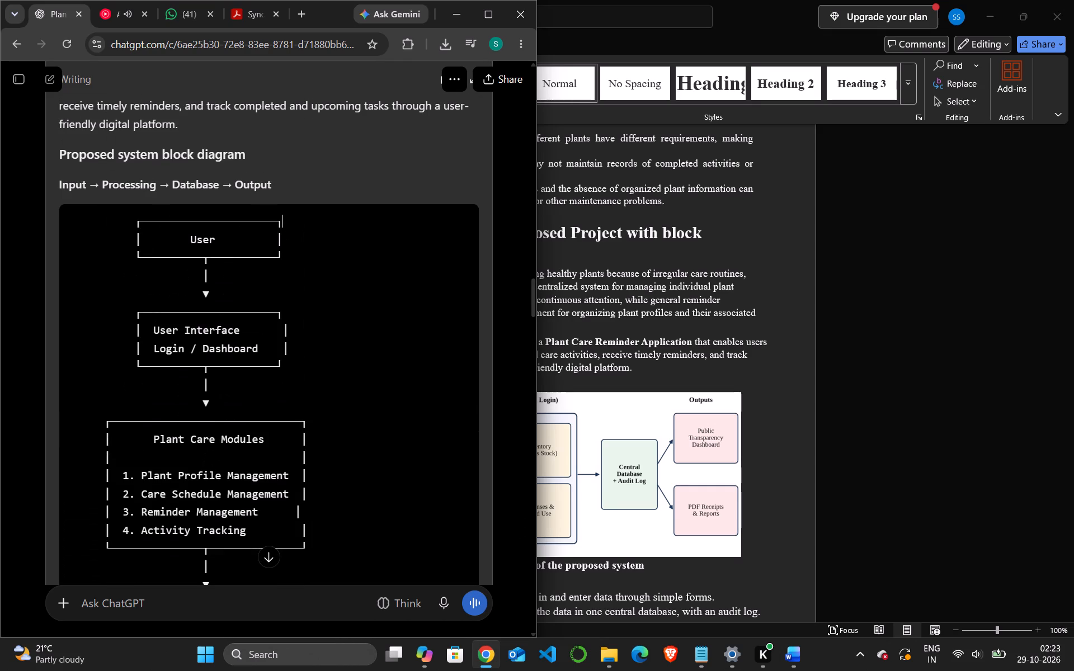
pyautogui.scroll(-1, 399, 450)
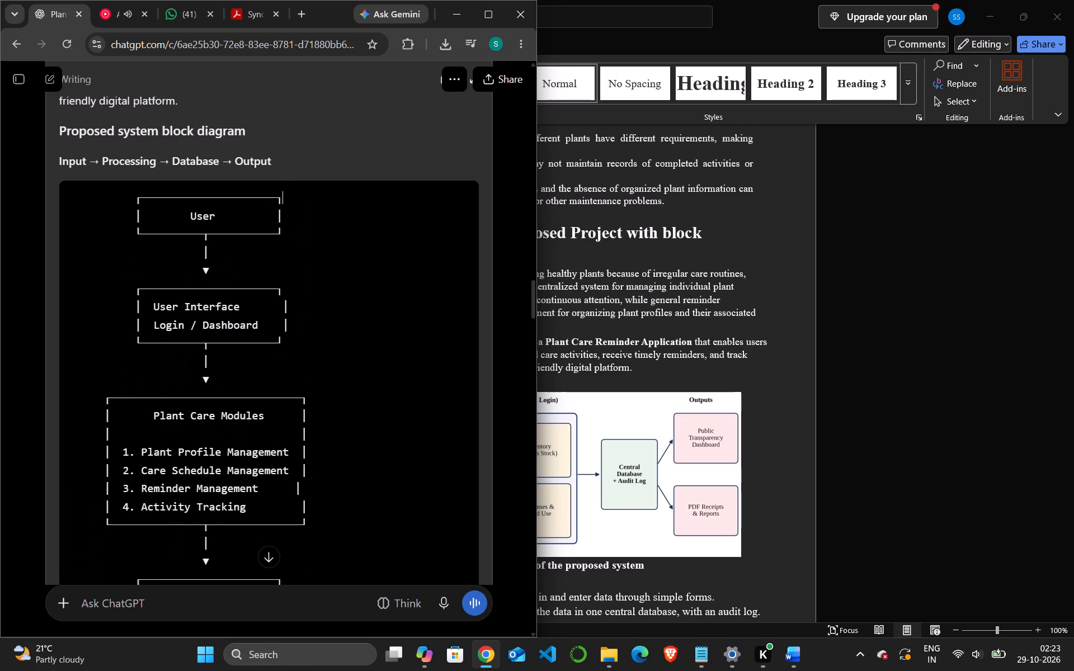
pyautogui.scroll(-6, 397, 440)
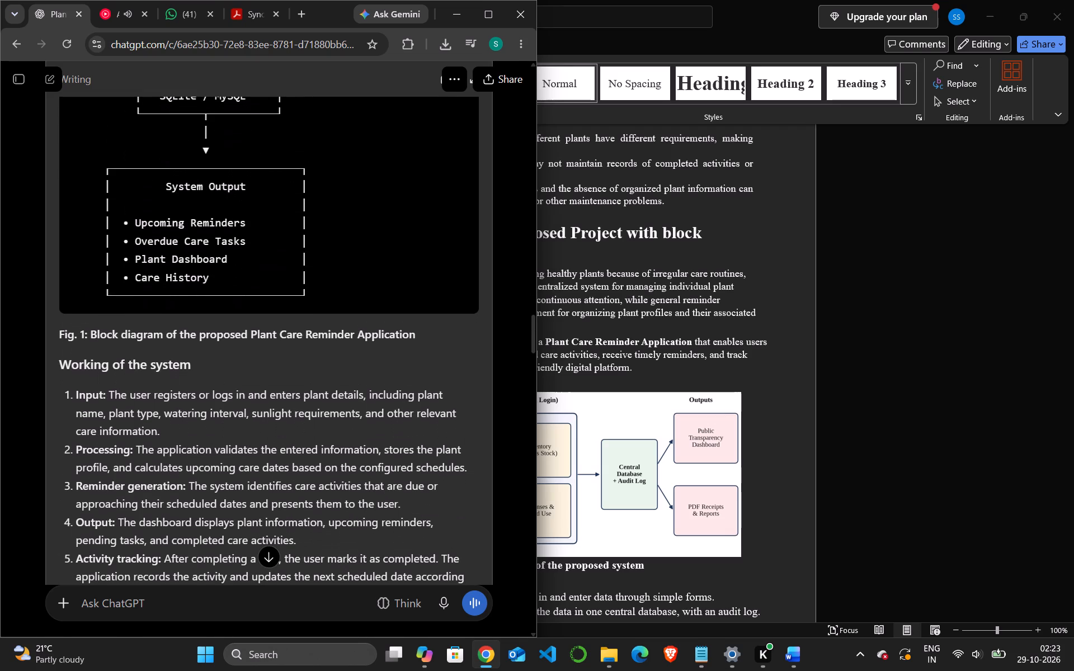
# Delete the NGO Input, Process and Output bullet text under "How the system works (one line per step)".
pyautogui.click(665, 290)
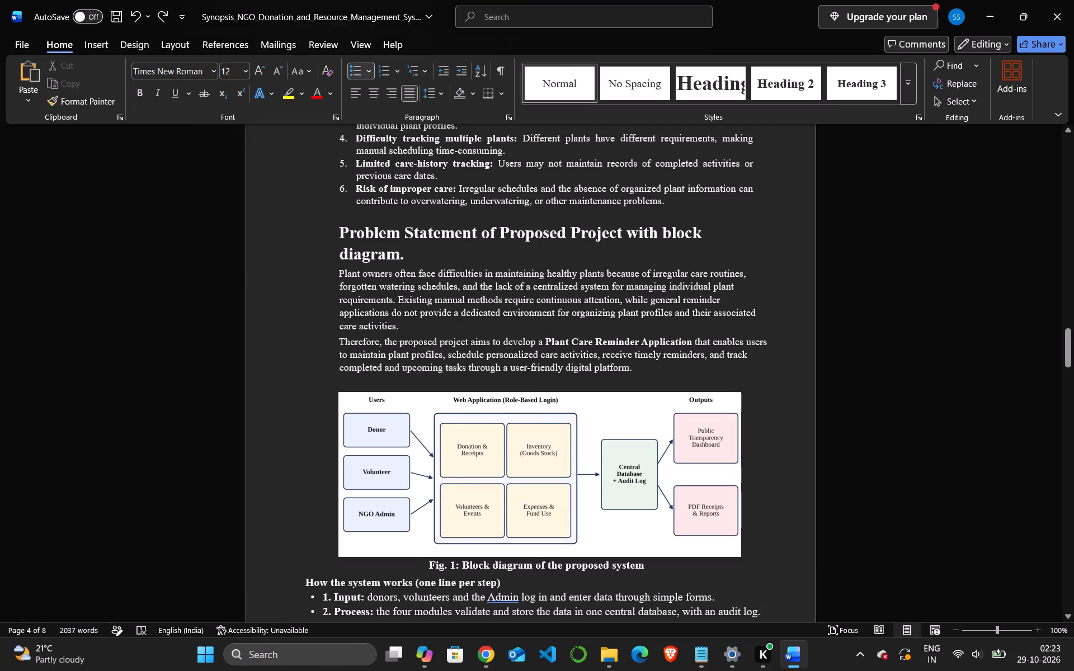
pyautogui.scroll(-2, 531, 309)
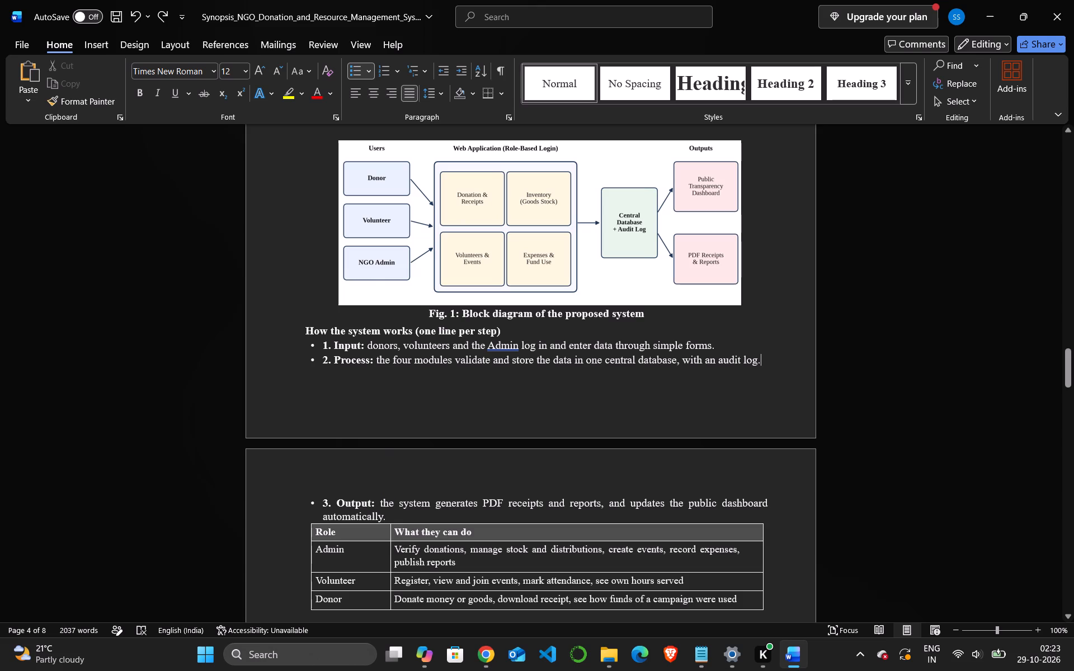
pyautogui.moveTo(393, 514); pyautogui.dragTo(326, 385)
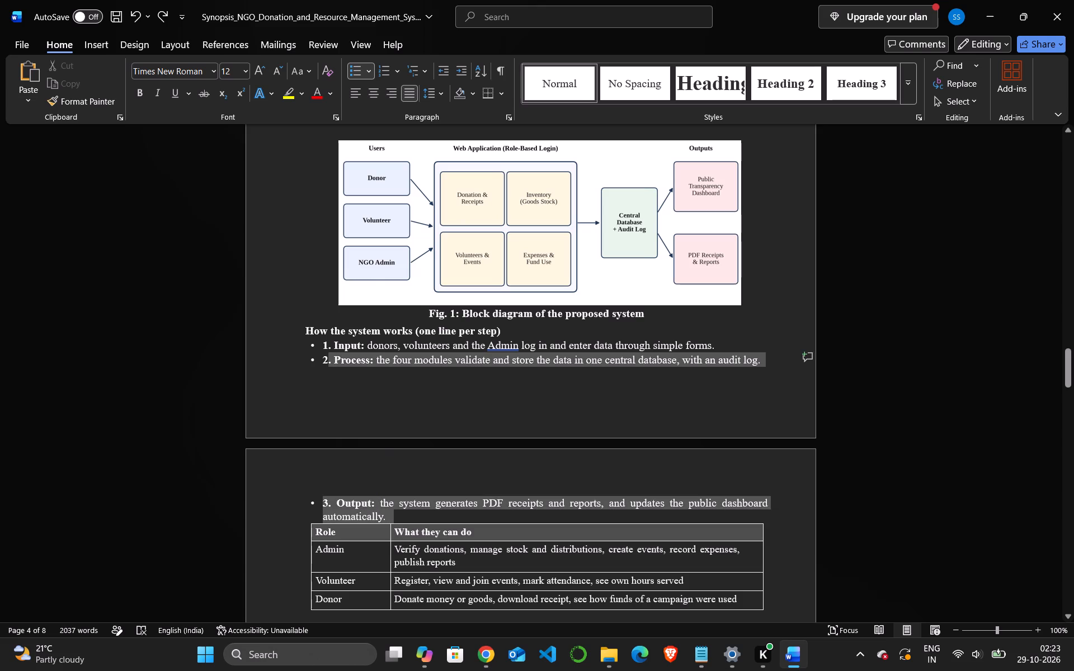
pyautogui.moveTo(326, 385); pyautogui.dragTo(324, 346)
pyautogui.press('BackSpace')
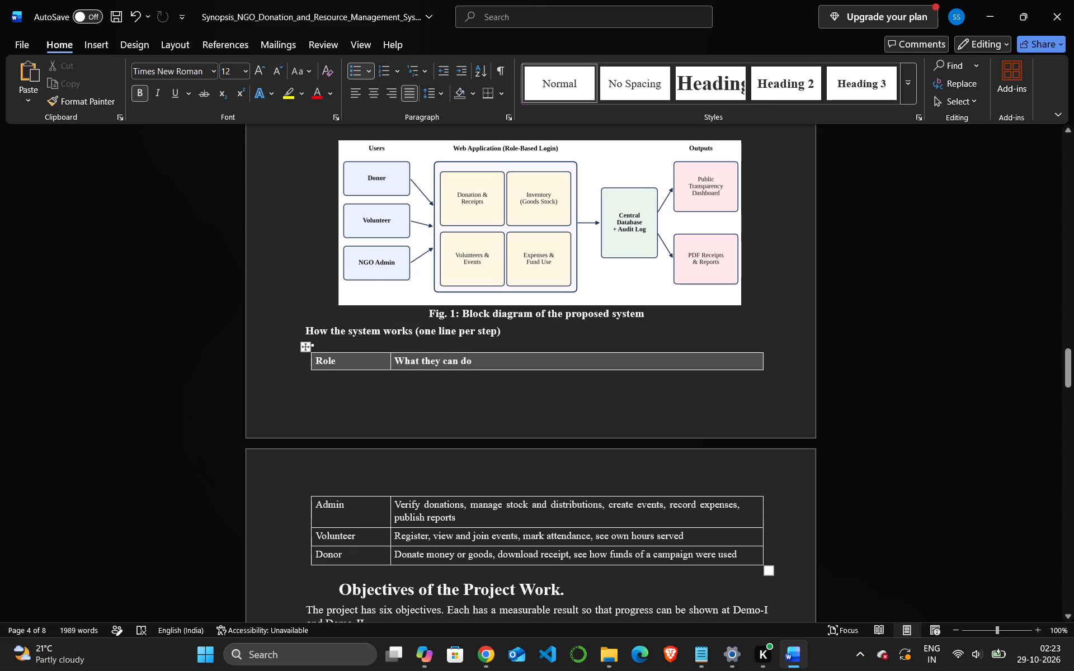
# Copy ChatGPT's five "Working of the system" points, Input through Activity tracking, under "How the system works" and remove the leftover bullet above the Role table.
pyautogui.click(547, 591)
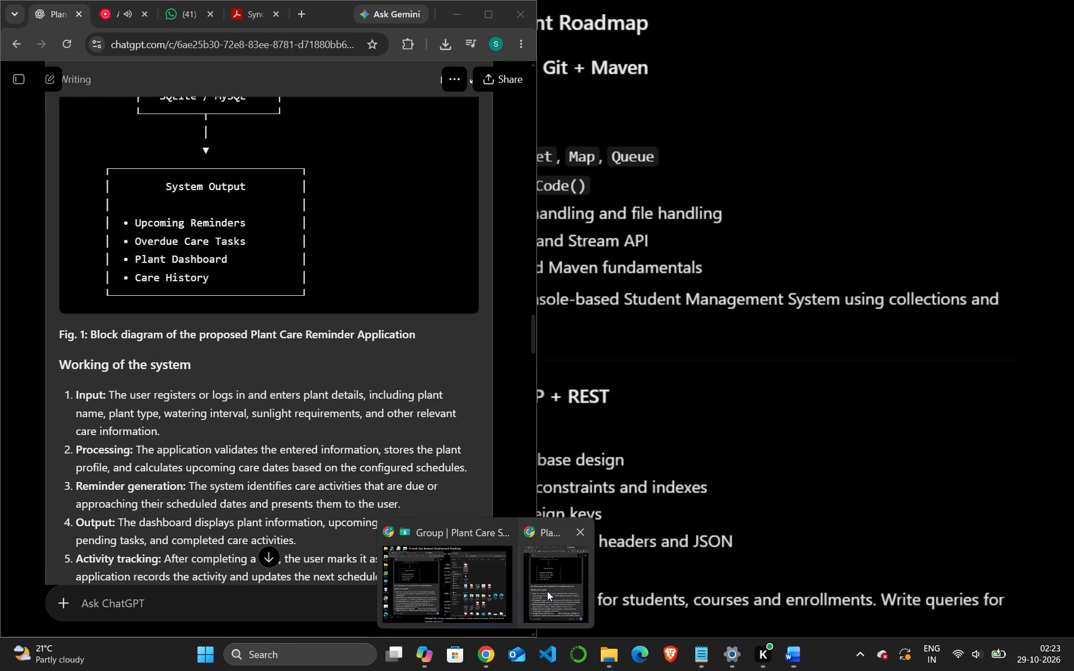
pyautogui.scroll(-2, 315, 462)
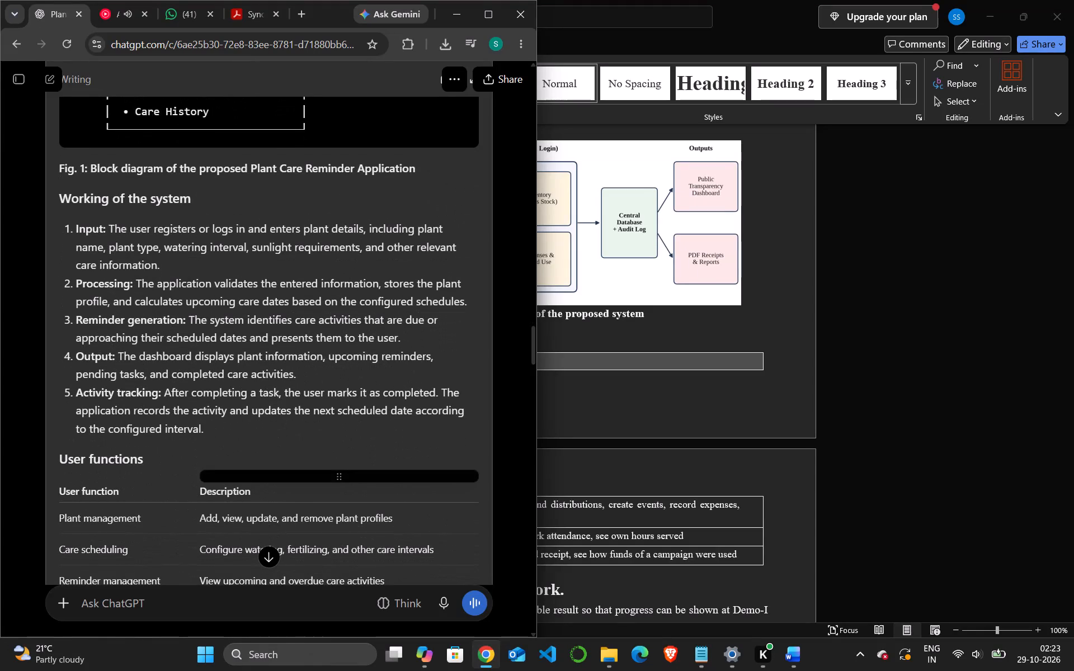
pyautogui.moveTo(213, 432); pyautogui.dragTo(73, 229)
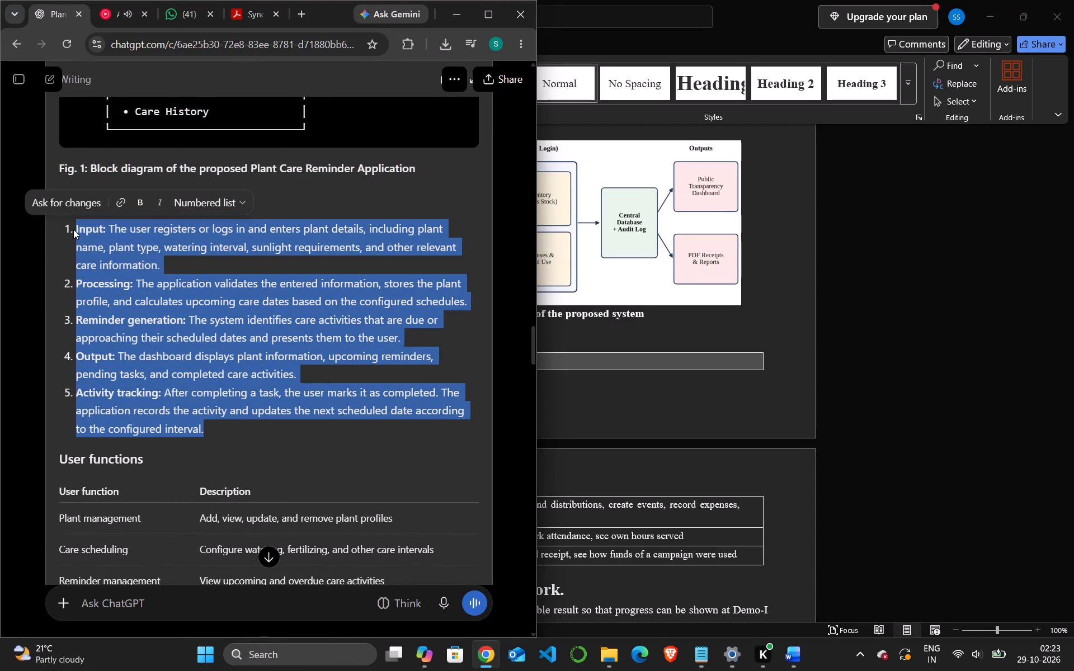
pyautogui.hotkey('ctrl', 'c')
pyautogui.click(624, 329)
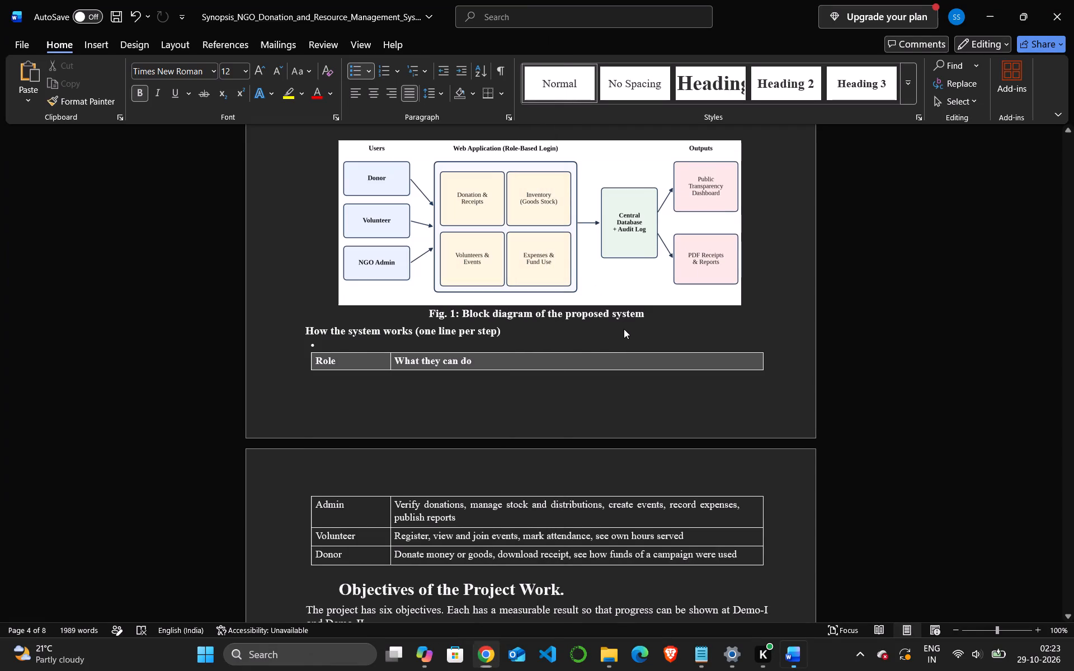
pyautogui.hotkey('ctrl', 'v')
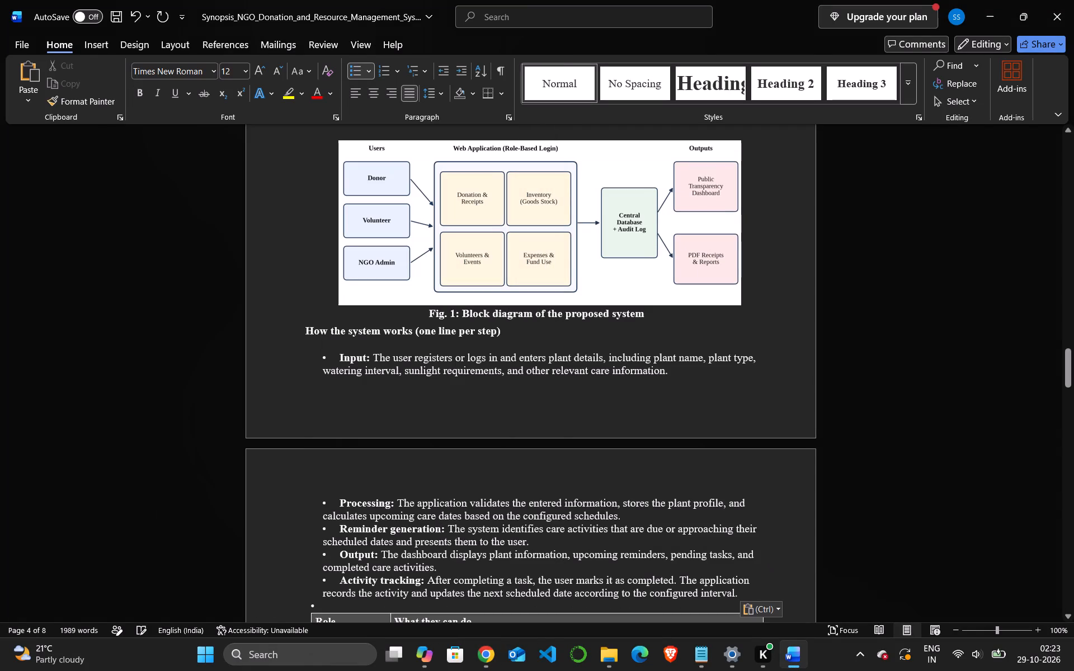
pyautogui.scroll(-1, 426, 436)
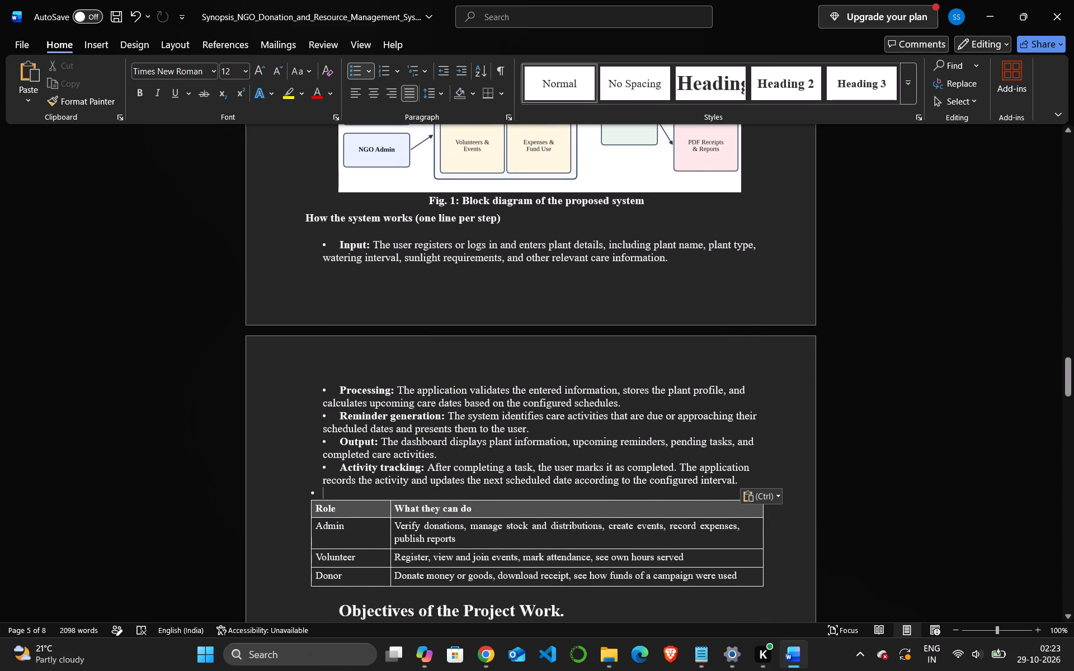
pyautogui.press('BackSpace')
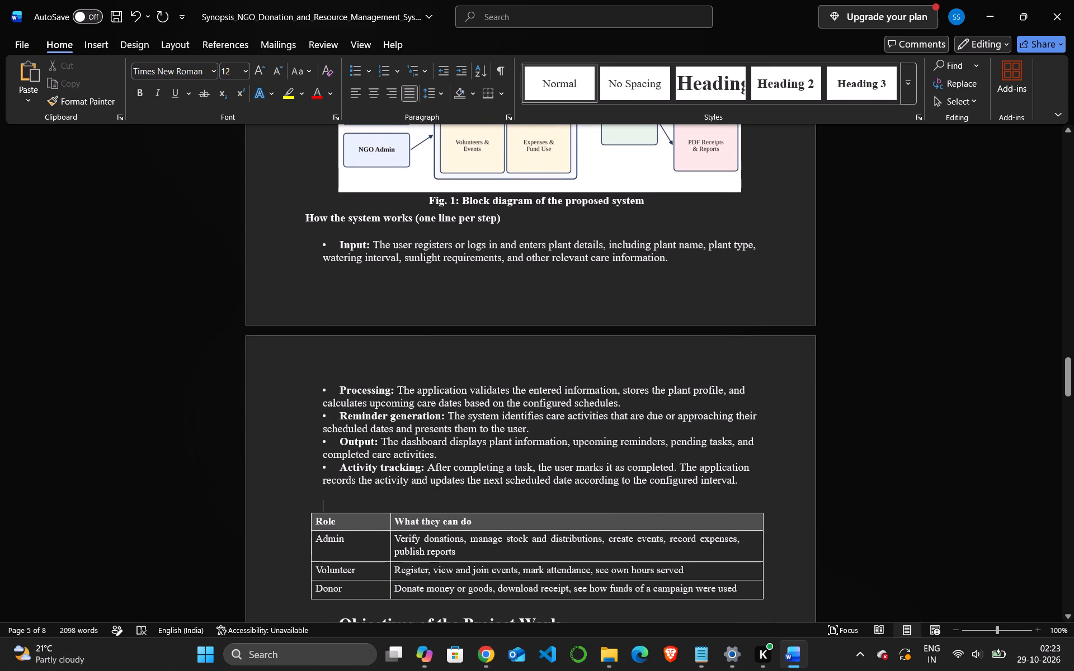
# Indent the "How the system works (one line per step)" heading with leading spaces so it lines up with the bullets below.
pyautogui.click(305, 213)
pyautogui.press('space')
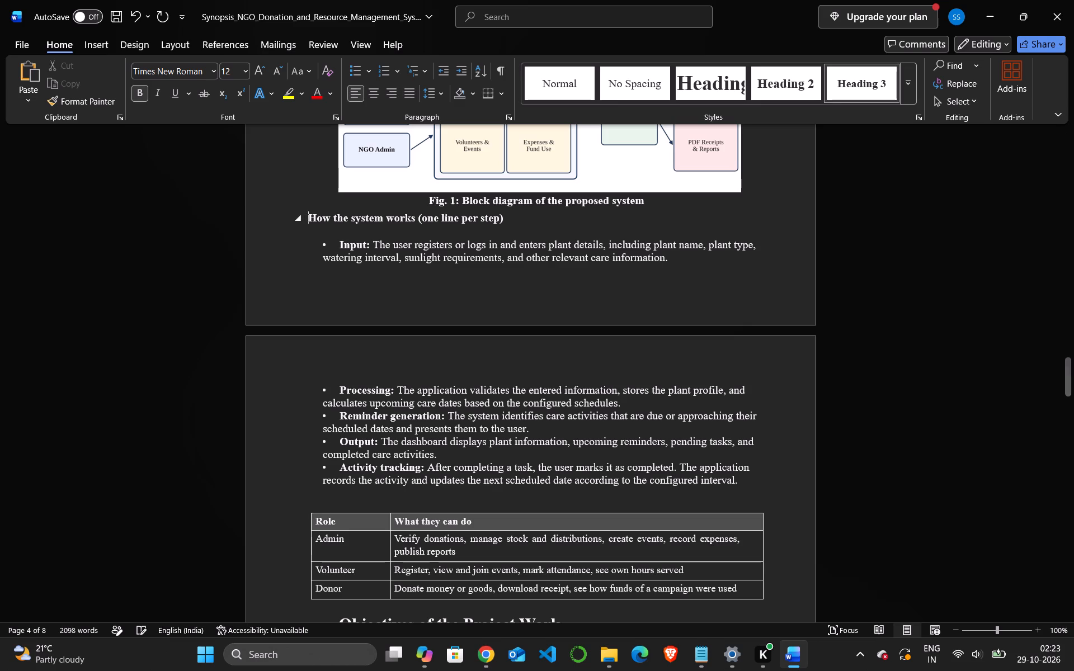
pyautogui.press('space')
pyautogui.press('space')
pyautogui.press('space')
pyautogui.press('space')
pyautogui.press('space')
pyautogui.press('space')
pyautogui.press('BackSpace')
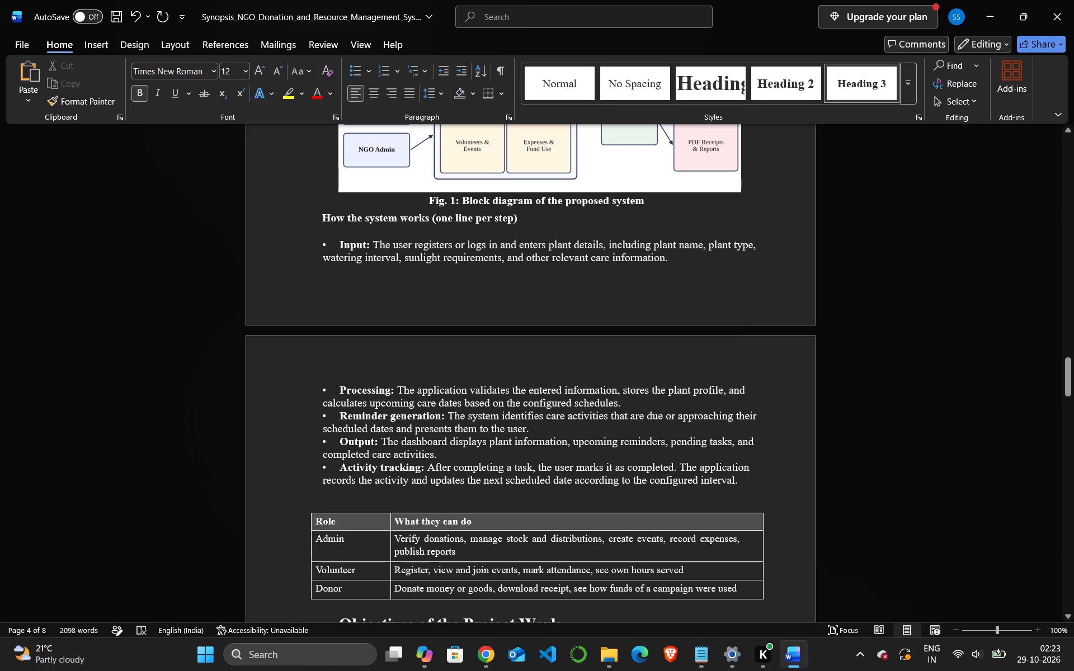
# Set the "How the system works (one line per step)" heading to font size 18.
pyautogui.moveTo(531, 216); pyautogui.dragTo(327, 218)
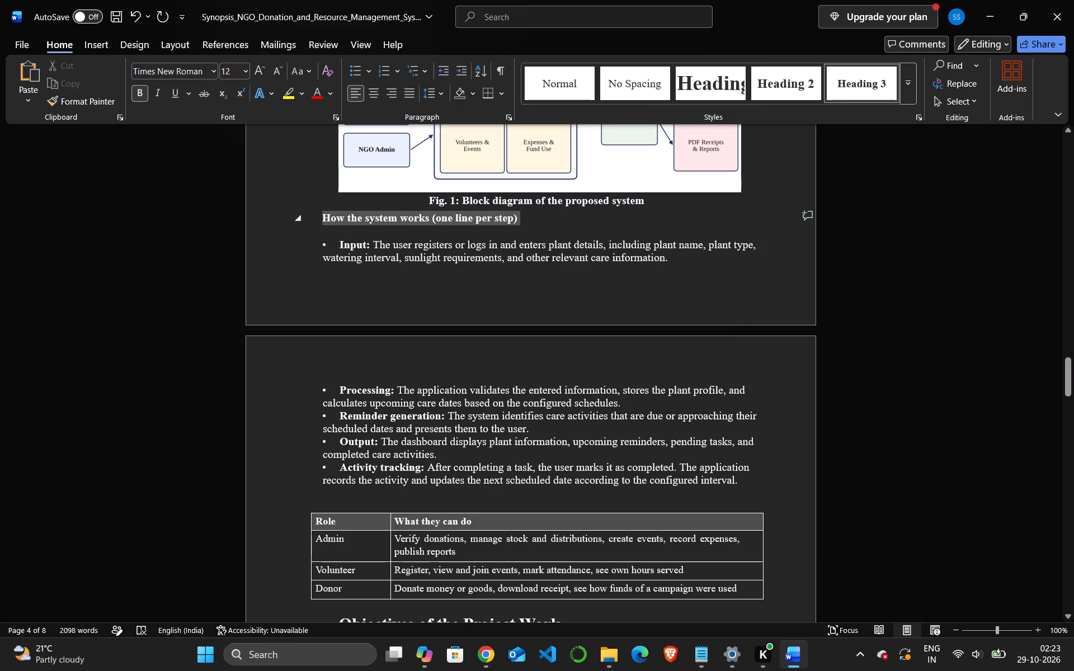
pyautogui.moveTo(327, 218); pyautogui.dragTo(326, 218)
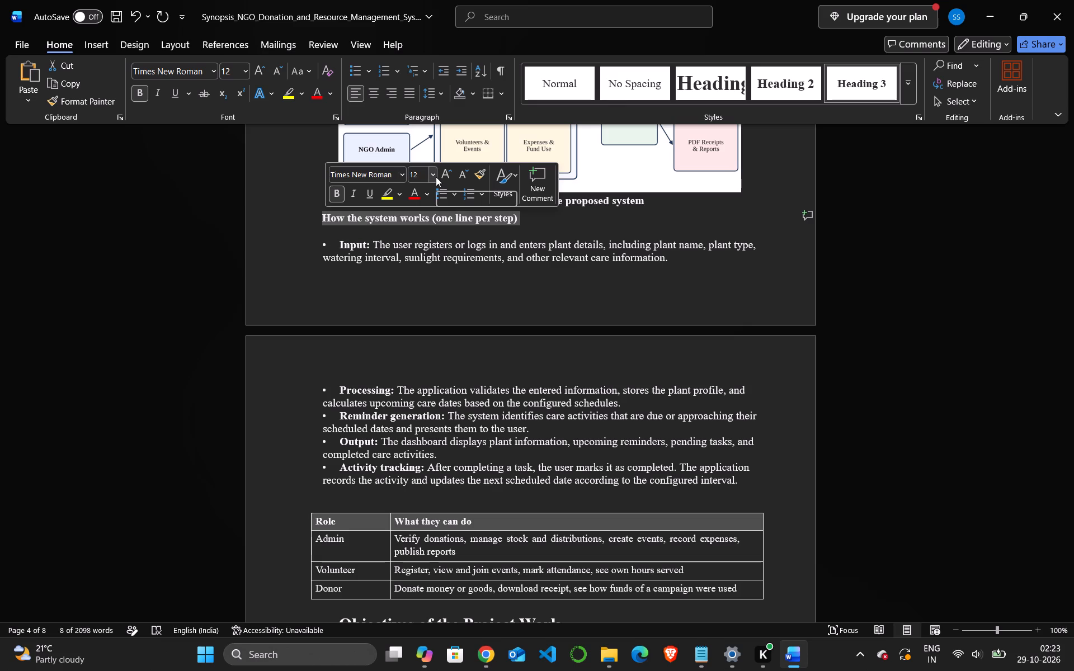
pyautogui.click(436, 177)
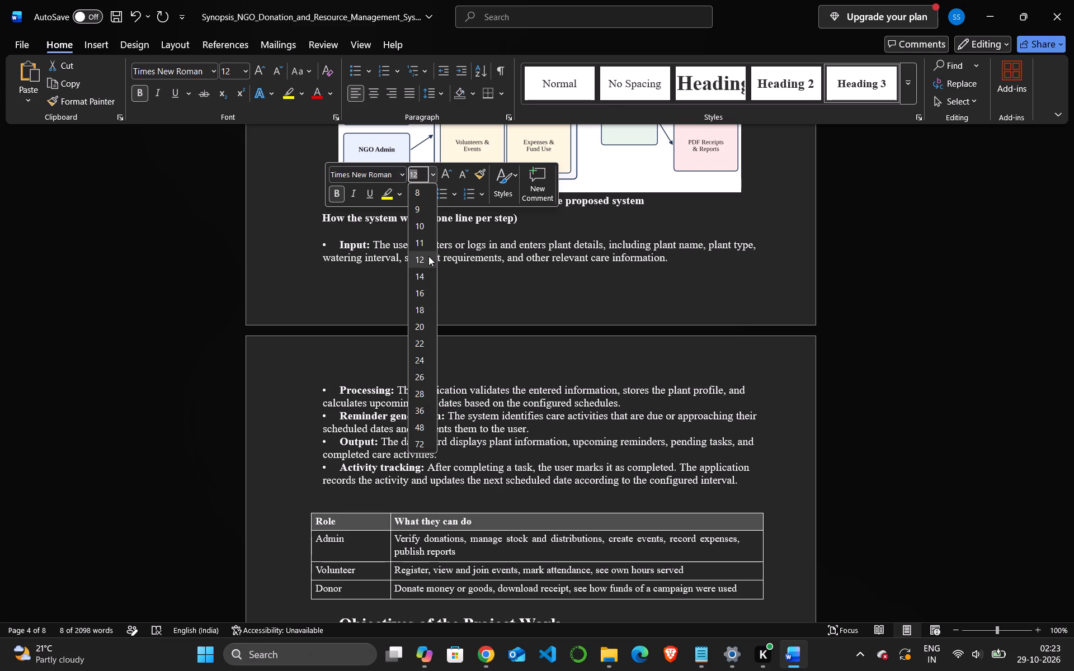
pyautogui.click(419, 308)
# Set the five bullets from Input to Activity tracking to font size 11.
pyautogui.moveTo(337, 245); pyautogui.dragTo(750, 474)
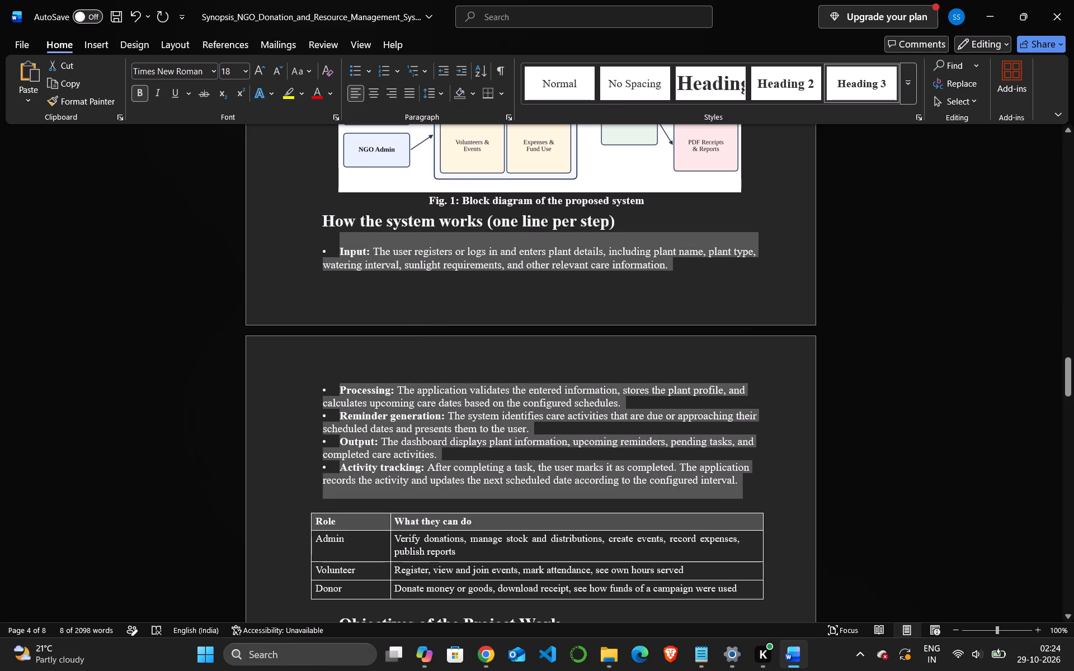
pyautogui.moveTo(750, 474); pyautogui.dragTo(749, 474)
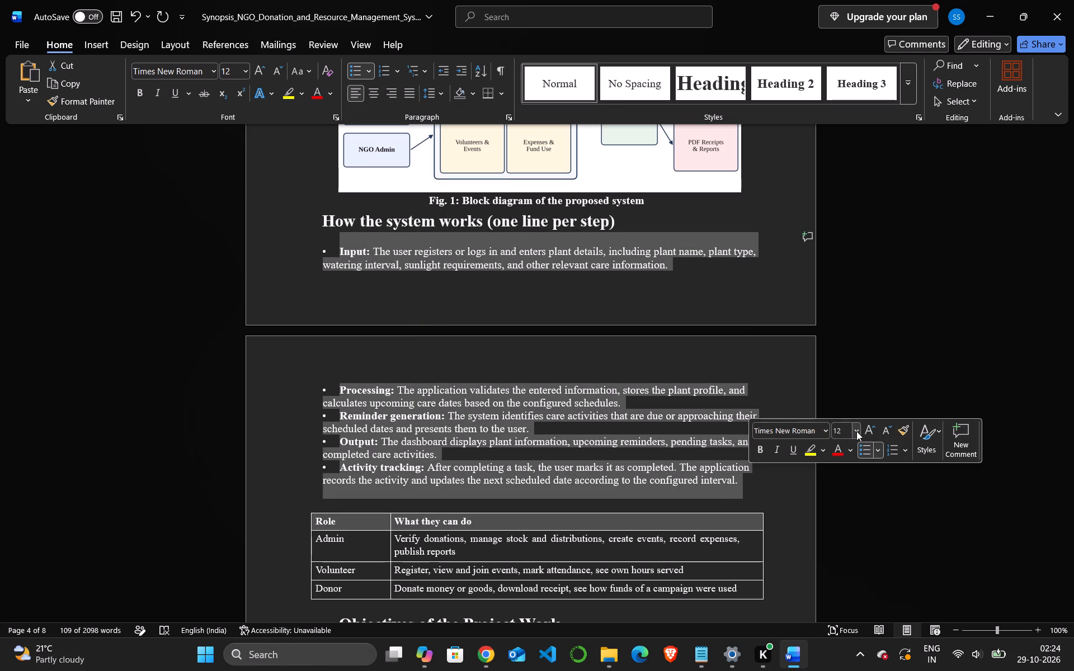
pyautogui.click(856, 431)
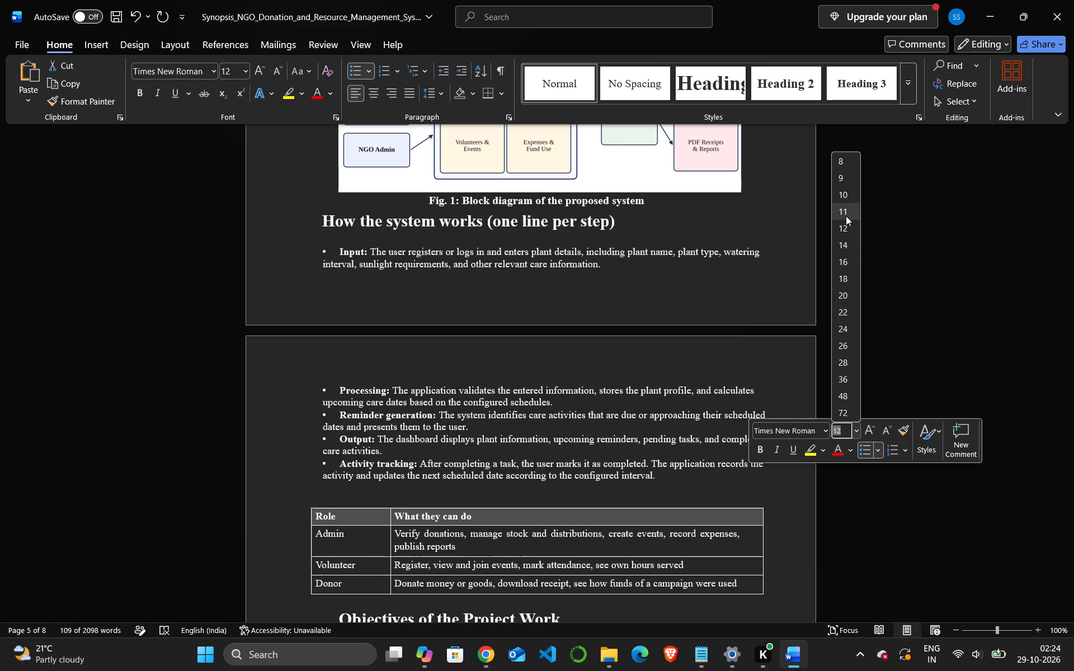
pyautogui.click(846, 216)
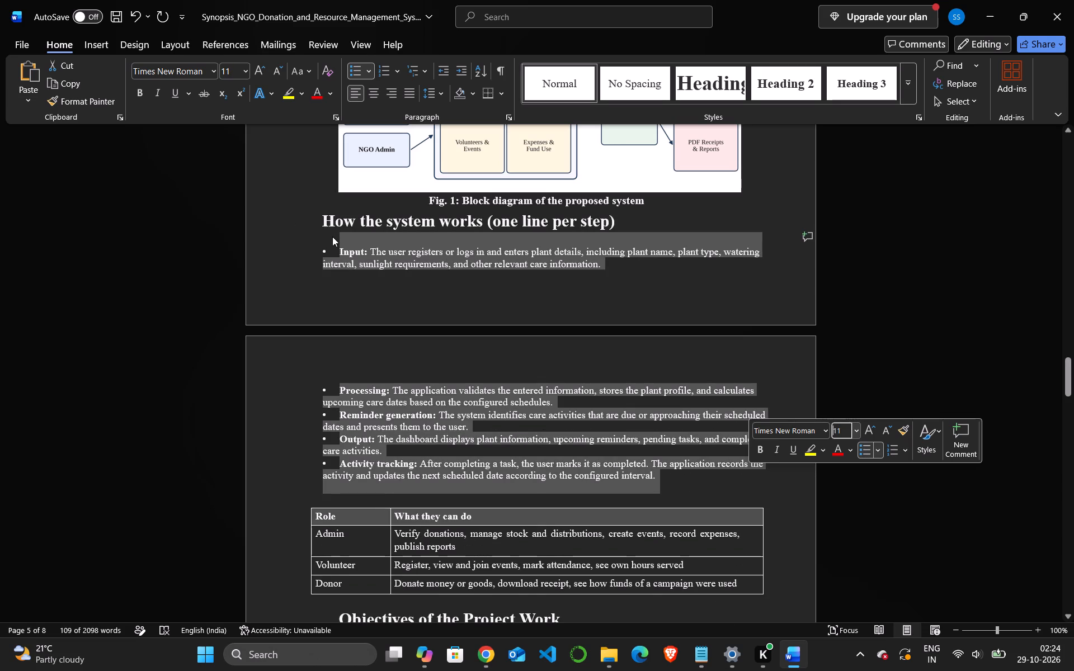
# Insert line breaks before the Input bullet and the "How the system works" heading to move both onto the next page.
pyautogui.click(332, 237)
pyautogui.press('Return')
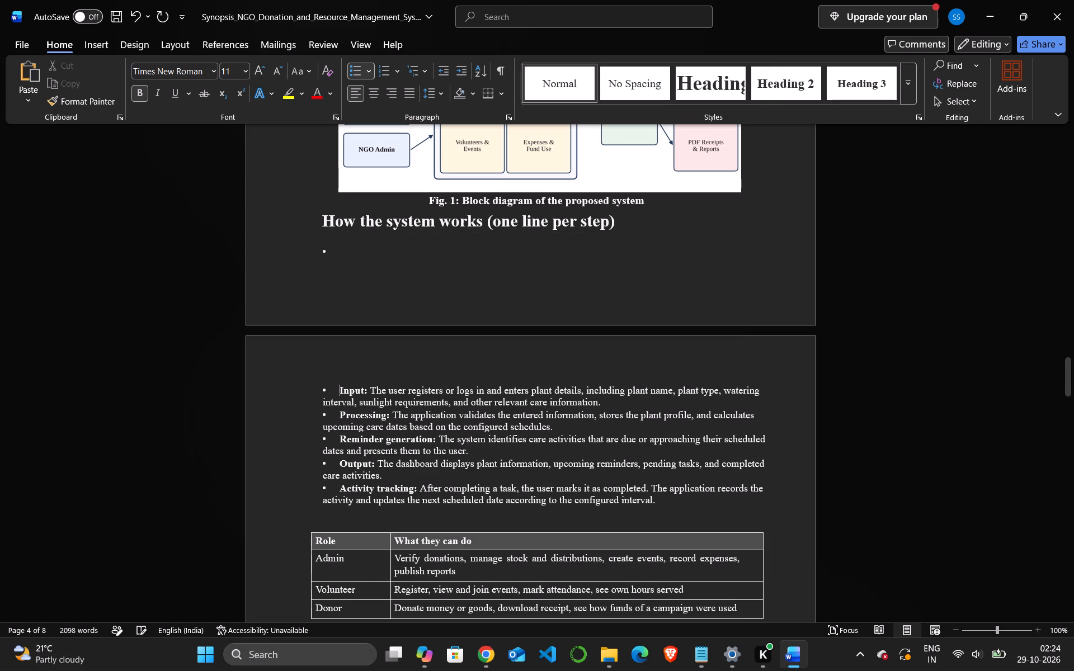
pyautogui.click(315, 218)
pyautogui.click(319, 219)
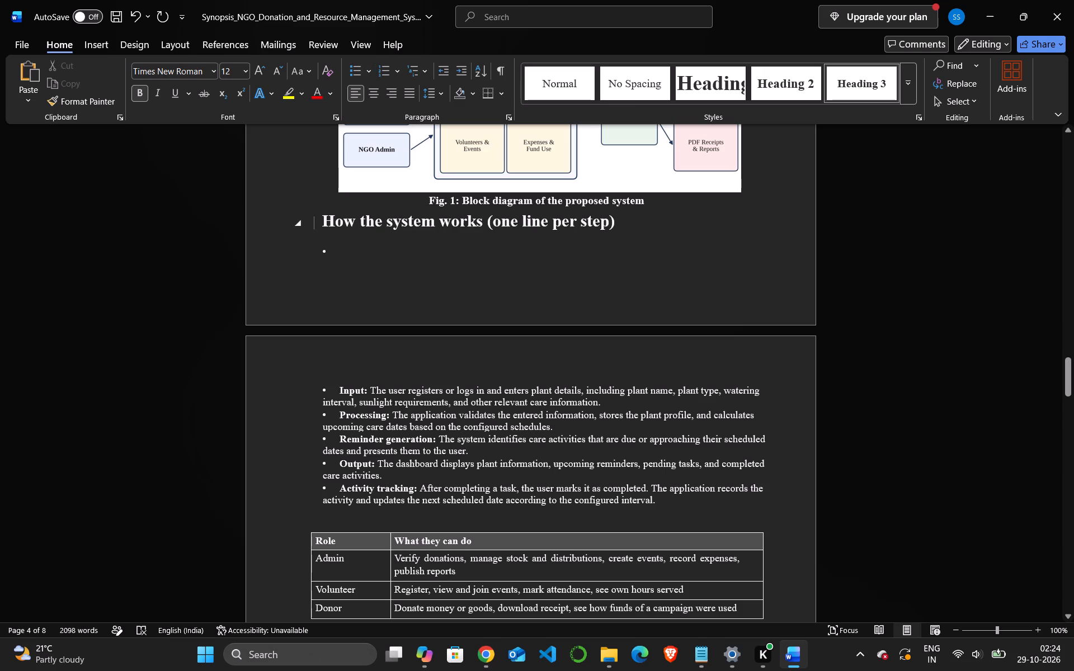
pyautogui.press('Return')
pyautogui.press('Return')
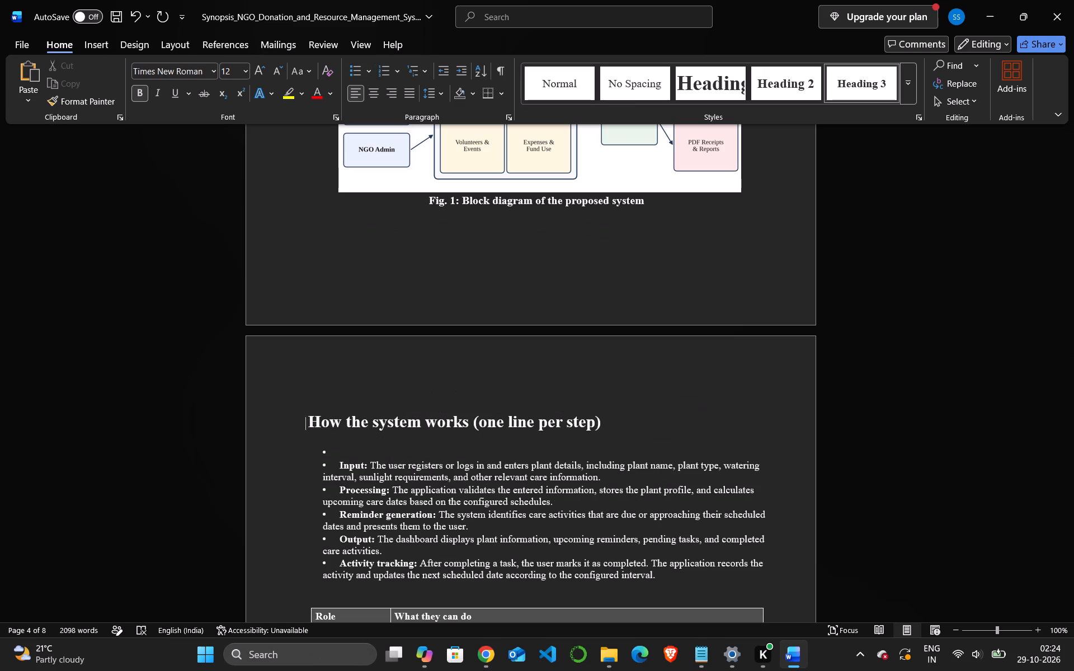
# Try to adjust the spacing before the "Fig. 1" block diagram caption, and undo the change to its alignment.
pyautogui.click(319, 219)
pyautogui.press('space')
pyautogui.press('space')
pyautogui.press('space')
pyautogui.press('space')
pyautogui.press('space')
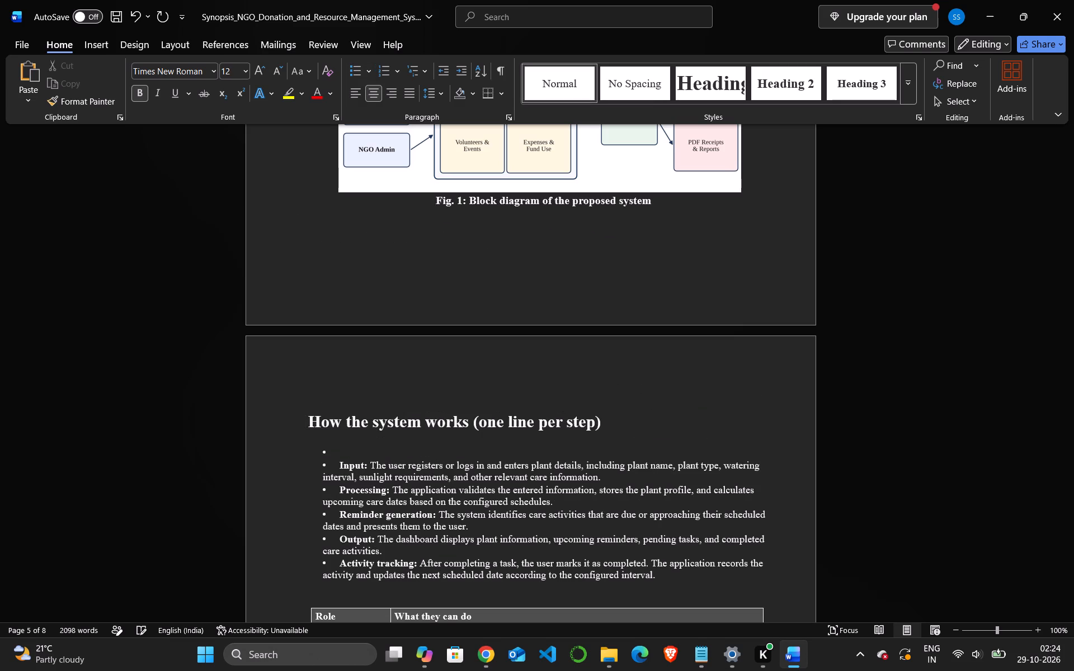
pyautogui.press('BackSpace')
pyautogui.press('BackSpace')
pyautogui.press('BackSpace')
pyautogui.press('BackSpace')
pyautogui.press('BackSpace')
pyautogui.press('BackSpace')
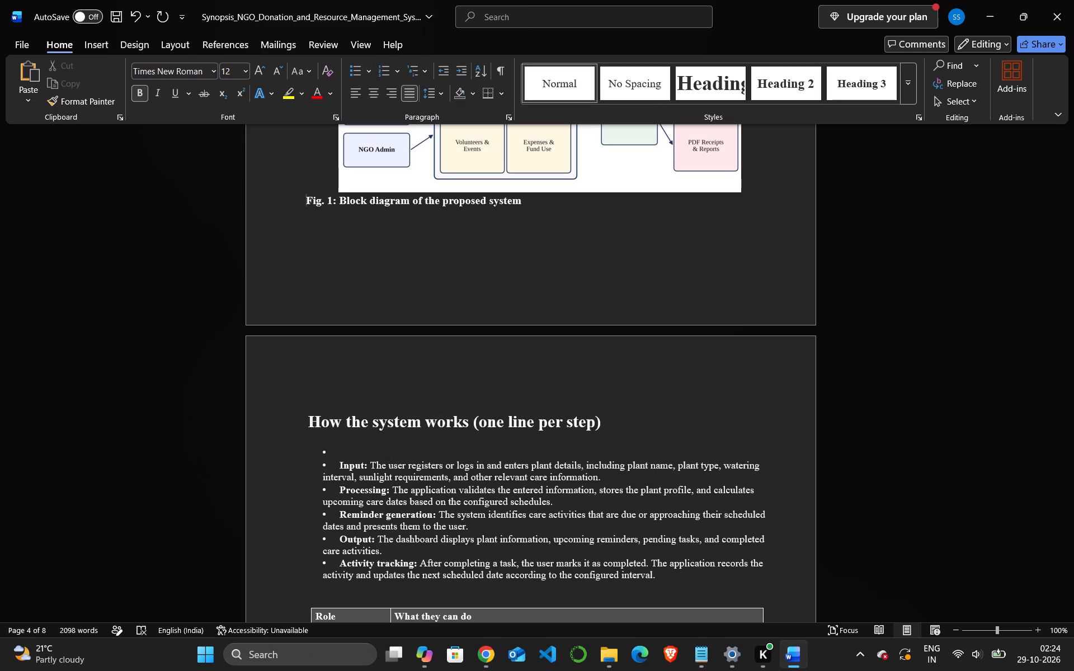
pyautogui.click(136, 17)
# Indent the "How the system works (one line per step)" heading with five leading spaces to line it up with the bullets.
pyautogui.click(308, 423)
pyautogui.press('space')
pyautogui.press('space')
pyautogui.press('space')
pyautogui.press('space')
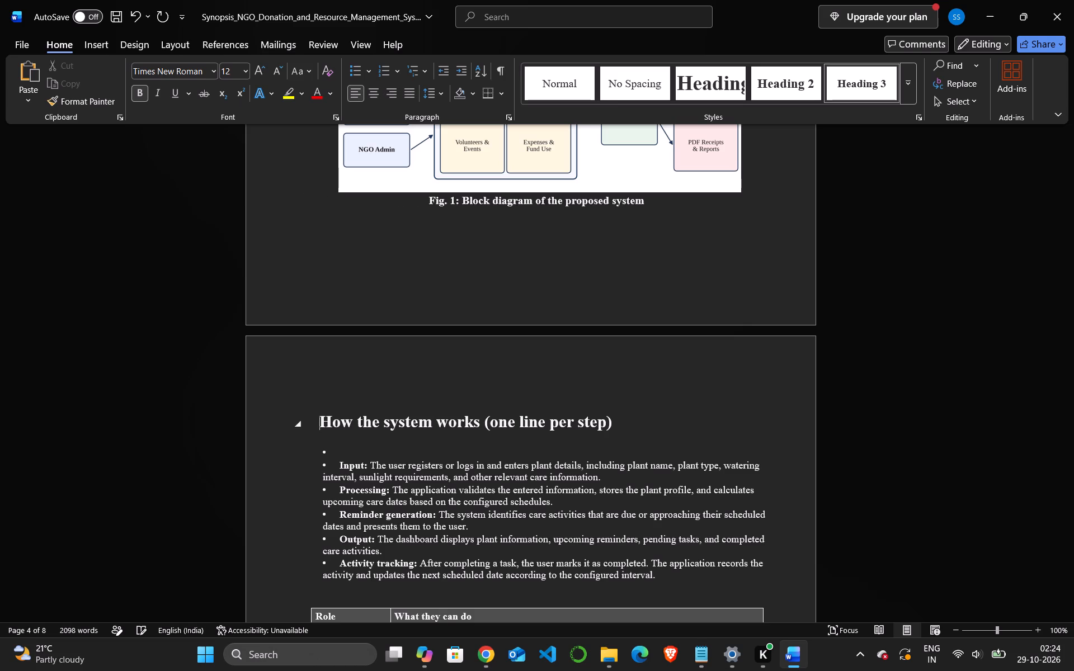
pyautogui.press('space')
# Remove the empty bullet between the "How the system works" heading and the Input bullet.
pyautogui.scroll(-1, 355, 453)
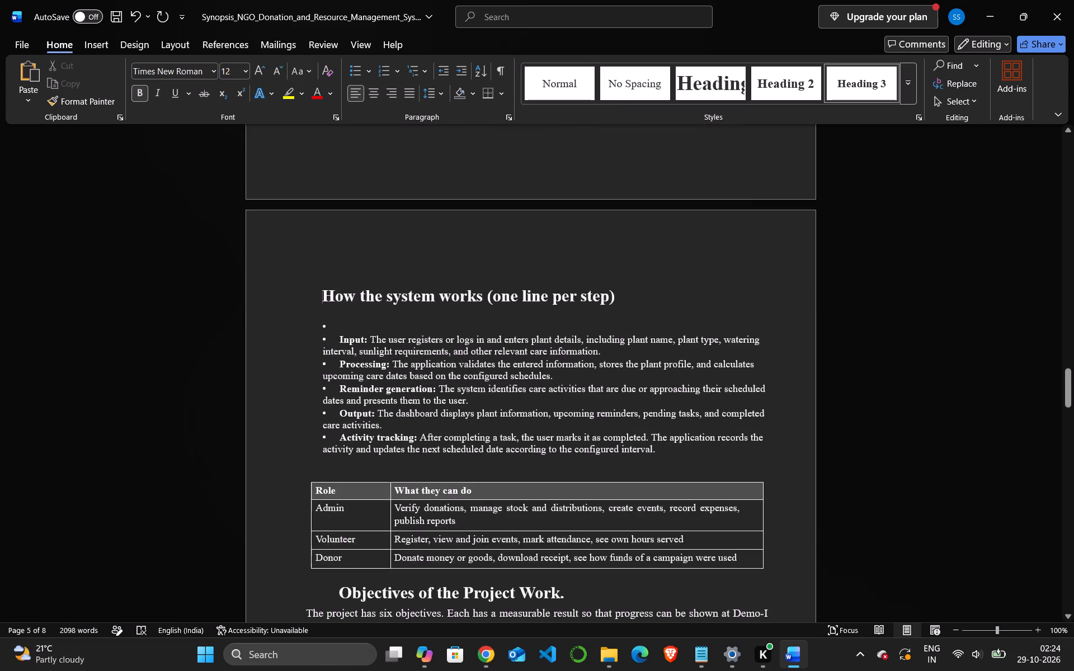
pyautogui.click(333, 300)
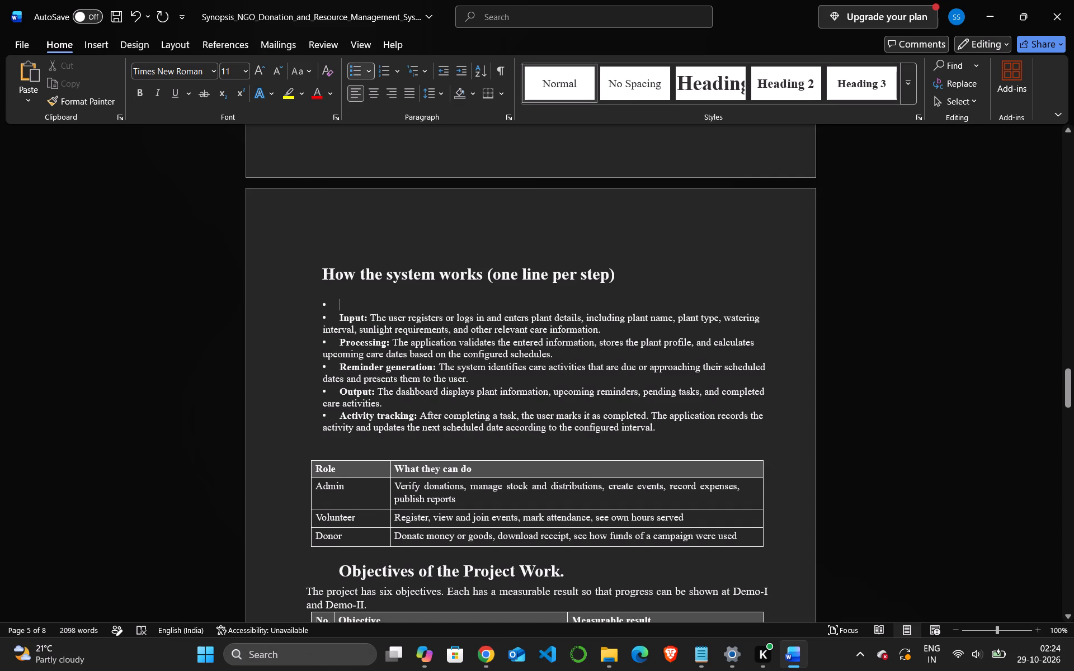
pyautogui.press('BackSpace')
pyautogui.press('BackSpace')
pyautogui.press('BackSpace')
pyautogui.press('BackSpace')
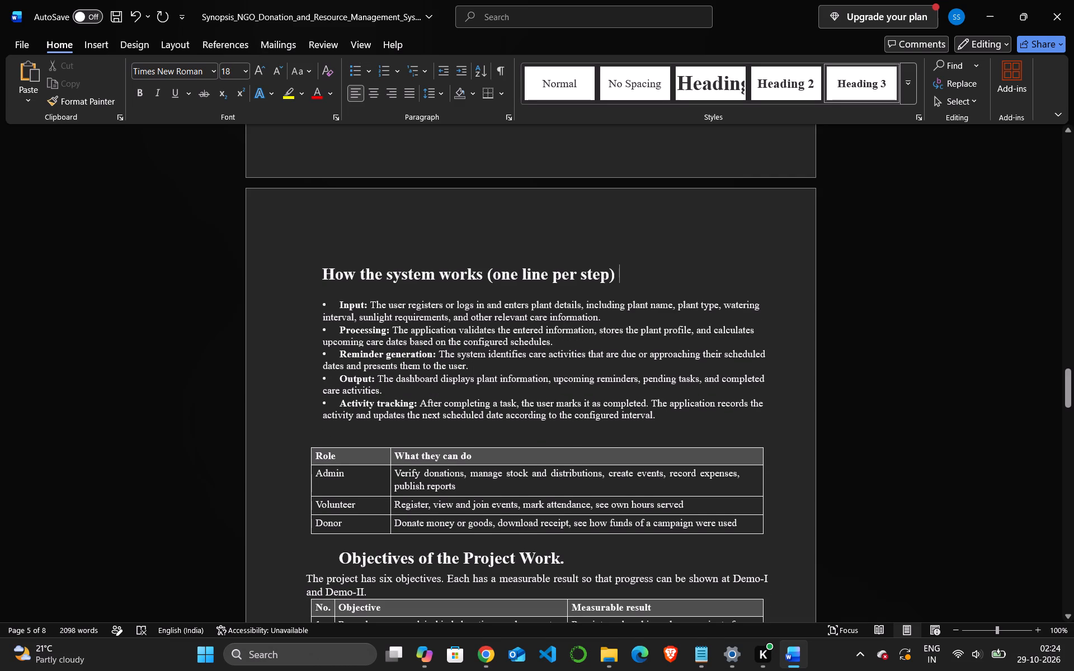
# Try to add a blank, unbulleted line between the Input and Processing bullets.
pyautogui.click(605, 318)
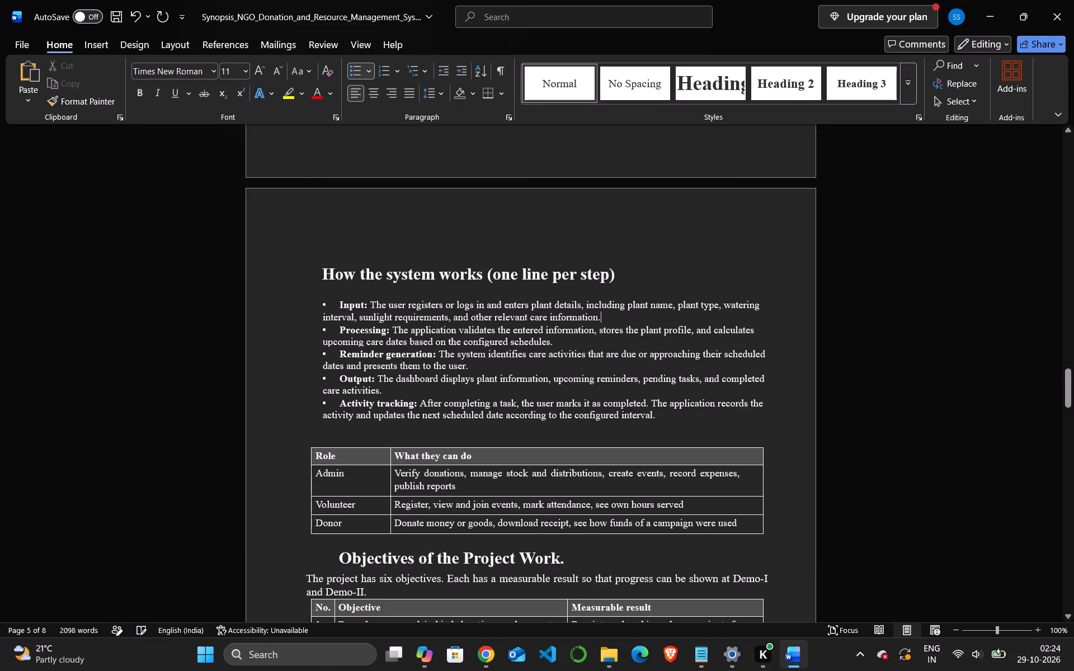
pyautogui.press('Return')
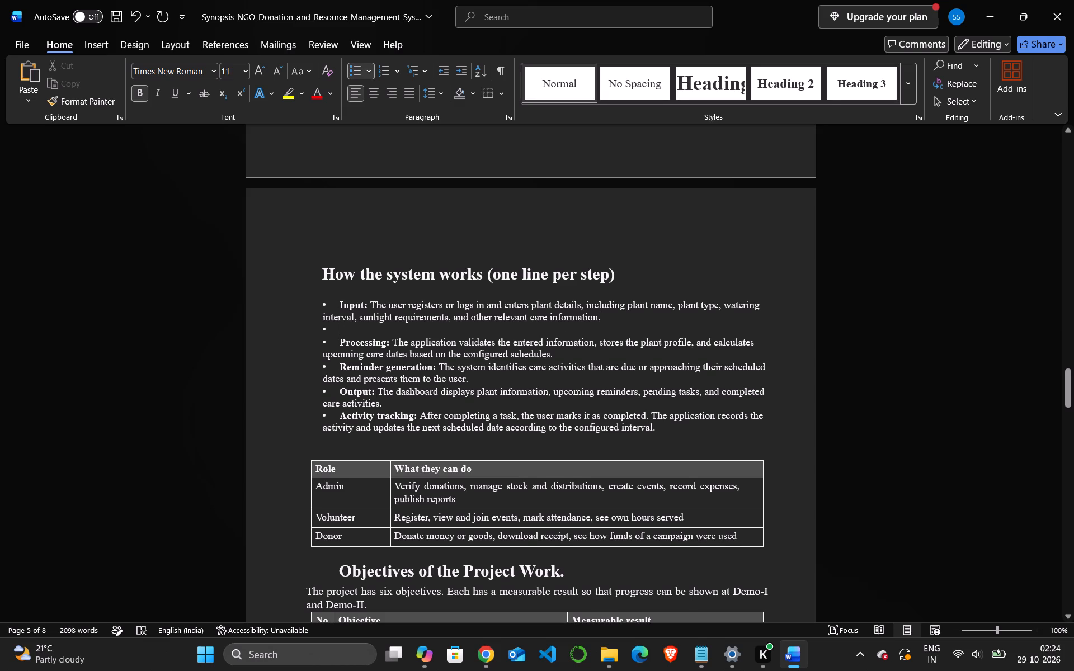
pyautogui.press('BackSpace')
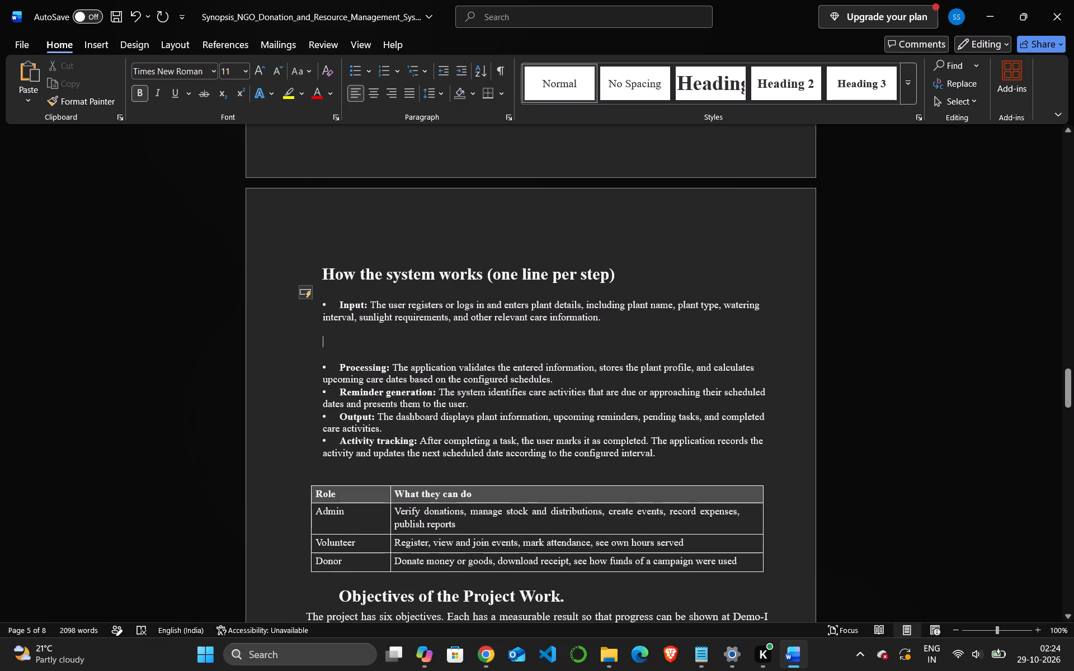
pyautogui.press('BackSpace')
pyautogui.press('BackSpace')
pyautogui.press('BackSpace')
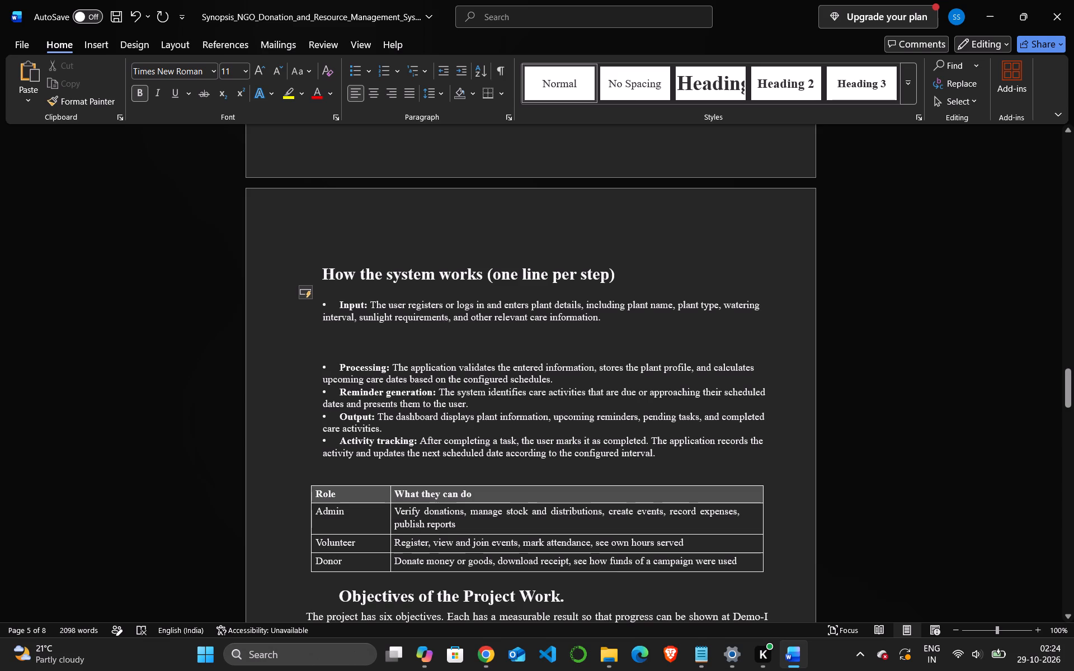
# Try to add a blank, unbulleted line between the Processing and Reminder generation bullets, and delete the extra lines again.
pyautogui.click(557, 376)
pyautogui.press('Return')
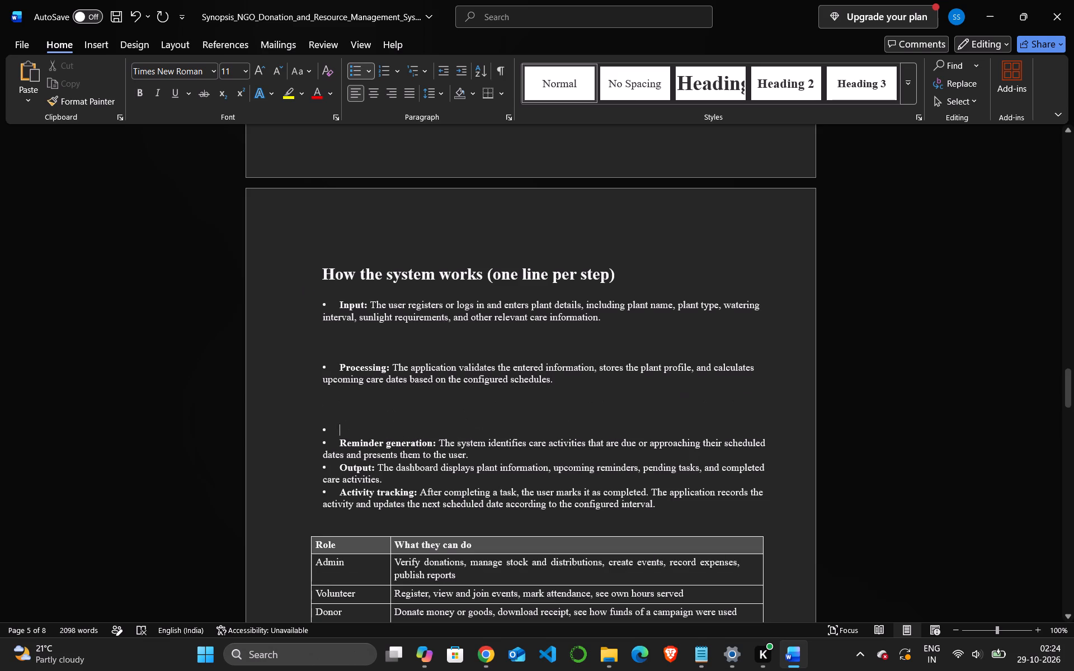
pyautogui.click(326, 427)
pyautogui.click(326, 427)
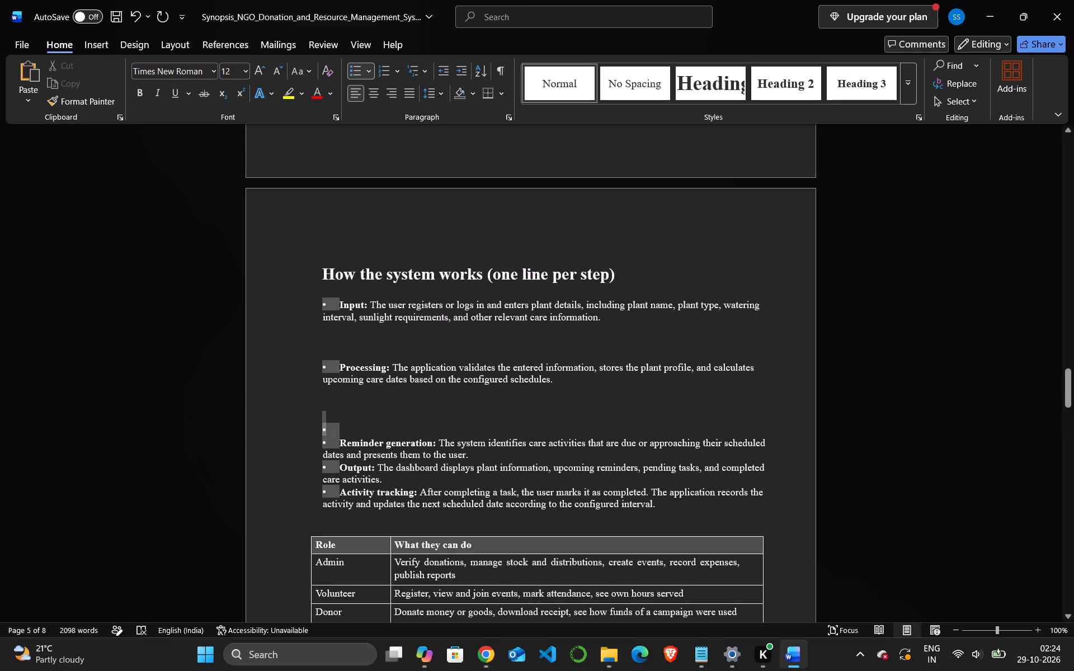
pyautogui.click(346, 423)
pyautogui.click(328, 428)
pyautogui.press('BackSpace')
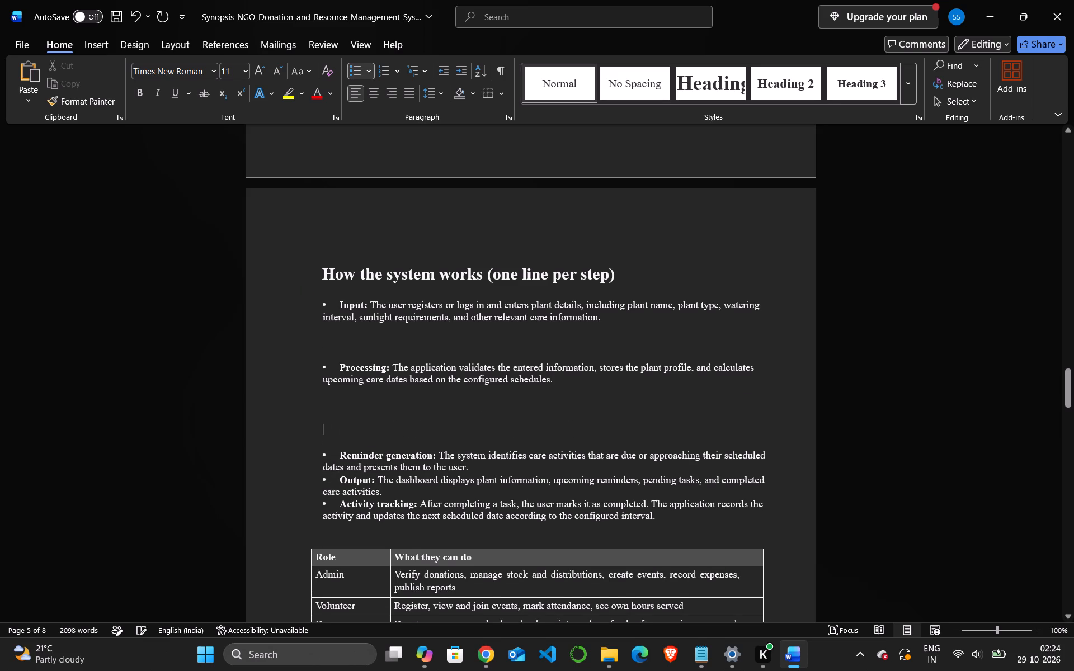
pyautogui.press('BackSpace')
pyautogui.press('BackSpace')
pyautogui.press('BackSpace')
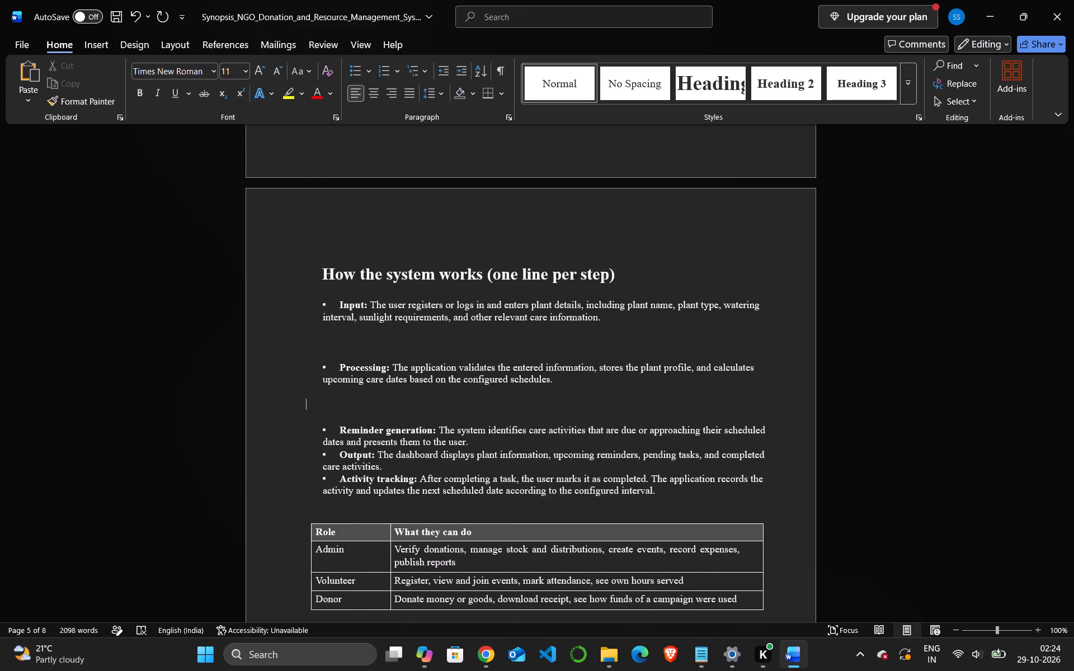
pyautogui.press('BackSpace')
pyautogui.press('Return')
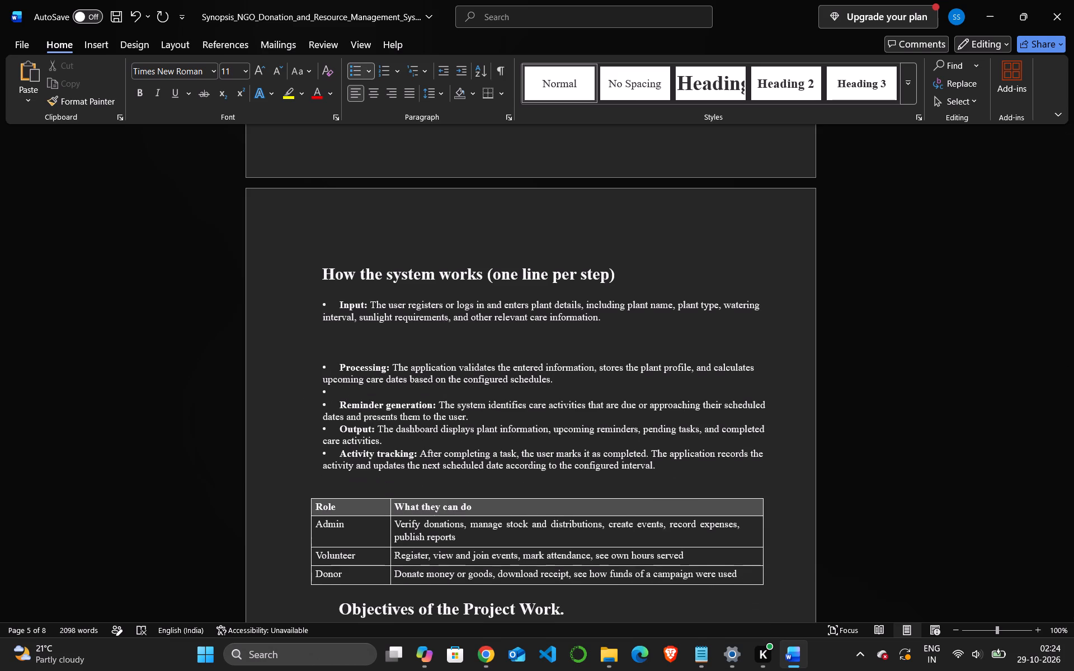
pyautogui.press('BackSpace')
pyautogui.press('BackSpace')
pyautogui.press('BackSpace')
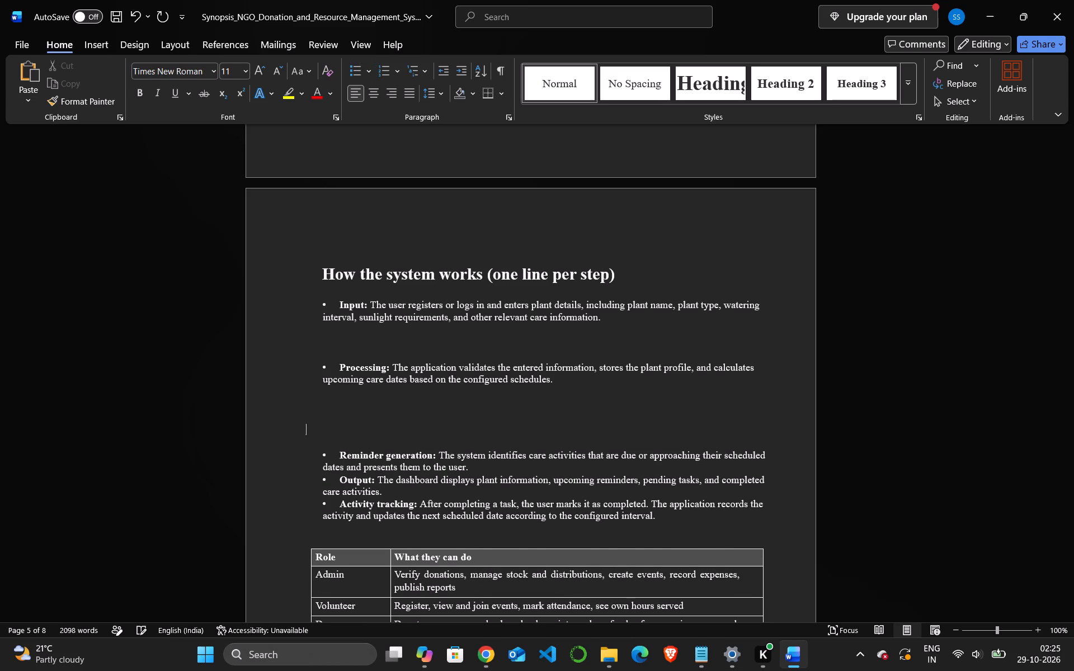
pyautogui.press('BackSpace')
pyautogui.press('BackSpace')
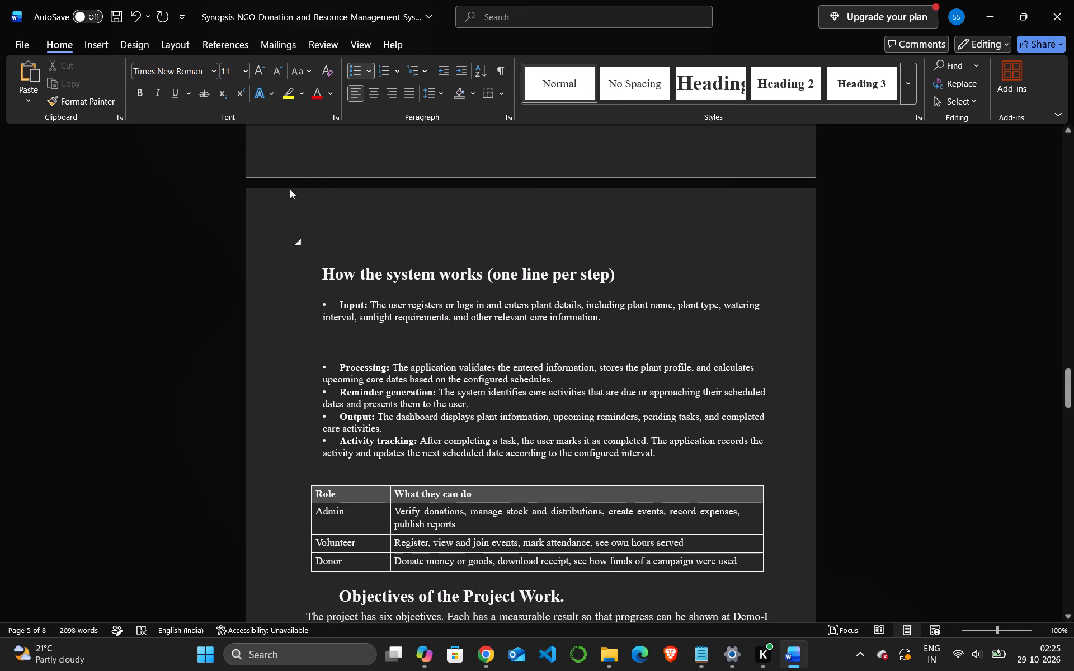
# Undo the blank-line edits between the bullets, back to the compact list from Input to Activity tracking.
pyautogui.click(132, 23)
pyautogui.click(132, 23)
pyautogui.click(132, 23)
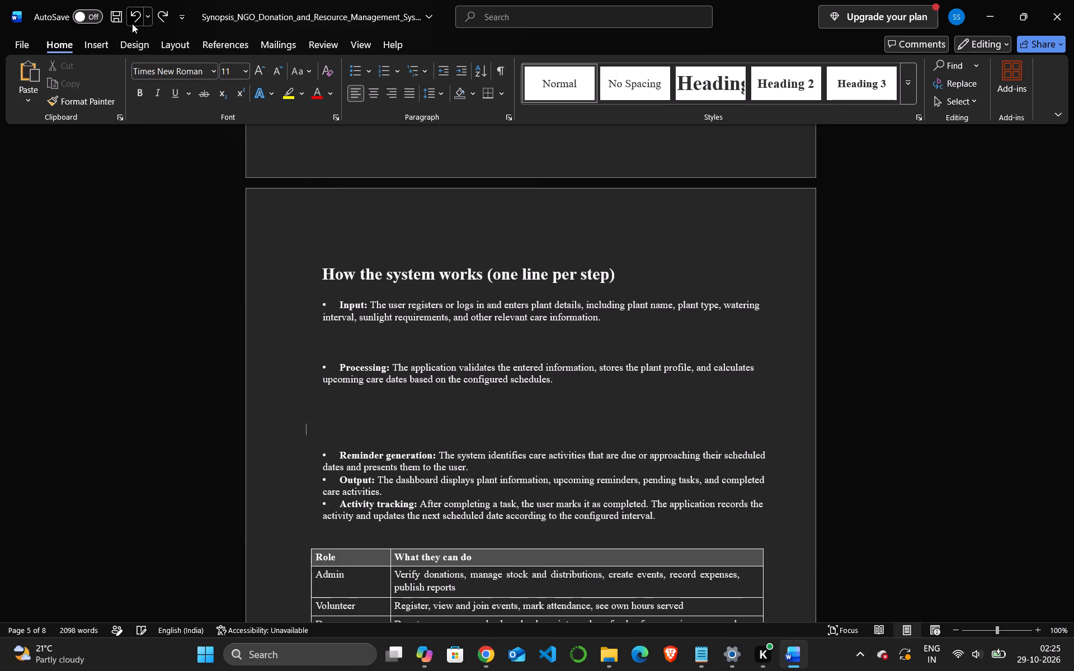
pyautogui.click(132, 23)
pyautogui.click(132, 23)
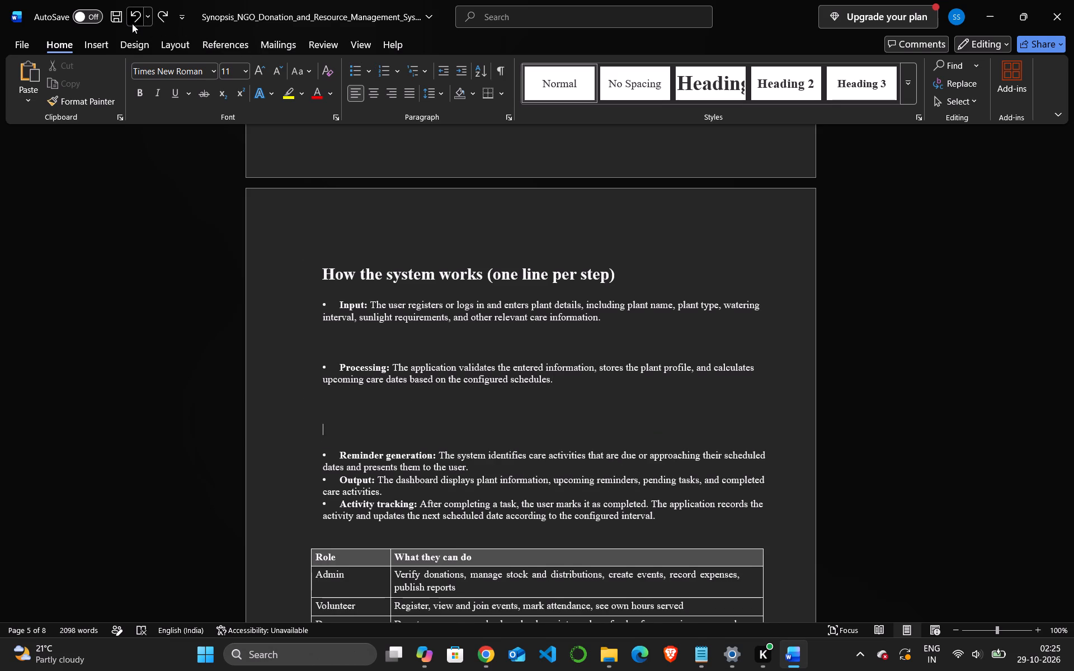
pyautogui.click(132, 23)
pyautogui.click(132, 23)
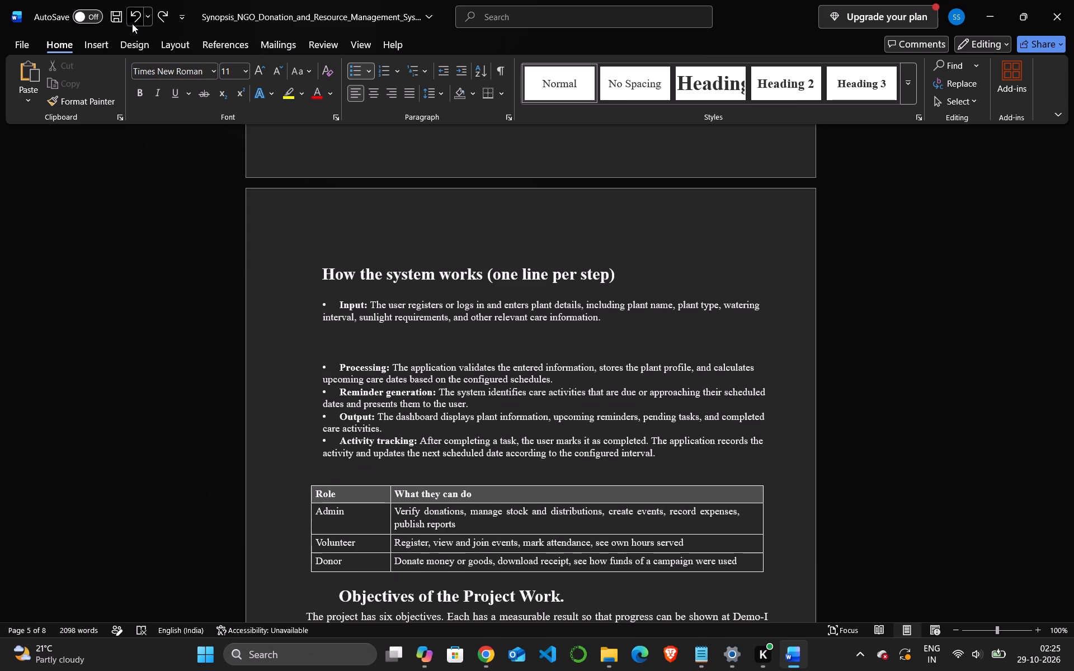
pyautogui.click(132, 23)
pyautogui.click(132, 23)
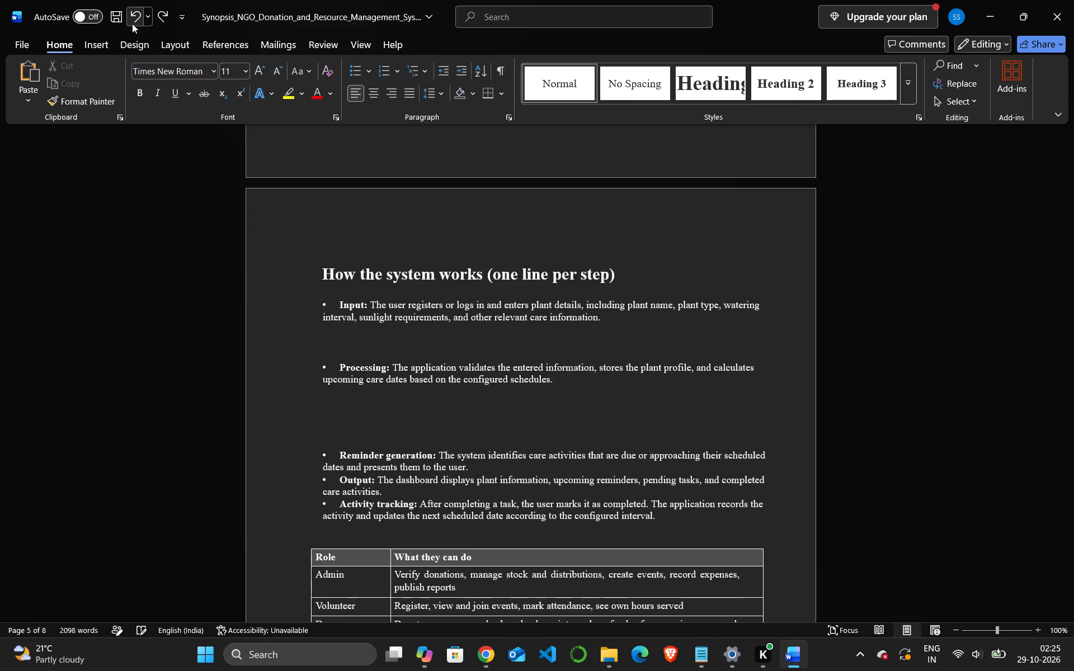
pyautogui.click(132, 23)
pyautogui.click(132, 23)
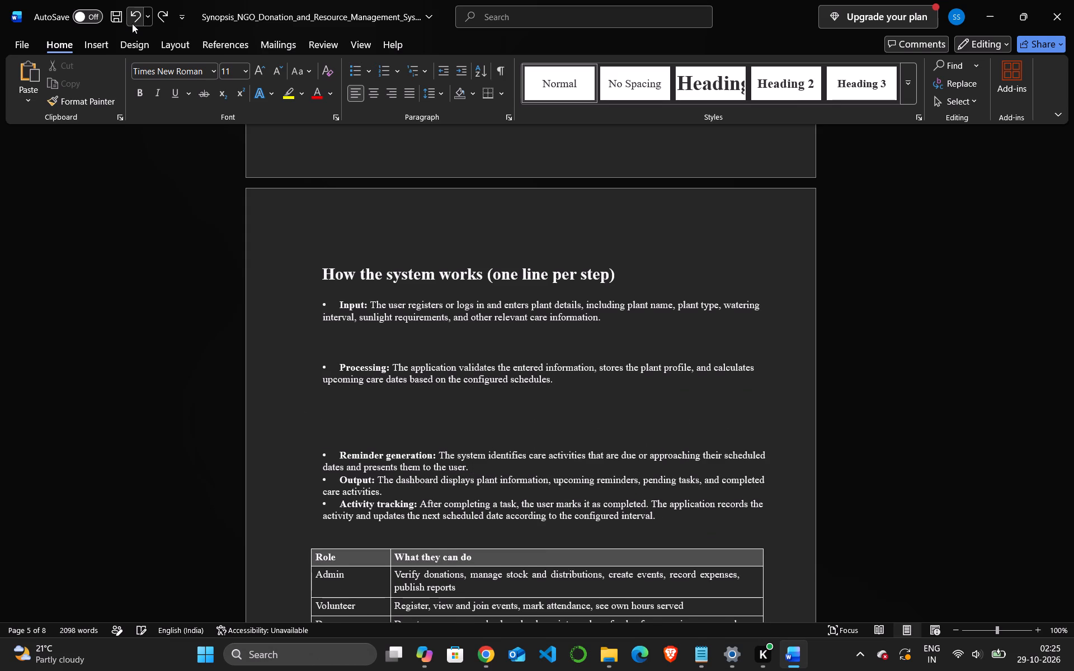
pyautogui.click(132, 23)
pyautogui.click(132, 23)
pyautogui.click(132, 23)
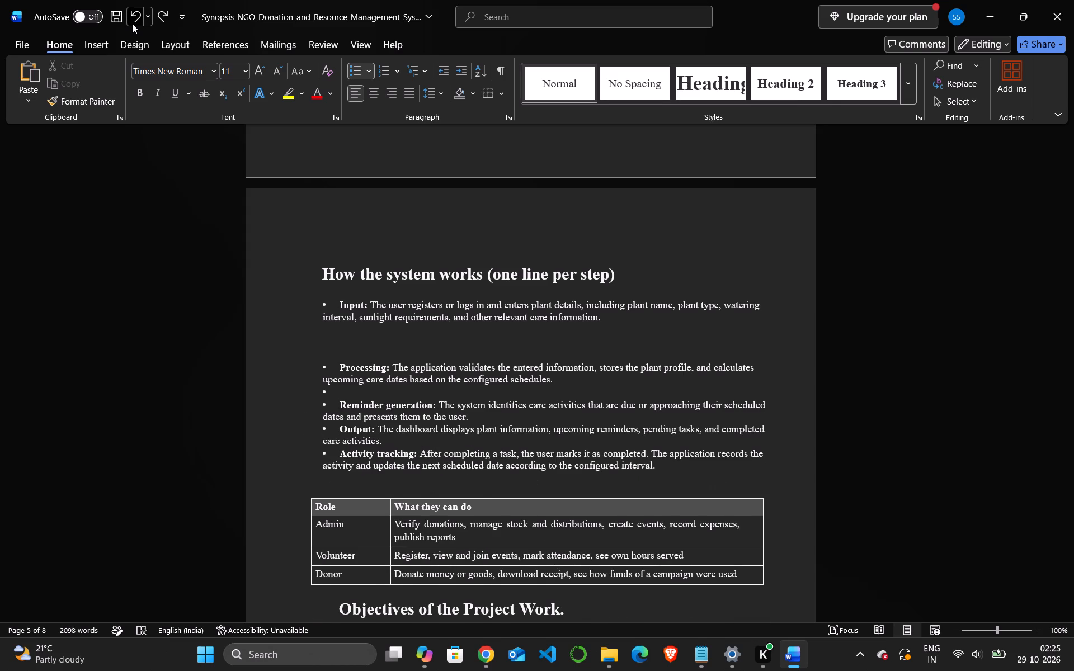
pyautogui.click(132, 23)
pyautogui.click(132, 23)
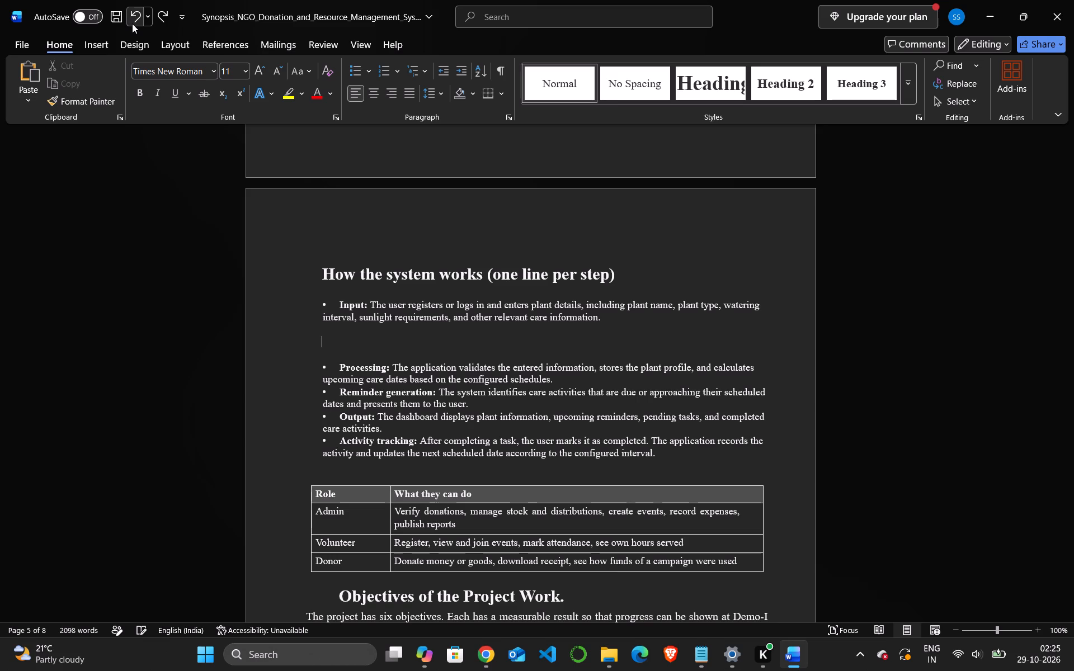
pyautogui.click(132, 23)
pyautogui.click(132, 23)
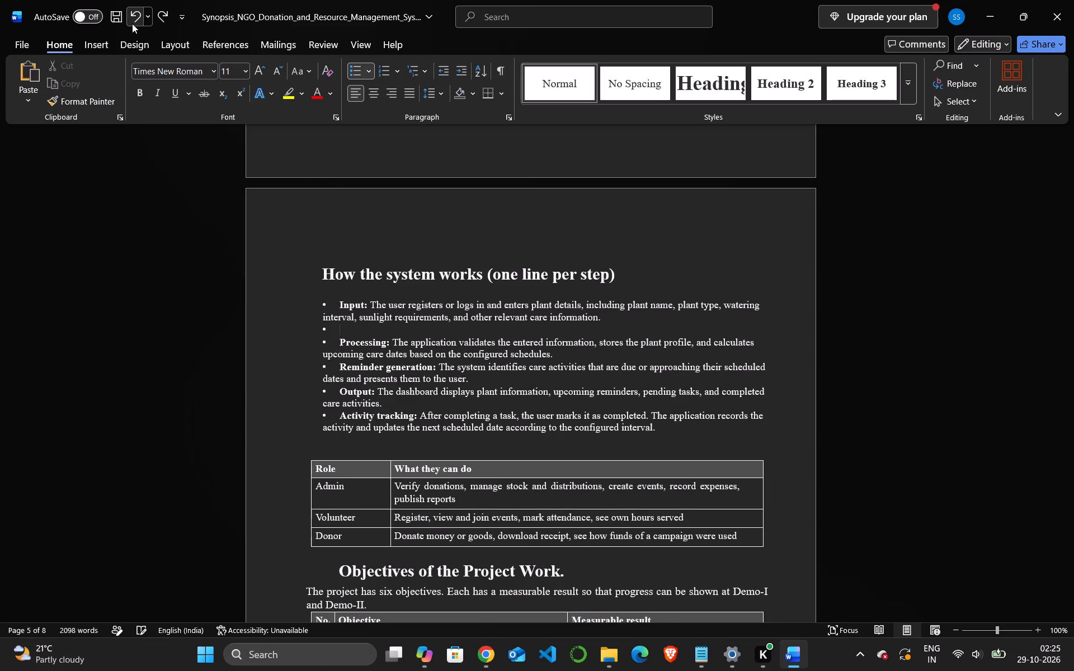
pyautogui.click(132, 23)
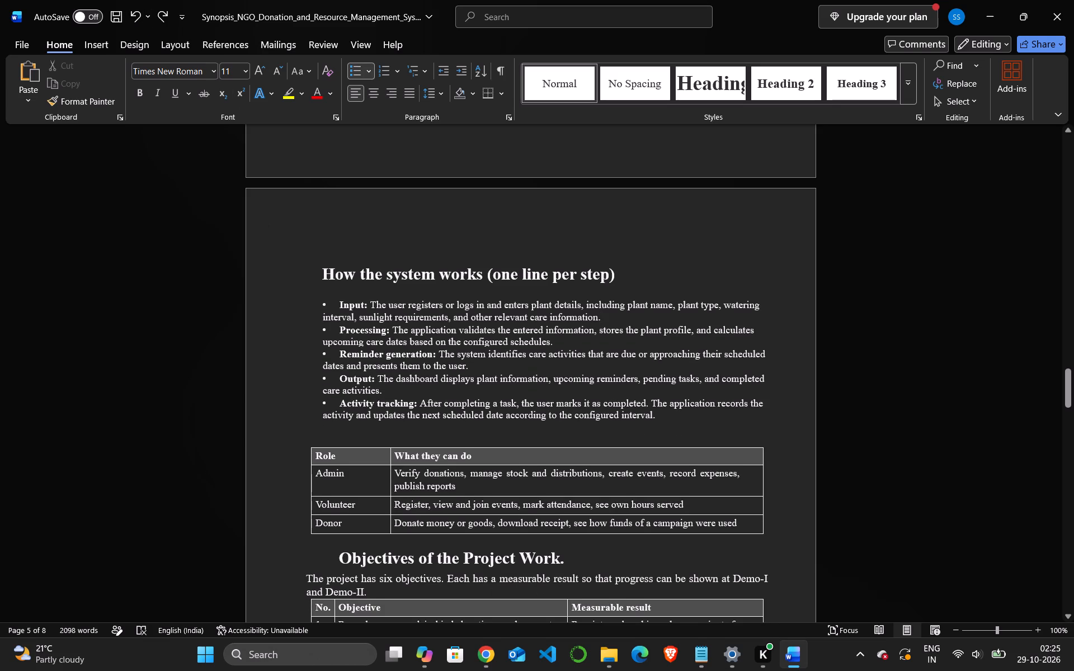
# Examine the Role table and the Objectives of the Project Work section for remaining NGO content to replace.
pyautogui.scroll(-1, 357, 249)
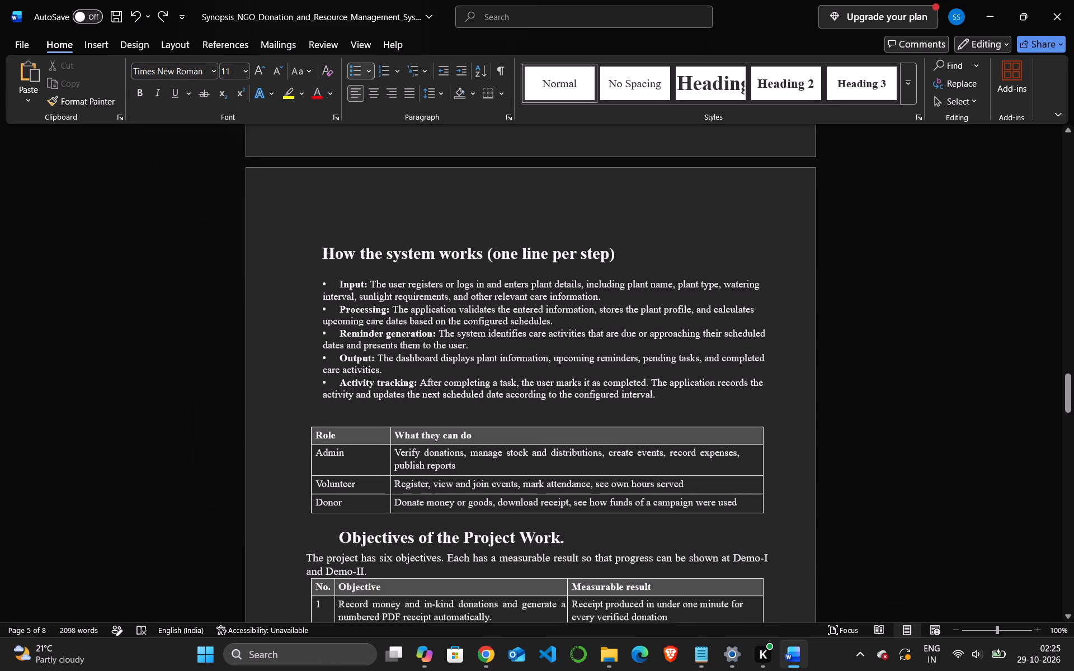
pyautogui.scroll(-2, 357, 249)
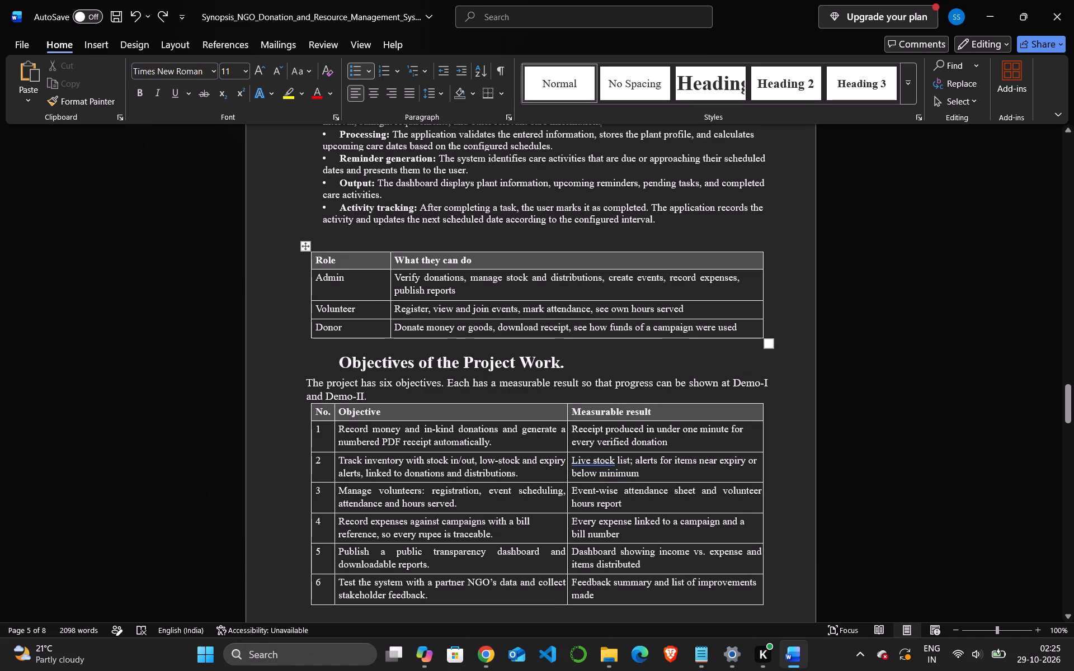
pyautogui.scroll(2, 378, 343)
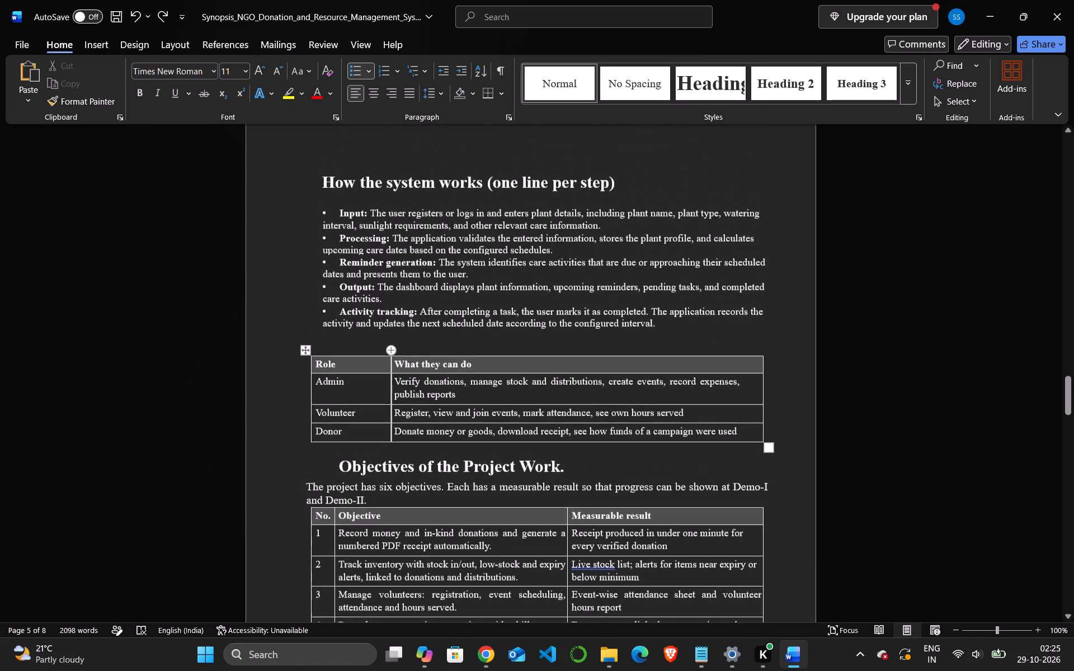
pyautogui.scroll(4, 378, 343)
pyautogui.scroll(-1, 378, 343)
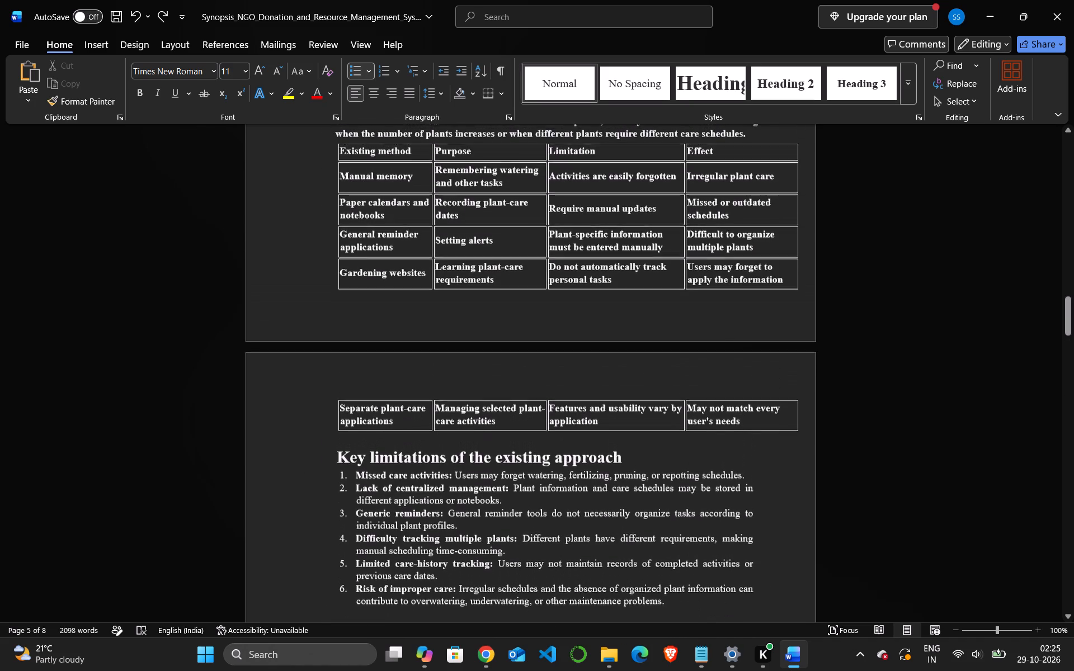
pyautogui.scroll(-1, 378, 343)
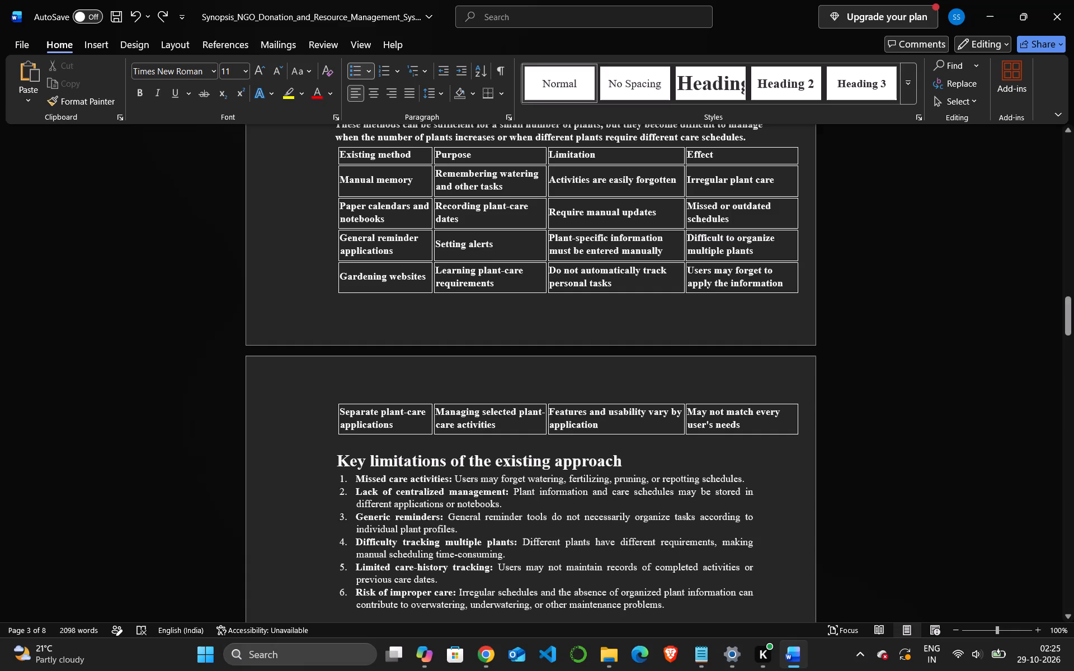
pyautogui.scroll(-1, 378, 343)
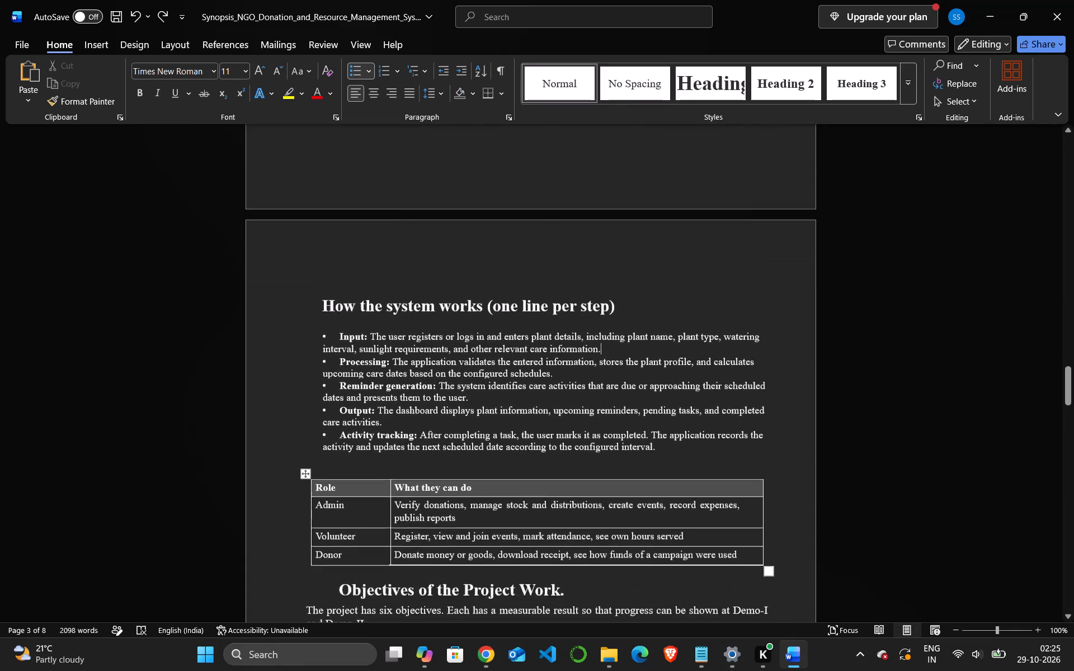
pyautogui.scroll(-2, 378, 343)
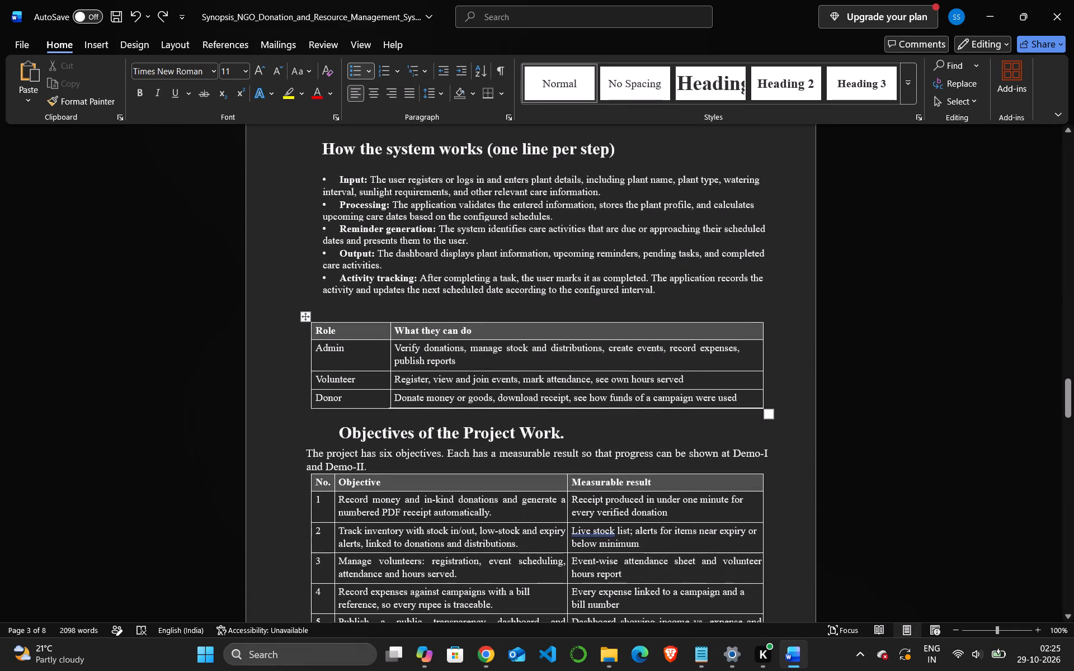
pyautogui.scroll(-1, 378, 343)
pyautogui.scroll(-1, 383, 390)
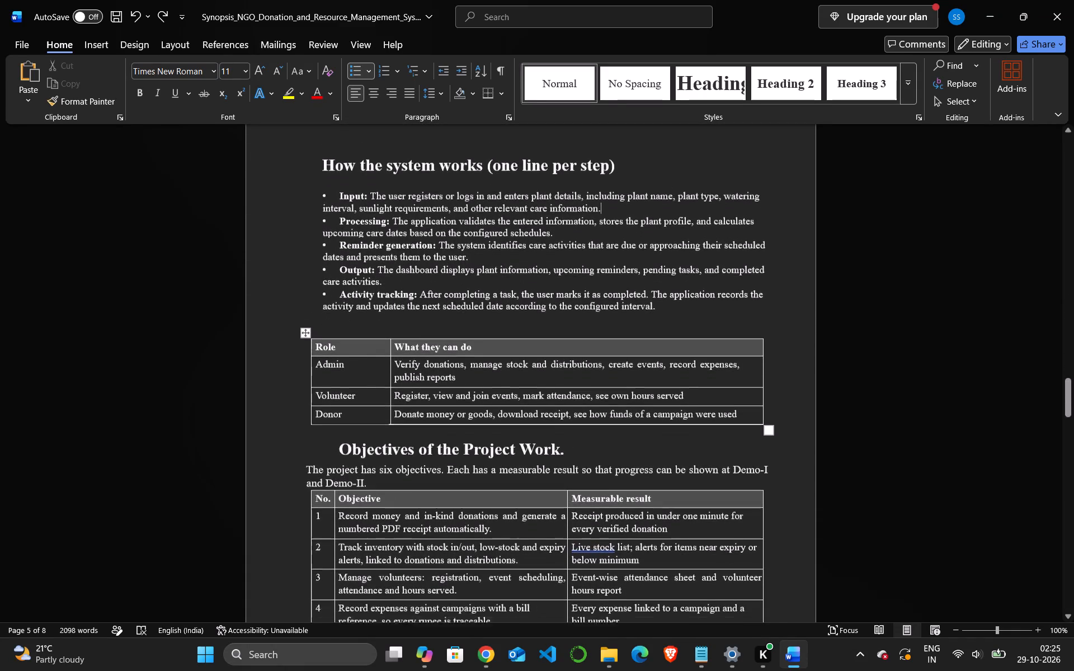
pyautogui.scroll(-1, 383, 390)
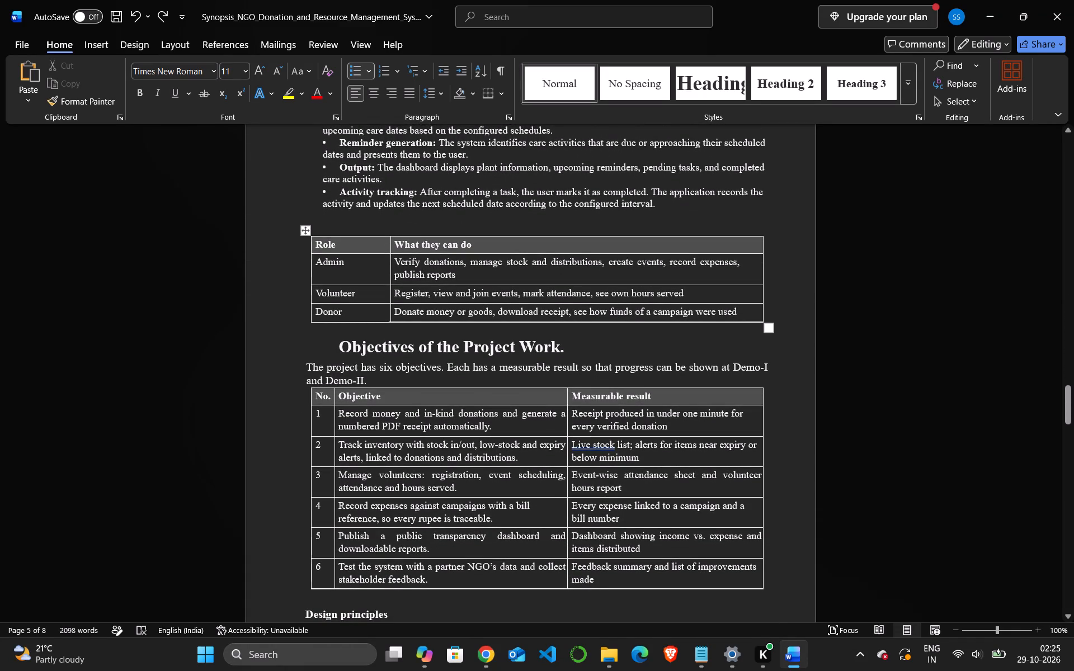
# Examine the User functions table and the Objectives of the Project Work section in the ChatGPT synopsis in Chrome.
pyautogui.click(557, 596)
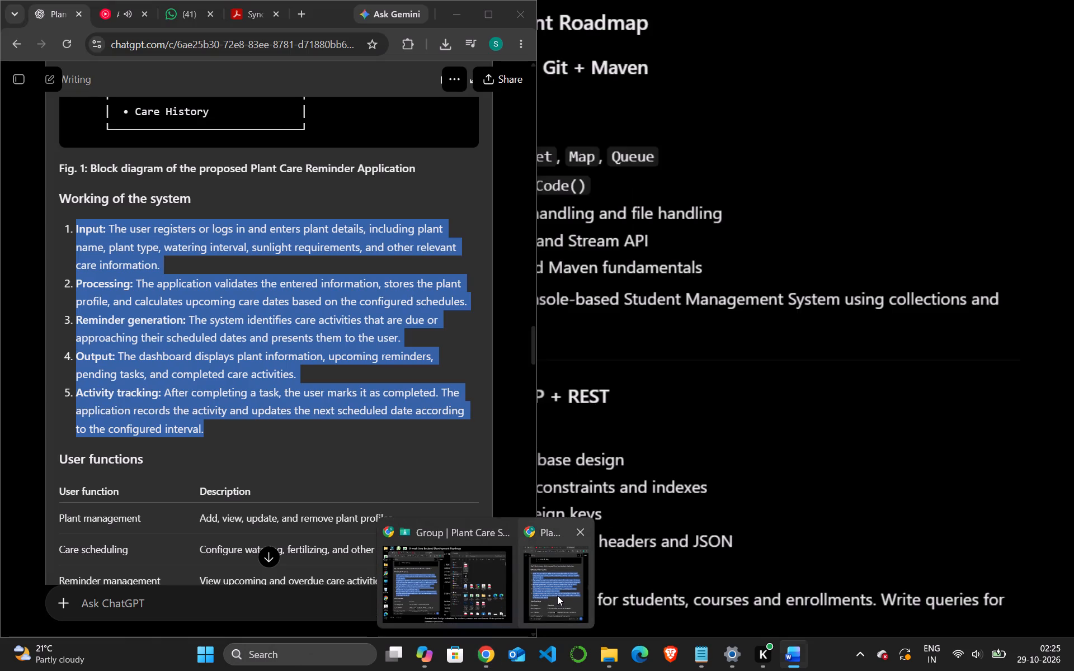
pyautogui.click(404, 495)
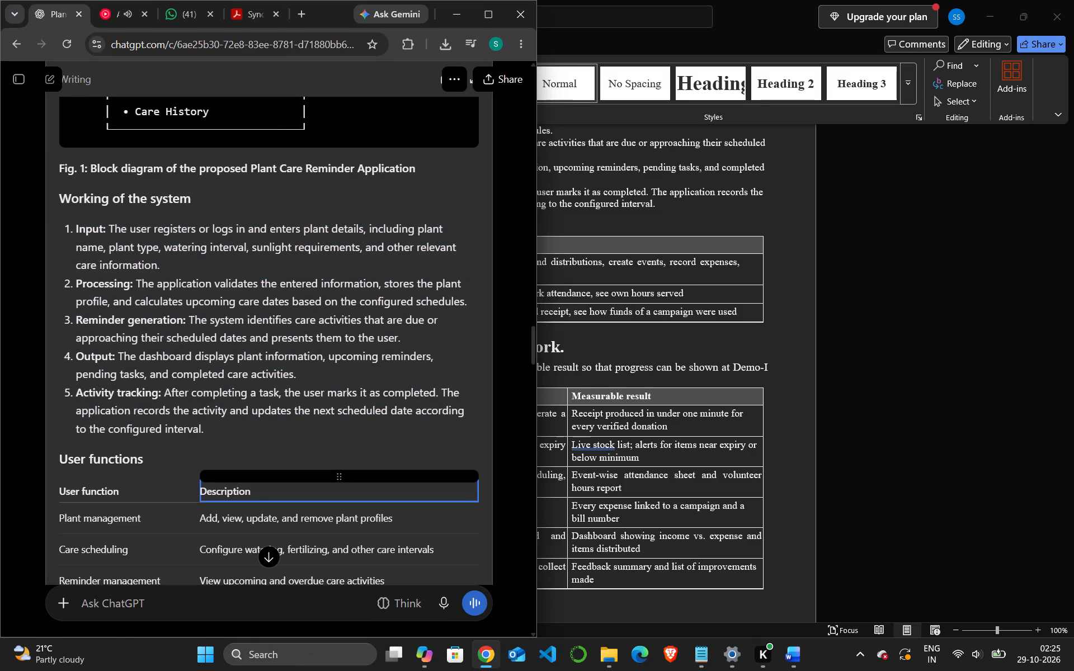
pyautogui.click(374, 438)
pyautogui.scroll(-1, 374, 438)
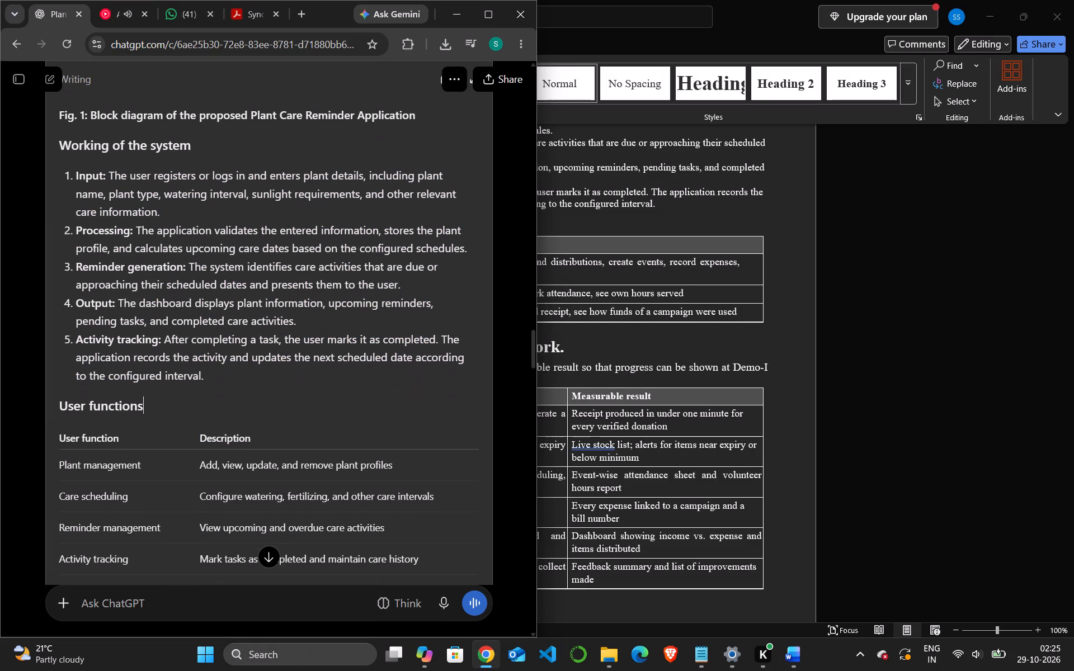
pyautogui.click(623, 320)
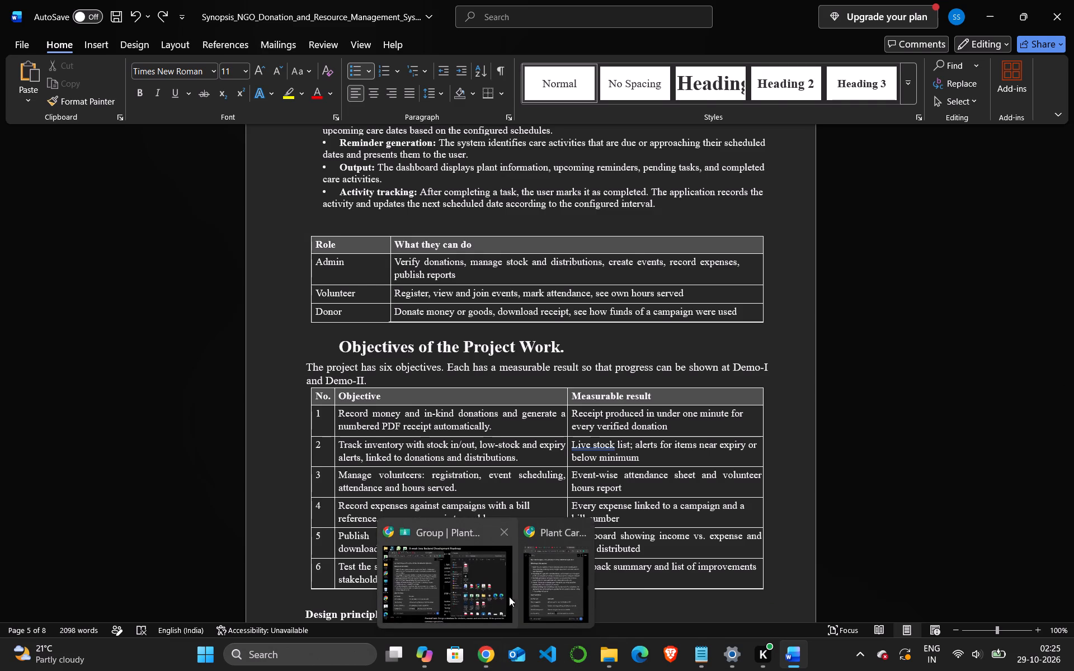
pyautogui.click(547, 603)
pyautogui.scroll(-2, 390, 471)
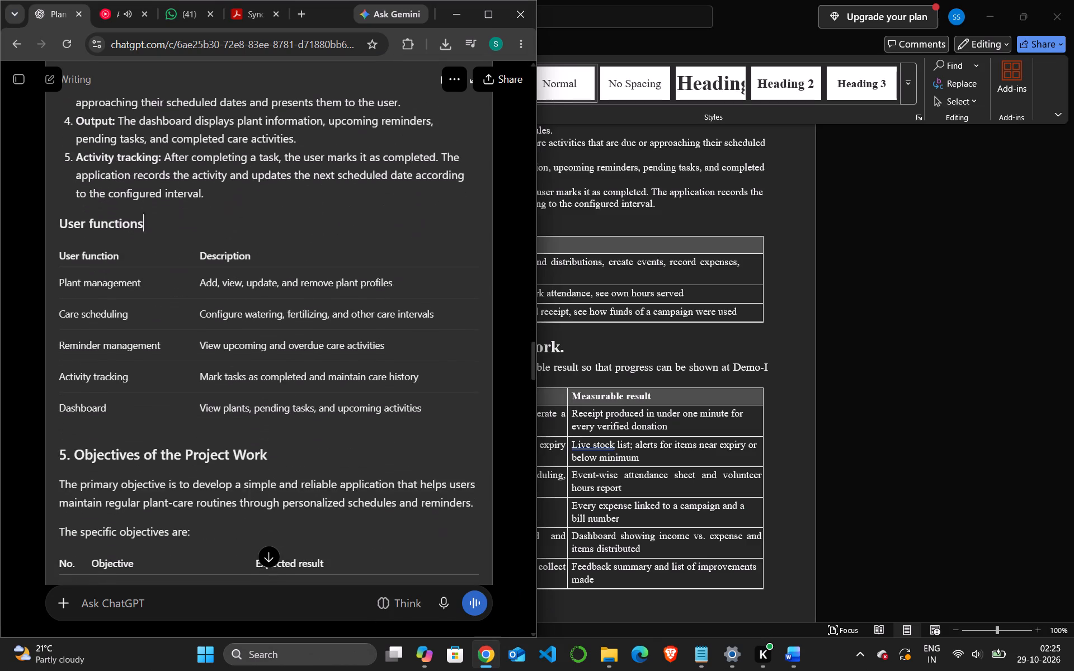
pyautogui.scroll(-2, 390, 471)
# Switch back to the Word synopsis and review the remaining sections from the Objectives table through Expected Outcome to the coordinator's signature.
pyautogui.click(703, 348)
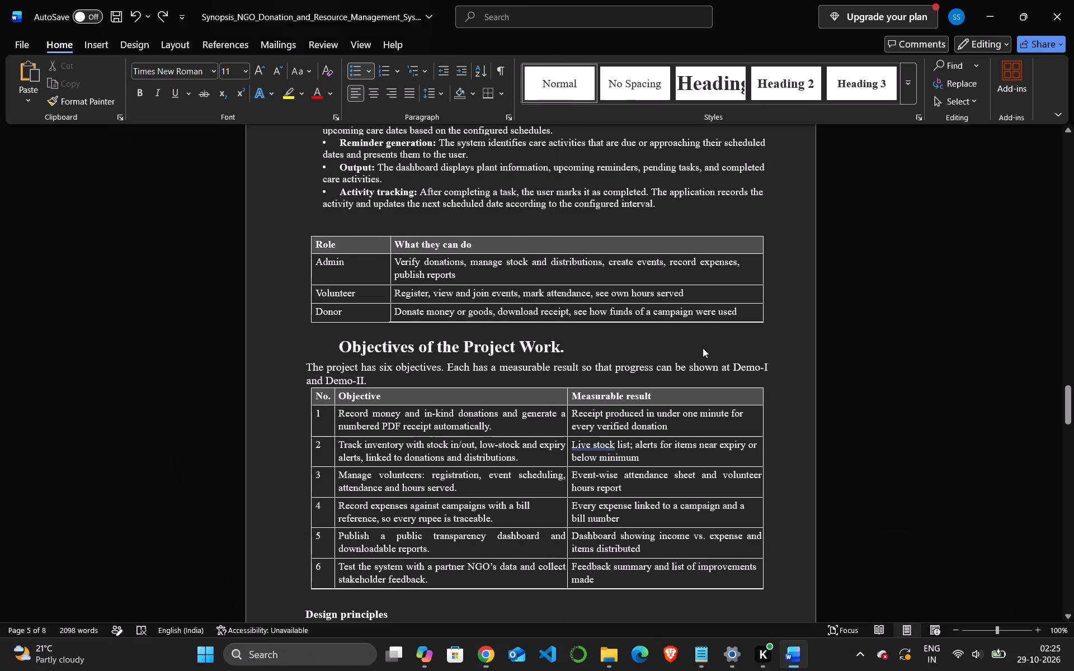
pyautogui.scroll(-2, 703, 348)
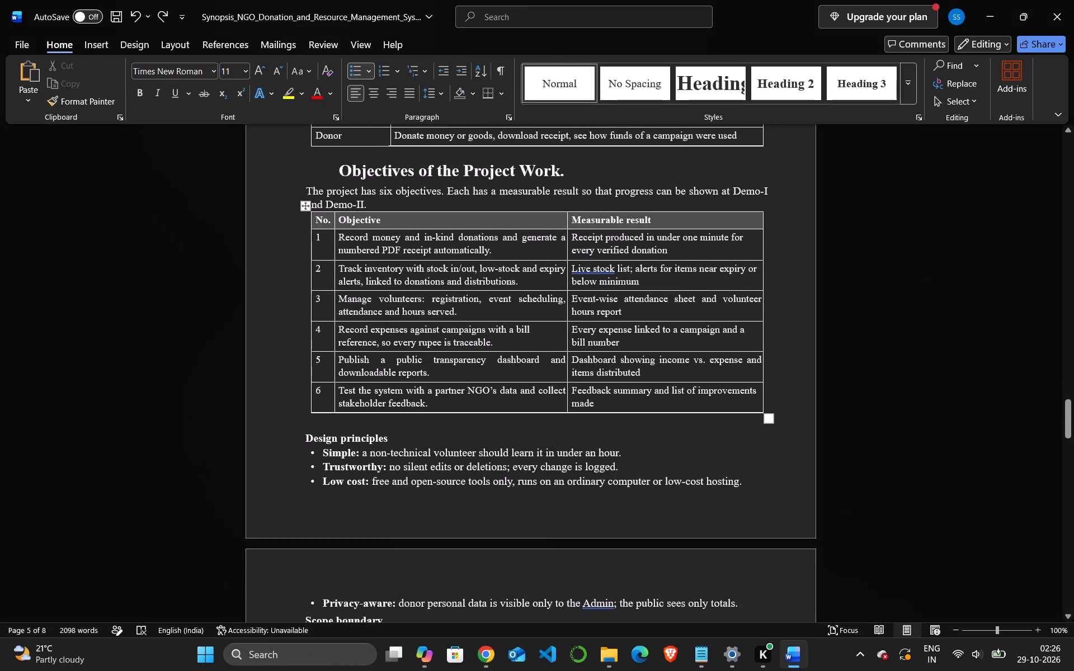
pyautogui.scroll(-1, 703, 348)
pyautogui.scroll(-1, 575, 396)
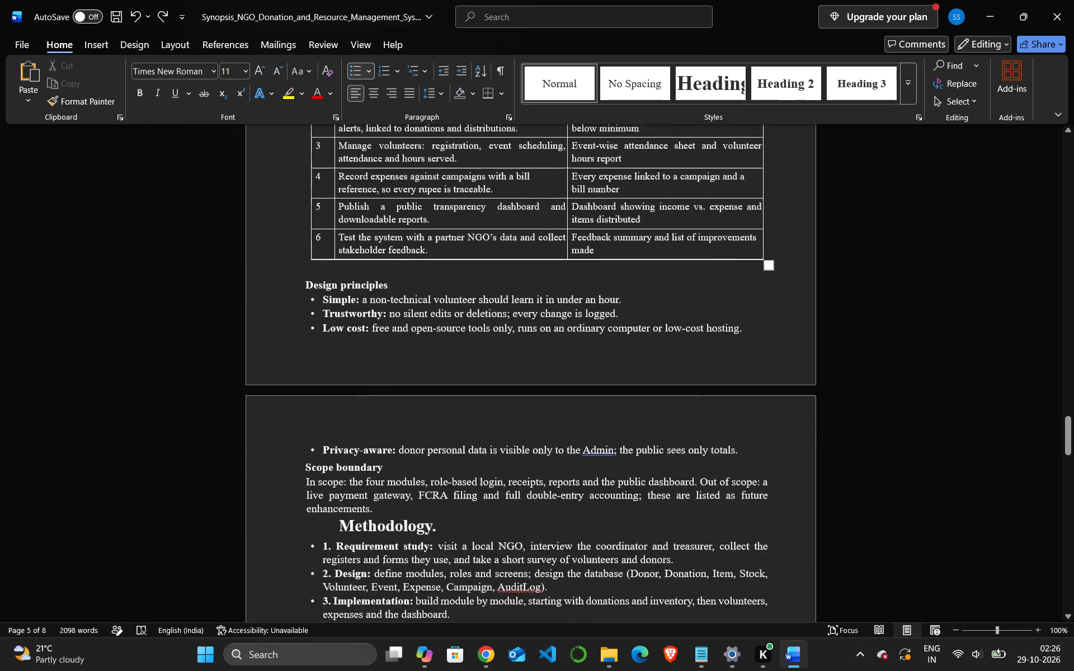
pyautogui.scroll(-1, 575, 396)
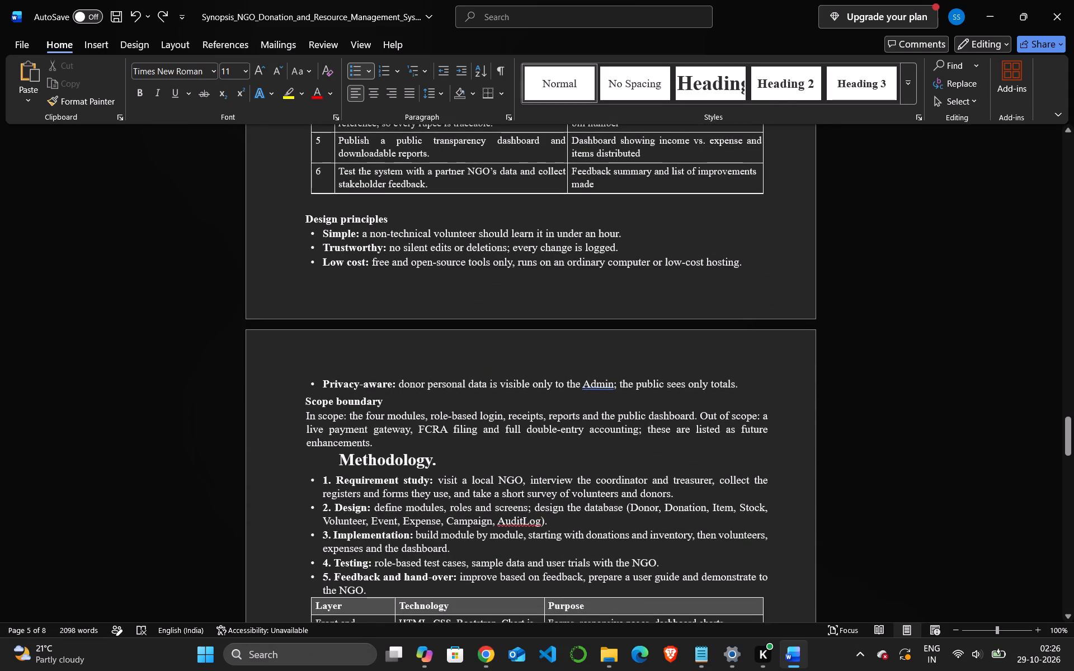
pyautogui.scroll(-4, 310, 389)
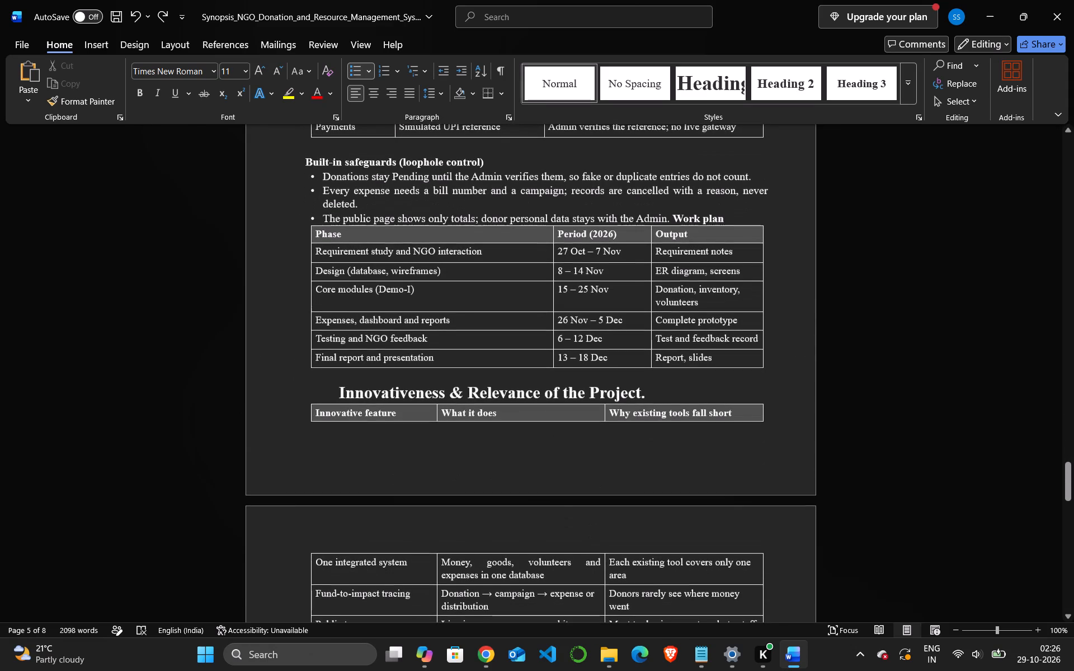
pyautogui.scroll(-4, 310, 389)
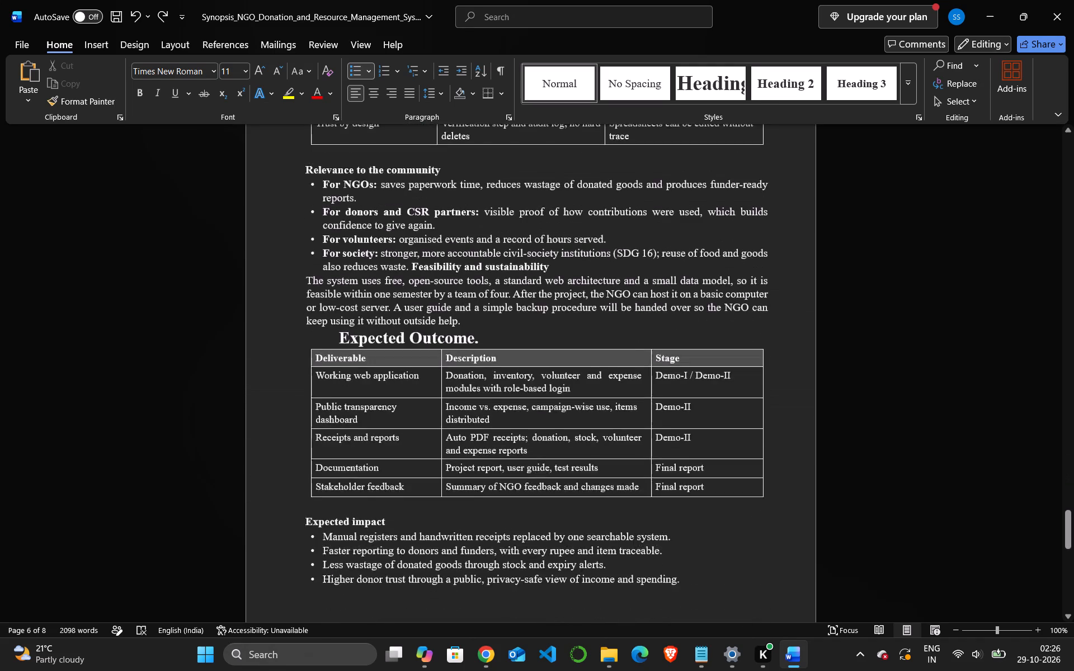
pyautogui.scroll(-4, 310, 389)
pyautogui.scroll(1, 310, 389)
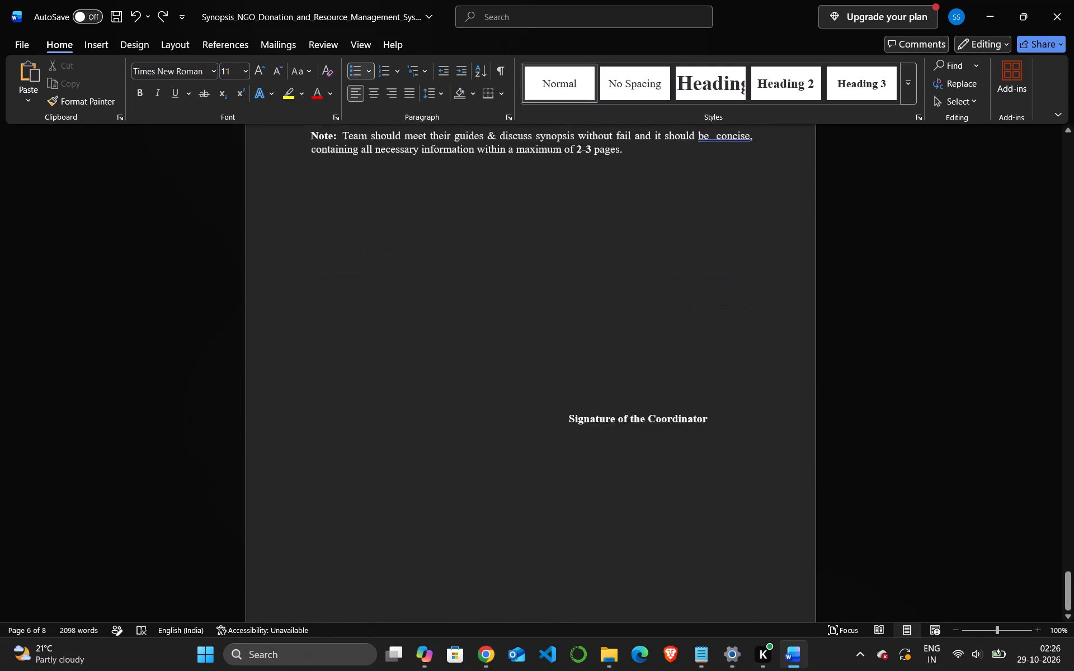
pyautogui.scroll(3, 310, 389)
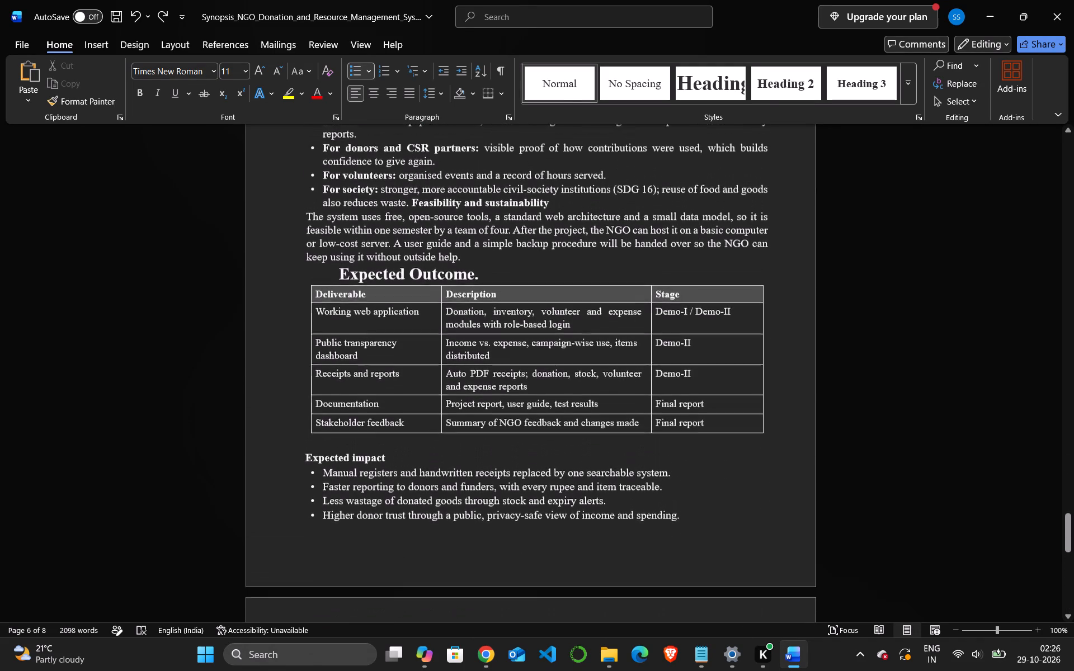
pyautogui.scroll(1, 310, 389)
# Insert blank lines before the Expected Outcome heading to push it to the top of the following page.
pyautogui.click(335, 316)
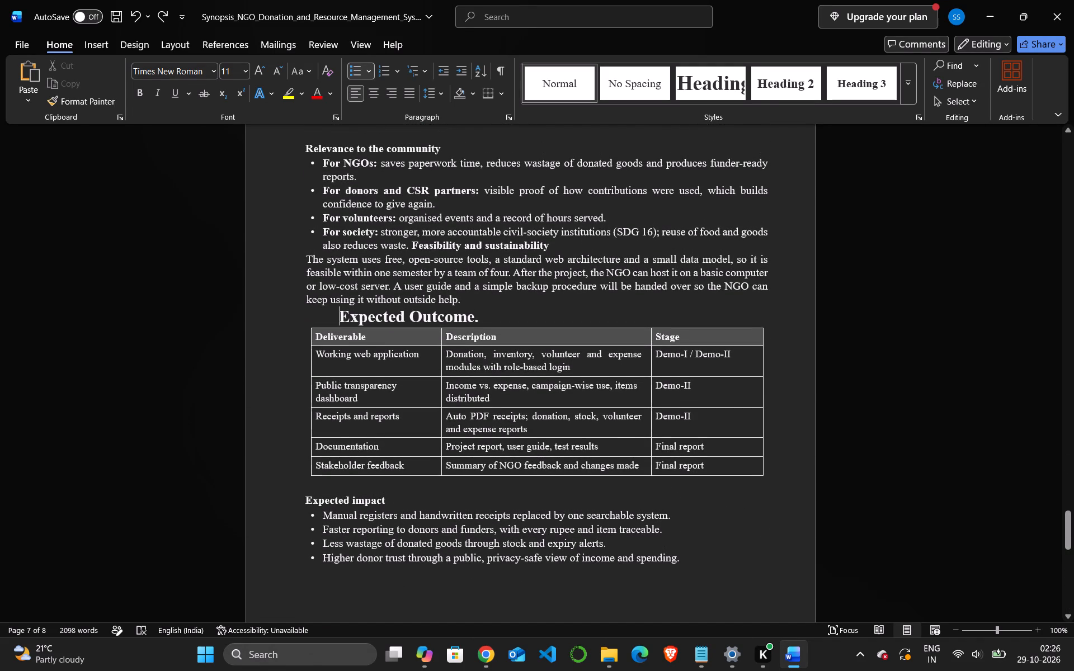
pyautogui.press('Return')
pyautogui.press('Return')
pyautogui.press('Return')
pyautogui.press('Return')
pyautogui.press('Return')
pyautogui.press('Return')
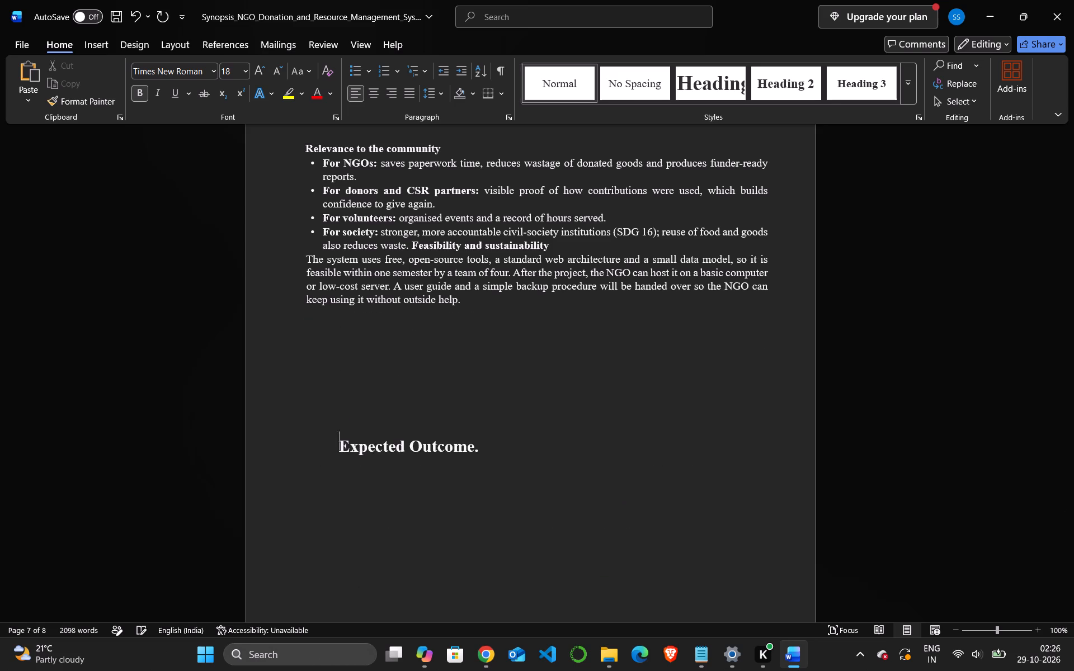
pyautogui.press('Return')
pyautogui.press('Return')
pyautogui.press('Return')
pyautogui.press('Return')
pyautogui.press('Return')
pyautogui.press('Return')
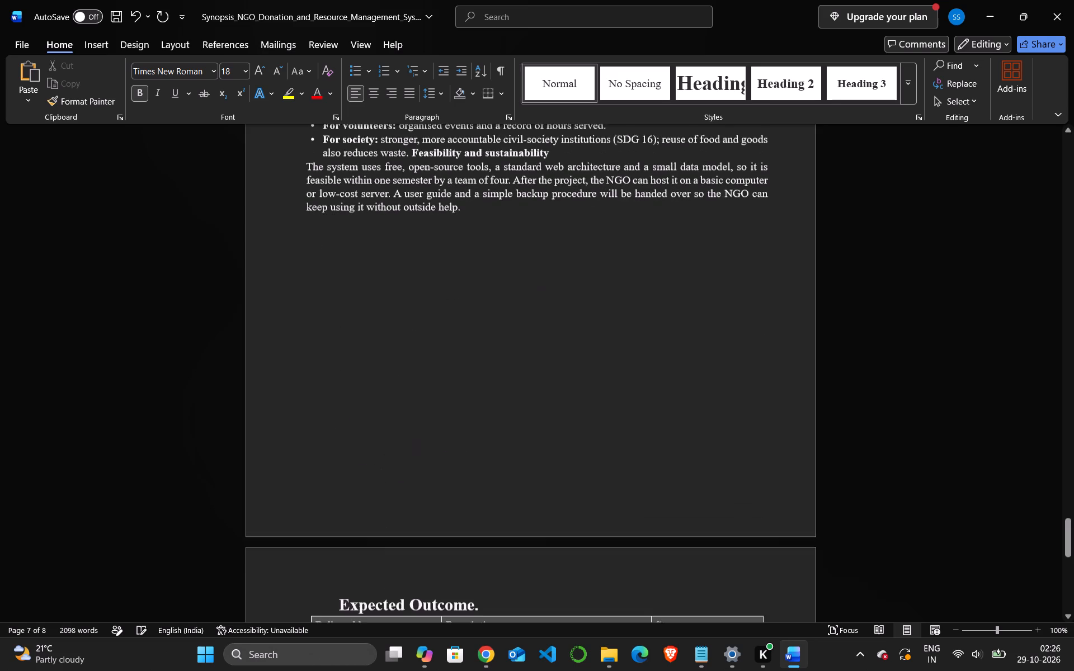
# Review the page layout and content from the end of the synopsis back to the block diagram in the Problem Statement section.
pyautogui.scroll(-4, 335, 316)
pyautogui.scroll(1, 335, 316)
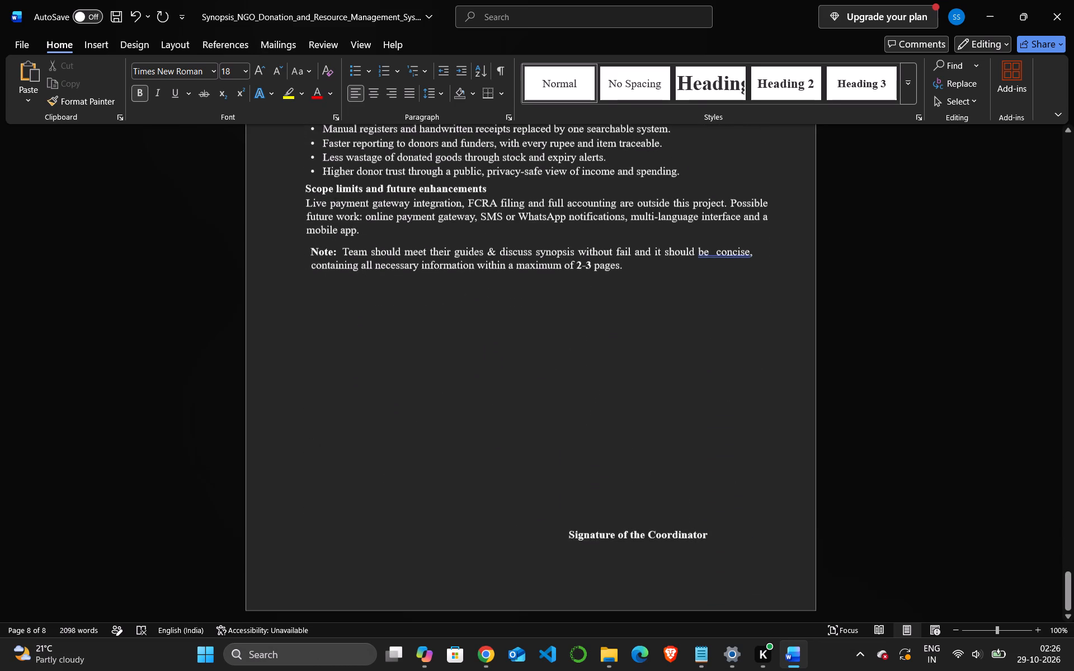
pyautogui.scroll(3, 335, 316)
pyautogui.scroll(-1, 335, 316)
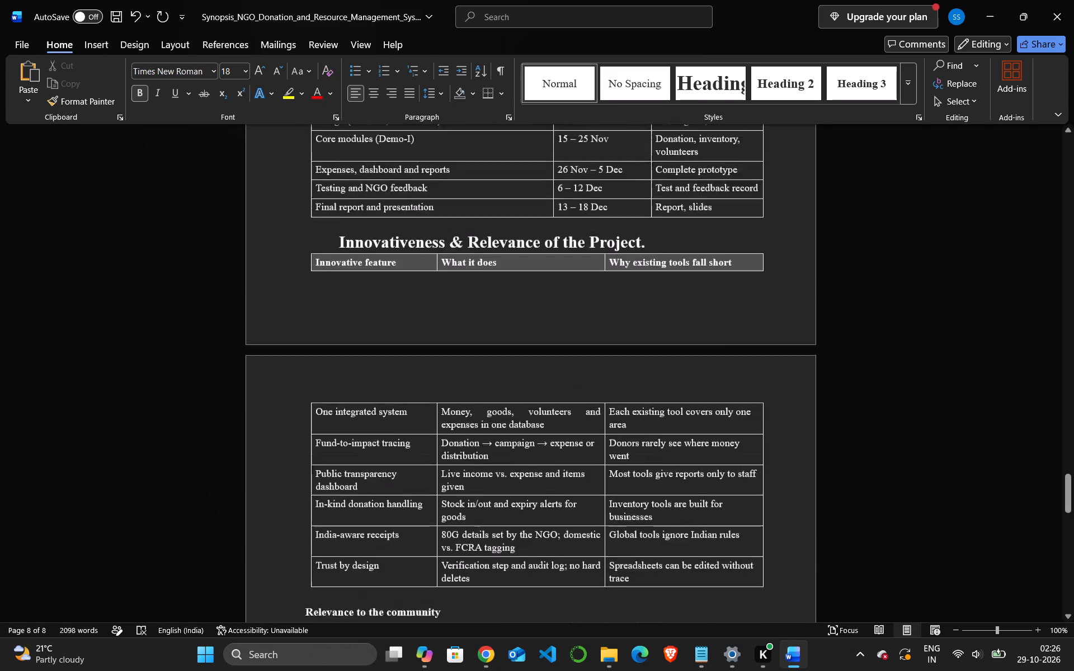
pyautogui.scroll(-1, 335, 316)
pyautogui.scroll(4, 335, 316)
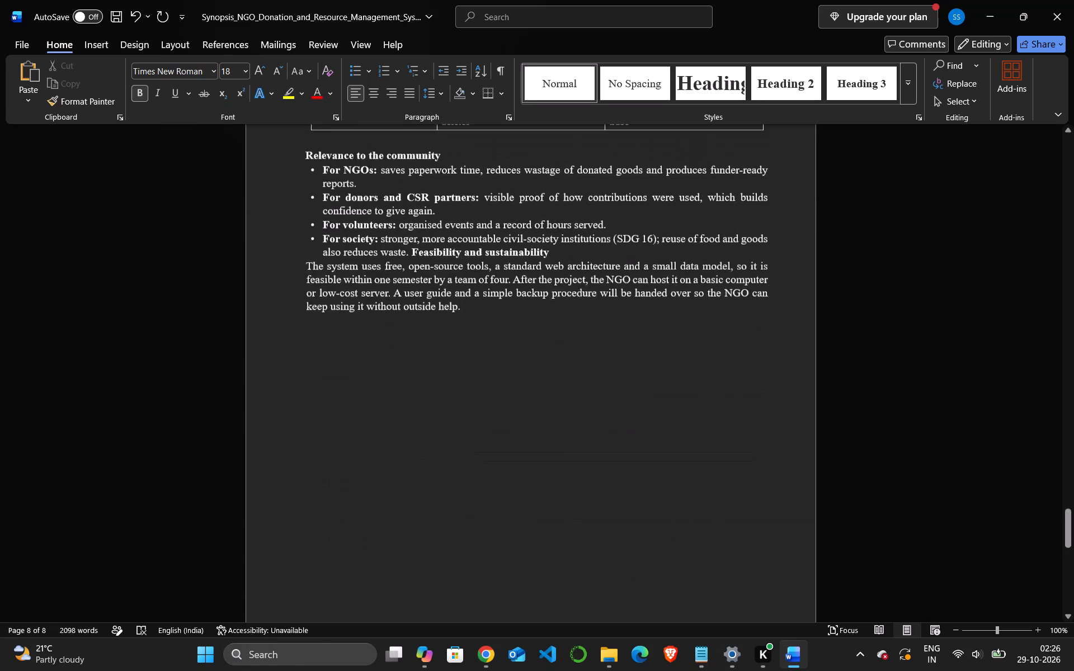
pyautogui.scroll(4, 335, 316)
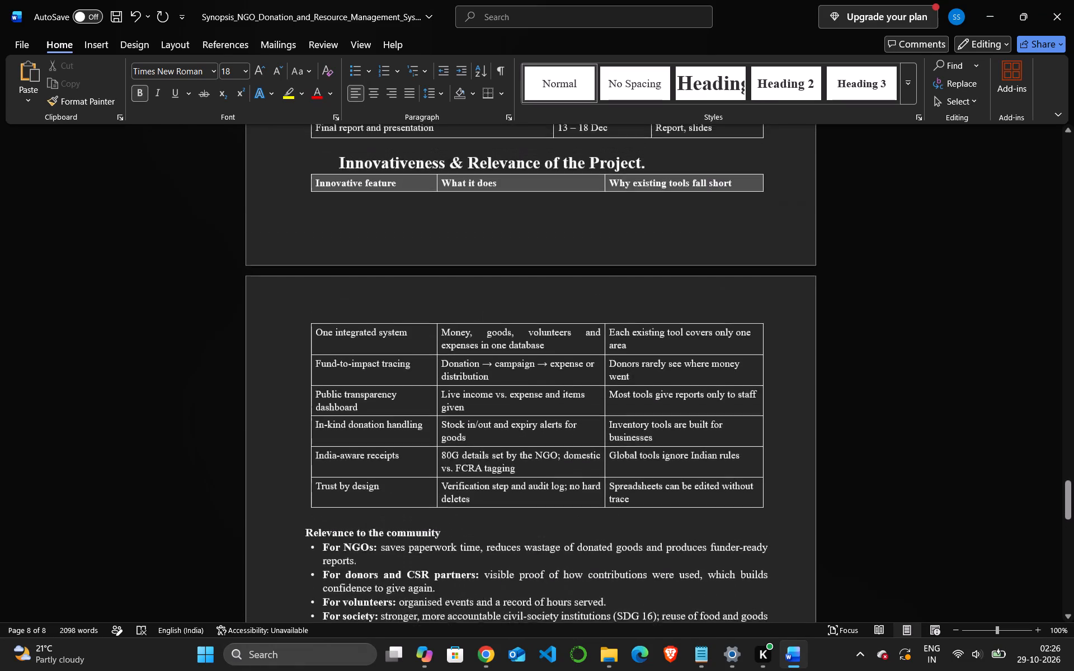
pyautogui.scroll(4, 335, 316)
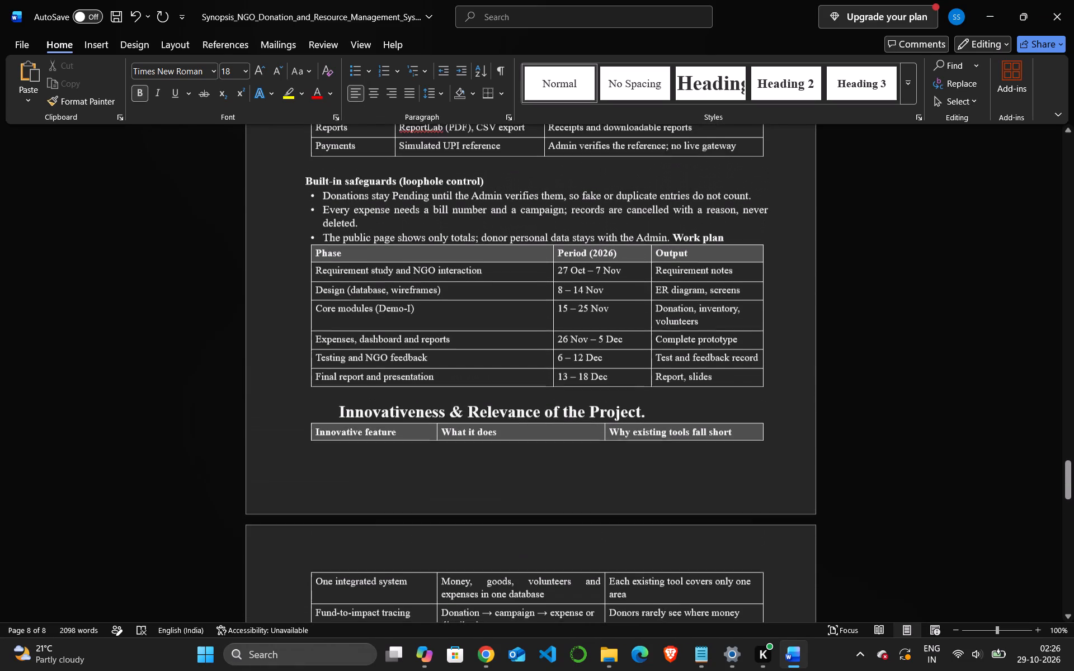
pyautogui.scroll(1, 335, 316)
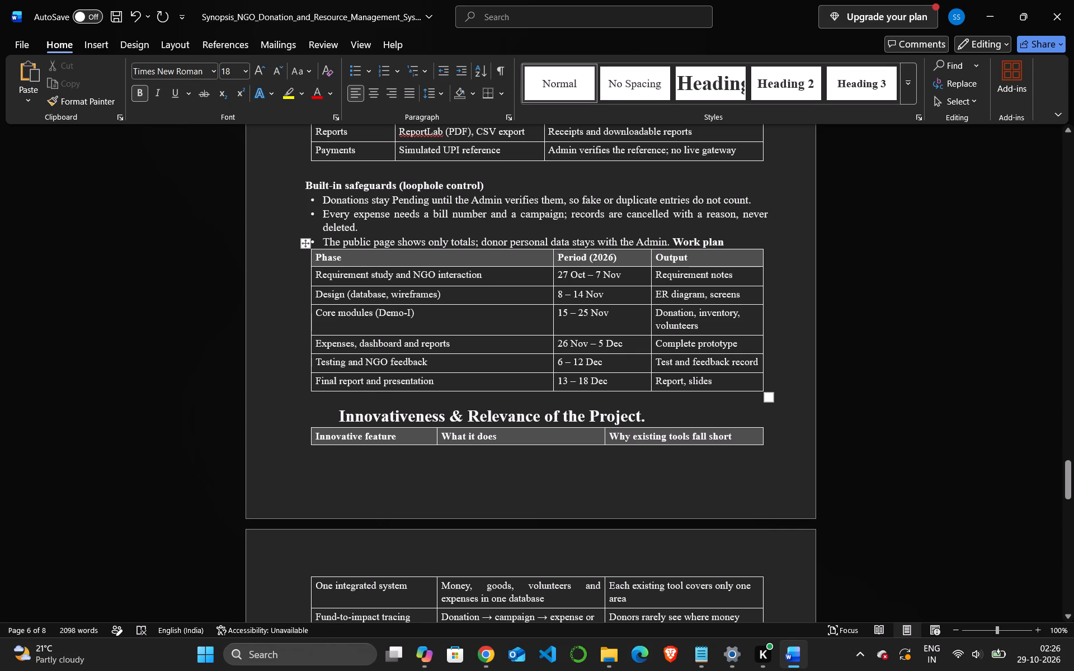
pyautogui.scroll(13, 334, 225)
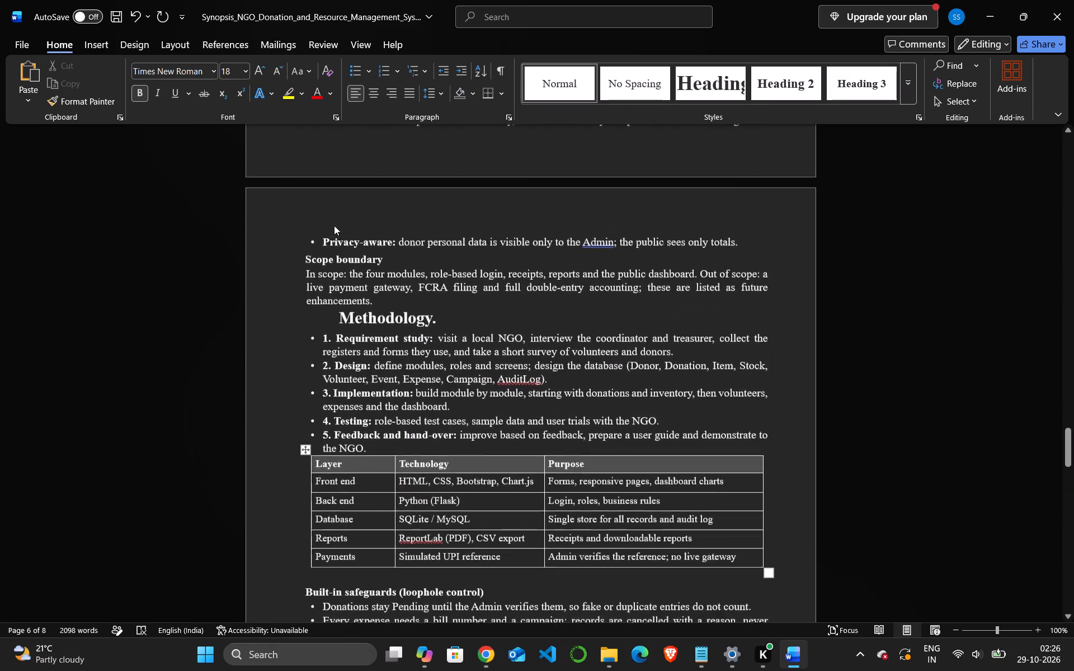
pyautogui.scroll(20, 334, 225)
pyautogui.scroll(2, 334, 225)
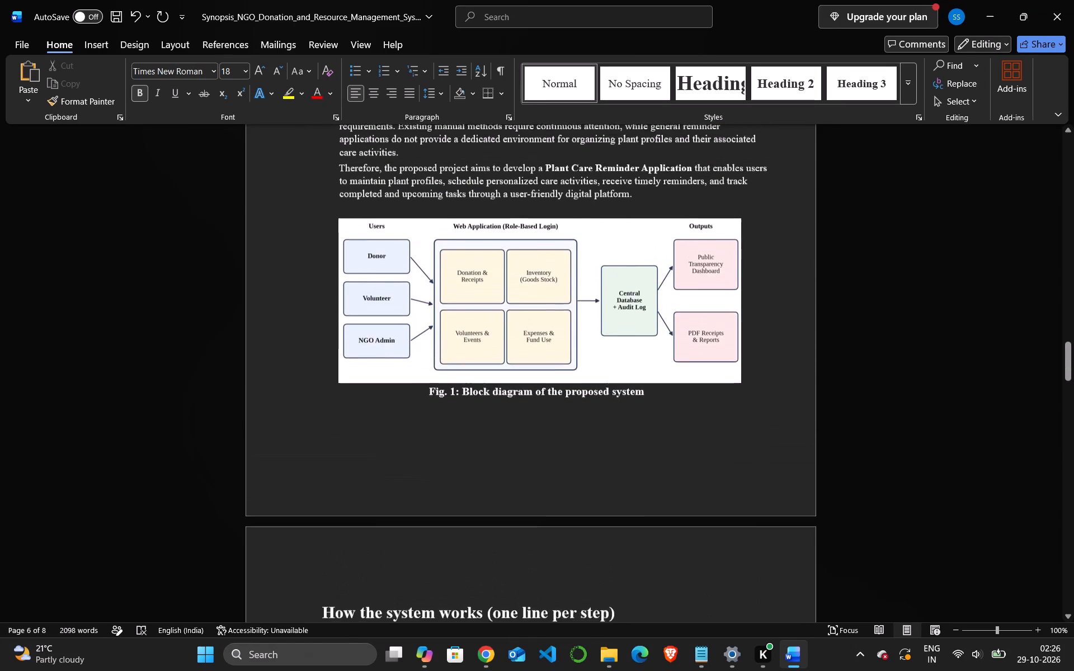
pyautogui.scroll(5, 334, 225)
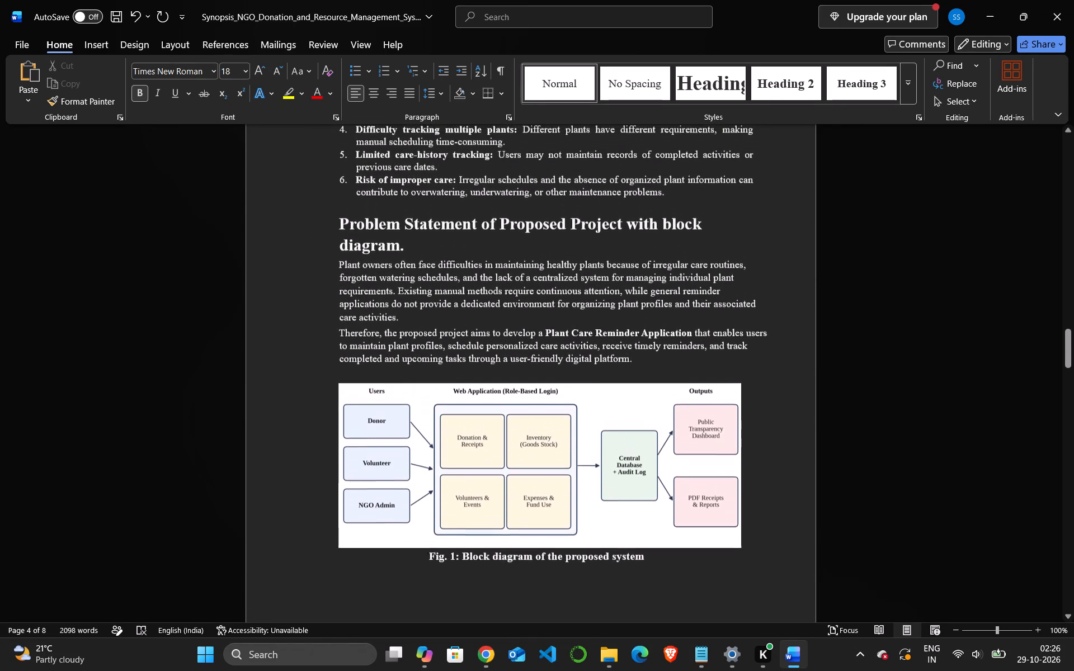
pyautogui.scroll(-4, 334, 225)
pyautogui.scroll(1, 334, 225)
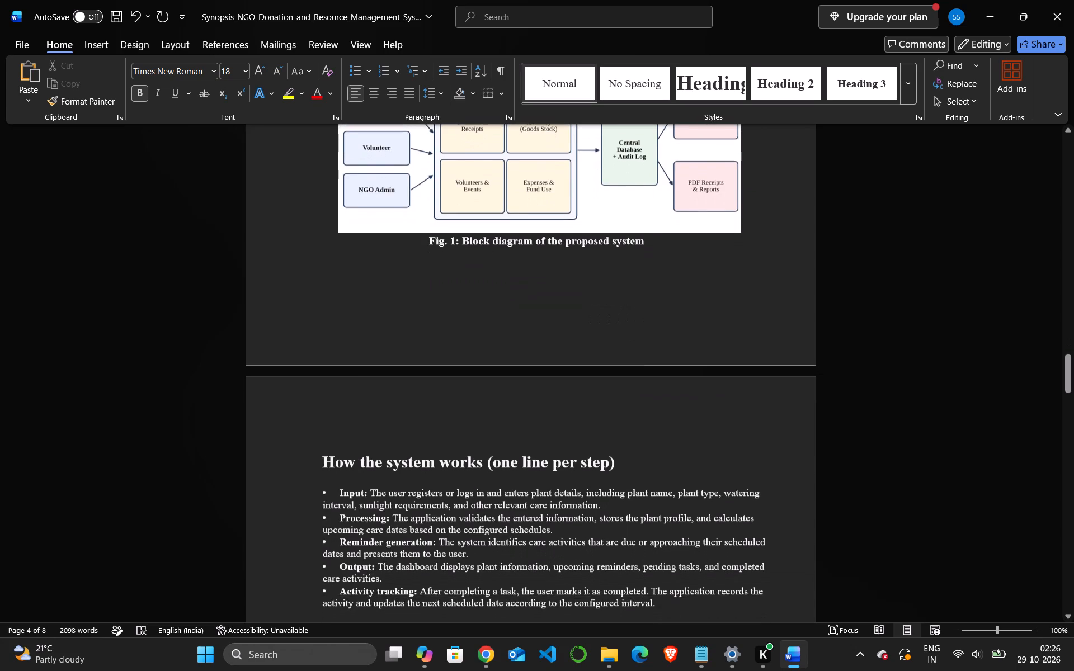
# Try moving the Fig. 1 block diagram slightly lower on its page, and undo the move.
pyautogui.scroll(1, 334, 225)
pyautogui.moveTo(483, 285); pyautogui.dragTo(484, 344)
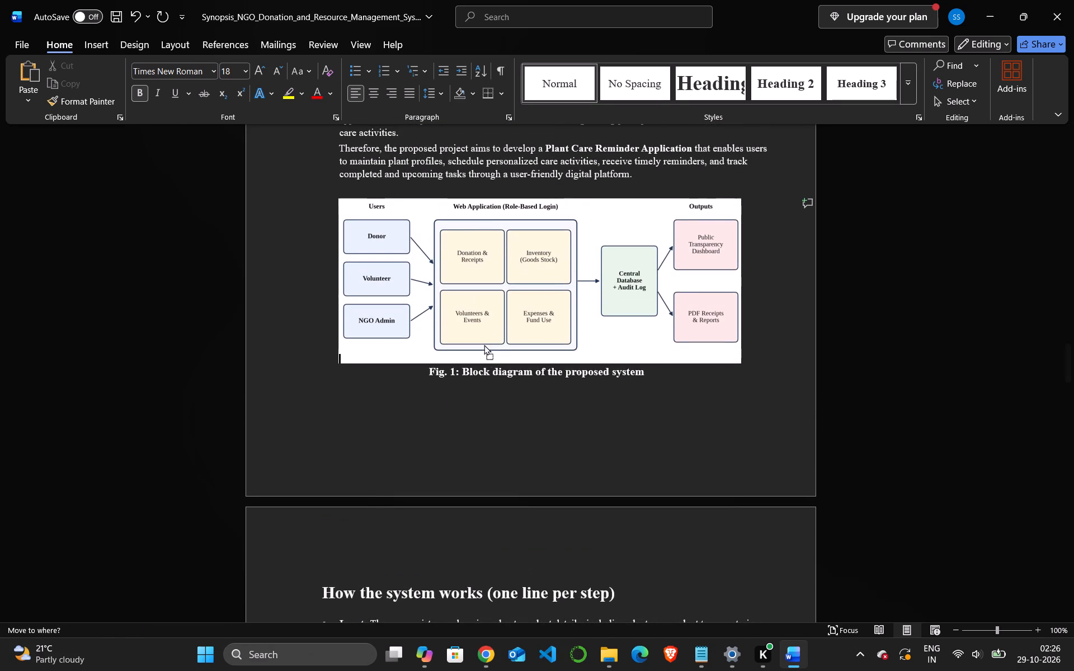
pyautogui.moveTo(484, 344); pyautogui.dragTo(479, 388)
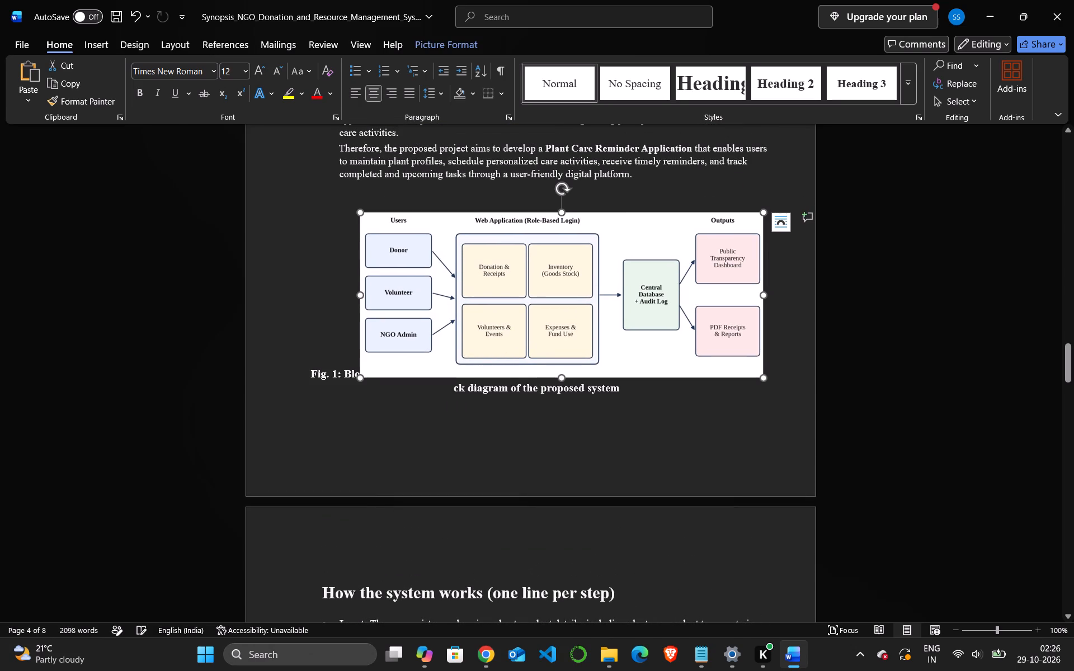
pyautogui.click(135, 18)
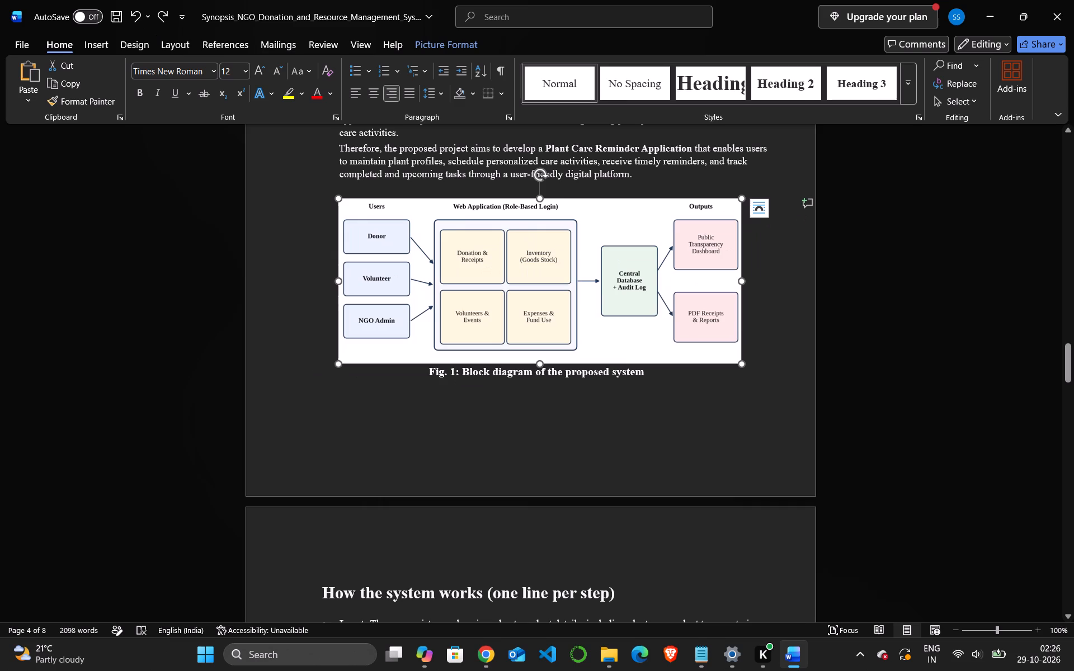
# Set the block diagram's position to bottom left of the page with text wrapping.
pyautogui.doubleClick(187, 44)
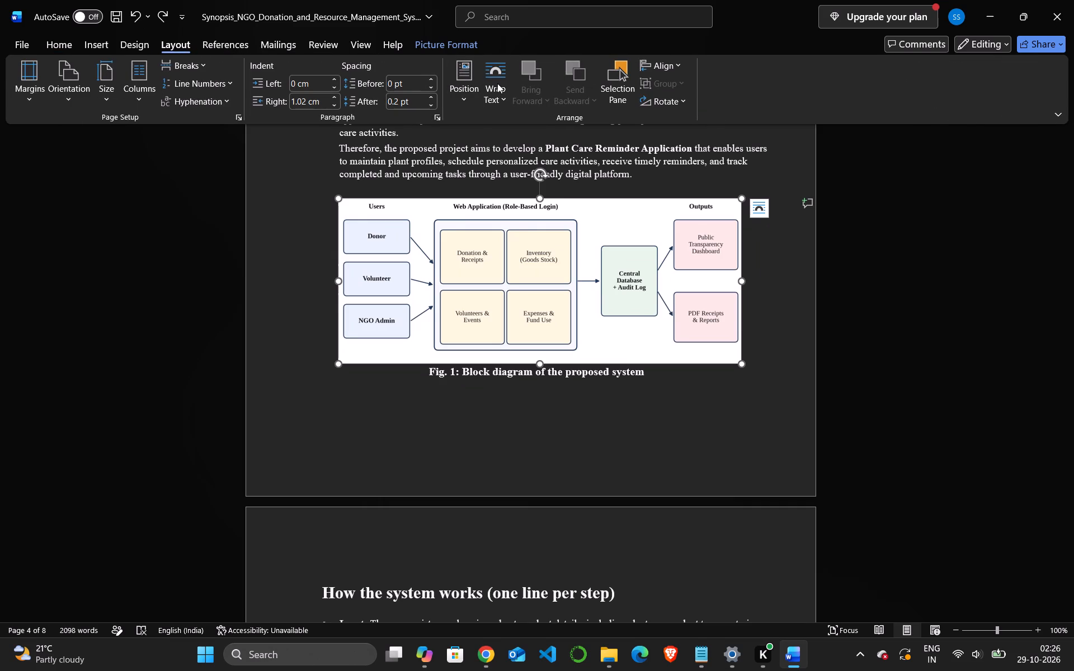
pyautogui.doubleClick(461, 71)
pyautogui.click(461, 71)
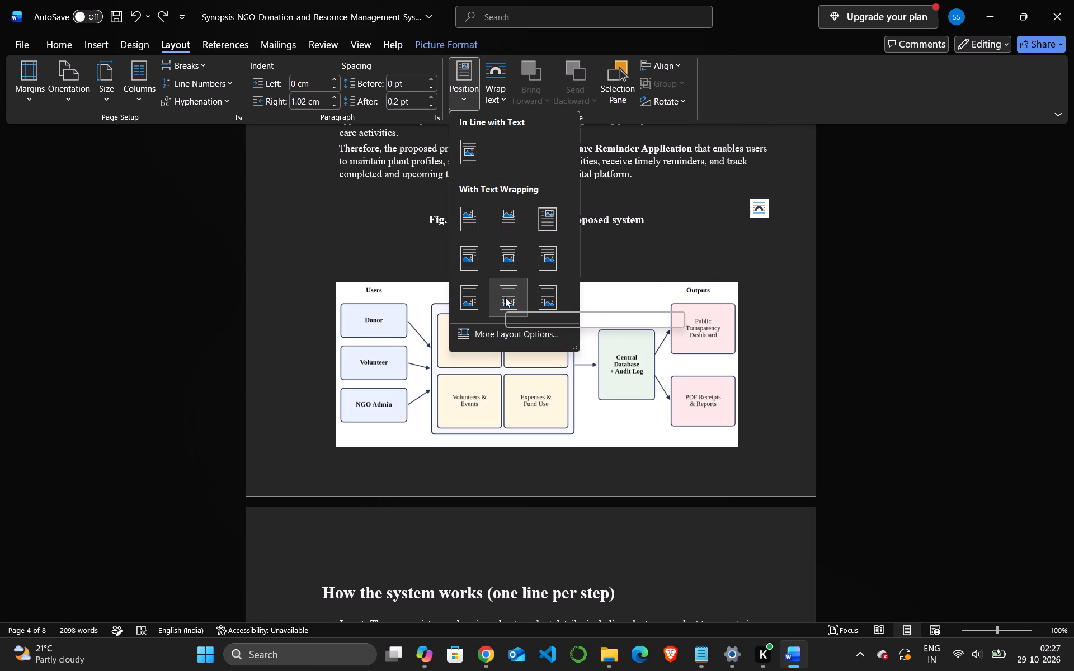
pyautogui.click(474, 304)
# Move the block diagram up to just beneath the Problem Statement's closing paragraph, roughly centred between the text margins.
pyautogui.moveTo(497, 329); pyautogui.dragTo(497, 328)
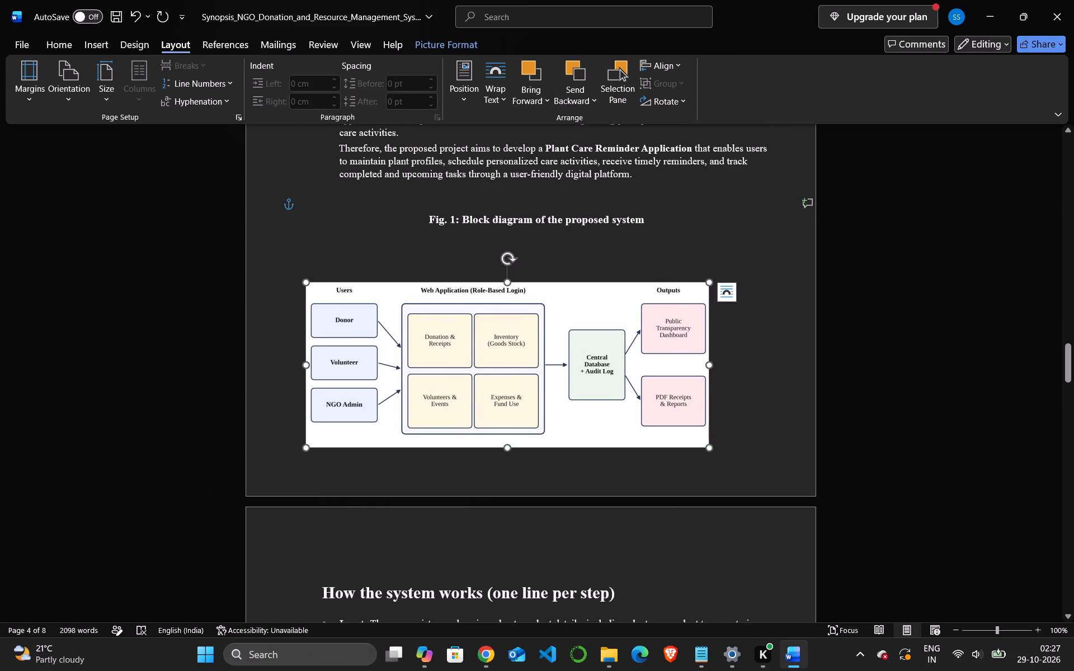
pyautogui.moveTo(497, 328); pyautogui.dragTo(519, 234)
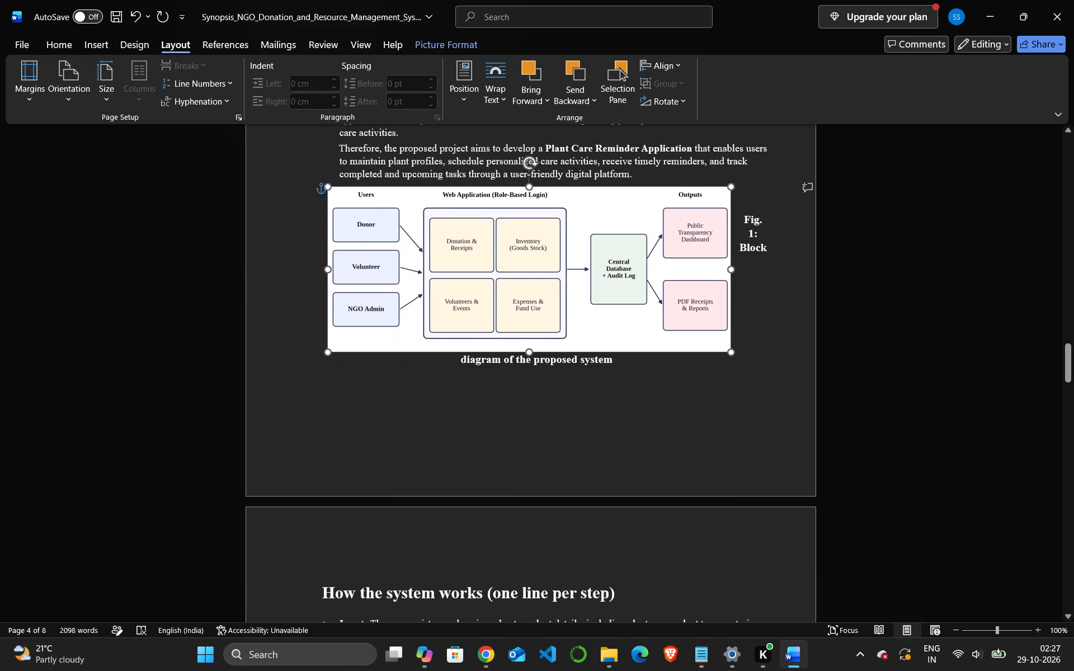
pyautogui.moveTo(519, 234); pyautogui.dragTo(538, 231)
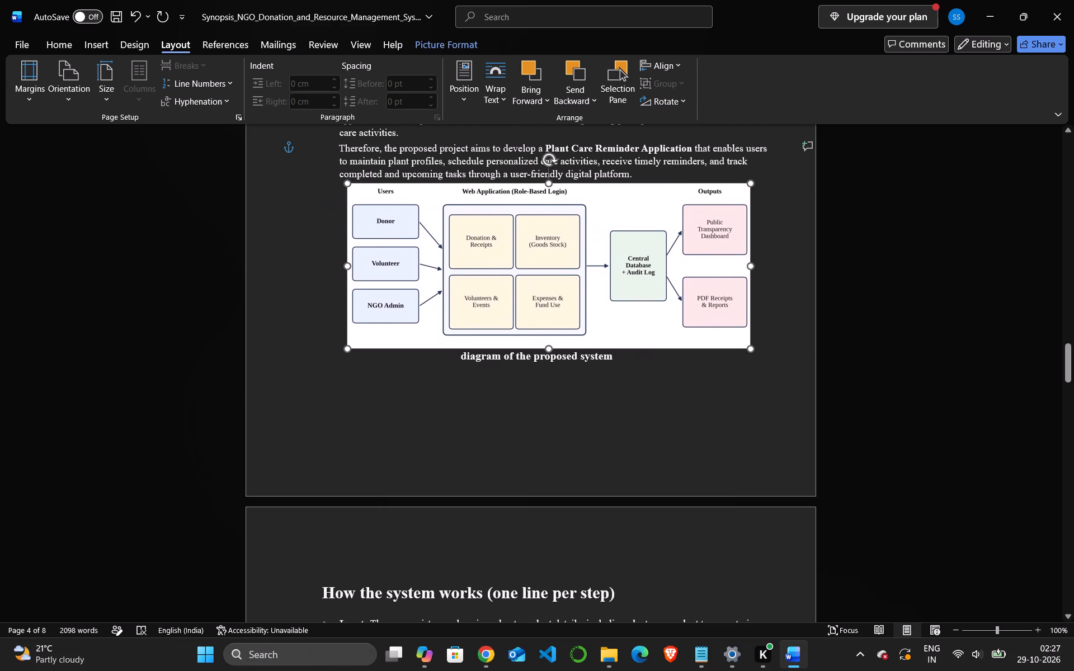
pyautogui.moveTo(538, 231); pyautogui.dragTo(516, 254)
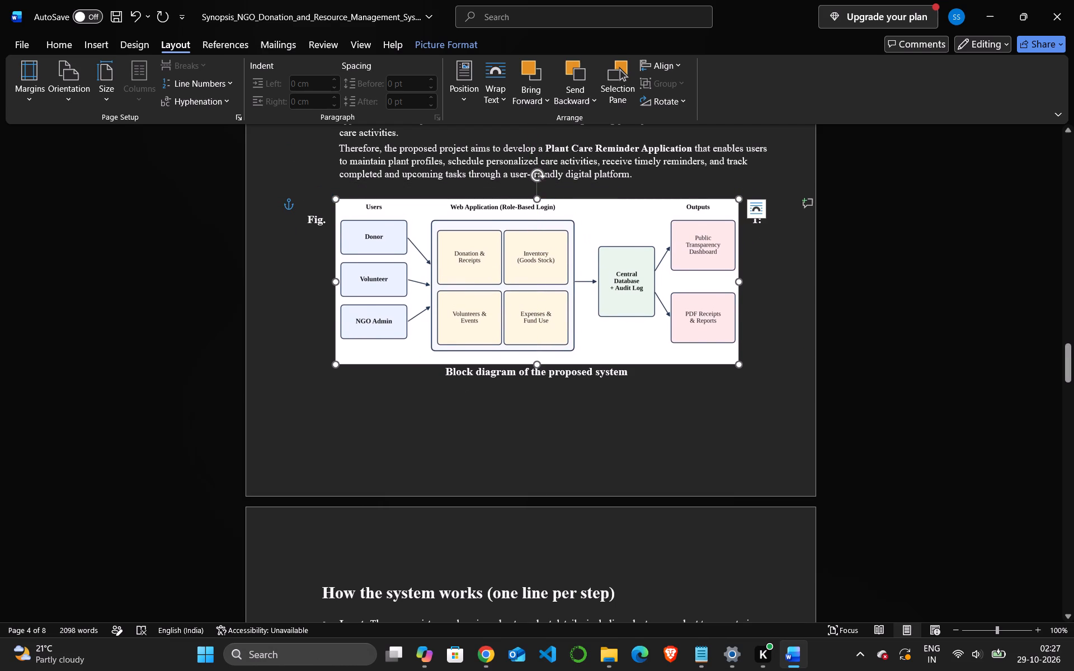
# Move the caption characters "Fi" in front of "Block diagram of the proposed system" and delete the leftover "g. 1:" beside the diagram.
pyautogui.moveTo(318, 217); pyautogui.dragTo(318, 234)
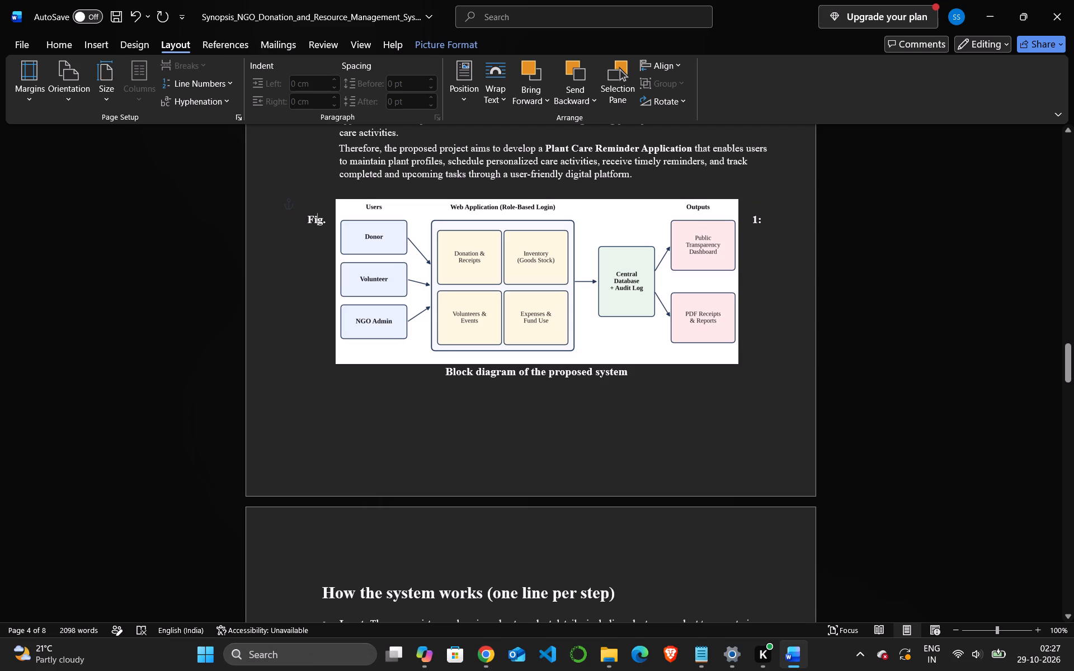
pyautogui.moveTo(318, 234); pyautogui.dragTo(304, 219)
pyautogui.moveTo(304, 219); pyautogui.dragTo(325, 239)
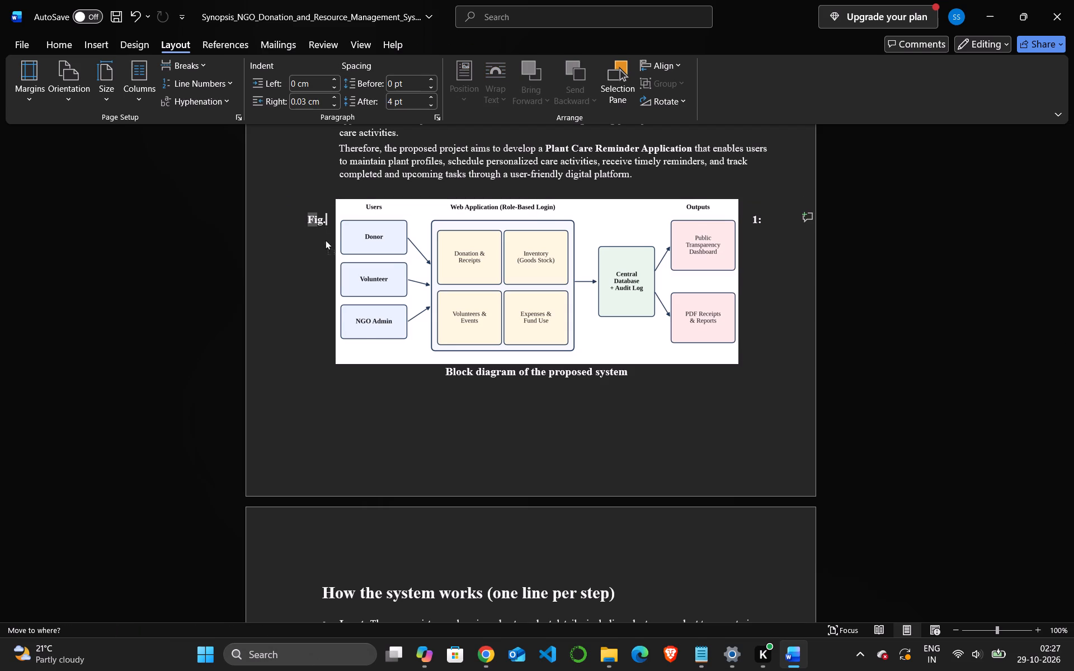
pyautogui.moveTo(325, 239); pyautogui.dragTo(408, 373)
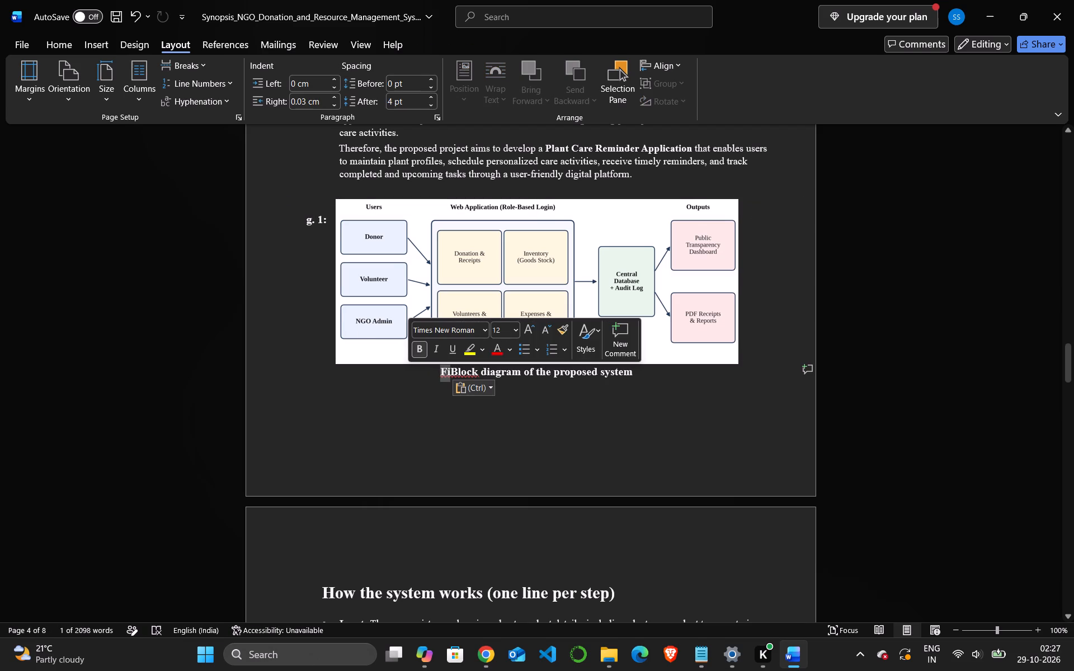
pyautogui.moveTo(307, 221); pyautogui.dragTo(325, 223)
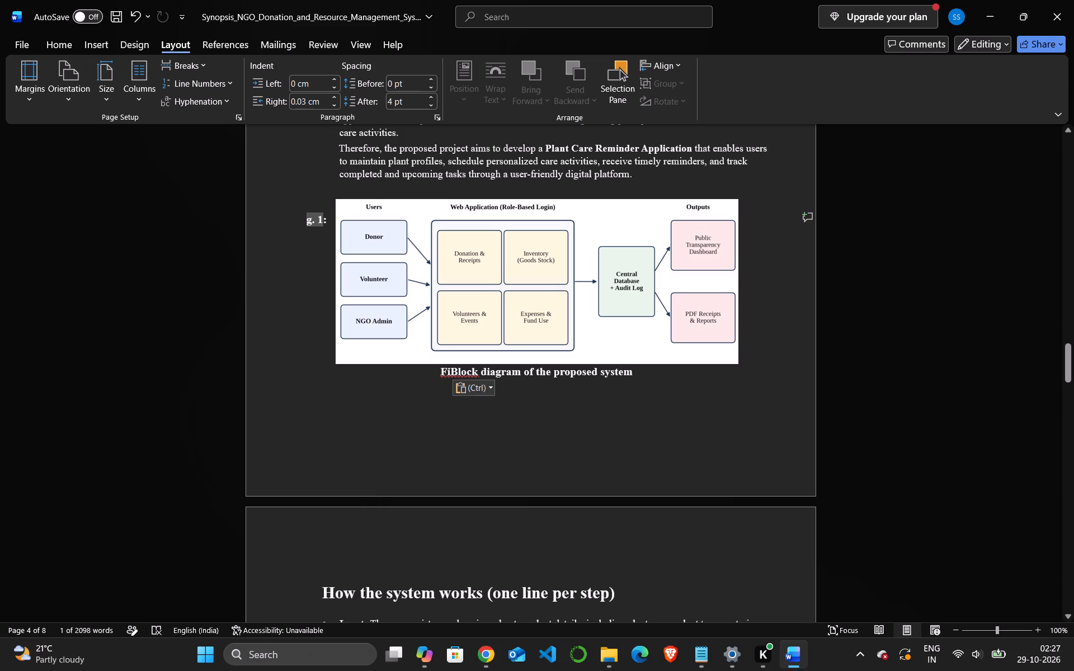
pyautogui.moveTo(325, 223); pyautogui.dragTo(455, 374)
pyautogui.click(414, 398)
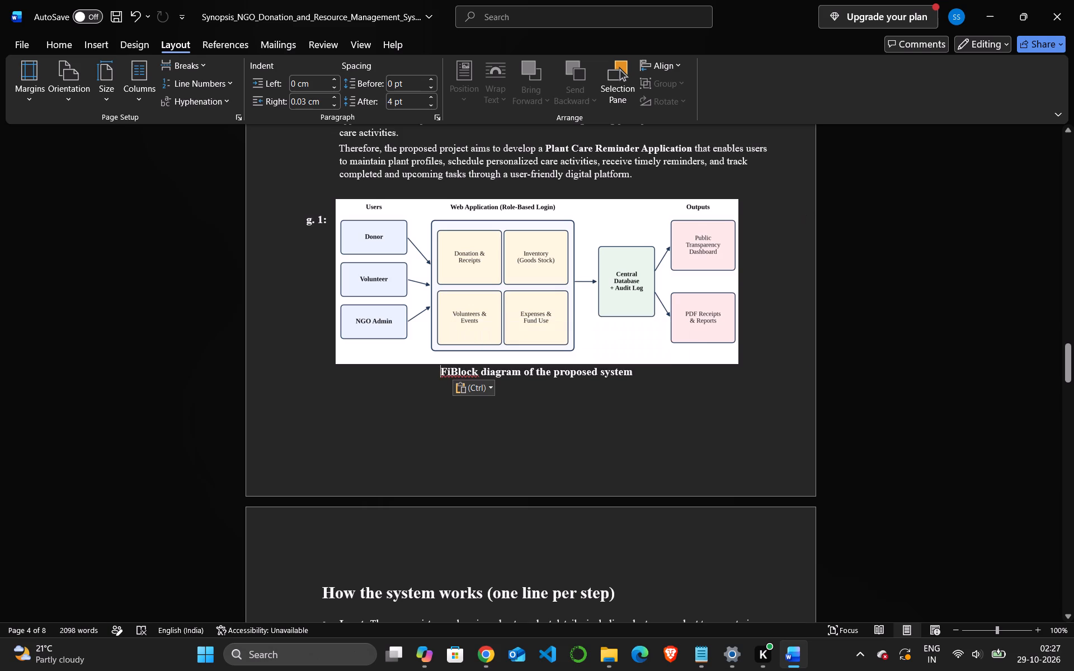
pyautogui.click(328, 221)
pyautogui.press('BackSpace')
pyautogui.press('BackSpace')
pyautogui.press('BackSpace')
pyautogui.press('BackSpace')
pyautogui.press('BackSpace')
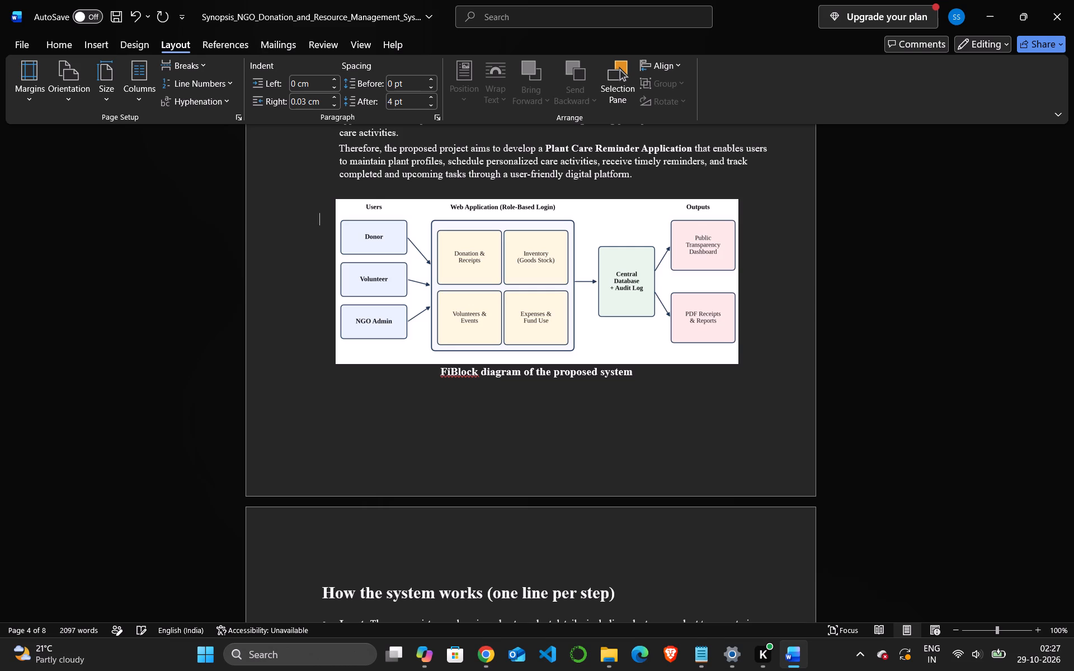
# Review the synopsis from the Problem Statement back to the cover page and forward again to the How the system works section.
pyautogui.scroll(4, 328, 221)
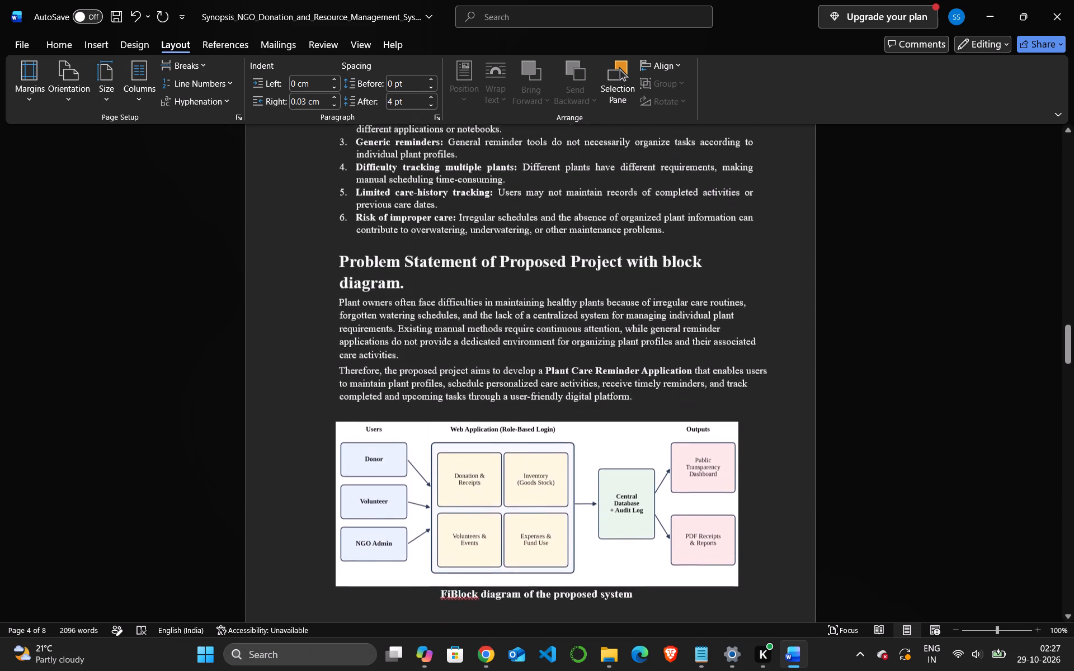
pyautogui.scroll(7, 328, 221)
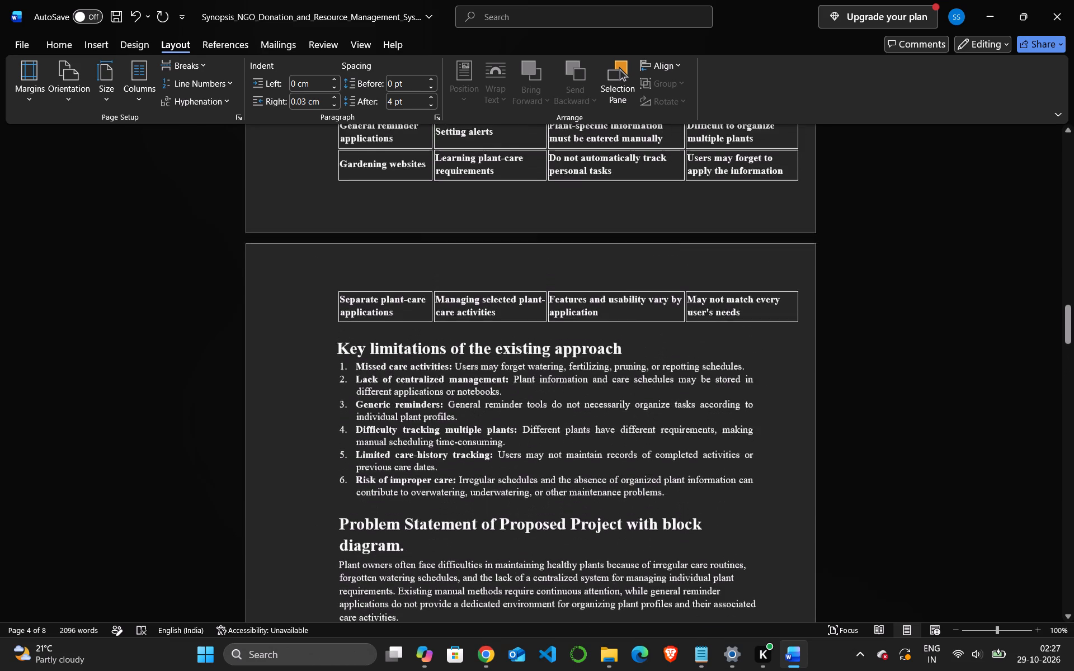
pyautogui.scroll(9, 328, 221)
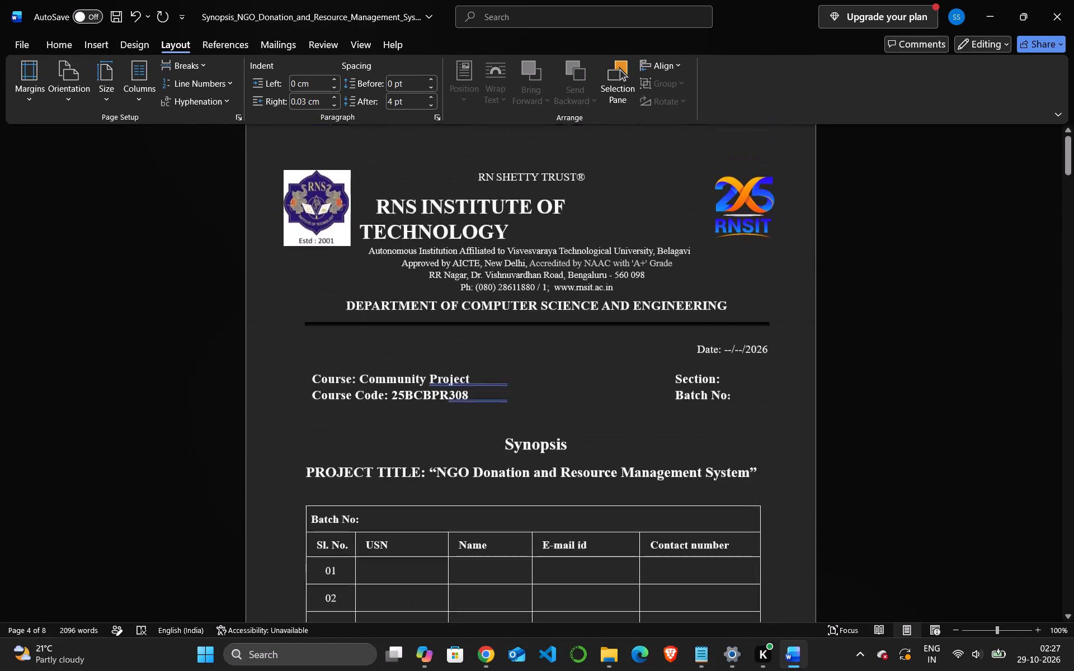
pyautogui.scroll(-7, 328, 221)
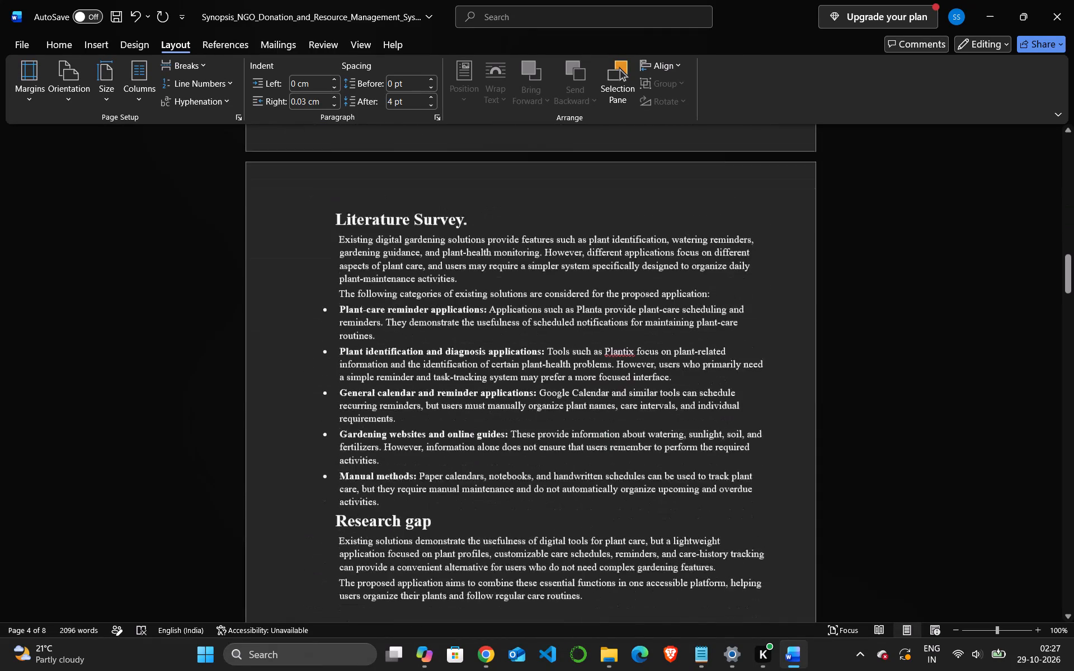
pyautogui.scroll(-5, 328, 221)
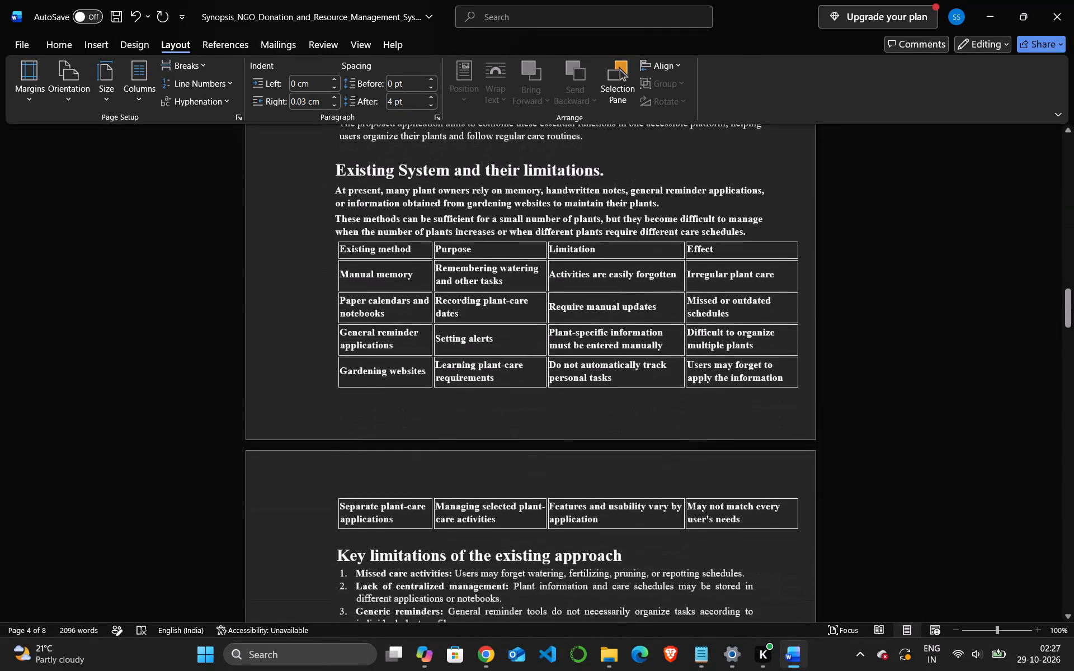
pyautogui.scroll(-6, 328, 221)
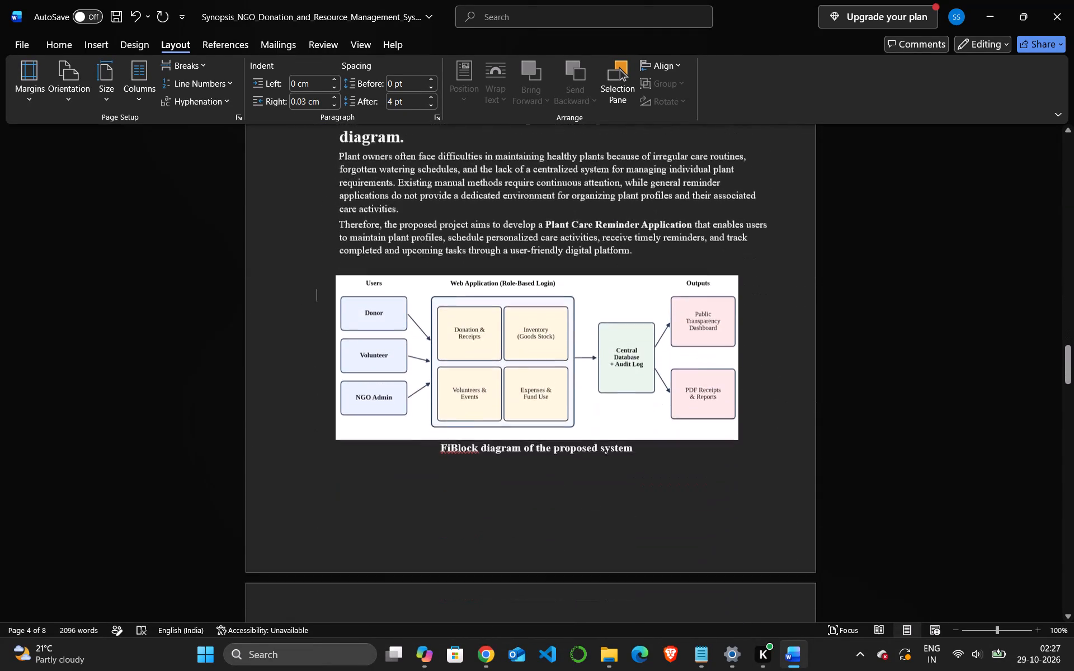
pyautogui.scroll(-3, 328, 221)
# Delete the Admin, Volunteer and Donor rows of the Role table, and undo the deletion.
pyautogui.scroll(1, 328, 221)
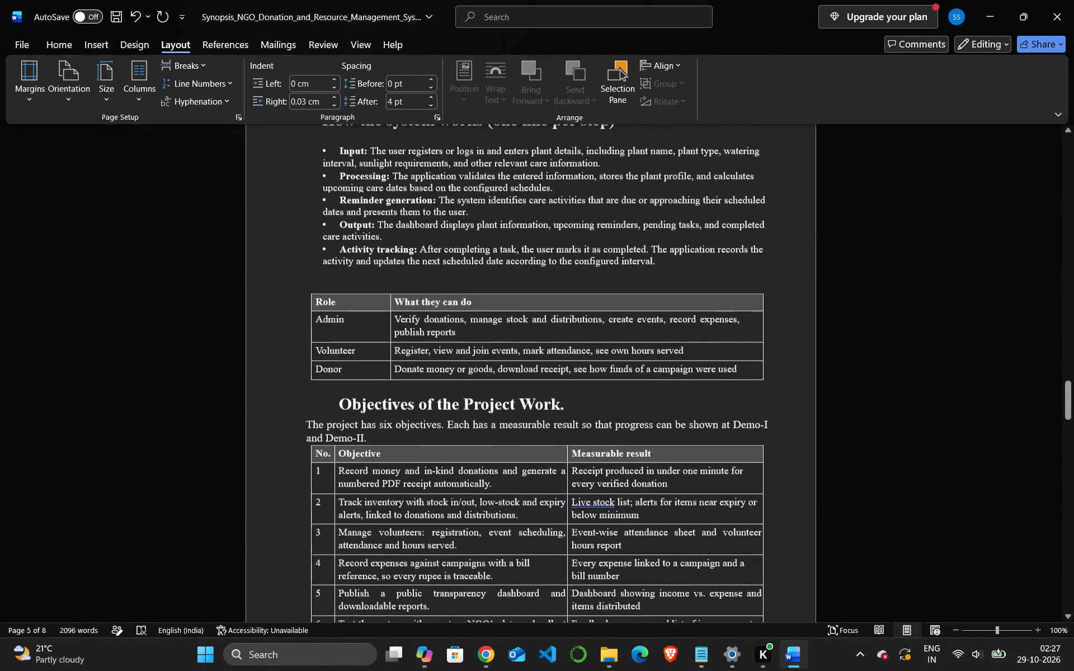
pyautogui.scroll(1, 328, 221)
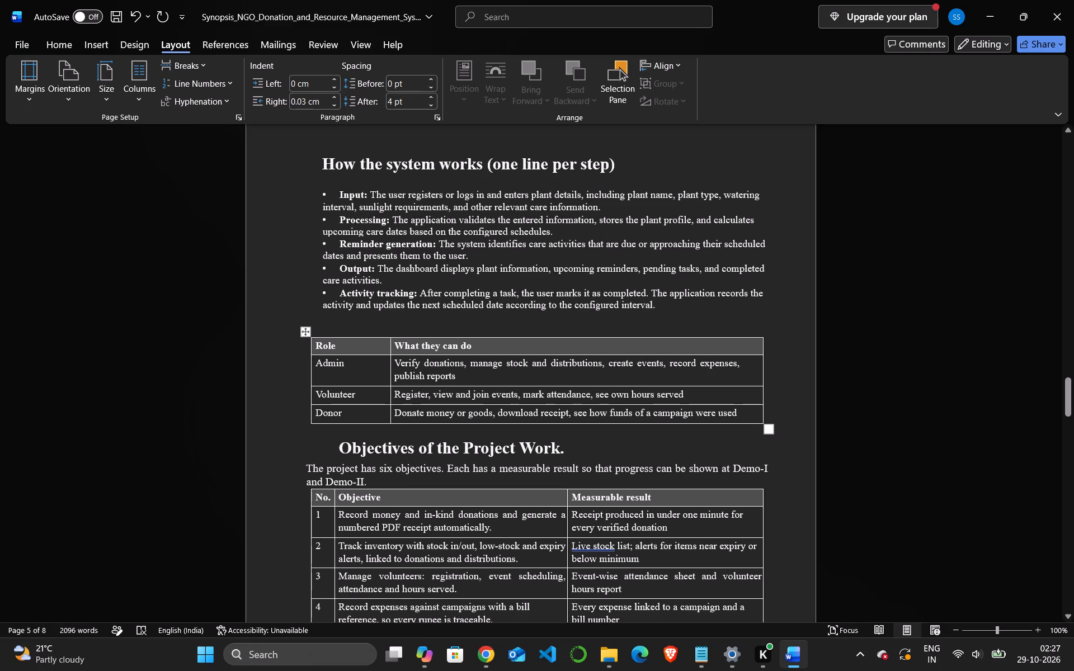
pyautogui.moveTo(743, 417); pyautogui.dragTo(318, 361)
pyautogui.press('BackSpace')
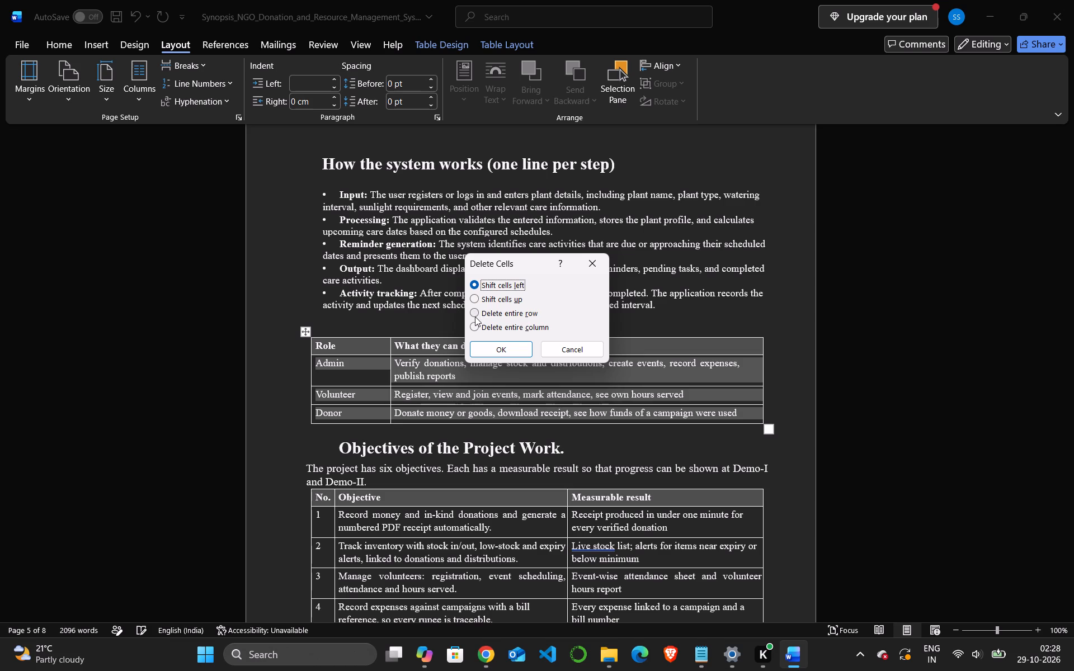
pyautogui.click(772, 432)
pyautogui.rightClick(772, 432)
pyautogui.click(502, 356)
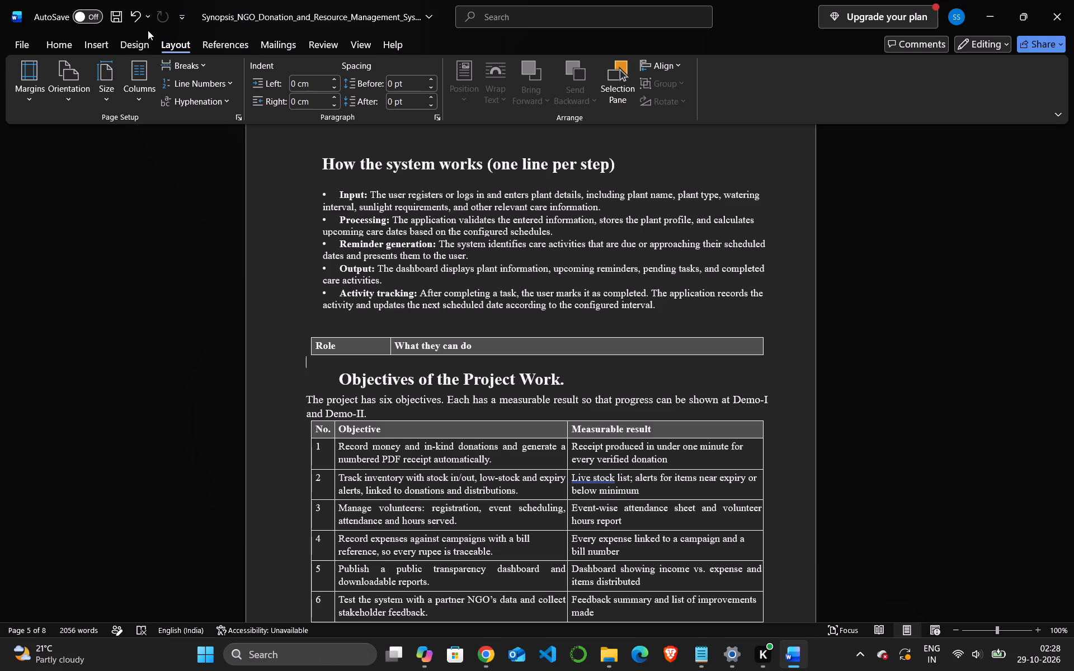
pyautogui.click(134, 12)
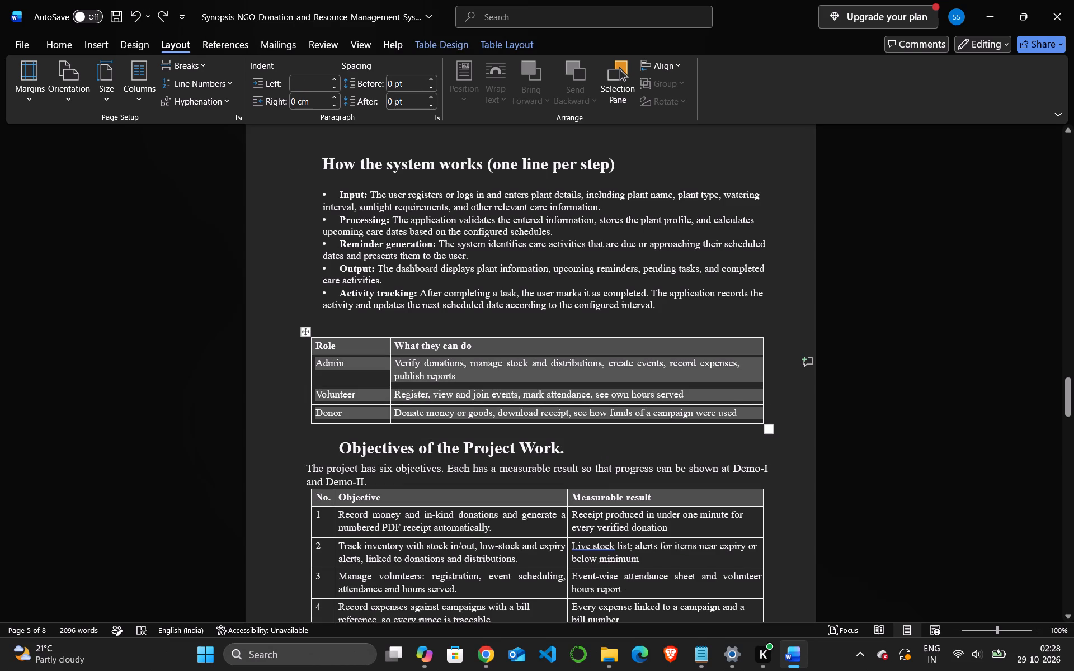
# Delete the entire Role / What they can do table above the Objectives of the Project Work heading.
pyautogui.click(766, 430)
pyautogui.click(776, 426)
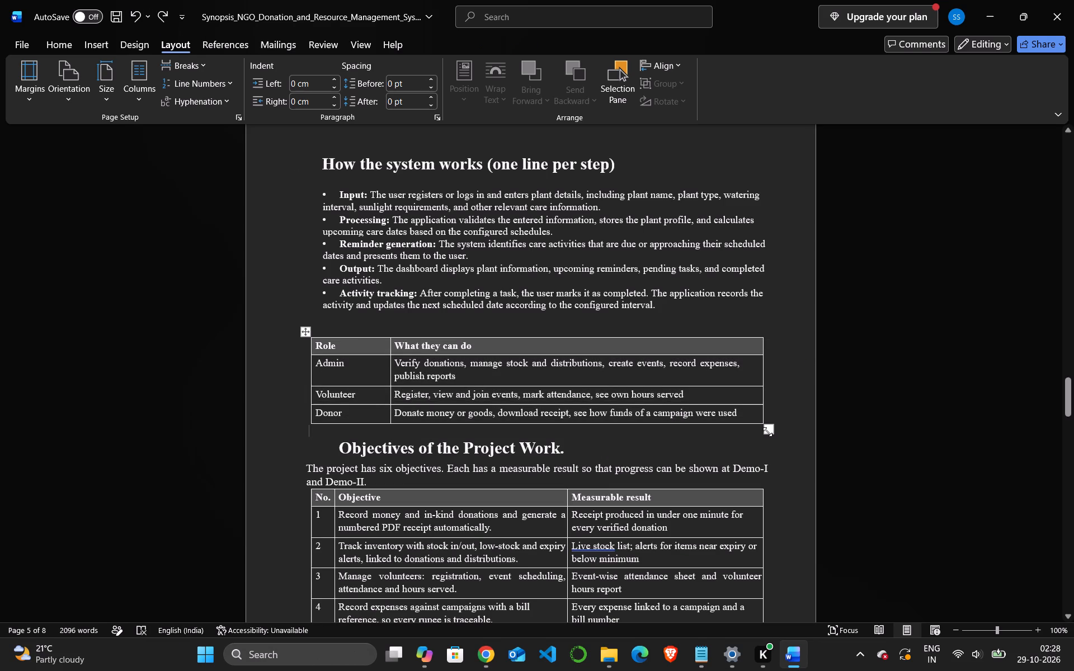
pyautogui.rightClick(768, 432)
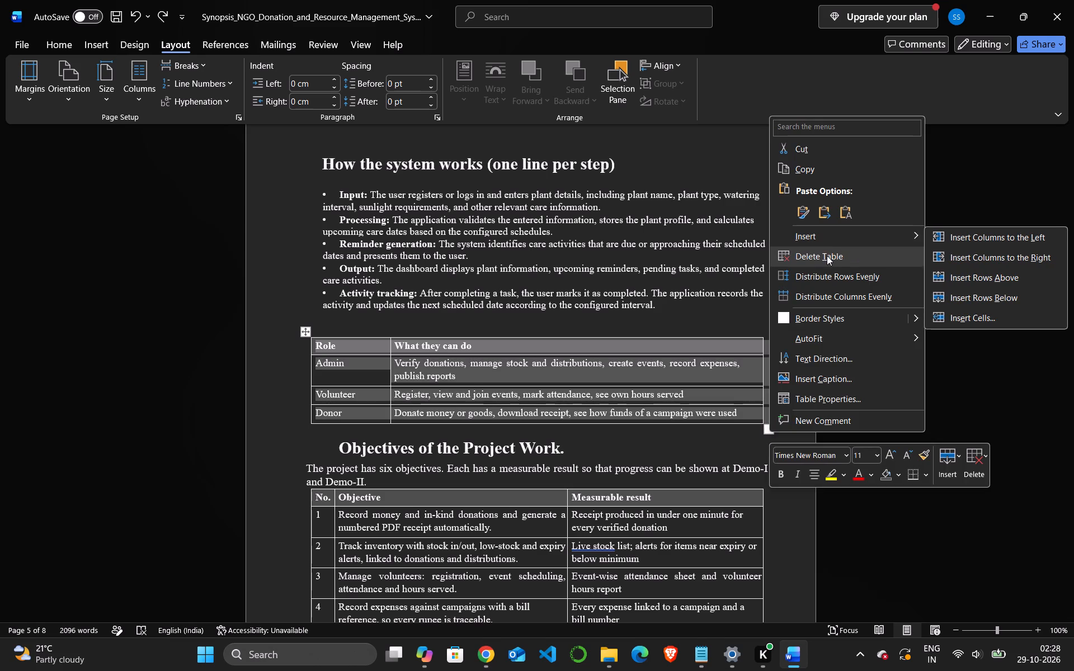
pyautogui.click(827, 256)
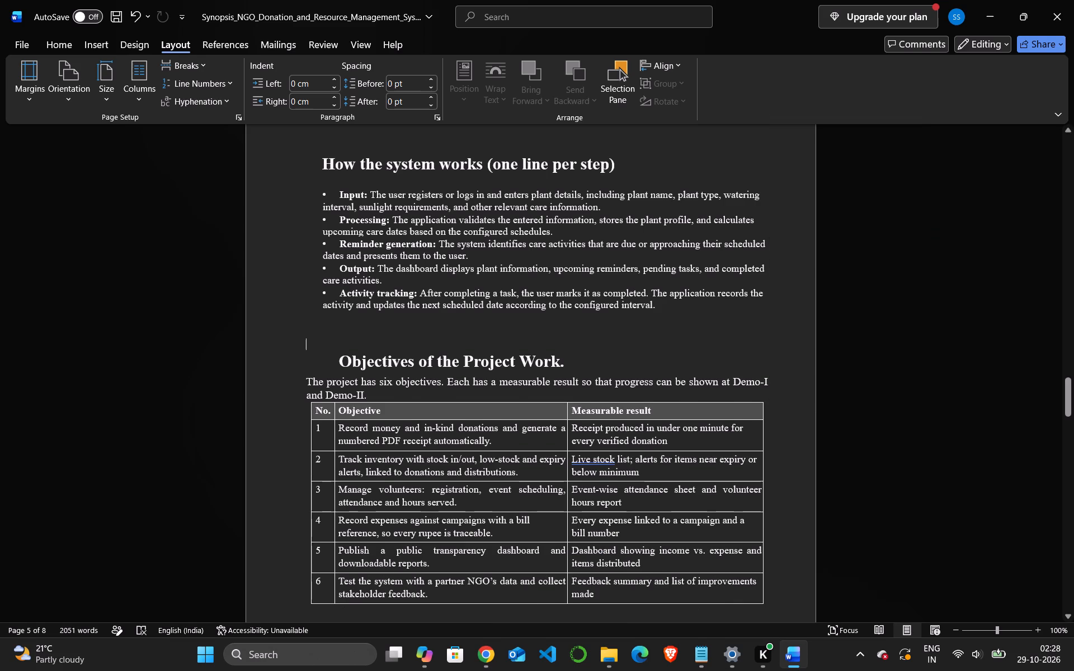
# Copy the User functions heading and table from ChatGPT and paste them into the Word document beneath the How the system works list.
pyautogui.click(351, 328)
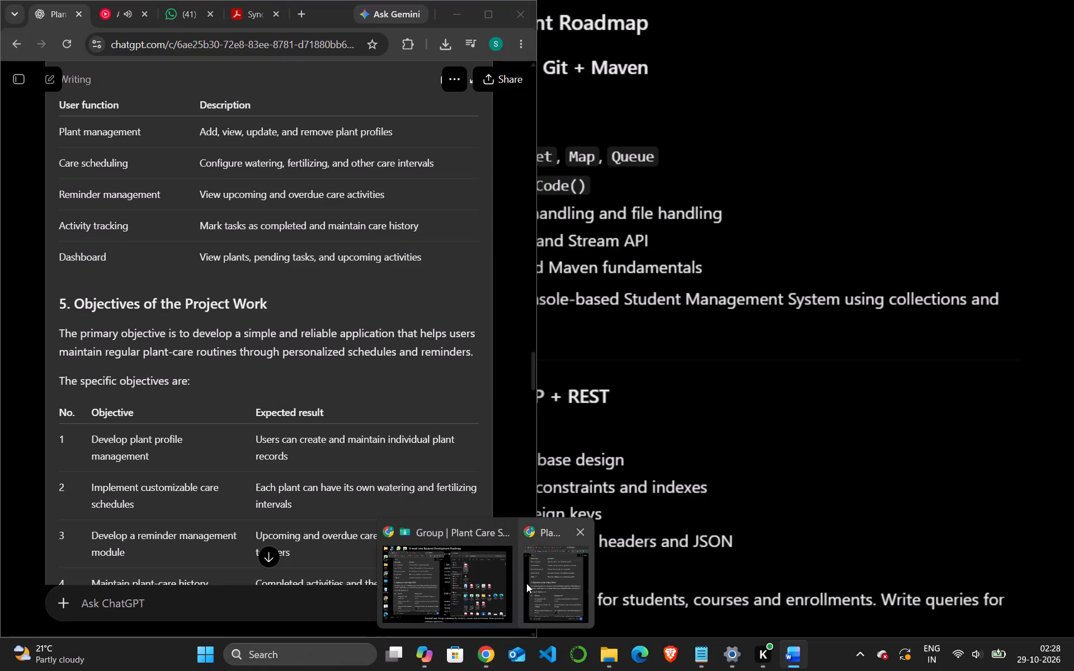
pyautogui.click(527, 584)
pyautogui.scroll(-2, 307, 442)
pyautogui.scroll(1, 307, 442)
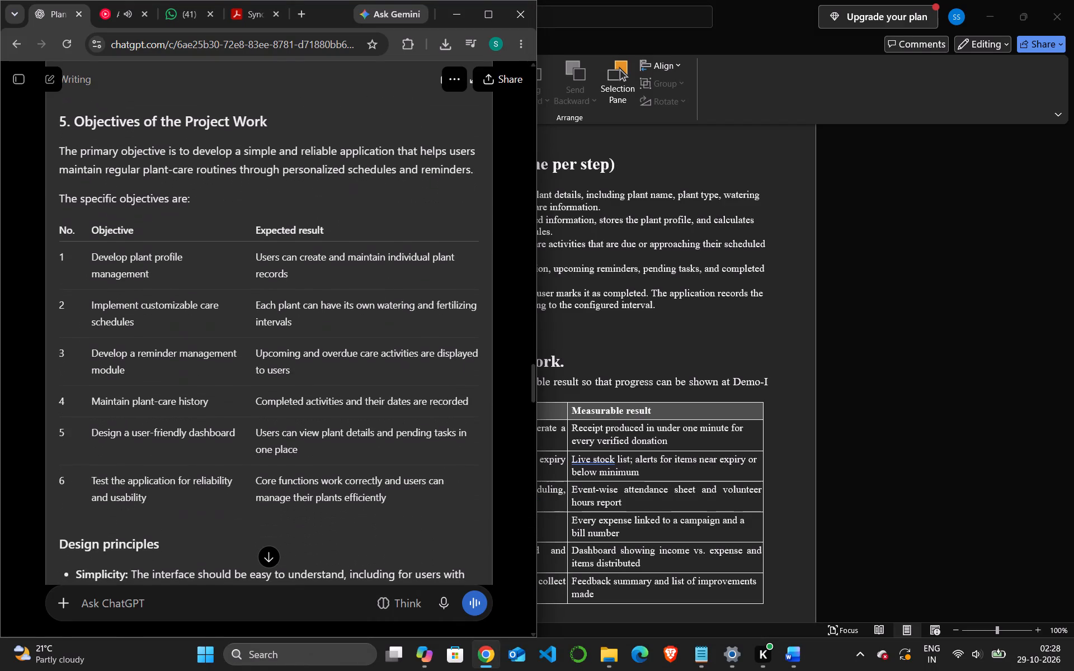
pyautogui.scroll(2, 307, 442)
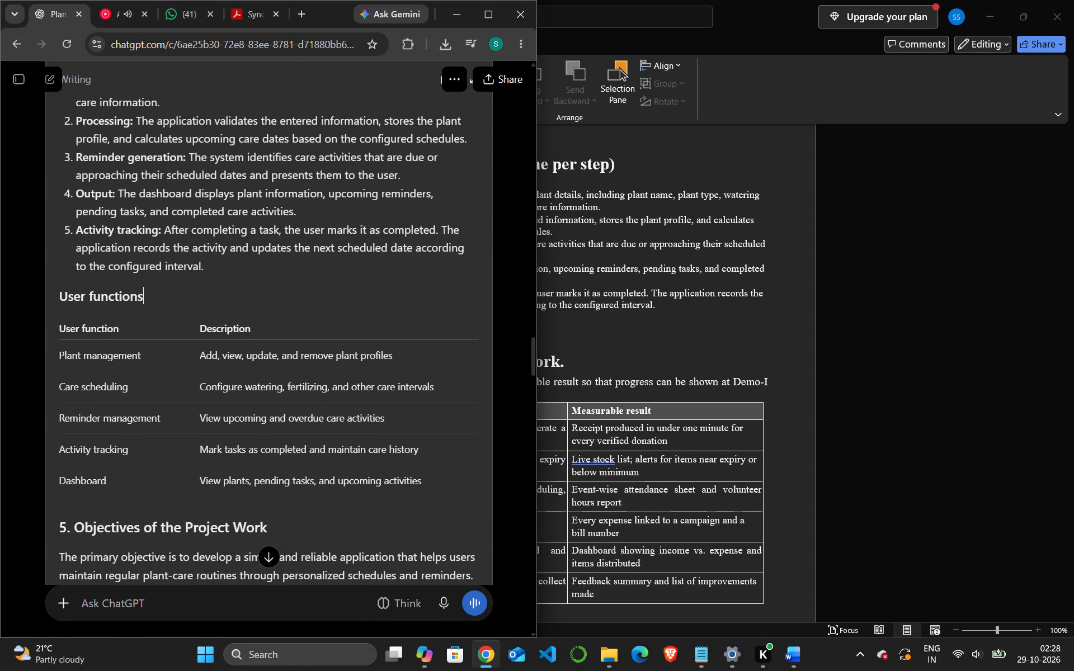
pyautogui.moveTo(440, 484); pyautogui.dragTo(63, 305)
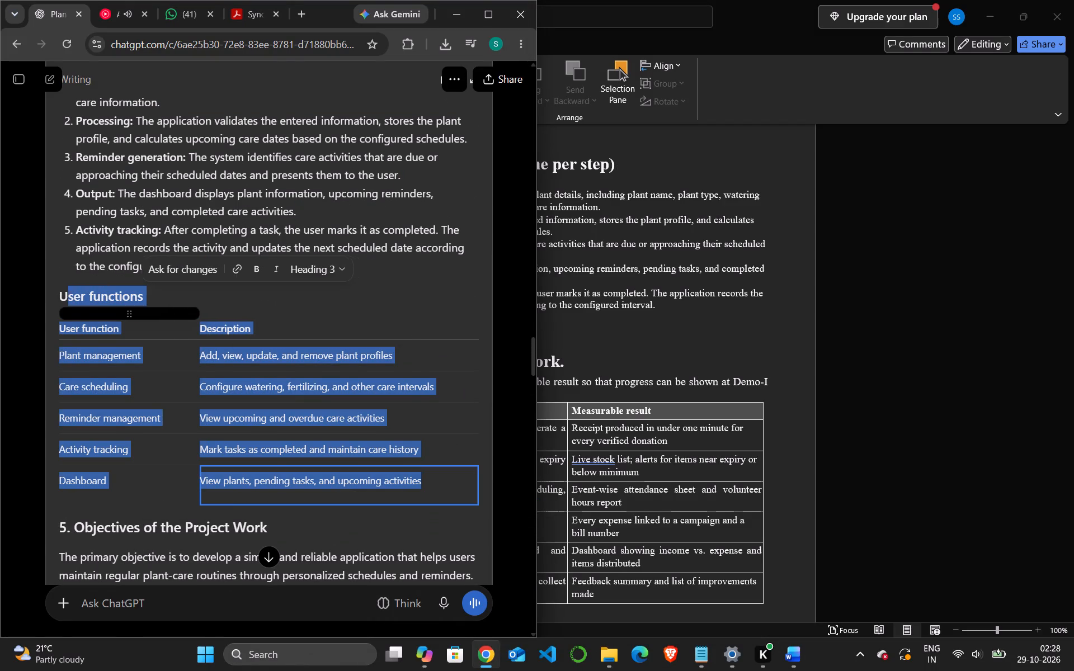
pyautogui.moveTo(63, 305); pyautogui.dragTo(55, 290)
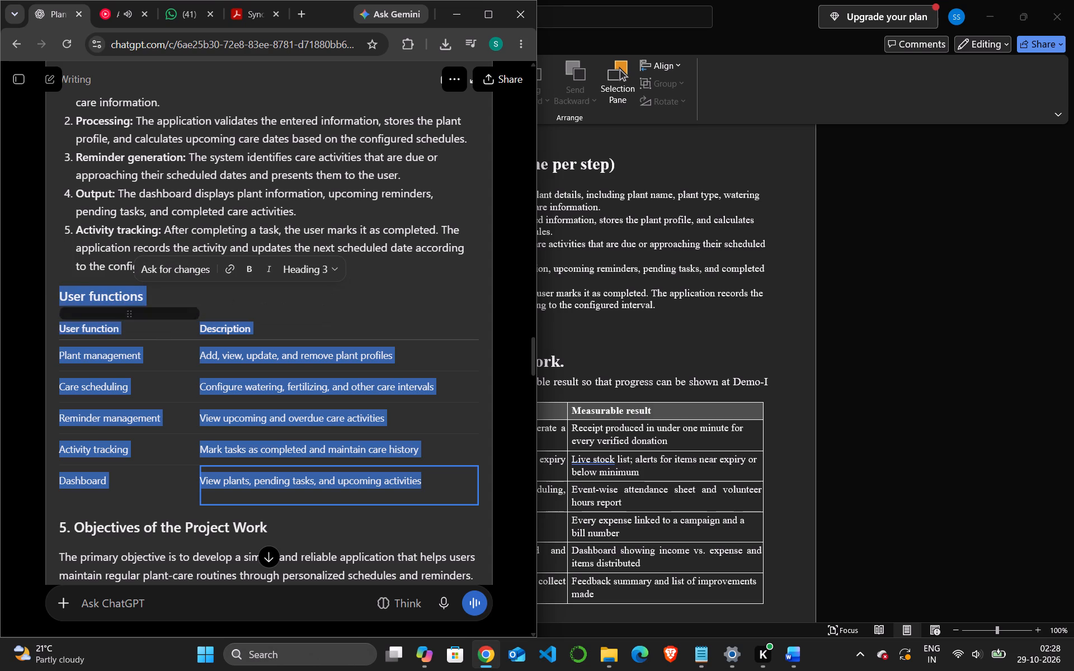
pyautogui.hscroll(-2, 263, 397)
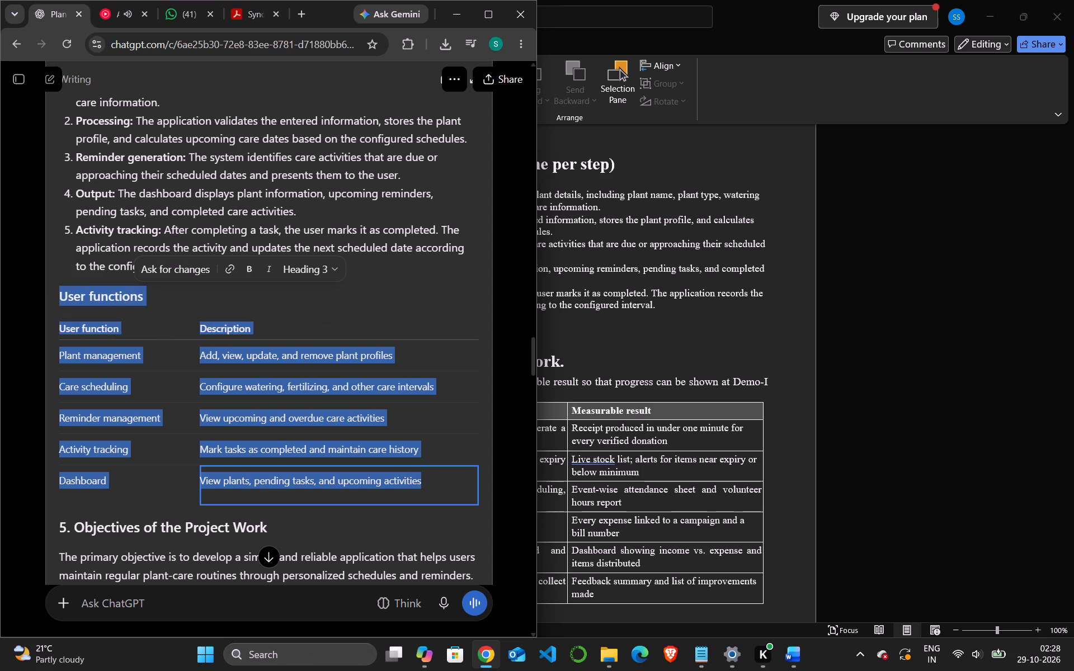
pyautogui.hotkey('ctrl', 'c')
pyautogui.click(756, 301)
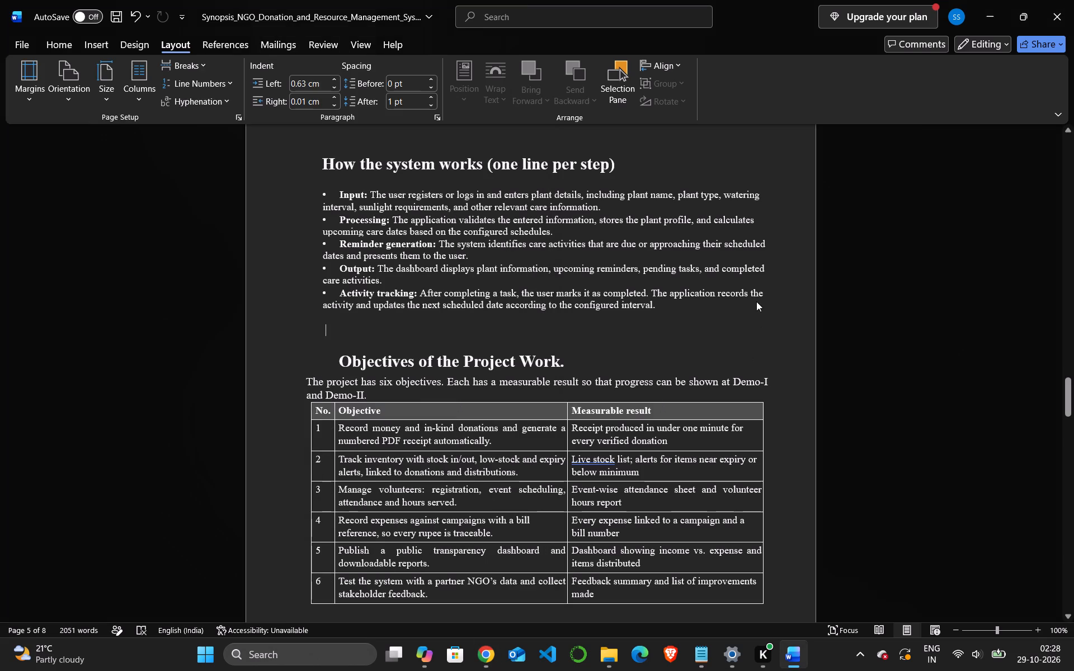
pyautogui.hotkey('ctrl', 'v')
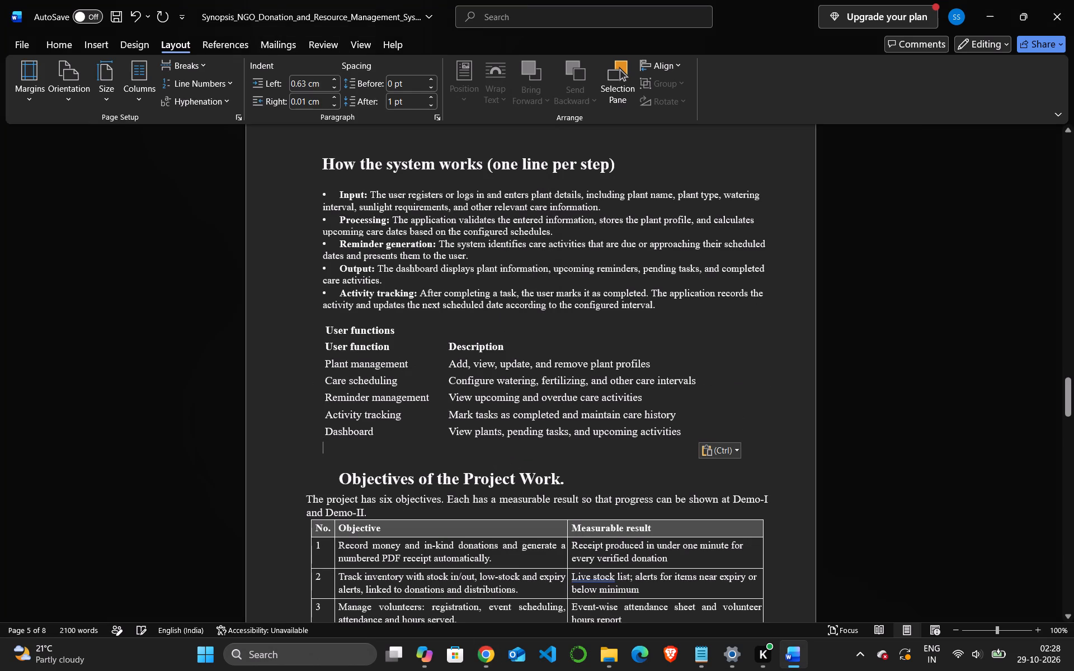
# Apply Inside Borders to all cells of the pasted User functions table beneath the How the system works list.
pyautogui.click(328, 355)
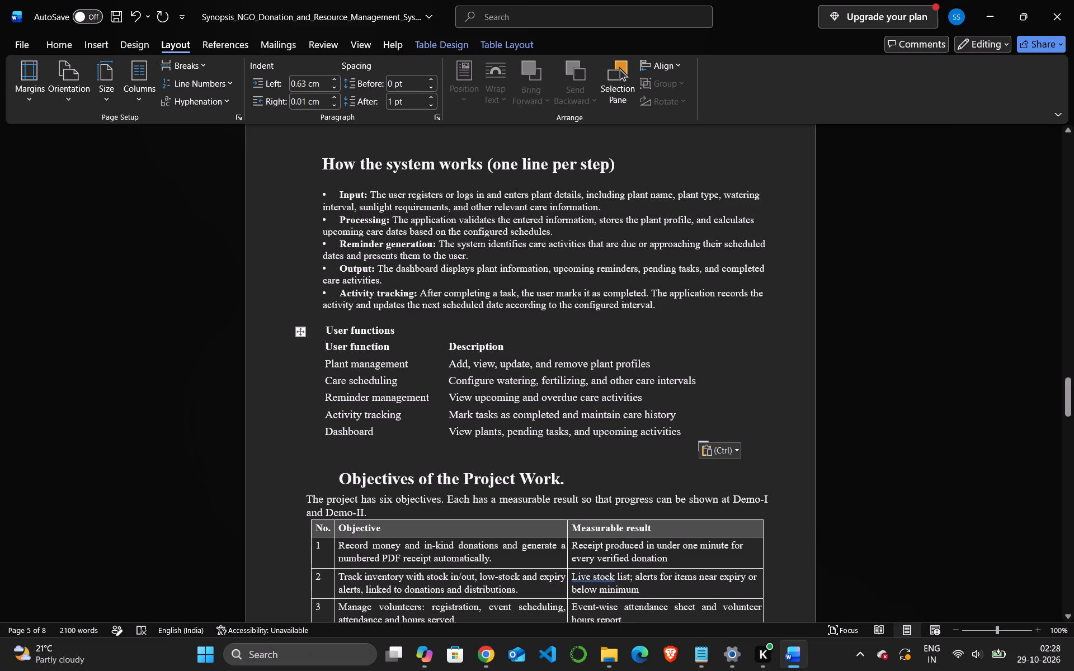
pyautogui.click(750, 383)
pyautogui.click(732, 315)
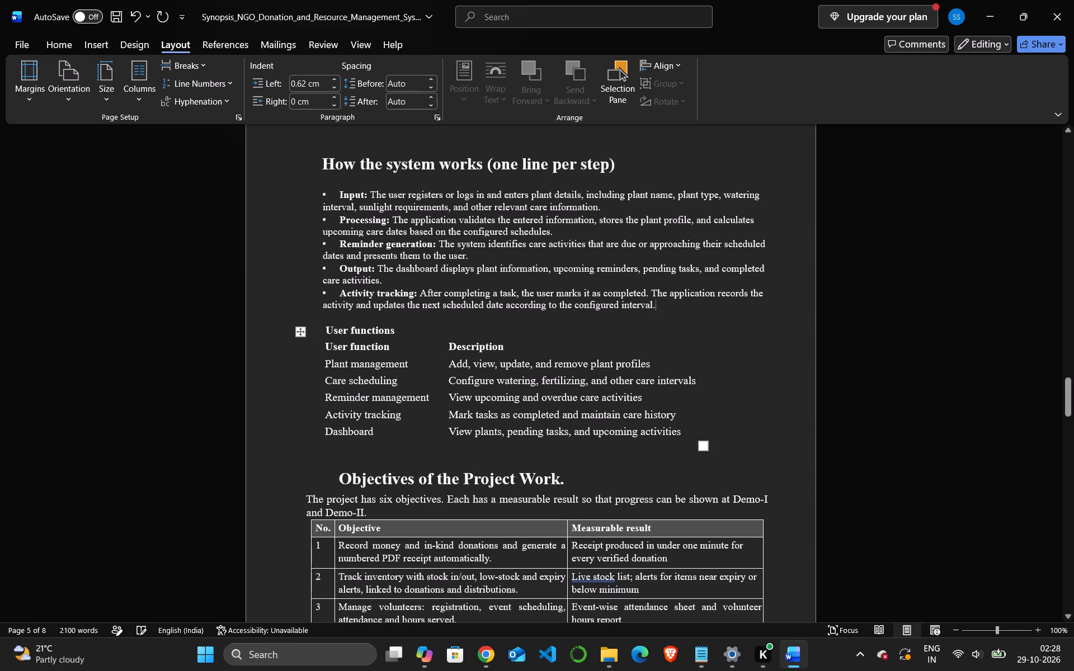
pyautogui.click(680, 415)
pyautogui.click(705, 451)
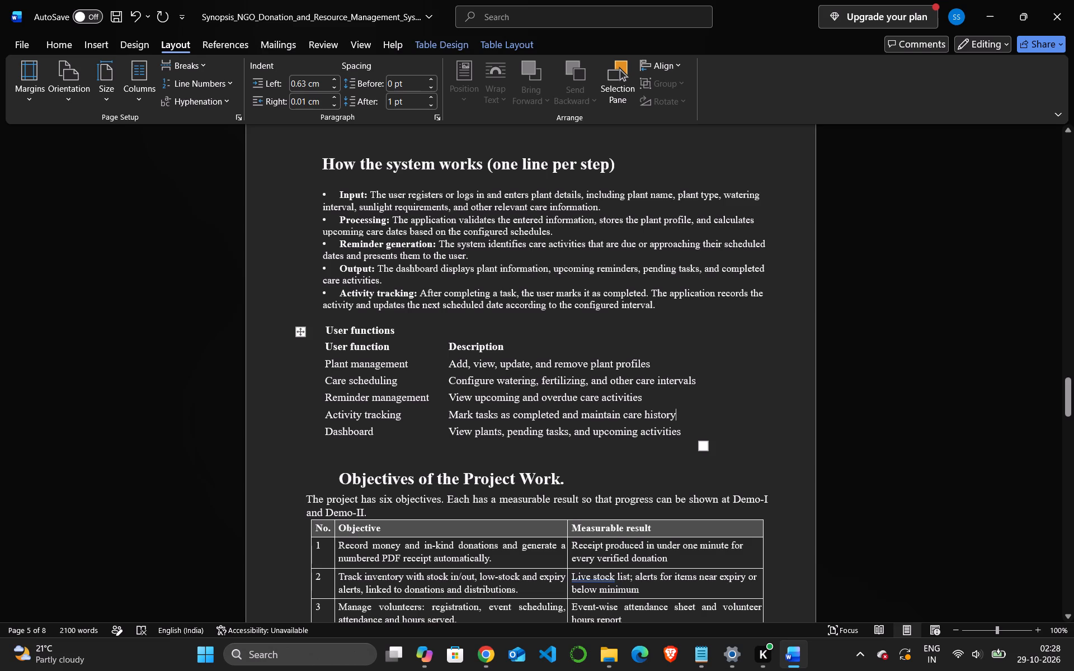
pyautogui.click(704, 451)
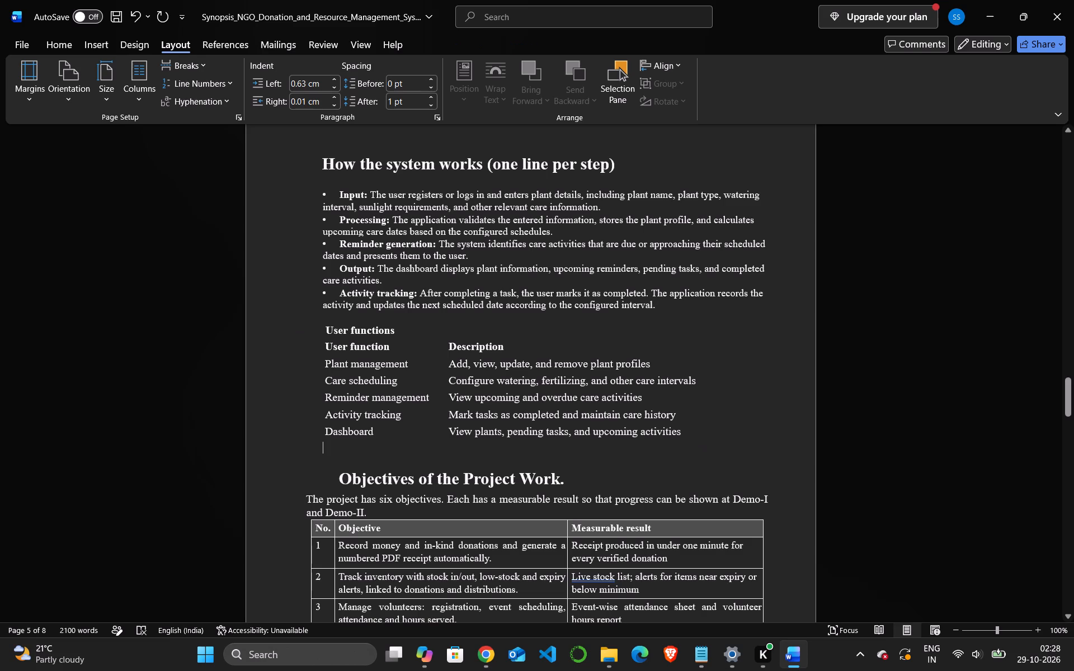
pyautogui.click(698, 435)
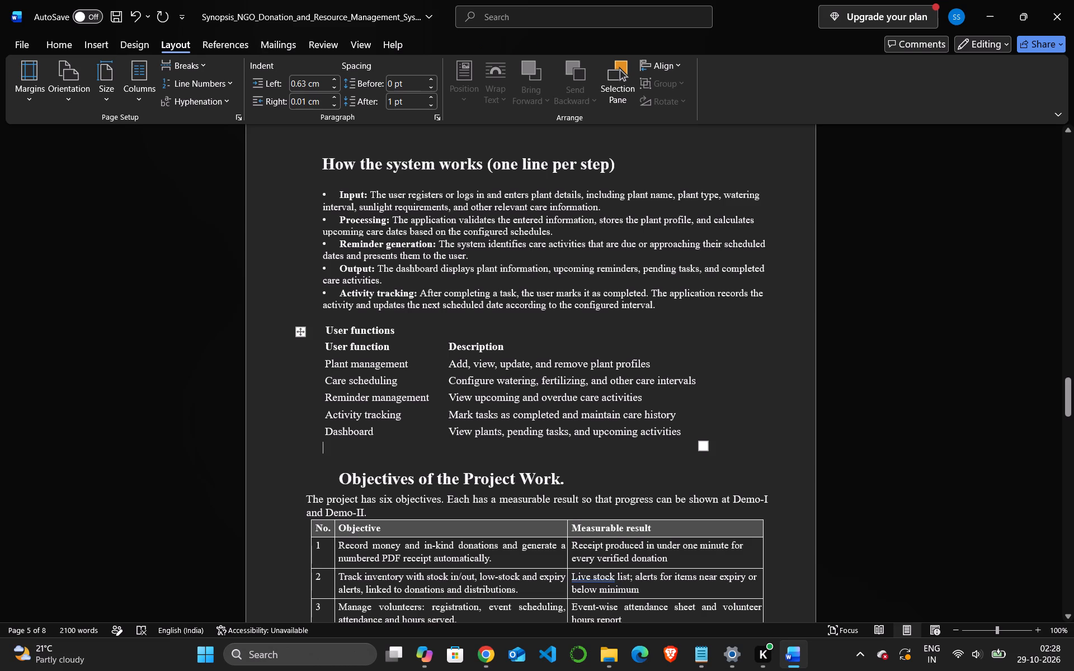
pyautogui.click(691, 400)
pyautogui.click(704, 447)
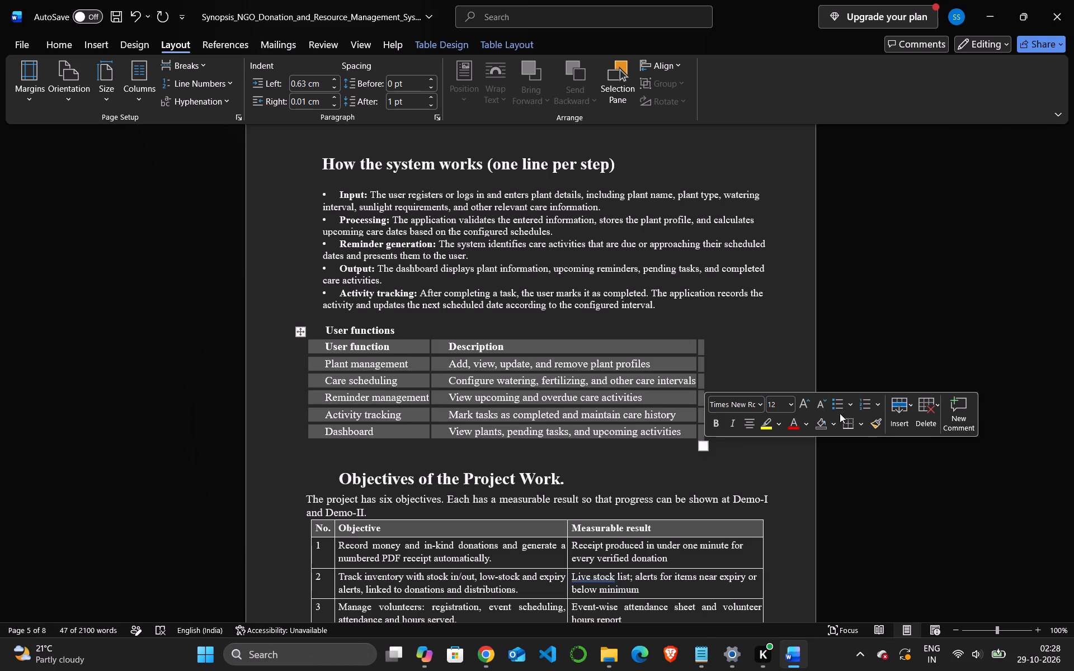
pyautogui.click(860, 424)
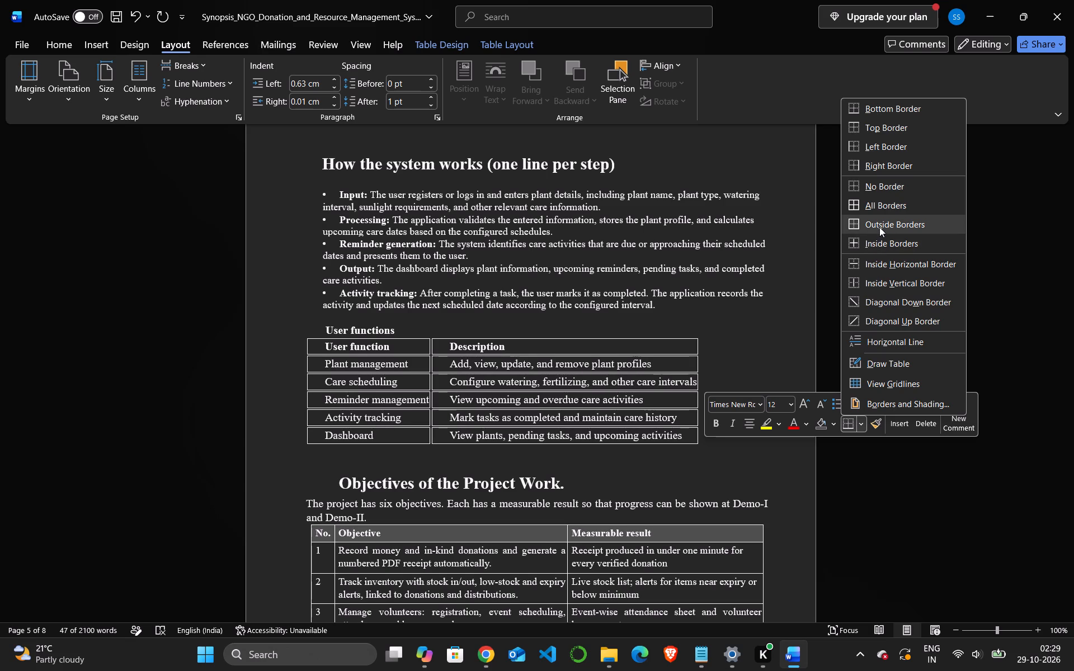
pyautogui.click(878, 243)
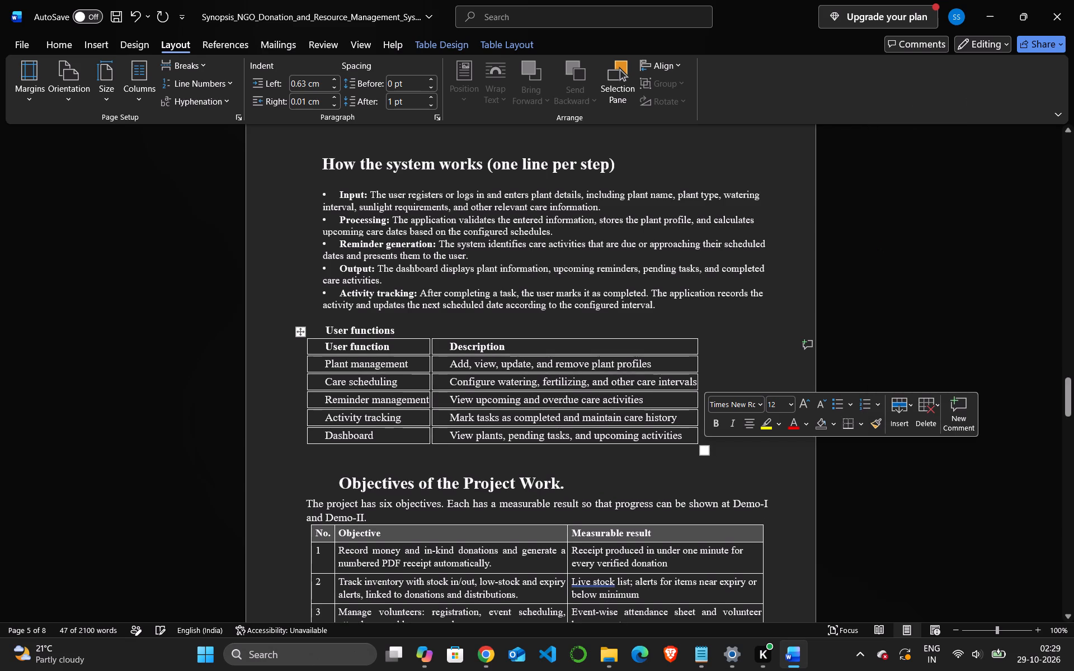
pyautogui.click(282, 306)
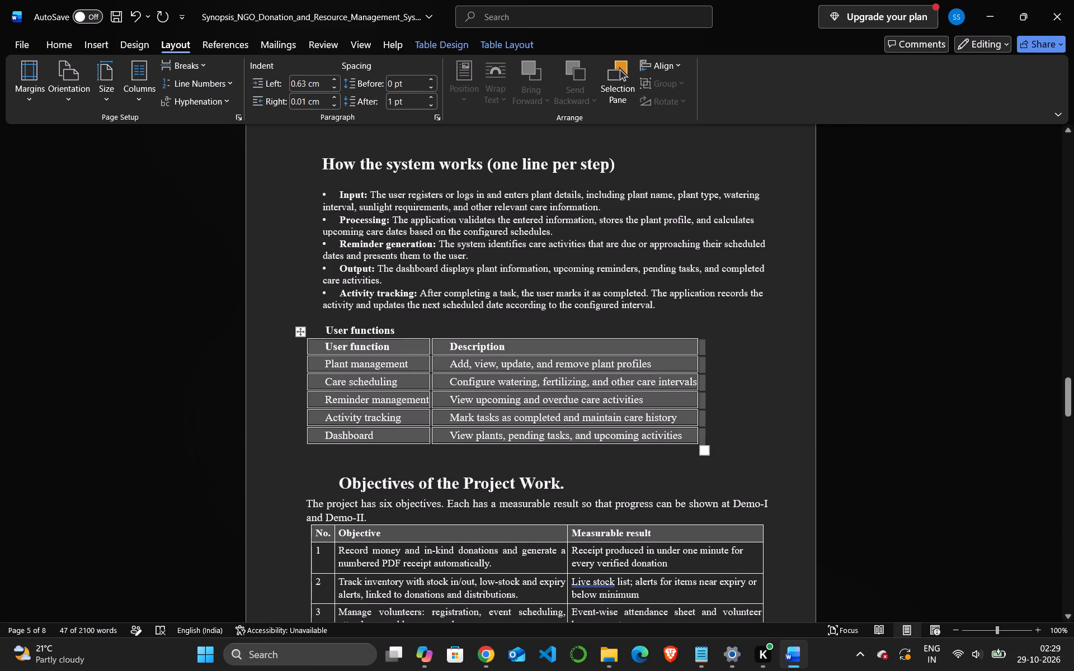
pyautogui.click(268, 327)
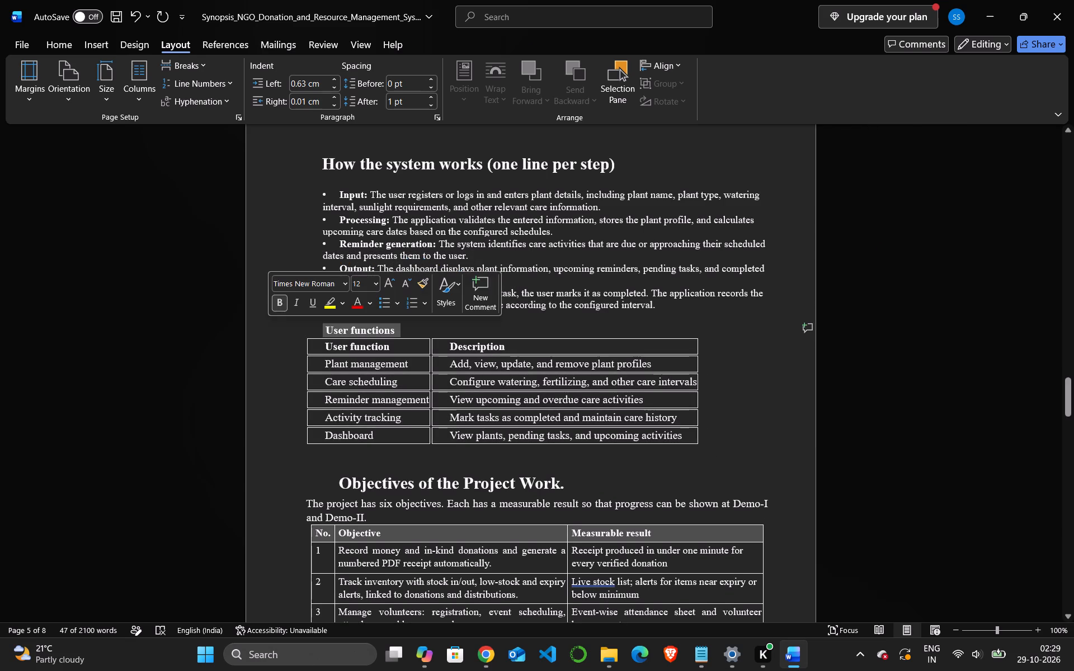
pyautogui.click(281, 385)
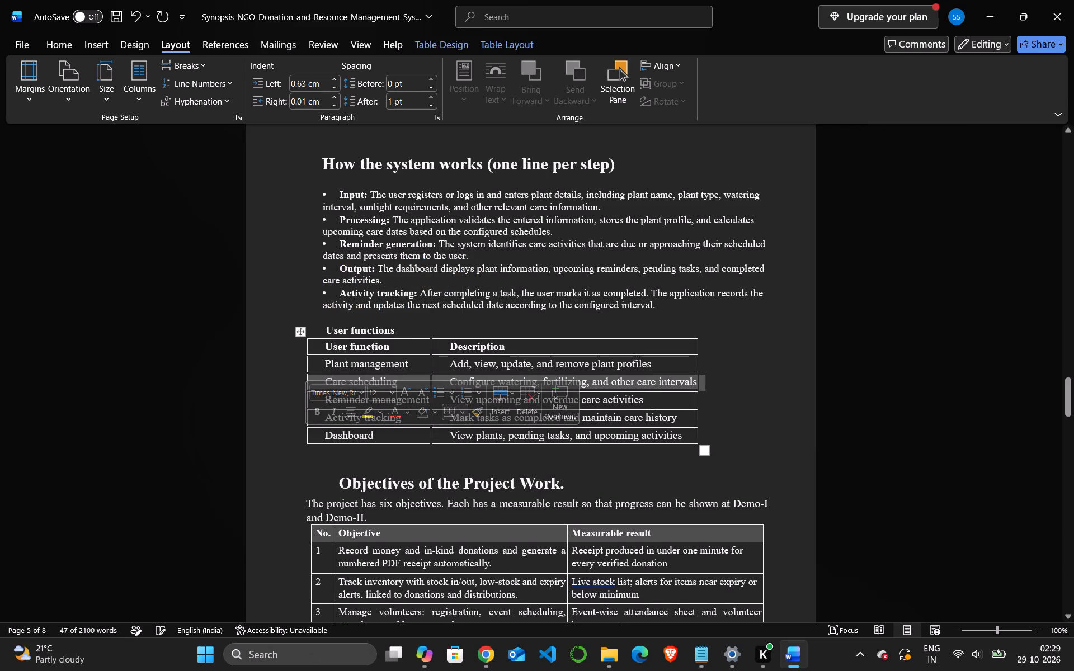
pyautogui.moveTo(299, 334); pyautogui.dragTo(316, 331)
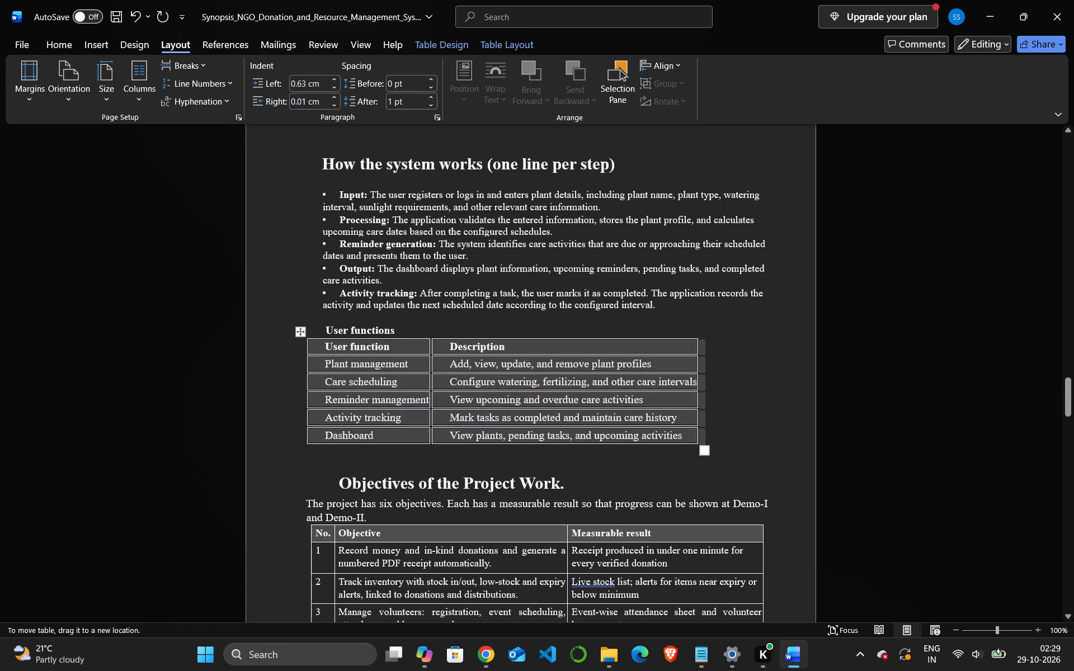
pyautogui.moveTo(316, 331); pyautogui.dragTo(332, 331)
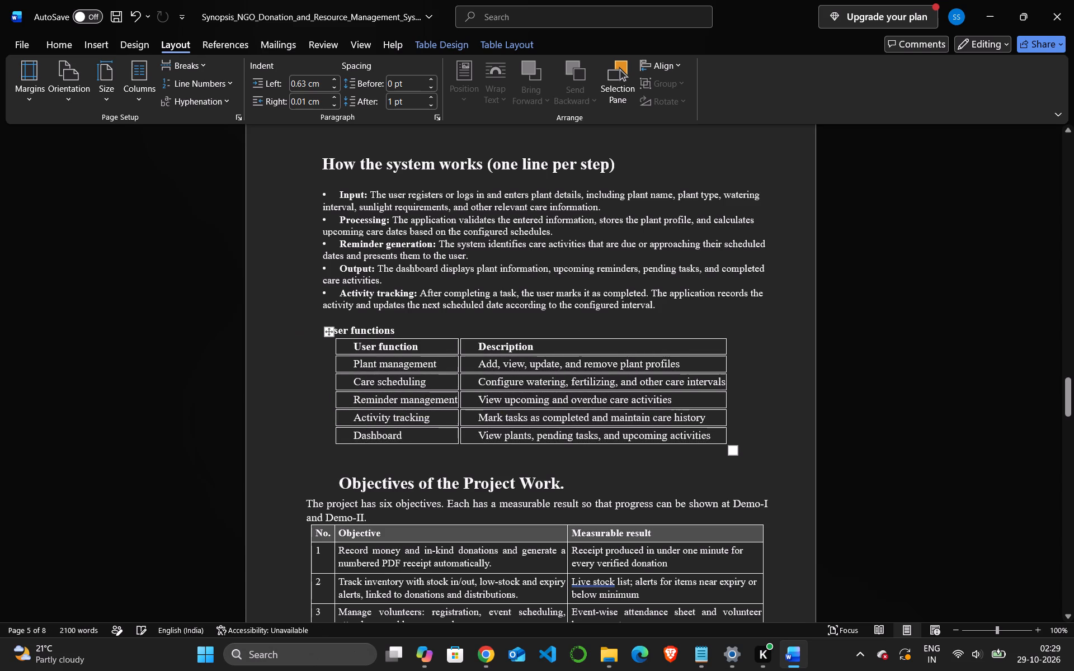
pyautogui.moveTo(332, 331); pyautogui.dragTo(312, 332)
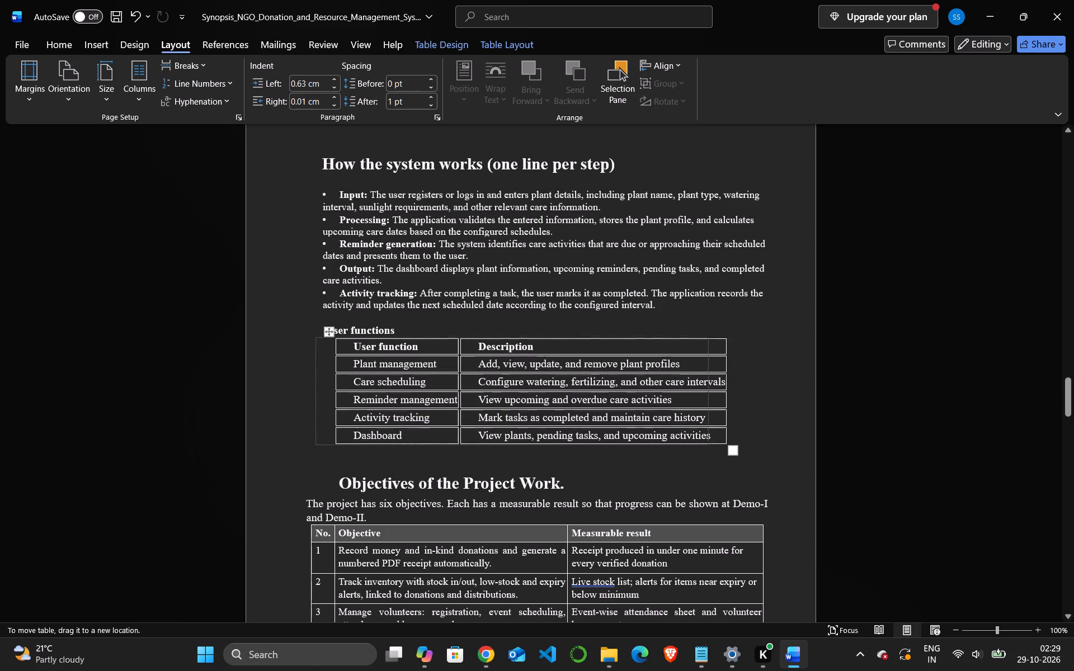
pyautogui.moveTo(312, 332); pyautogui.dragTo(322, 332)
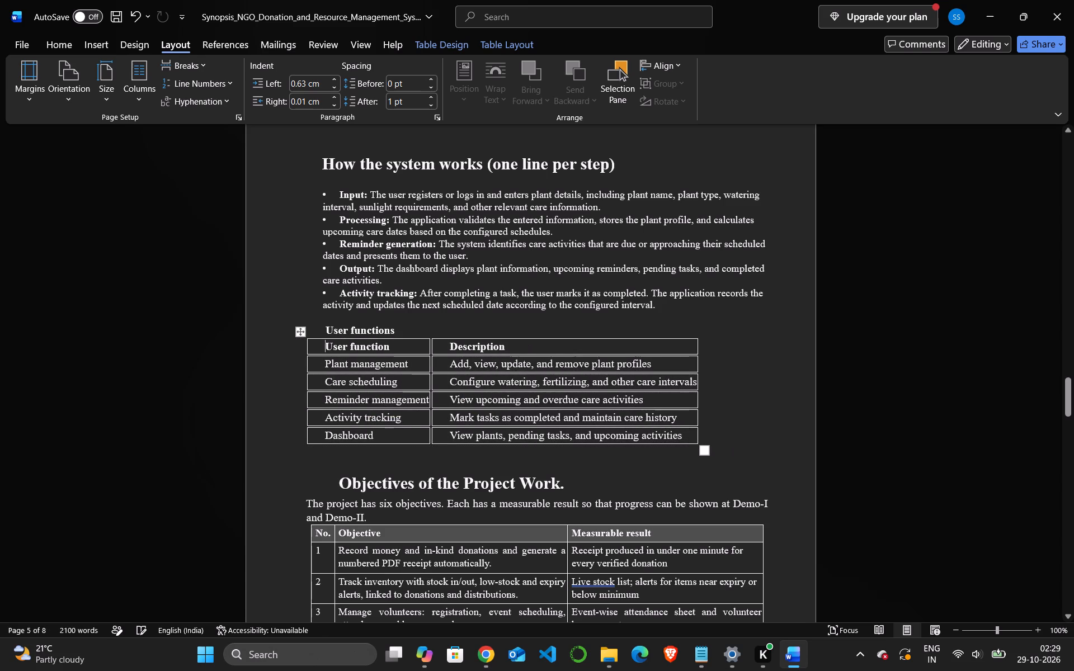
pyautogui.moveTo(300, 330); pyautogui.dragTo(329, 330)
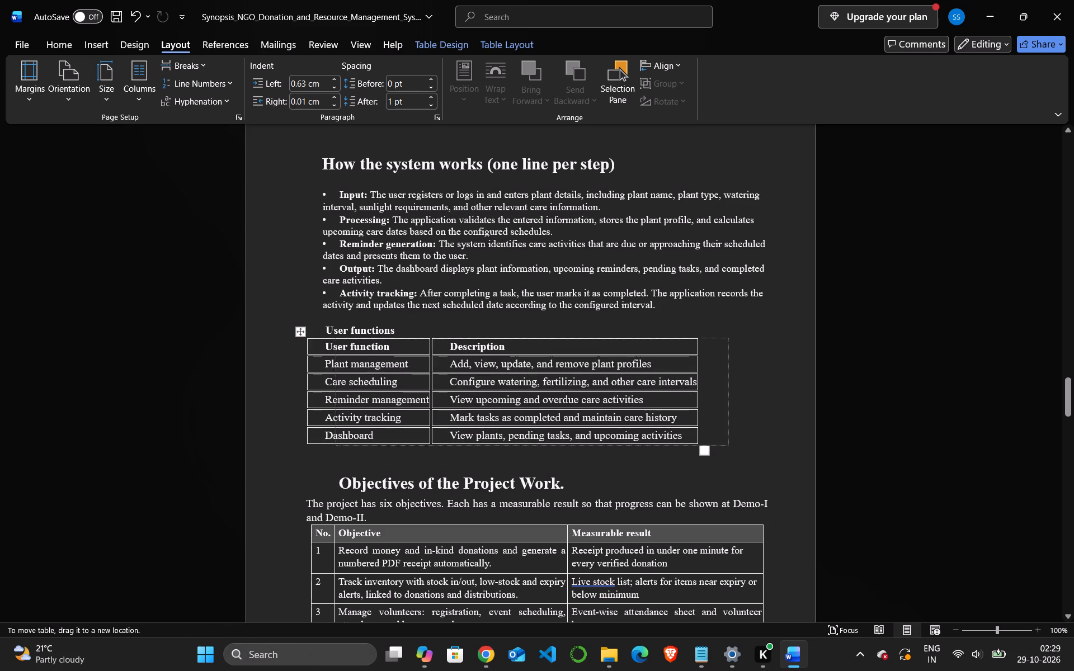
pyautogui.moveTo(329, 330); pyautogui.dragTo(331, 331)
pyautogui.click(272, 358)
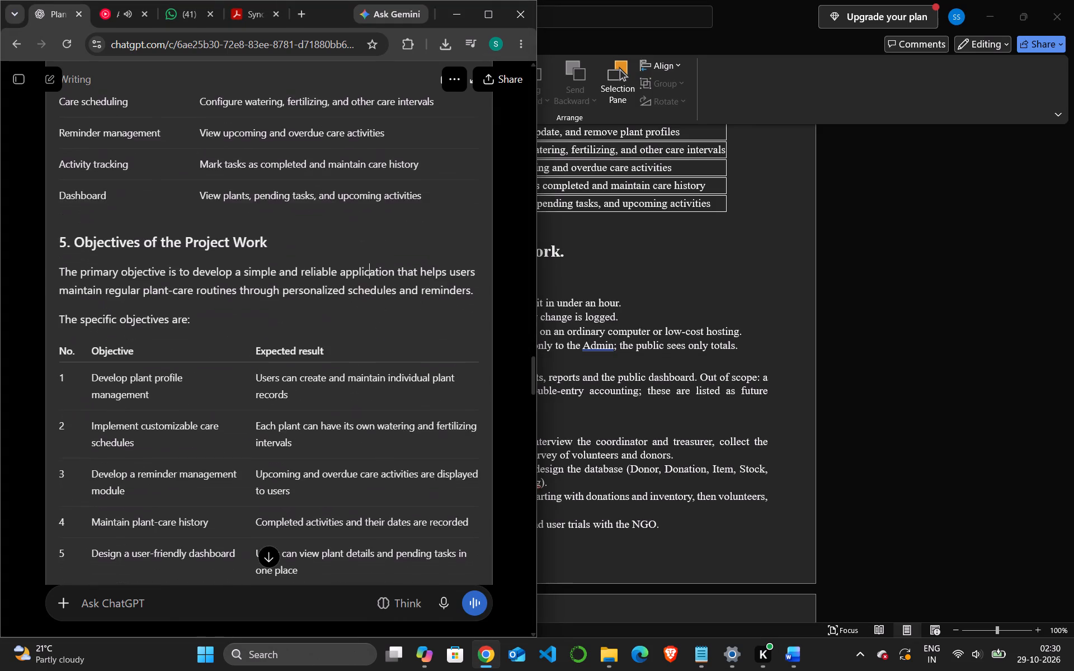
pyautogui.scroll(-3, 369, 556)
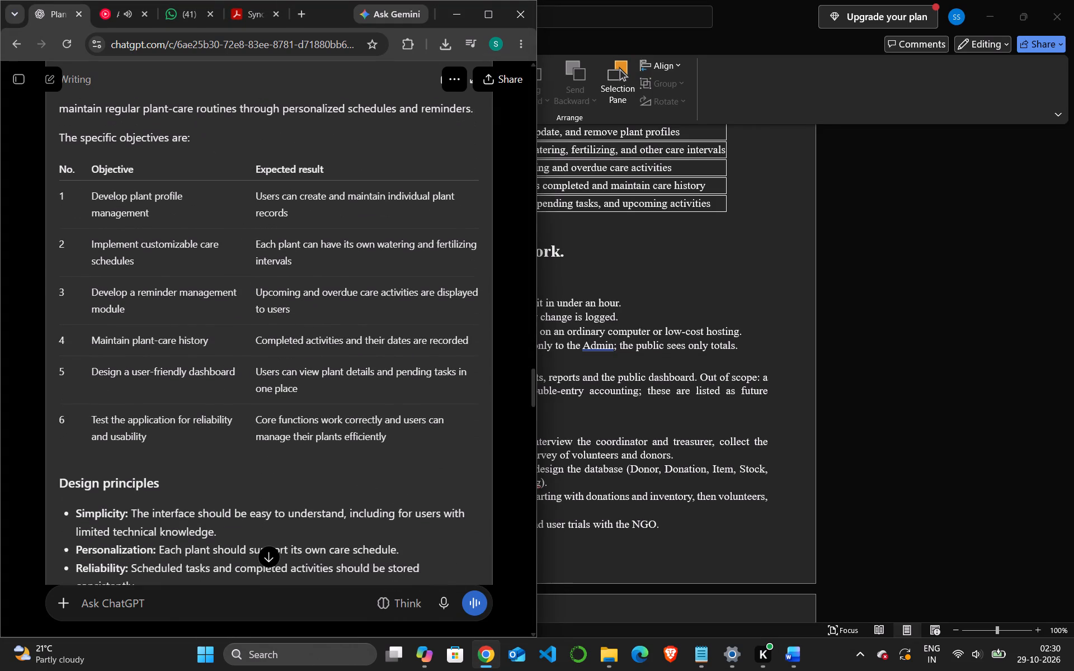
pyautogui.moveTo(413, 489); pyautogui.dragTo(38, 122)
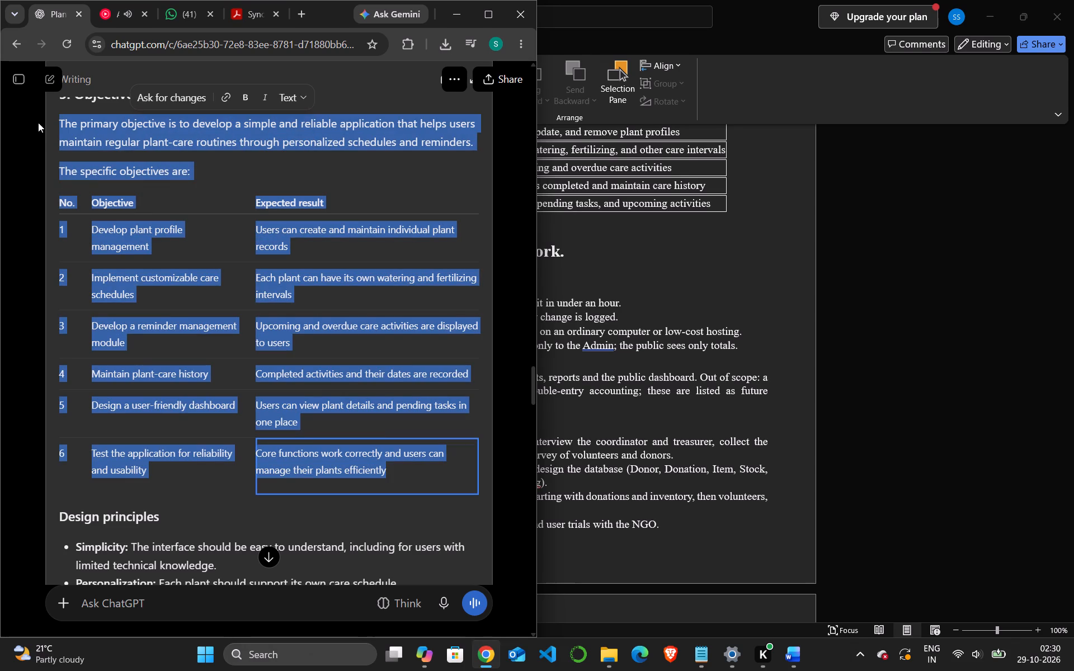
pyautogui.hotkey('ctrl', 'c')
pyautogui.click(737, 257)
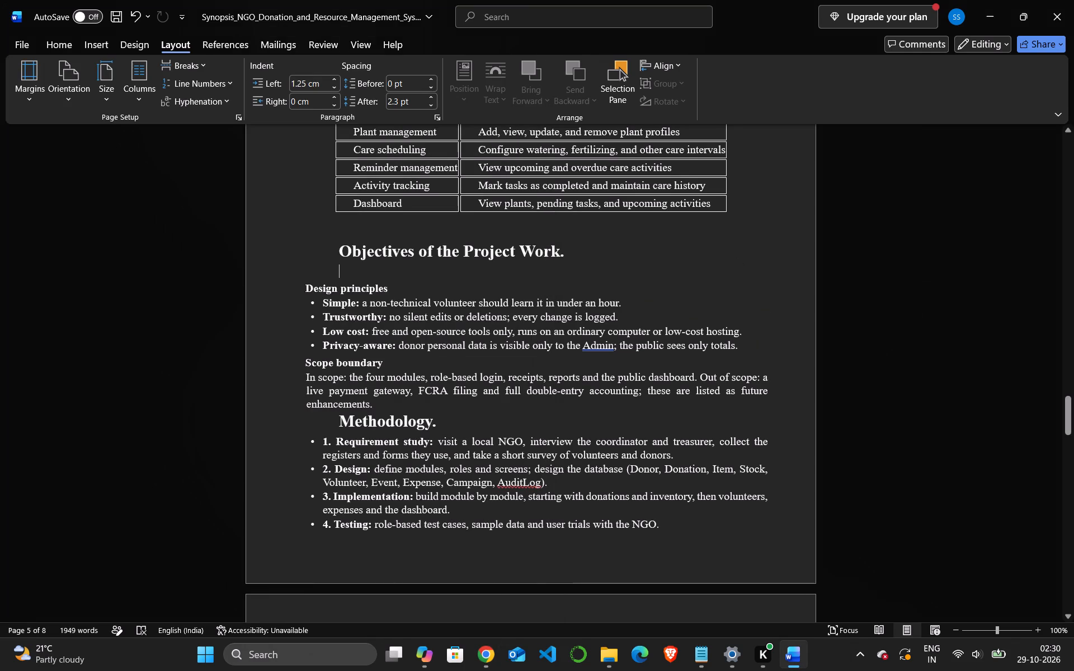
pyautogui.hotkey('ctrl', 'v')
# Set the font size of the pasted introductory text above the objectives table to 11.
pyautogui.scroll(-2, 487, 387)
pyautogui.scroll(3, 487, 387)
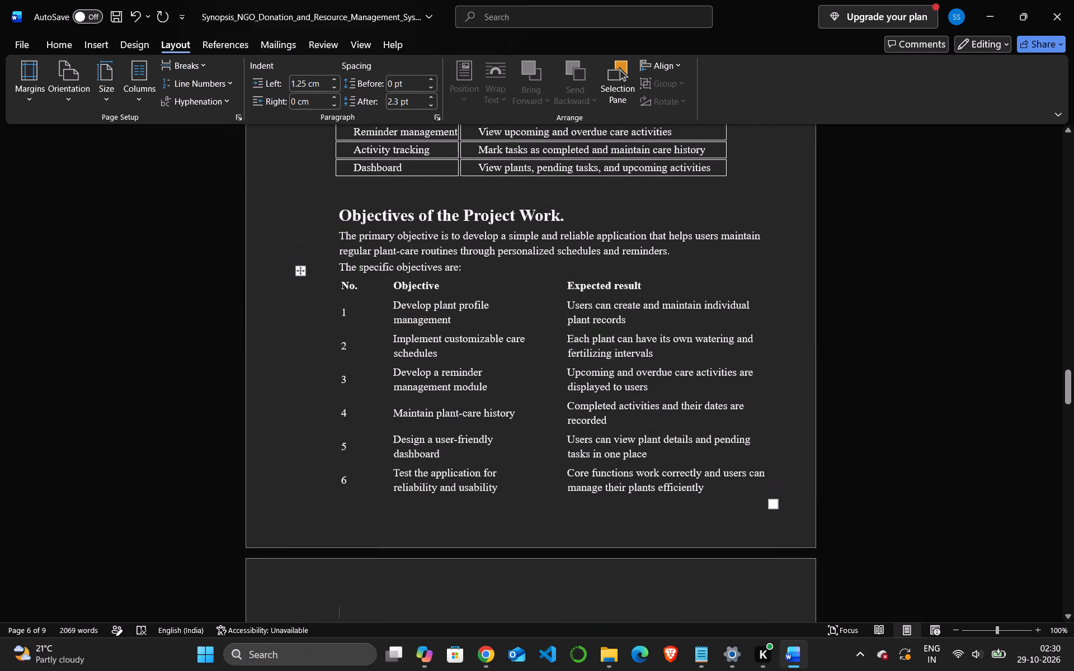
pyautogui.moveTo(328, 231); pyautogui.dragTo(452, 275)
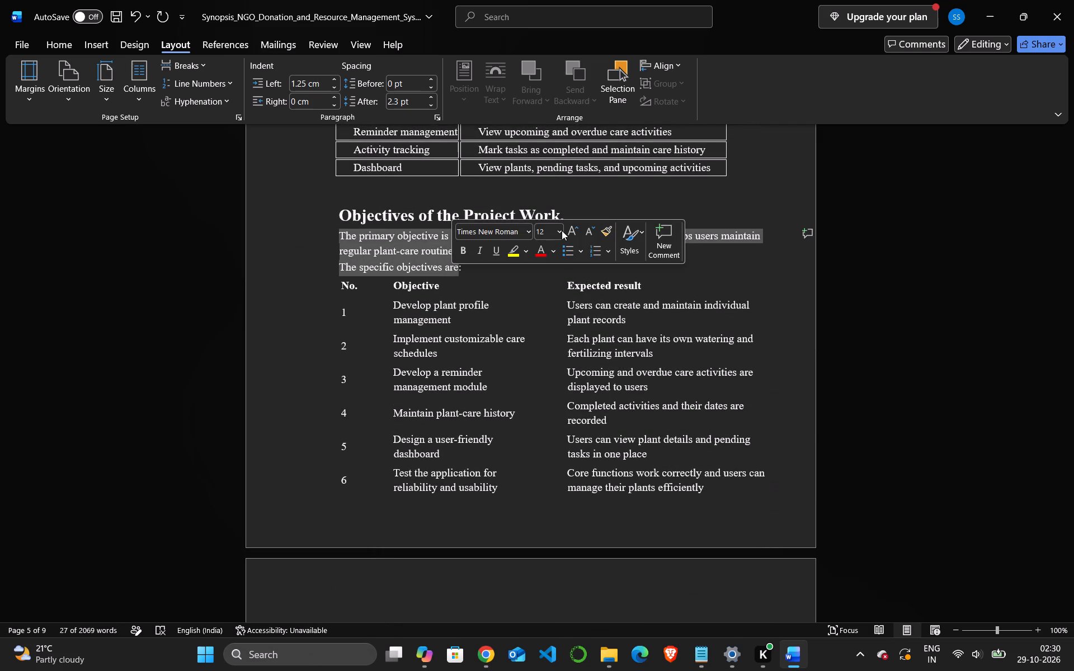
pyautogui.click(562, 230)
pyautogui.click(540, 305)
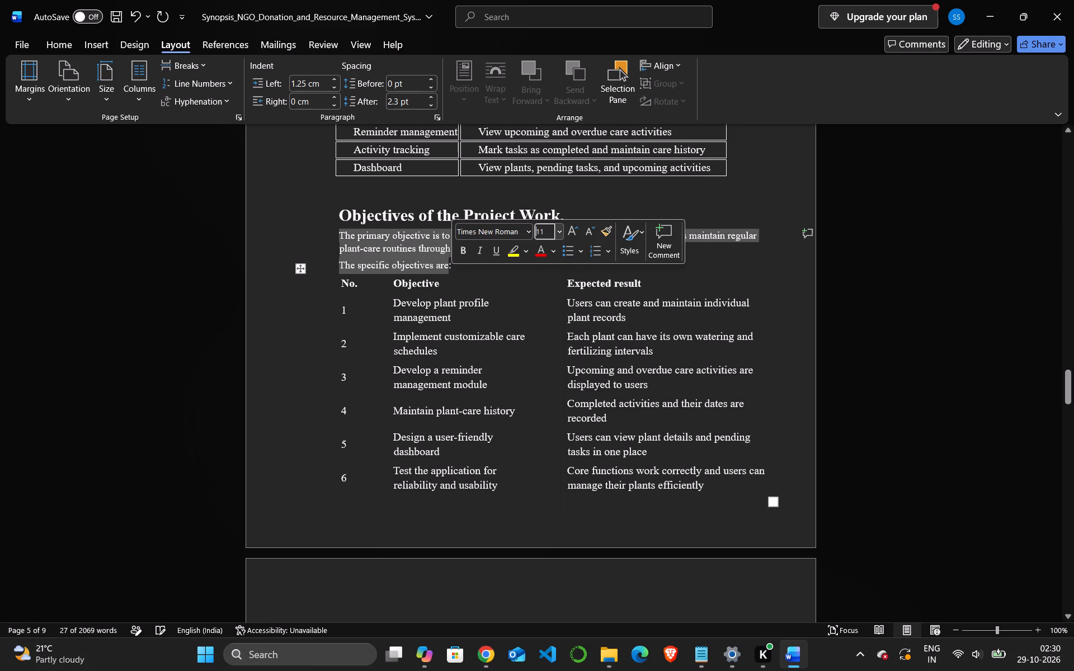
# Apply Inside Borders to the whole No. / Objective / Expected result table under Objectives of the Project Work.
pyautogui.click(772, 501)
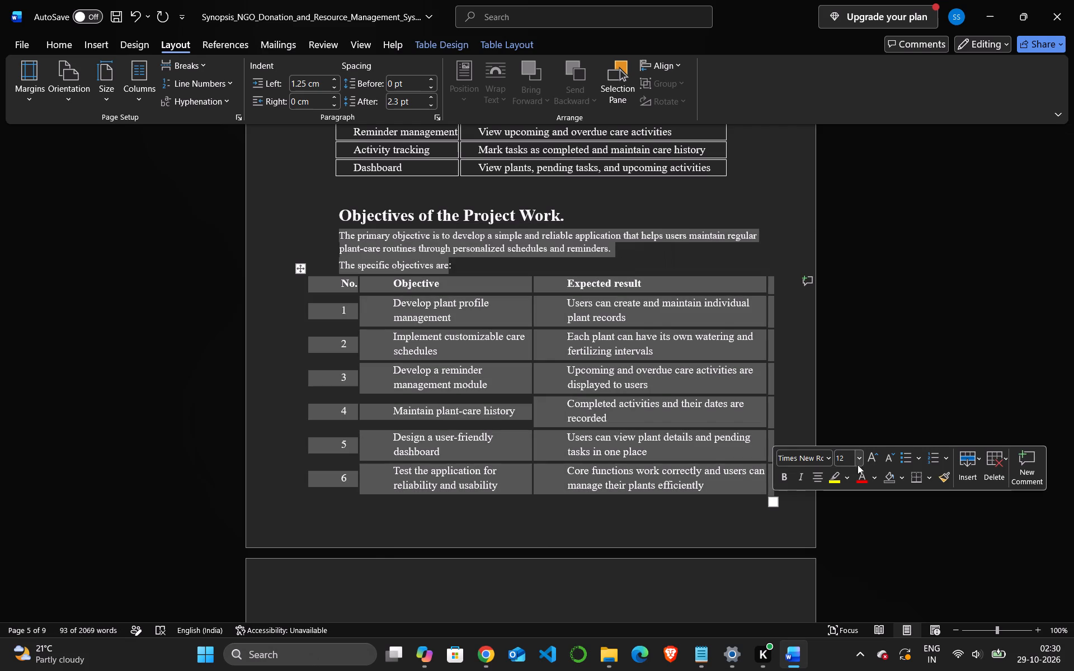
pyautogui.click(928, 480)
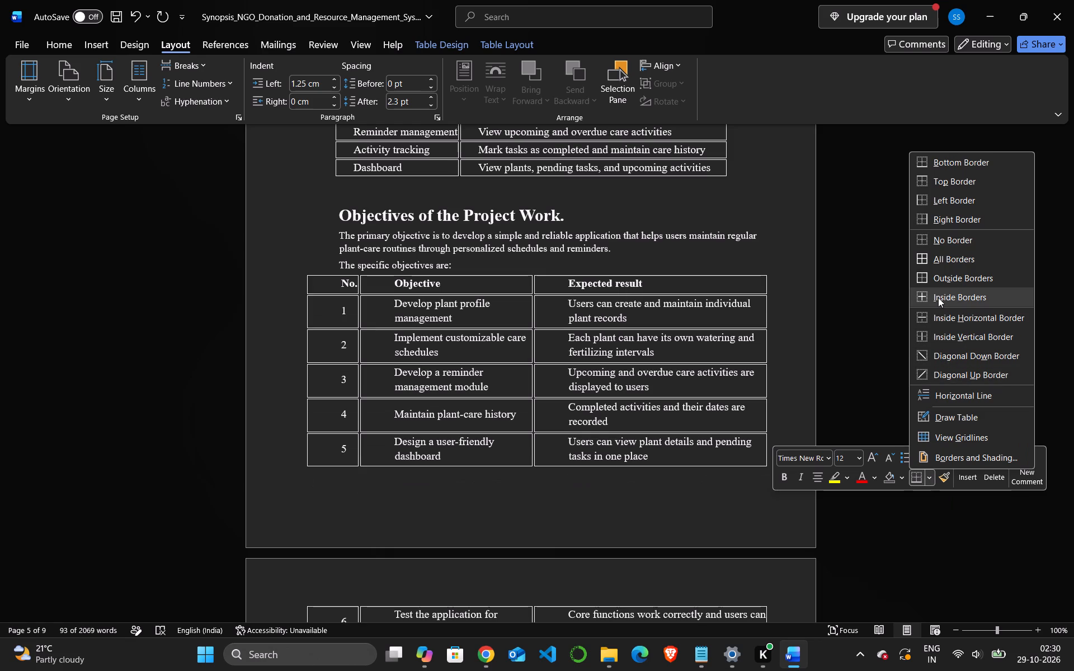
pyautogui.click(938, 297)
pyautogui.click(370, 542)
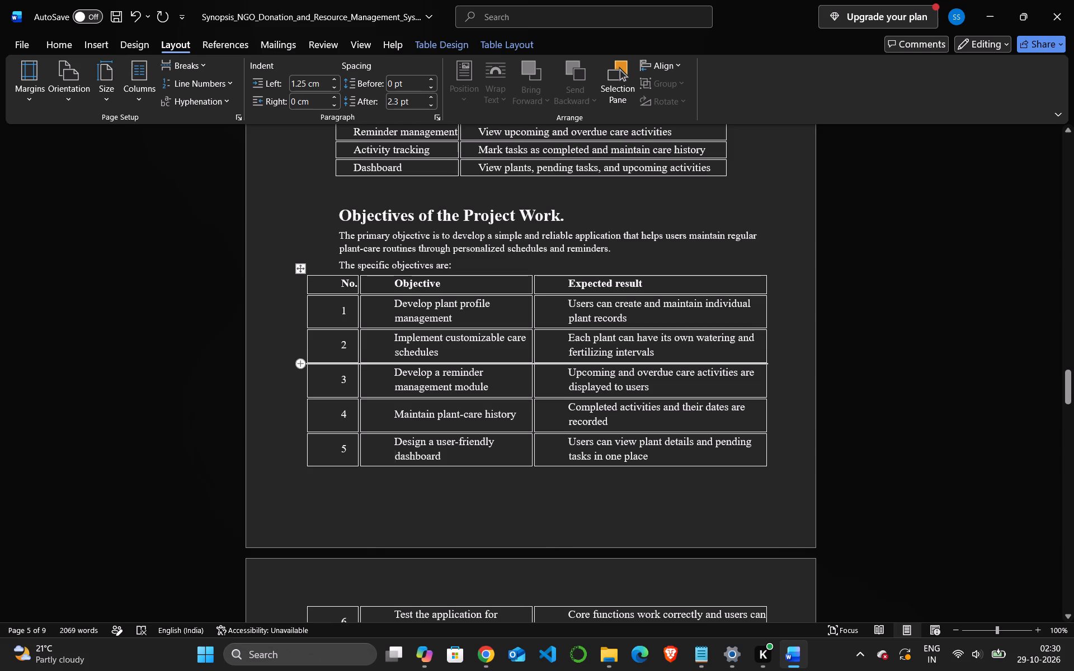
# Set the font size of all text in the objectives table to 11.
pyautogui.scroll(-2, 325, 429)
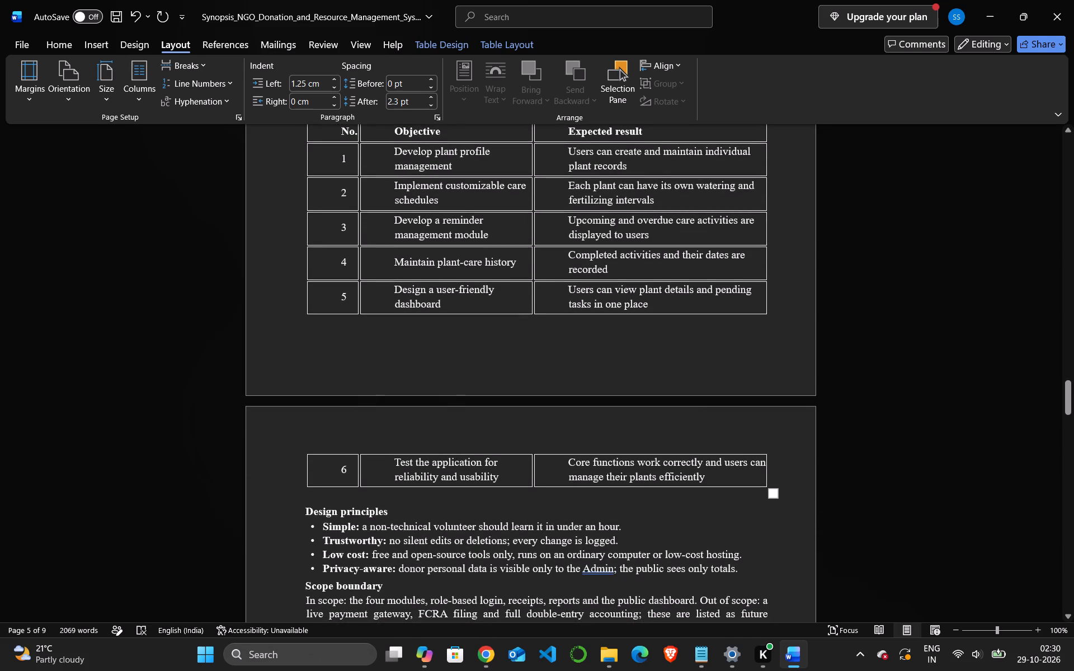
pyautogui.scroll(1, 322, 470)
pyautogui.scroll(-2, 379, 370)
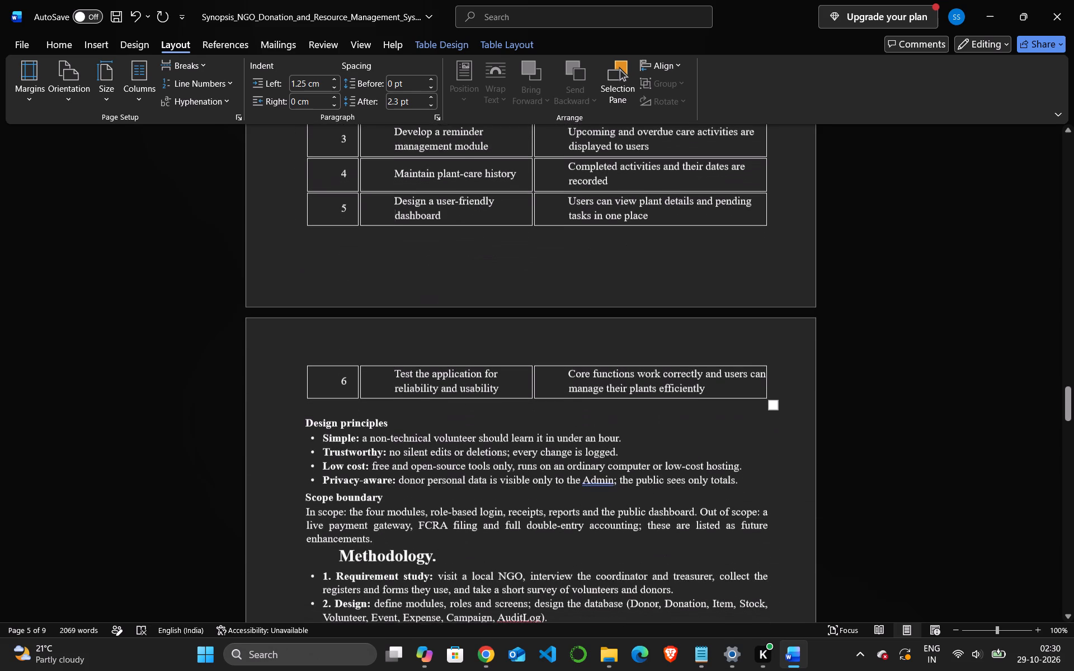
pyautogui.moveTo(721, 385); pyautogui.dragTo(416, 166)
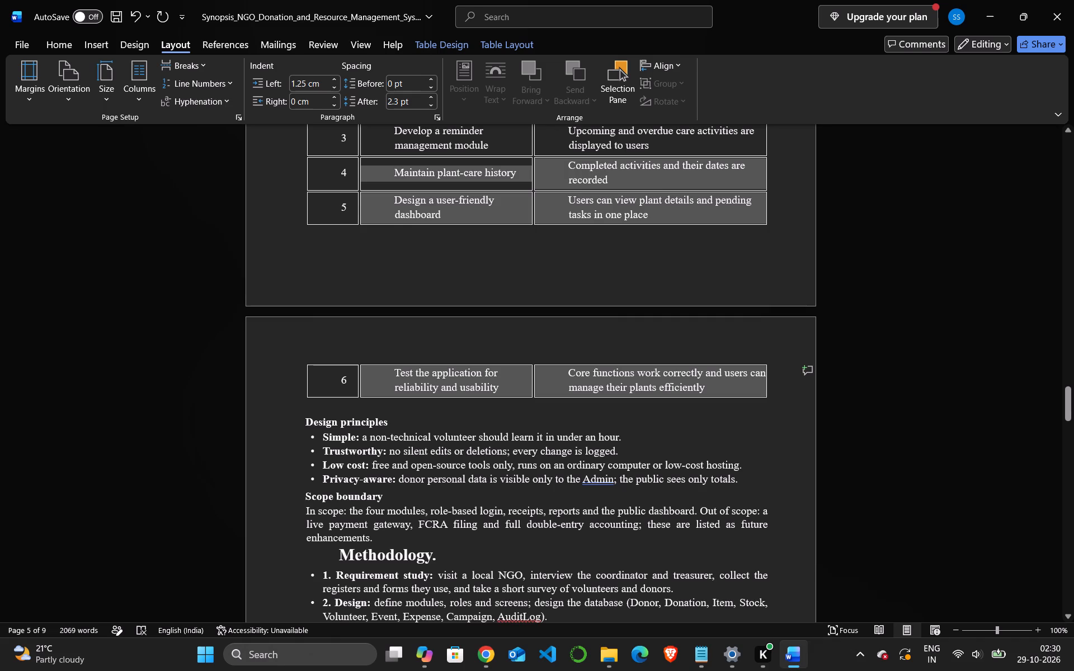
pyautogui.moveTo(416, 166); pyautogui.dragTo(327, 124)
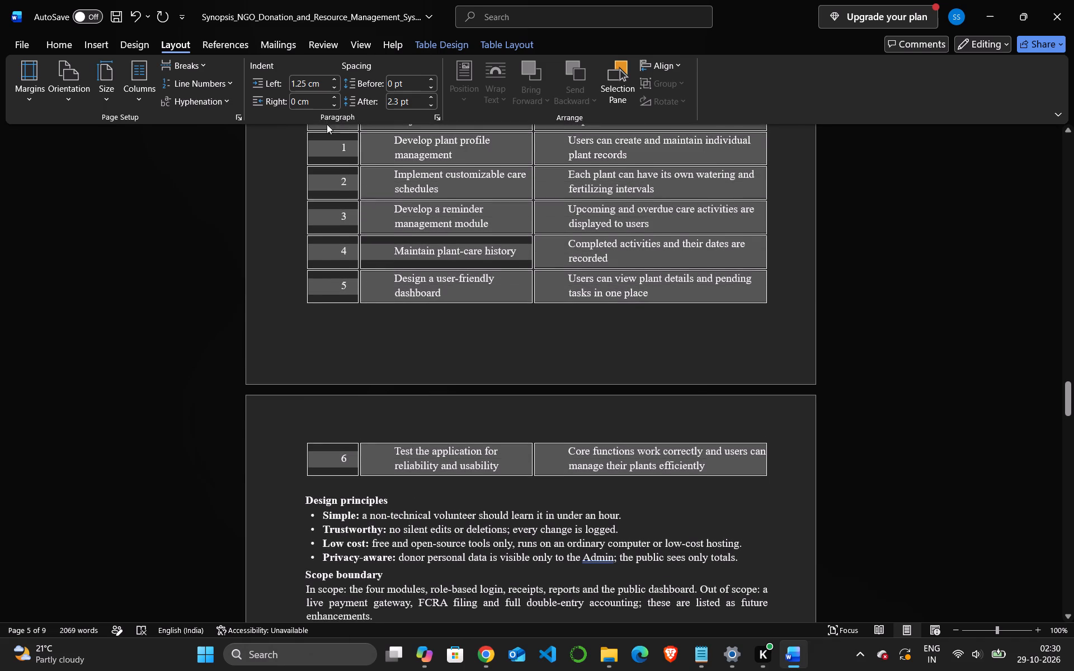
pyautogui.moveTo(327, 124); pyautogui.dragTo(319, 211)
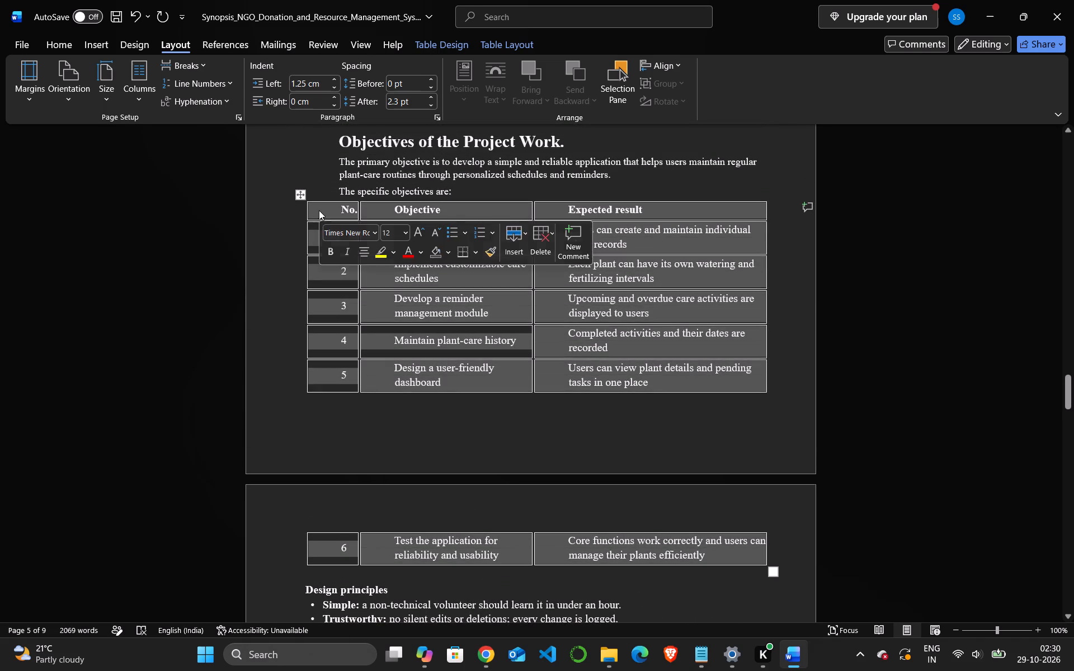
pyautogui.click(403, 230)
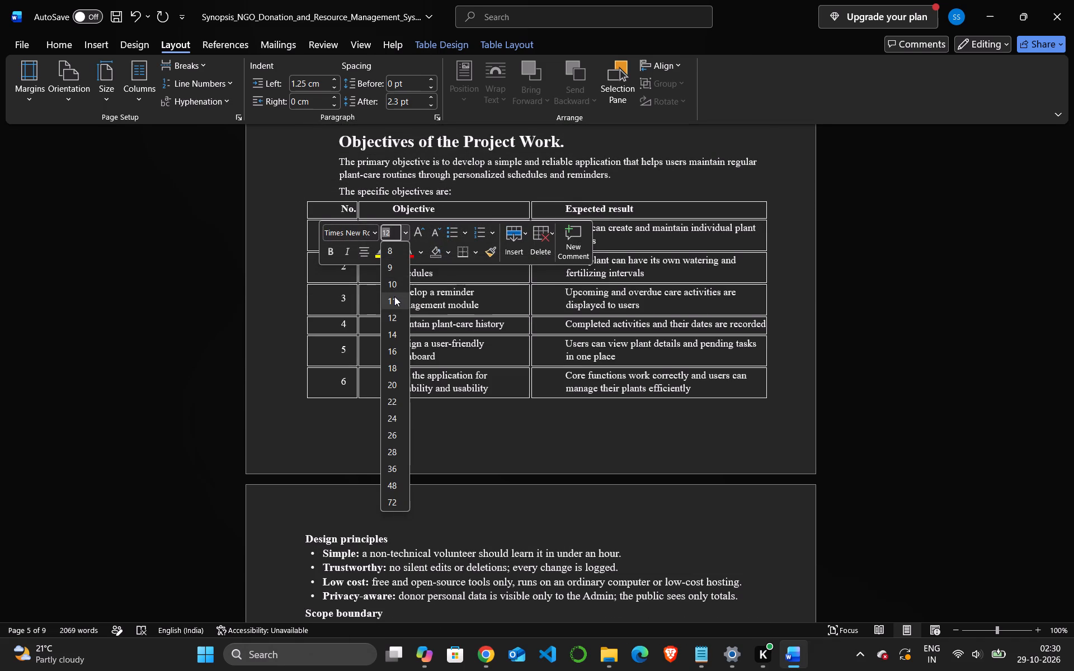
pyautogui.click(394, 296)
pyautogui.click(285, 320)
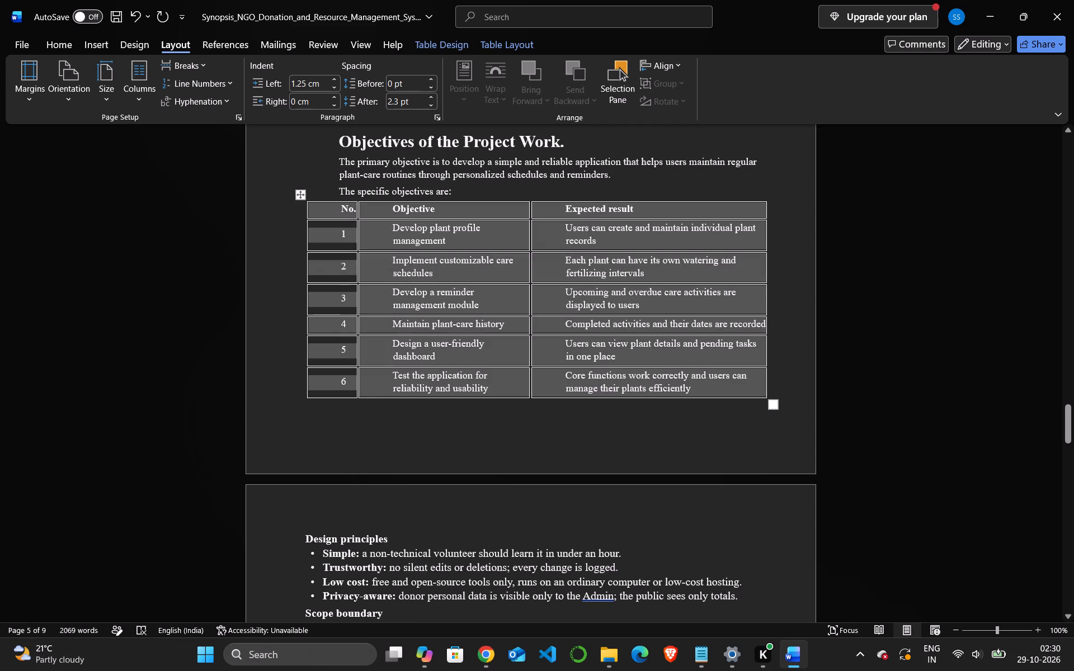
pyautogui.click(427, 420)
# Insert a blank line between "The specific objectives are:" and the objectives table.
pyautogui.scroll(3, 427, 420)
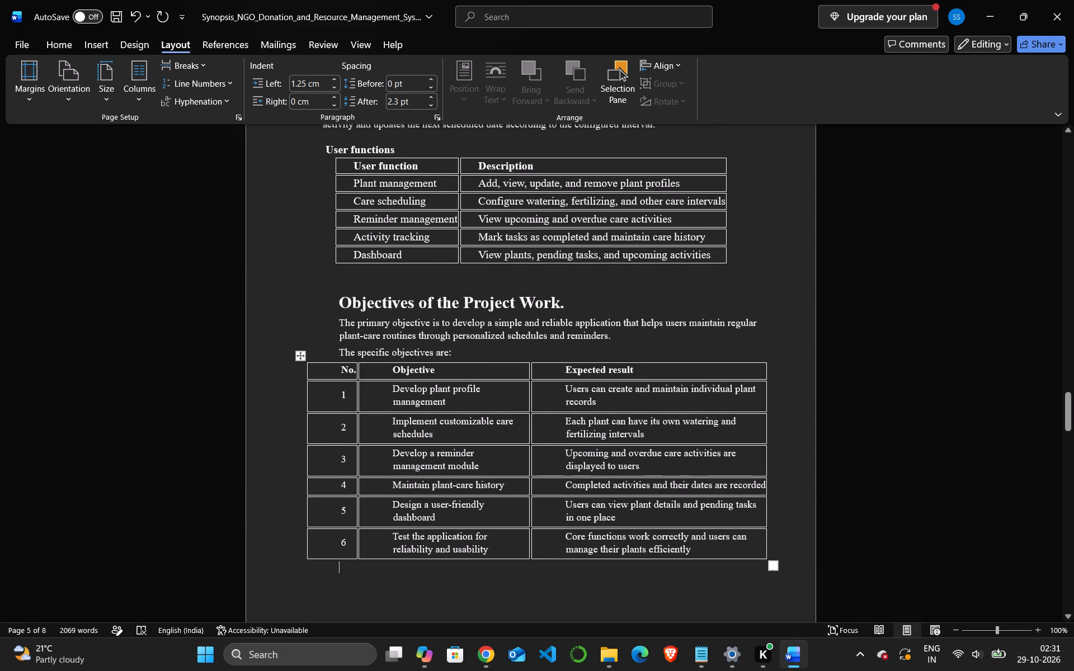
pyautogui.keyDown('ctrl'); pyautogui.scroll(1, 427, 420); pyautogui.keyUp('ctrl')
pyautogui.click(460, 336)
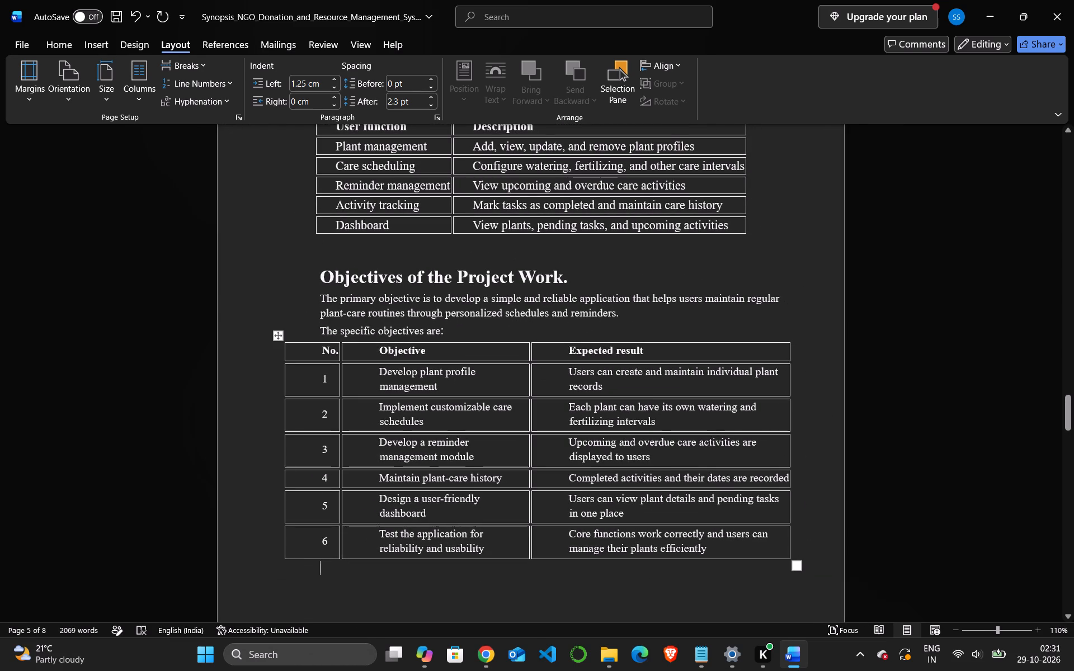
pyautogui.press('Return')
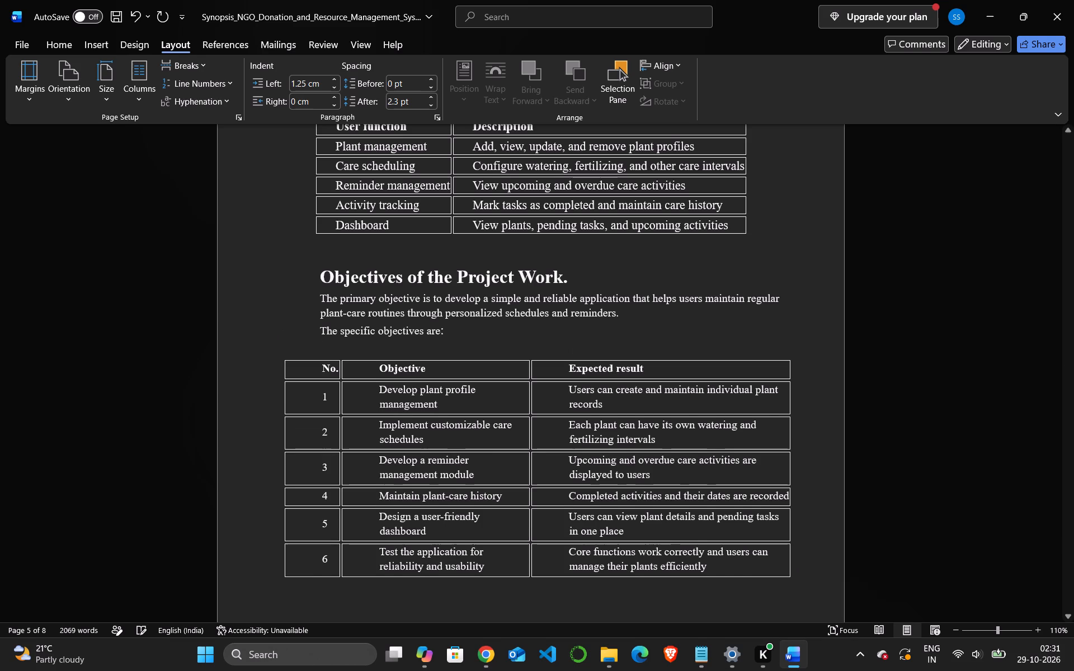
# Shift the objectives table to the right so its outer edge nearly lines up with the start of the Objectives heading.
pyautogui.scroll(-1, 275, 281)
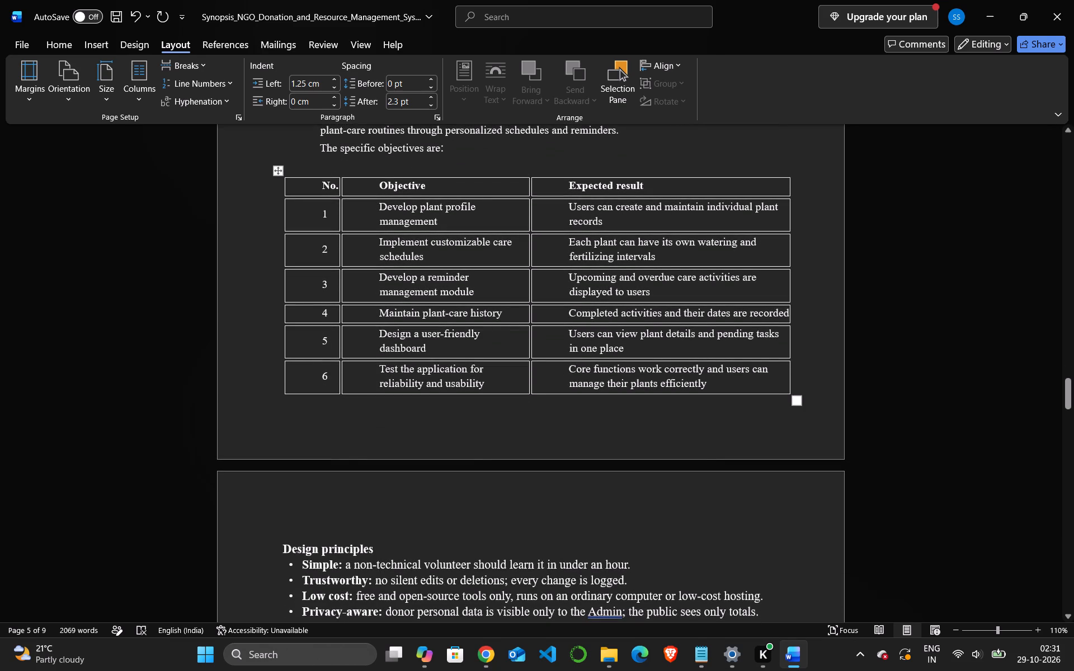
pyautogui.moveTo(276, 167); pyautogui.dragTo(305, 167)
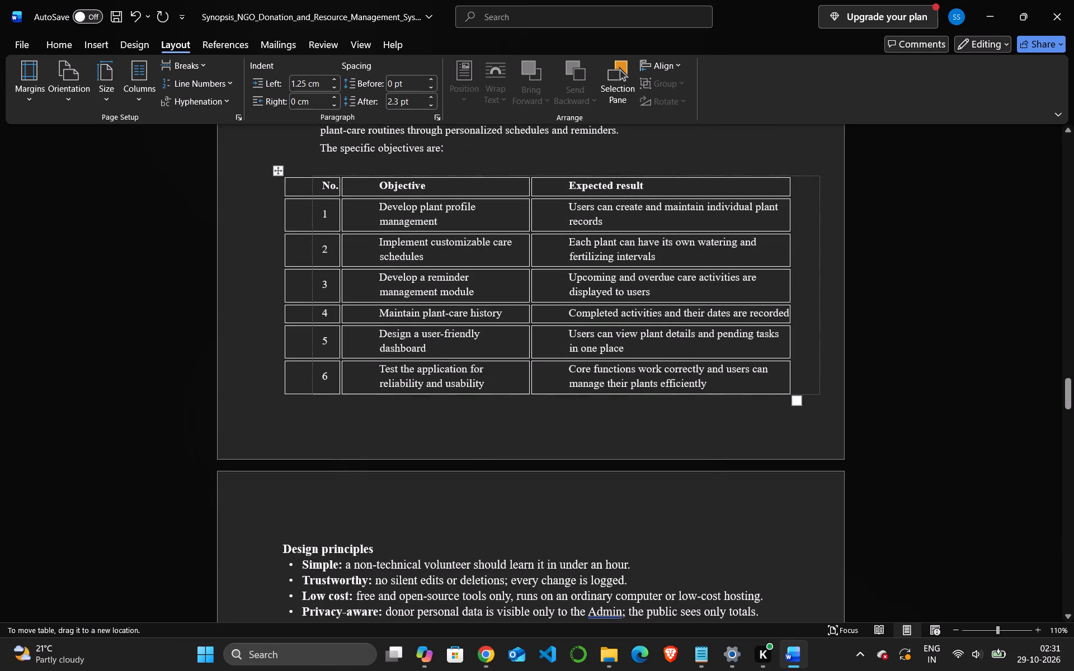
pyautogui.moveTo(305, 167); pyautogui.dragTo(315, 166)
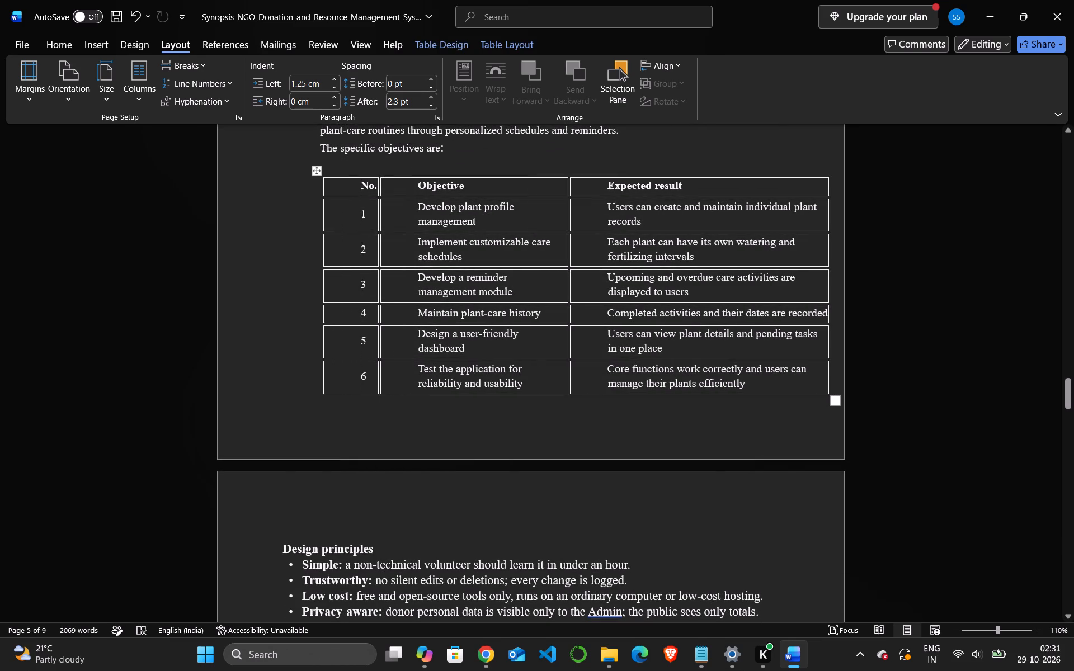
pyautogui.click(245, 206)
pyautogui.scroll(1, 245, 206)
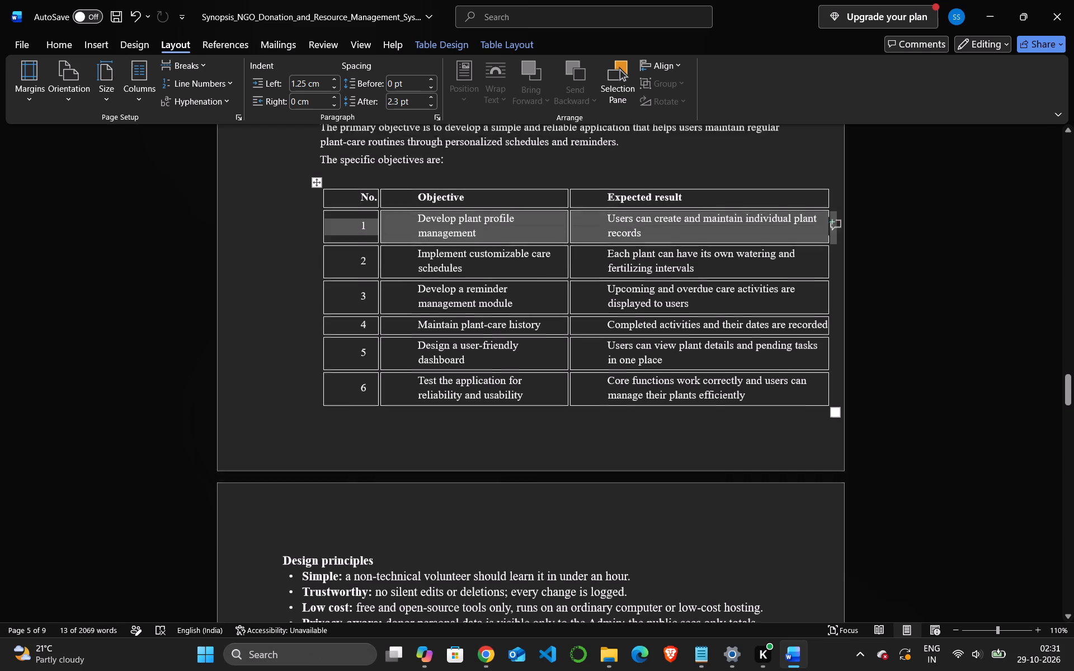
pyautogui.scroll(5, 245, 206)
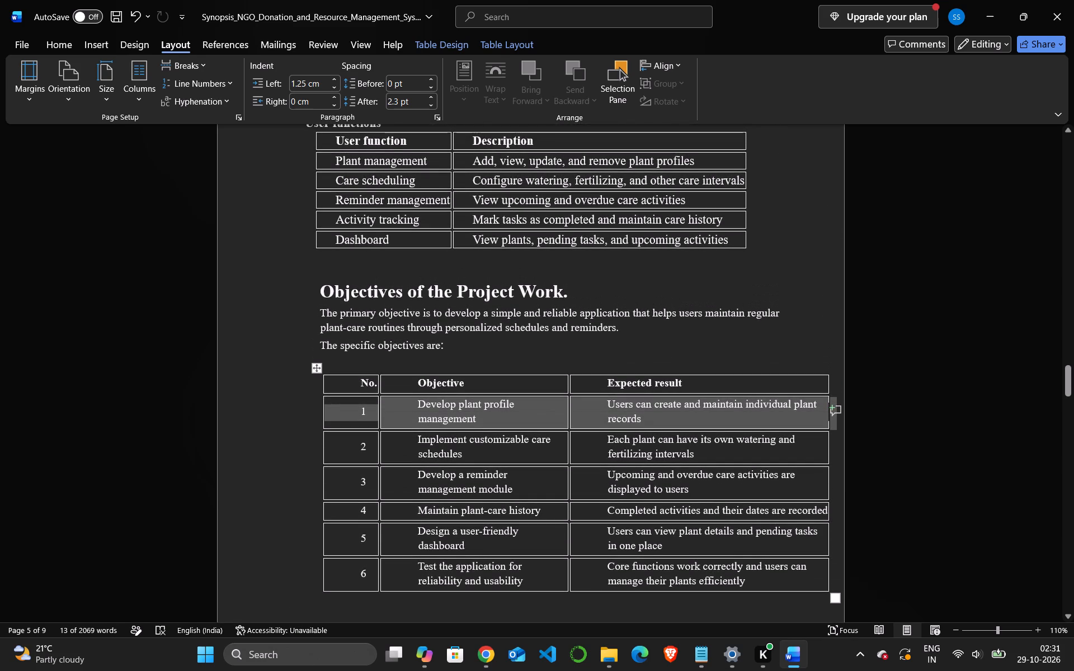
pyautogui.moveTo(316, 370); pyautogui.dragTo(302, 370)
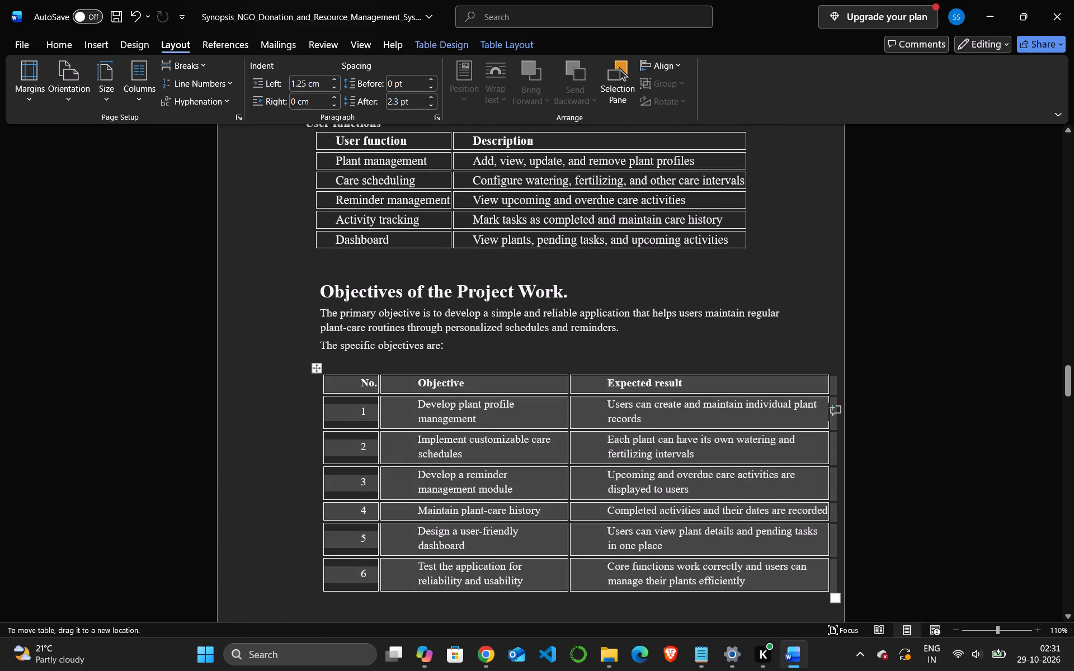
pyautogui.moveTo(302, 370); pyautogui.dragTo(305, 374)
pyautogui.click(262, 310)
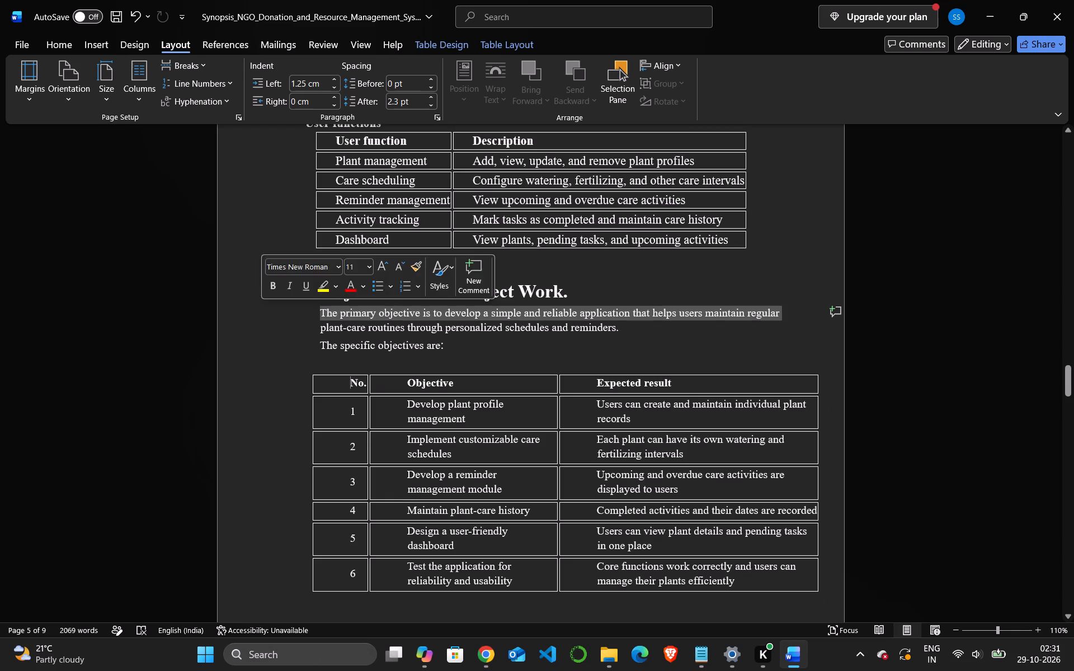
# Review the whole synopsis for remaining NGO content, from Design principles and Methodology to the block diagram of the proposed system.
pyautogui.scroll(-2, 282, 420)
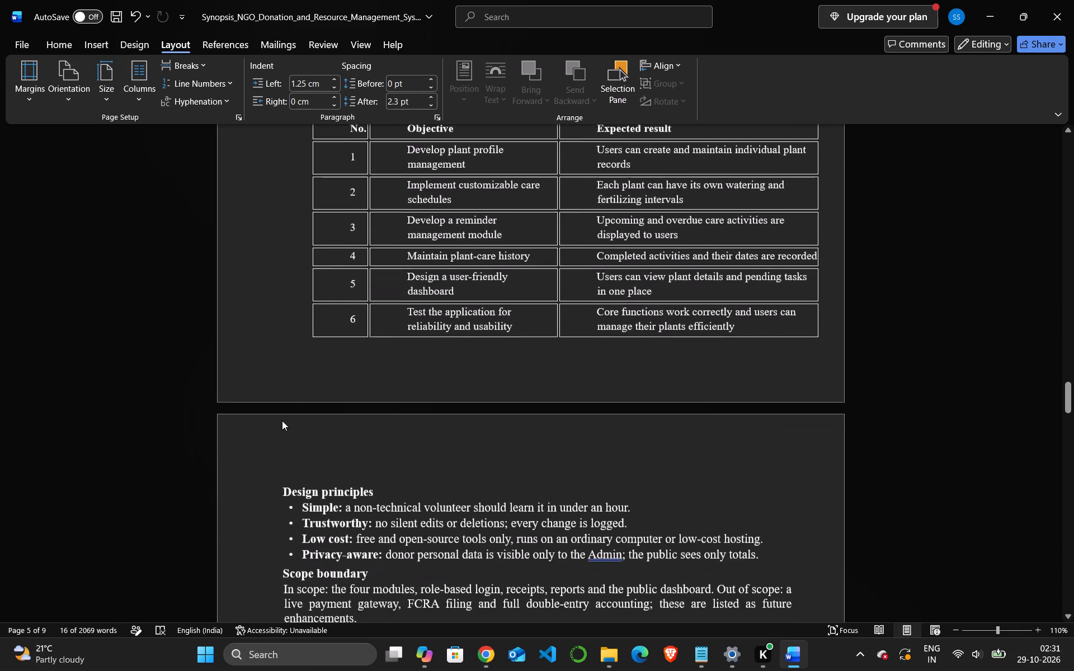
pyautogui.scroll(-3, 282, 420)
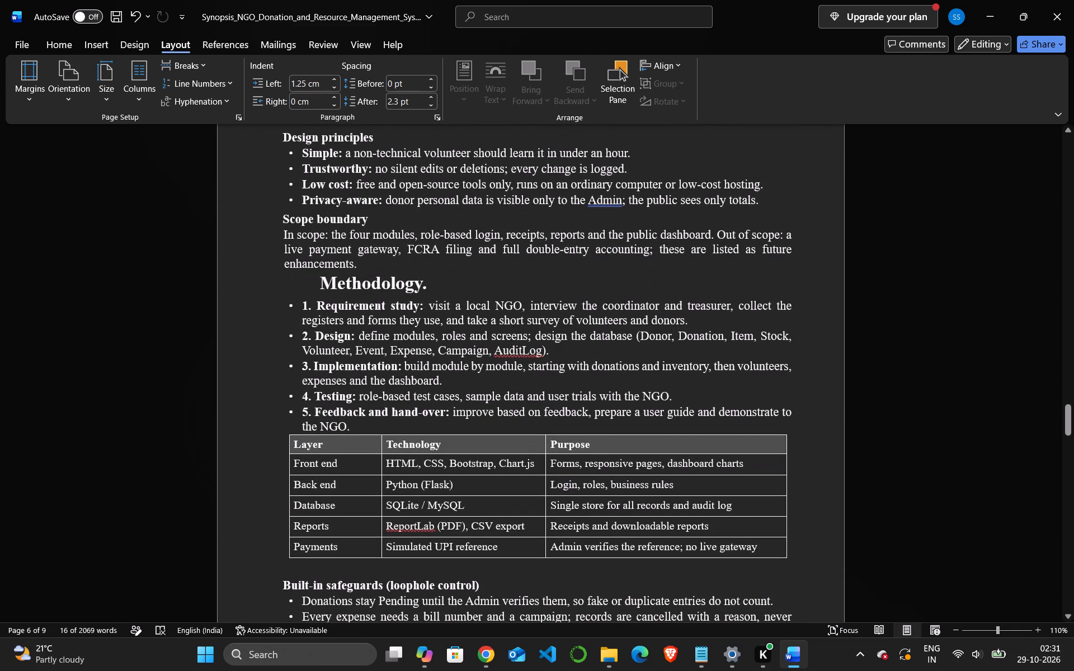
pyautogui.scroll(-6, 282, 420)
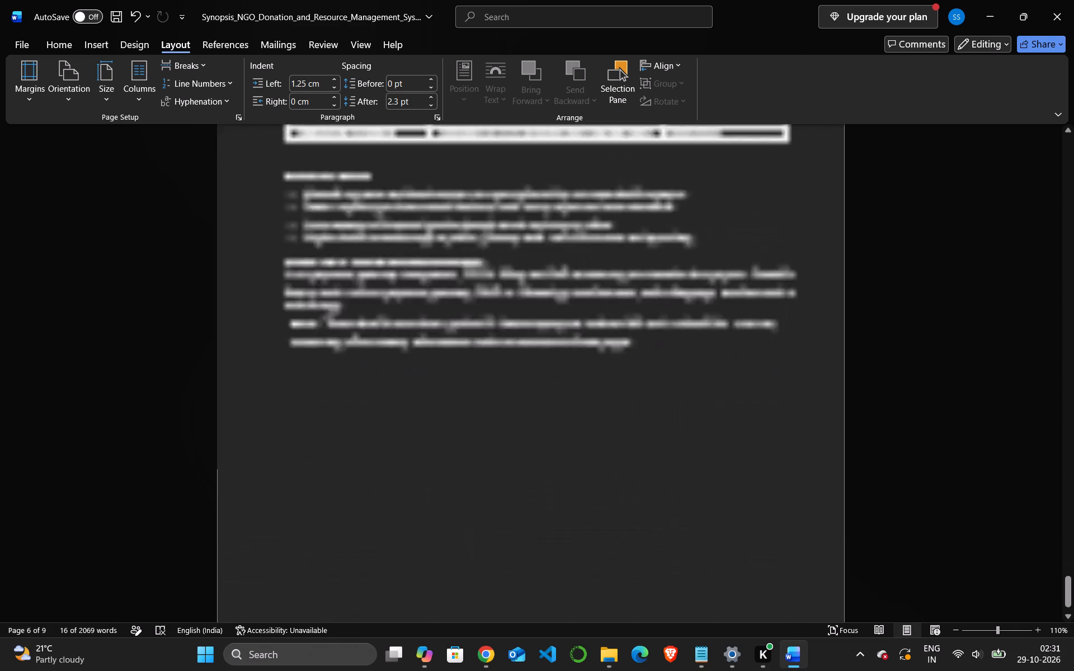
pyautogui.scroll(-1, 282, 420)
pyautogui.scroll(6, 282, 420)
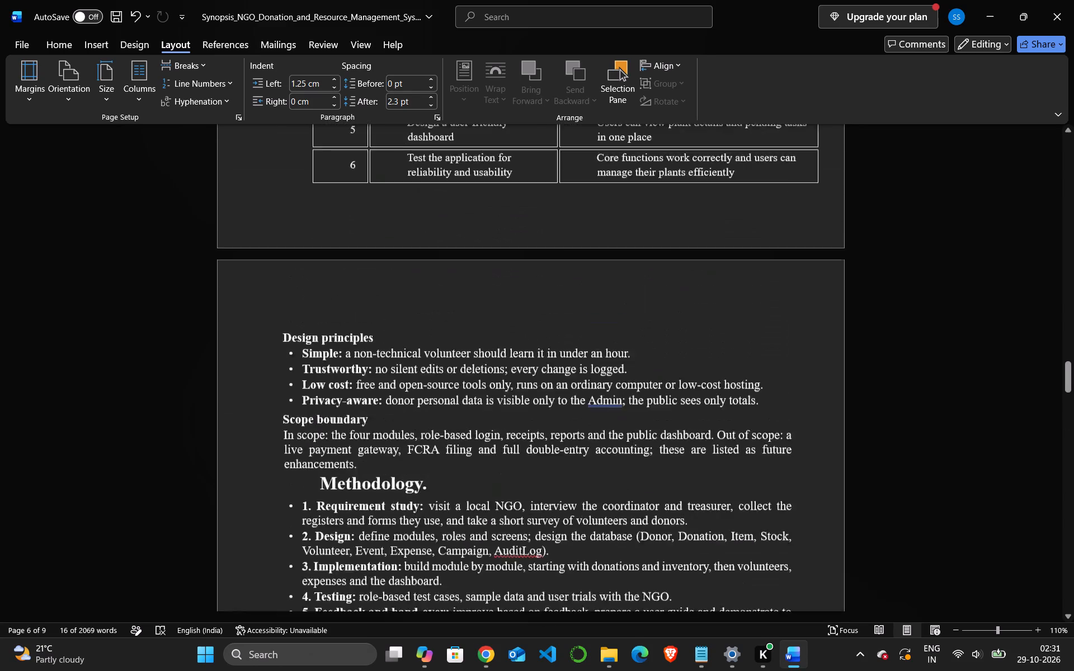
pyautogui.scroll(4, 282, 420)
pyautogui.scroll(20, 282, 420)
pyautogui.scroll(20, 282, 420)
pyautogui.scroll(20, 282, 420)
pyautogui.scroll(-1, 282, 420)
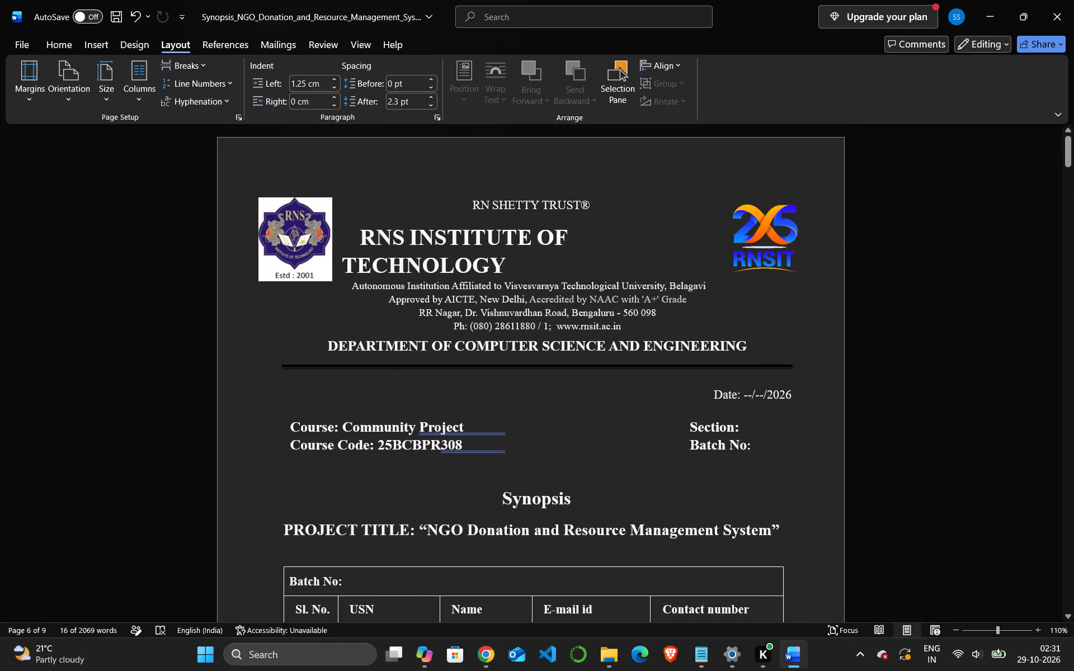
pyautogui.scroll(-5, 282, 420)
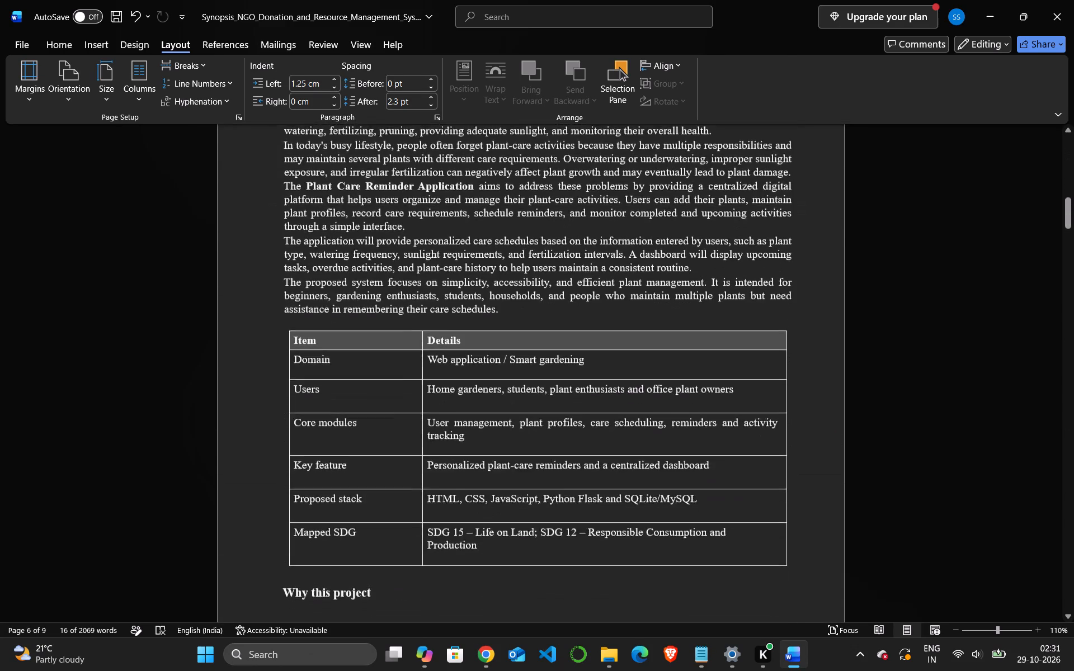
pyautogui.scroll(-5, 282, 420)
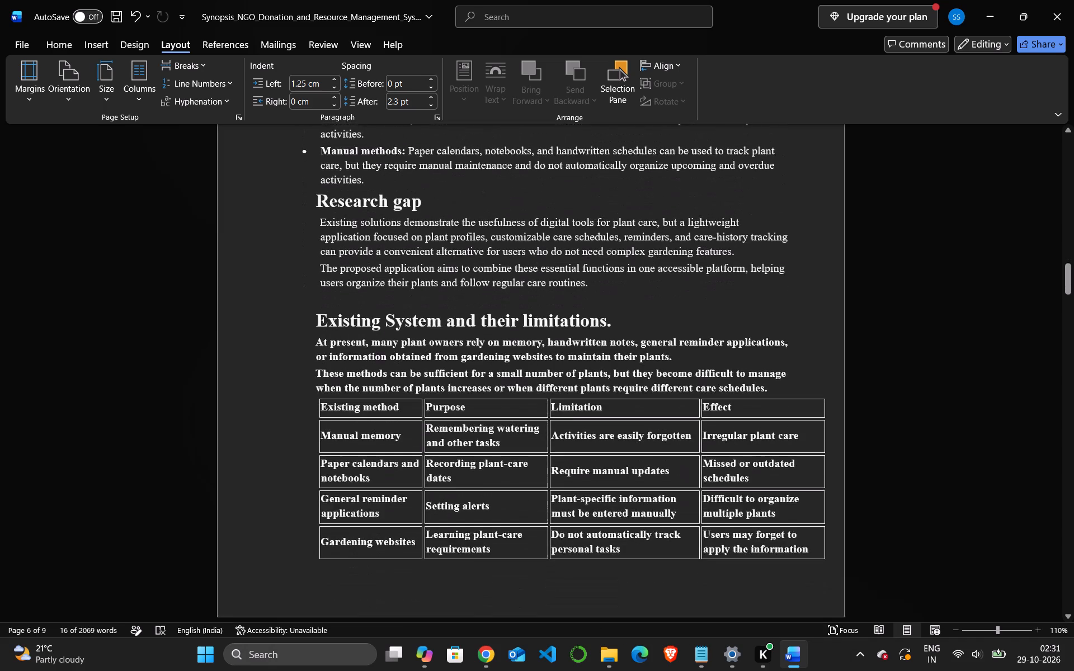
pyautogui.scroll(-3, 282, 420)
pyautogui.scroll(1, 282, 420)
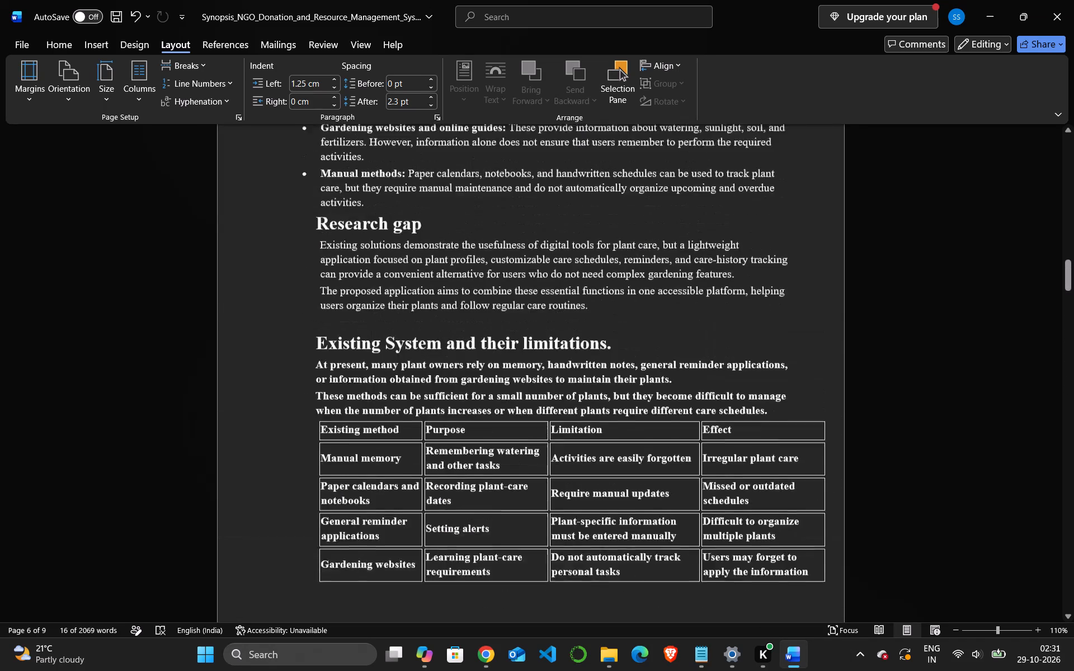
pyautogui.scroll(-3, 282, 420)
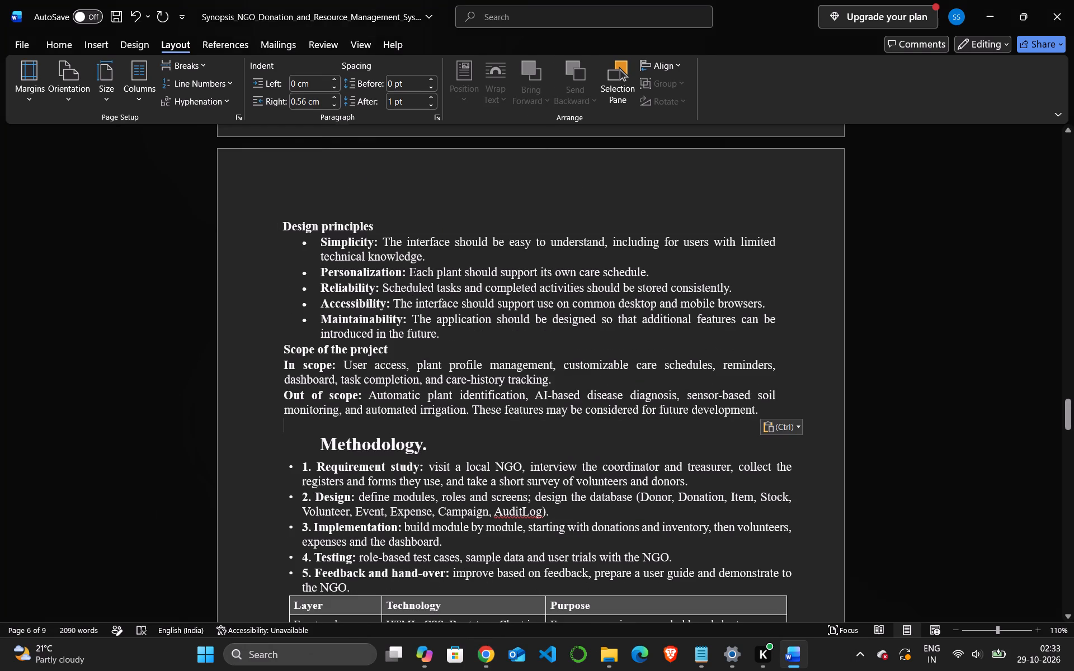
# Set the pasted design principle bullets and Scope of the project text to font size 11.
pyautogui.moveTo(759, 409); pyautogui.dragTo(466, 338)
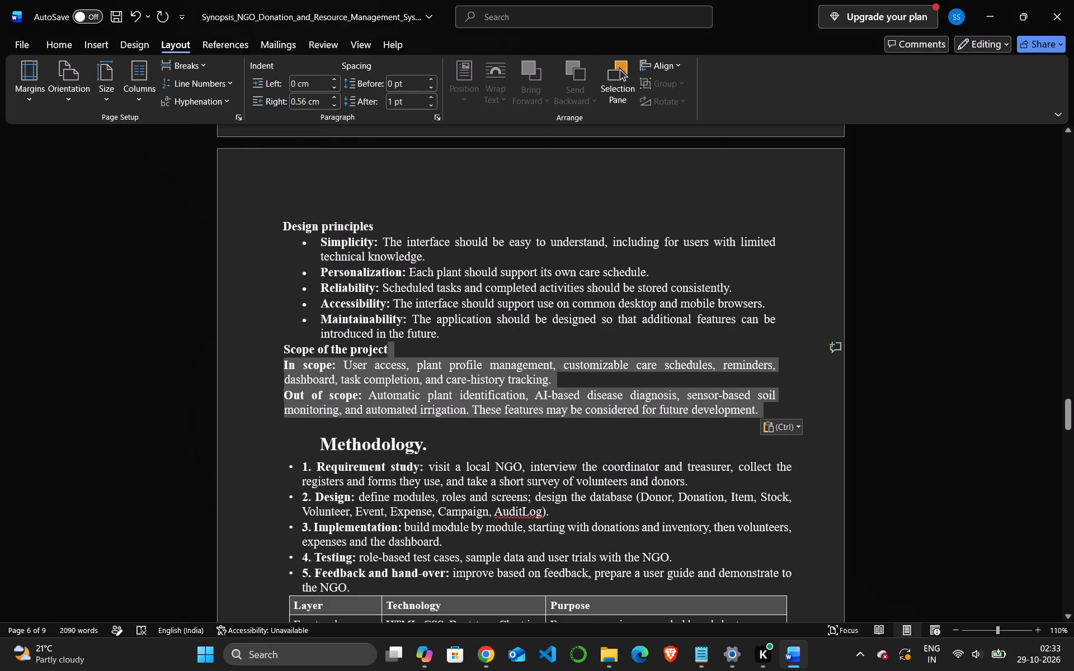
pyautogui.moveTo(466, 338); pyautogui.dragTo(285, 244)
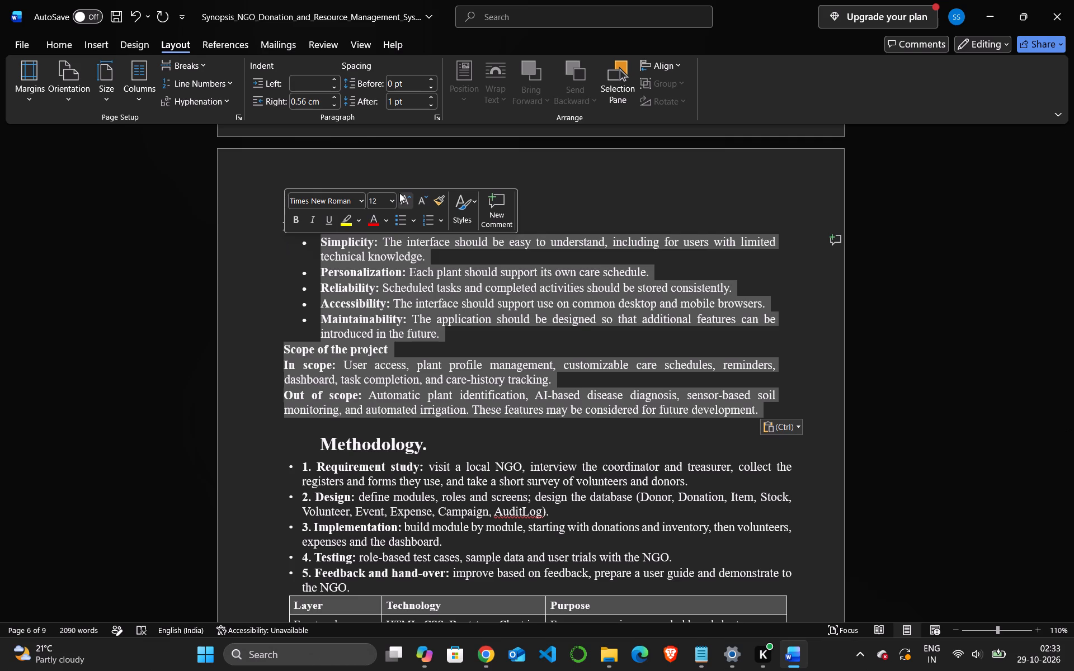
pyautogui.click(390, 201)
pyautogui.click(382, 268)
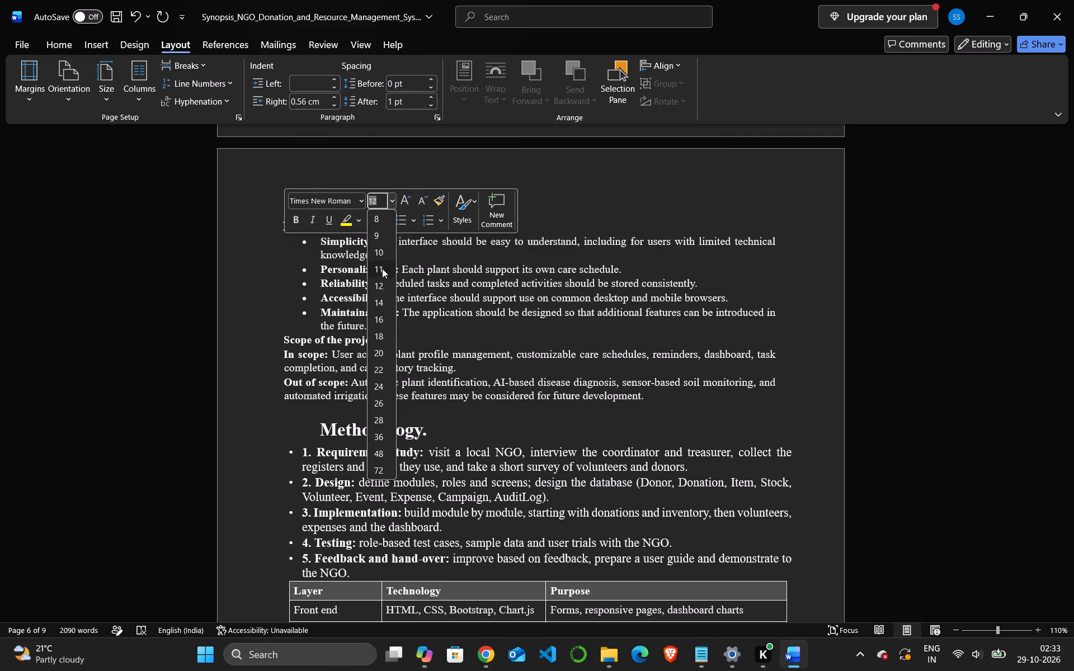
pyautogui.click(251, 286)
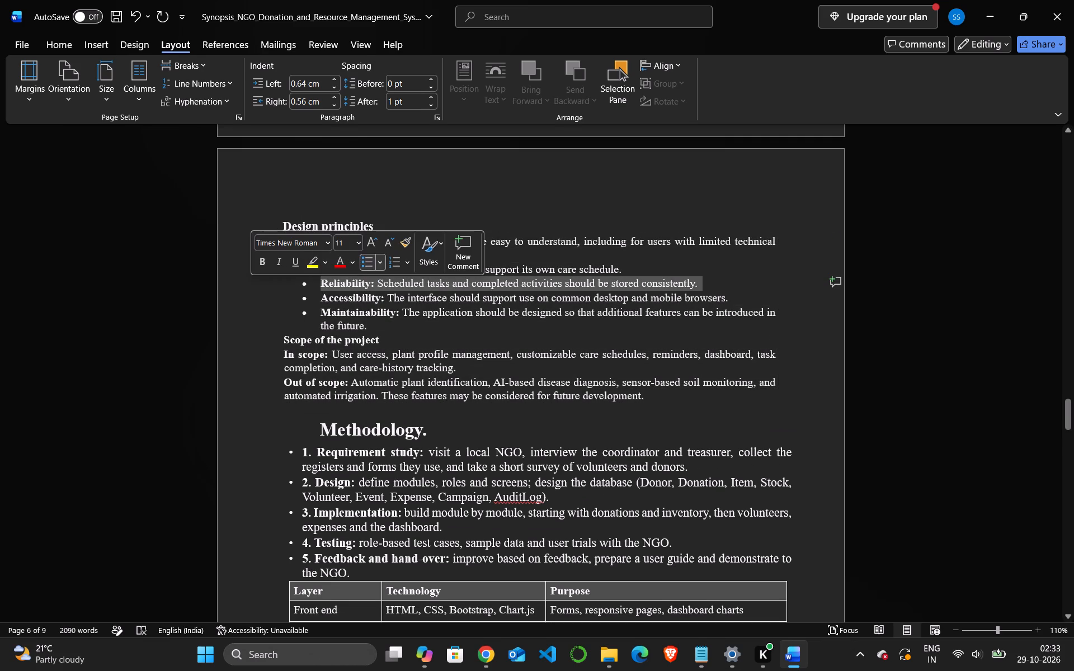
# Set the "Scope of the project" heading to font size 12.
pyautogui.moveTo(385, 337); pyautogui.dragTo(276, 341)
pyautogui.click(381, 298)
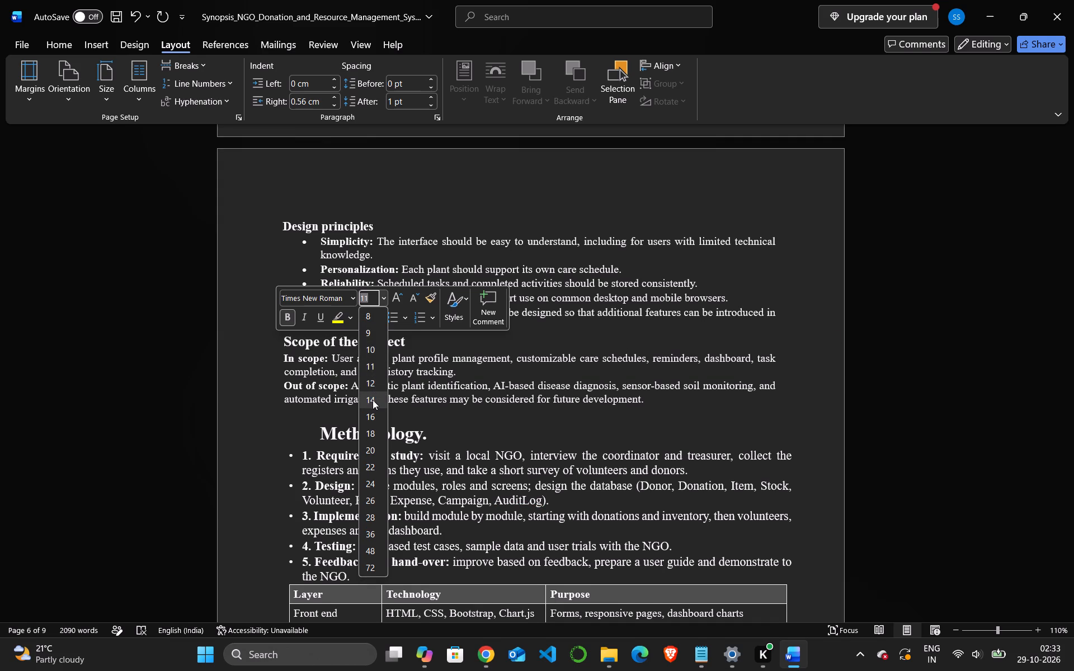
pyautogui.click(371, 381)
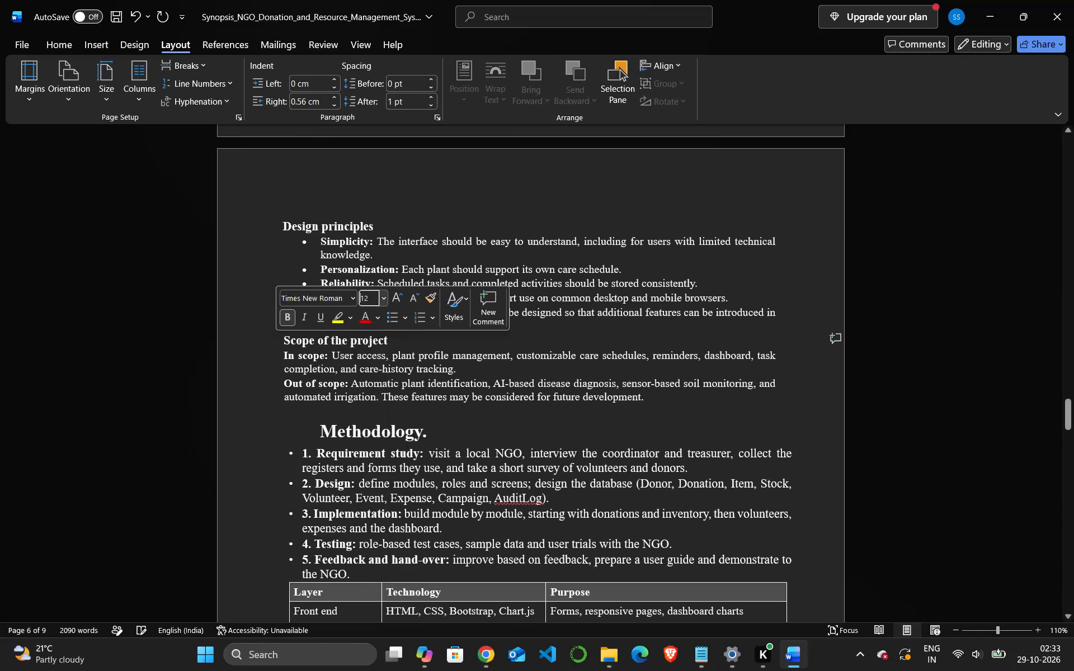
# Shift the "Design principles" heading inward by inserting six spaces before it.
pyautogui.click(253, 371)
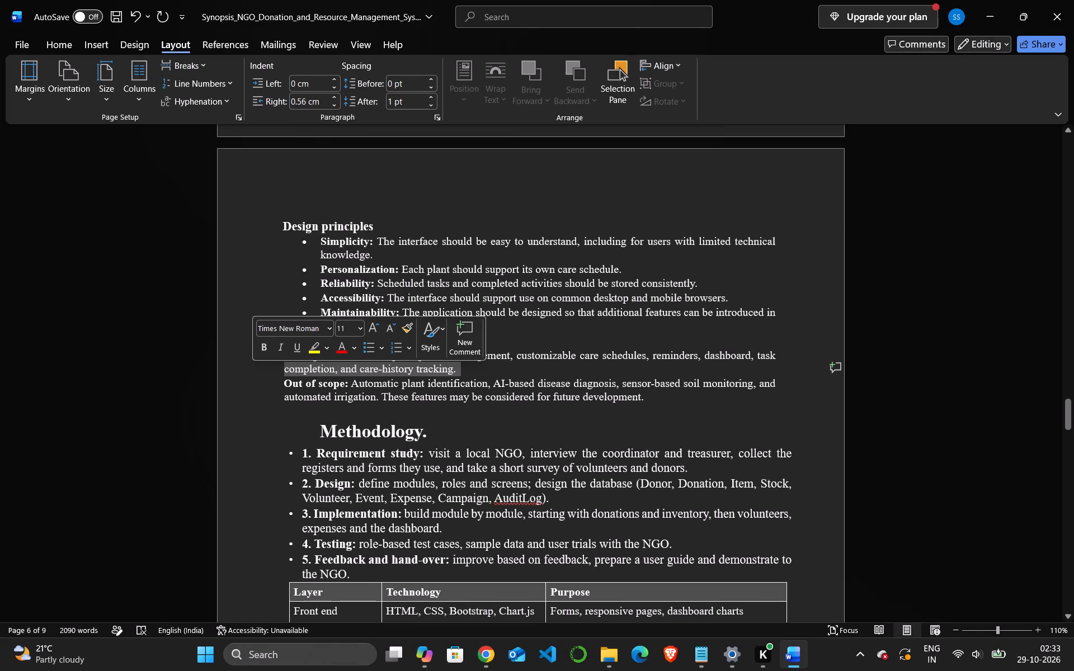
pyautogui.click(266, 446)
pyautogui.click(279, 288)
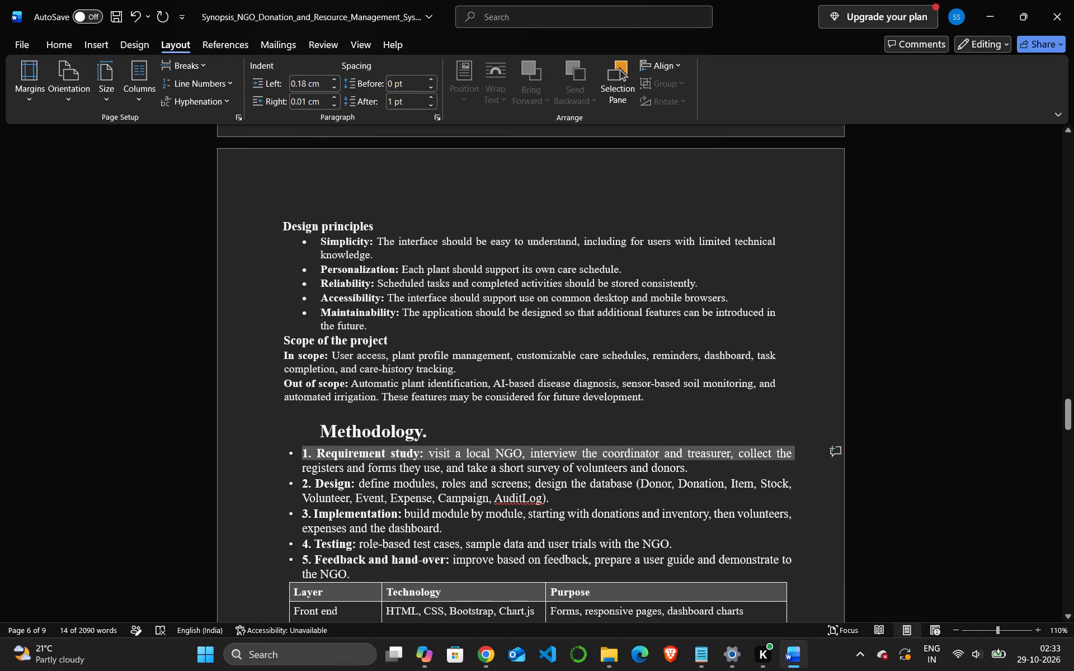
pyautogui.click(281, 229)
pyautogui.press('space')
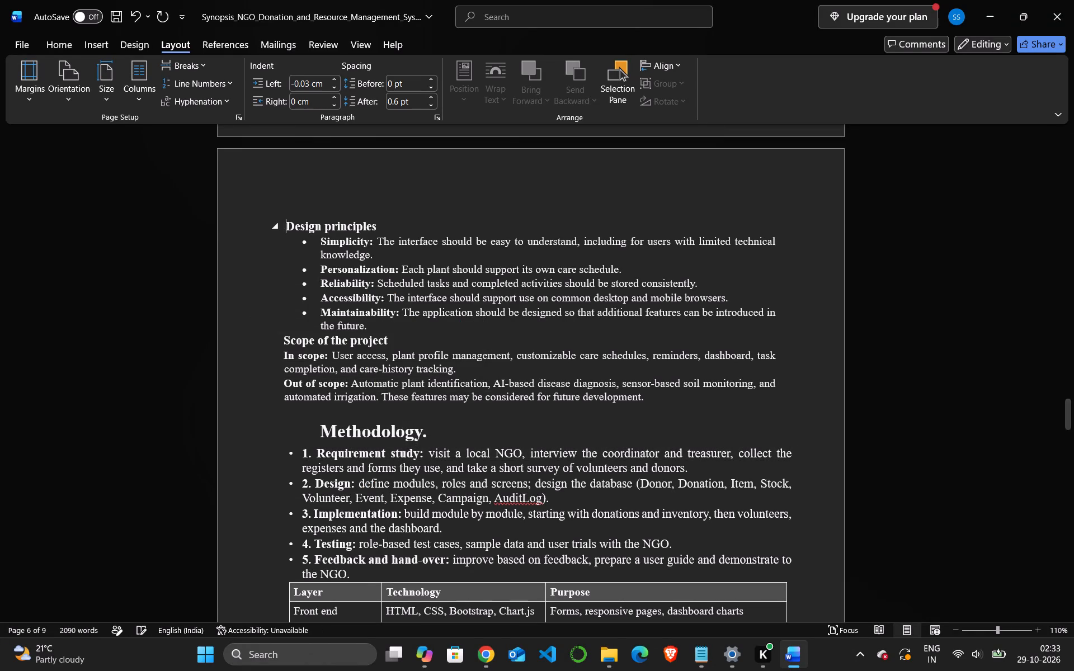
pyautogui.press('space')
pyautogui.press('space')
pyautogui.press('space')
pyautogui.press('space')
pyautogui.press('space')
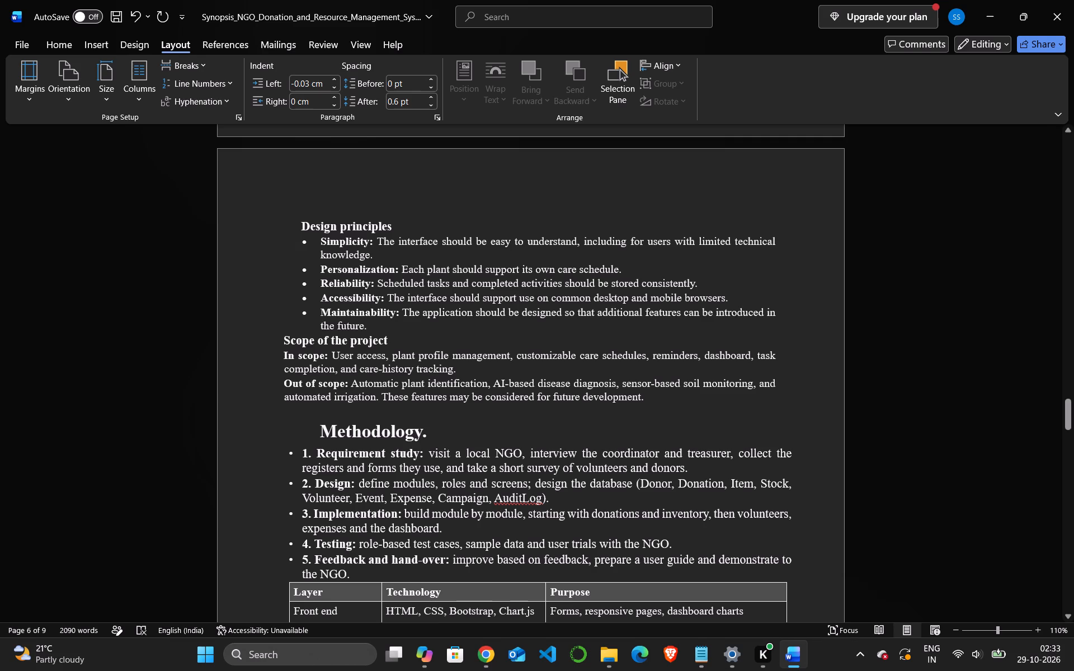
# Shift the "Scope of the project" heading inward by inserting six spaces before it.
pyautogui.click(282, 339)
pyautogui.press('space')
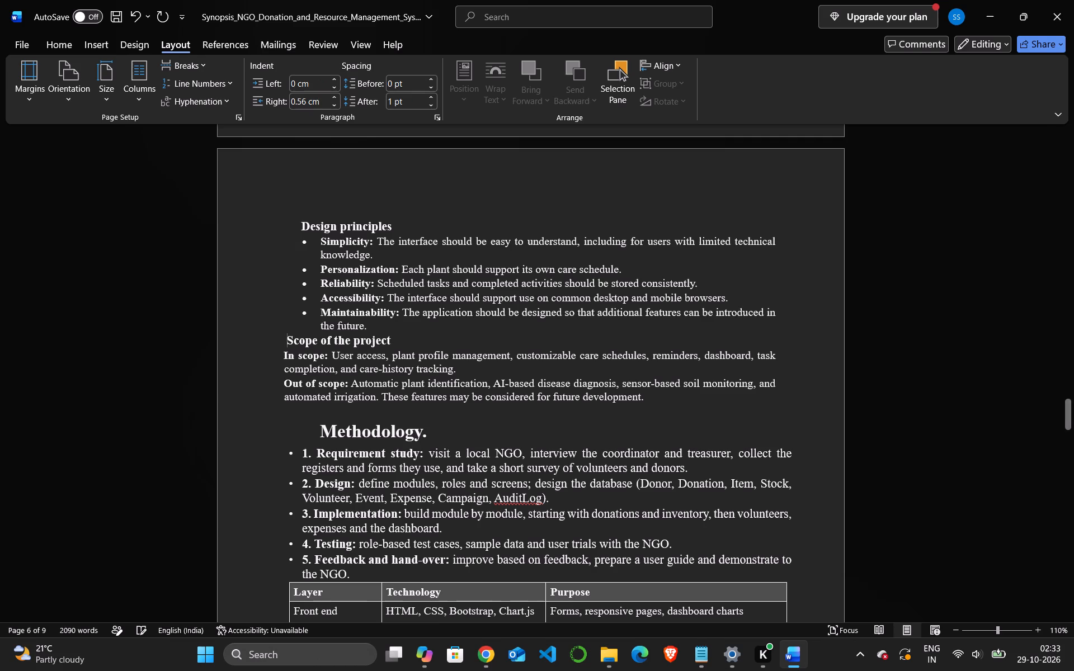
pyautogui.press('space')
pyautogui.press('space')
pyautogui.press('space')
pyautogui.press('space')
pyautogui.press('space')
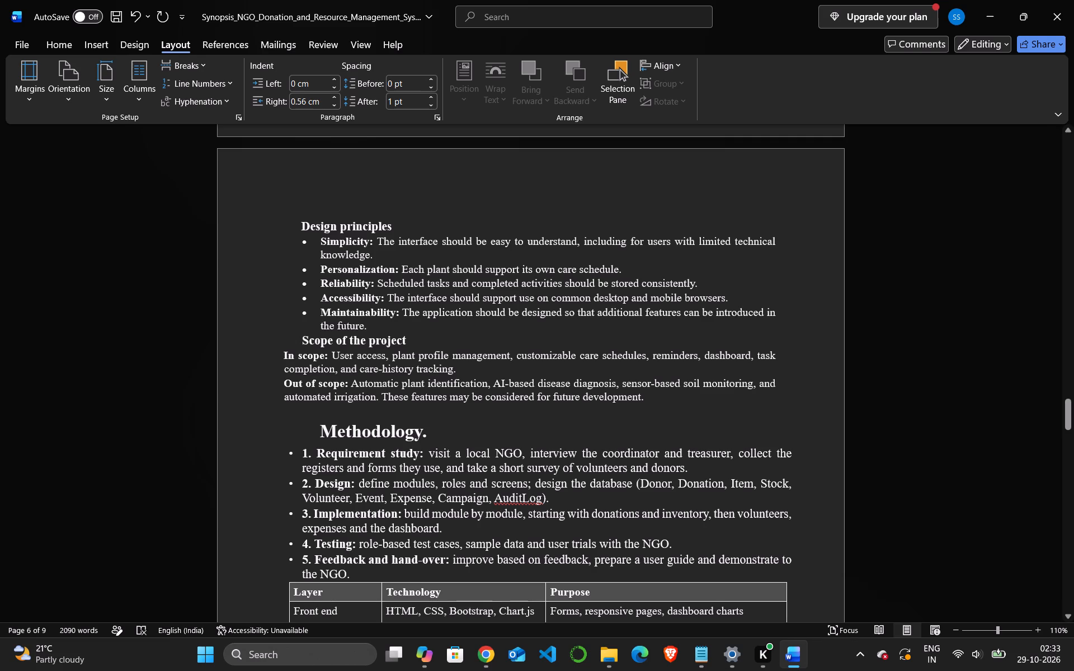
# Indent the In scope and Out of scope paragraphs to 0.64 cm so they line up with their heading.
pyautogui.click(286, 356)
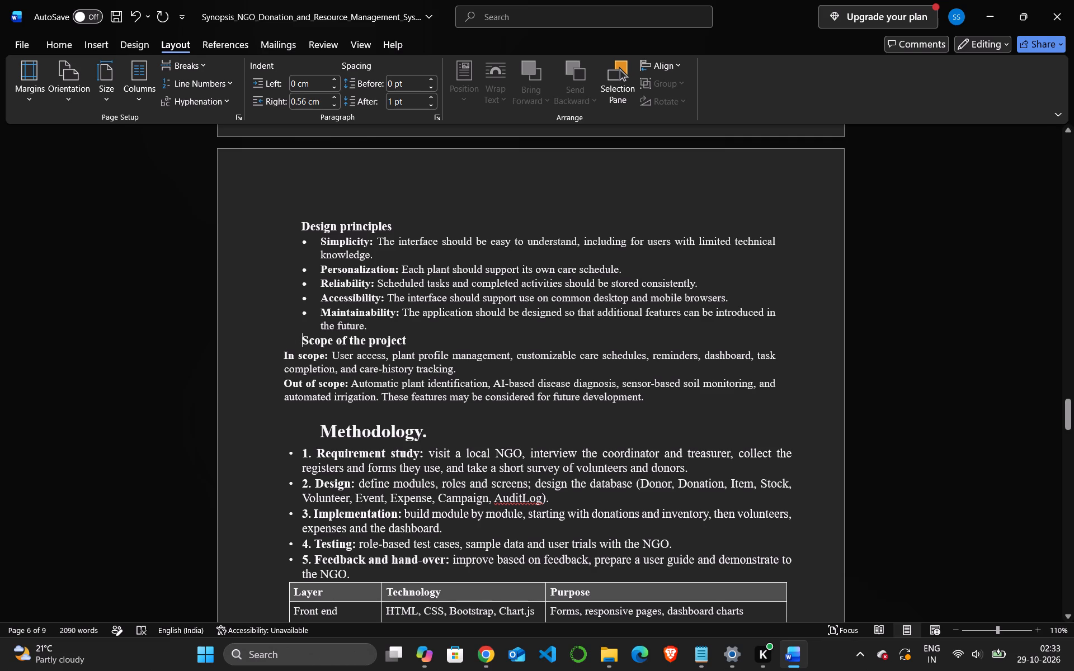
pyautogui.doubleClick(281, 356)
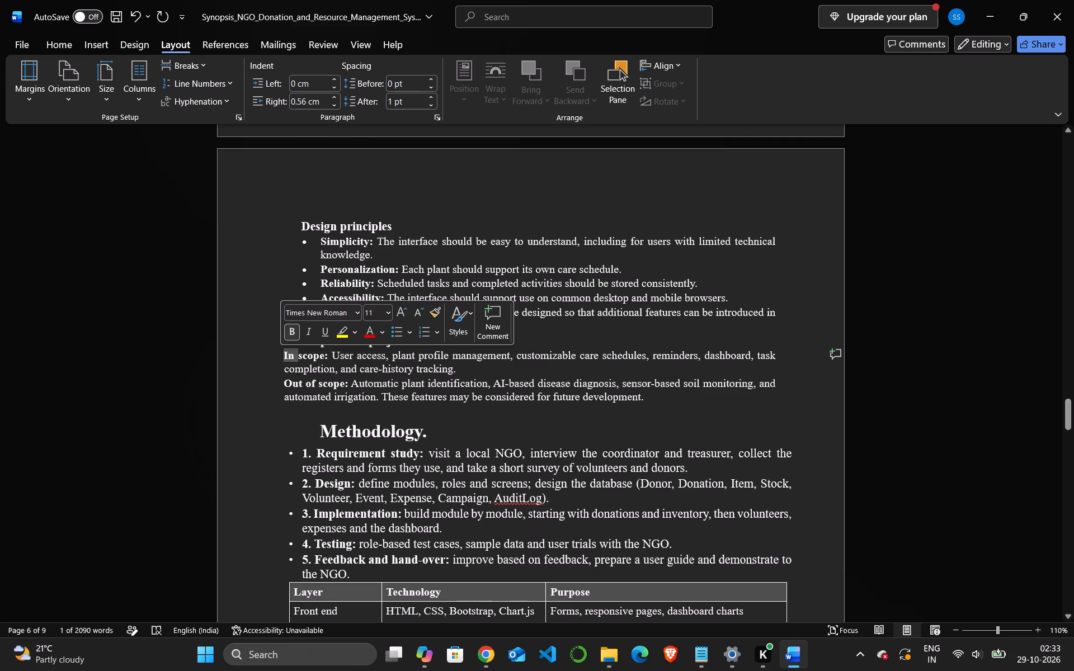
pyautogui.moveTo(281, 356); pyautogui.dragTo(280, 351)
pyautogui.moveTo(280, 352); pyautogui.dragTo(335, 371)
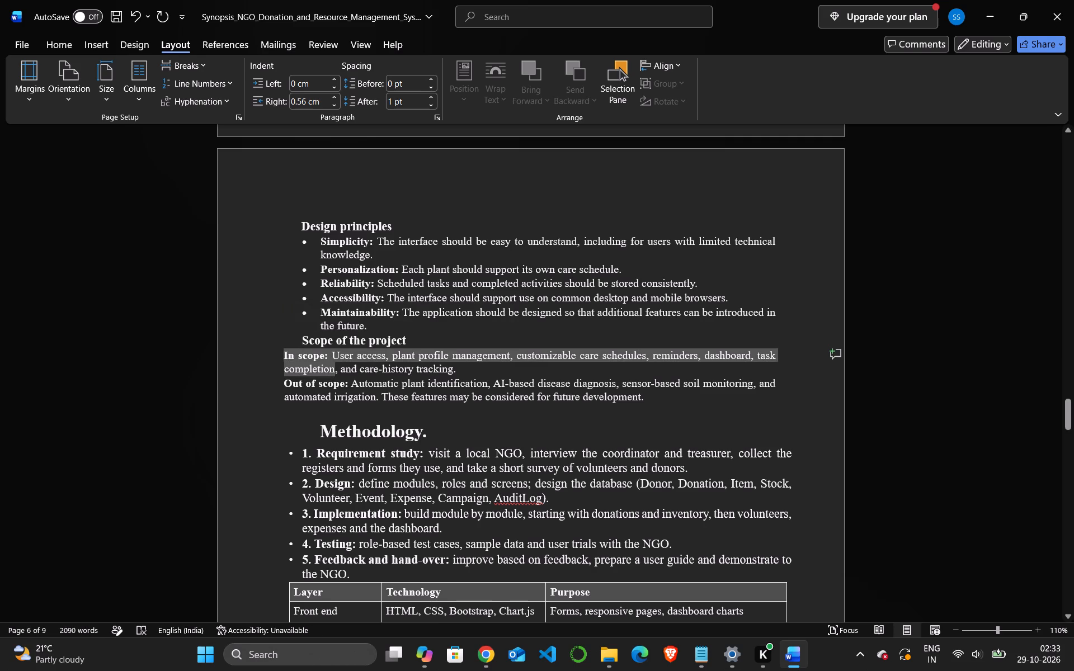
pyautogui.moveTo(335, 371); pyautogui.dragTo(662, 400)
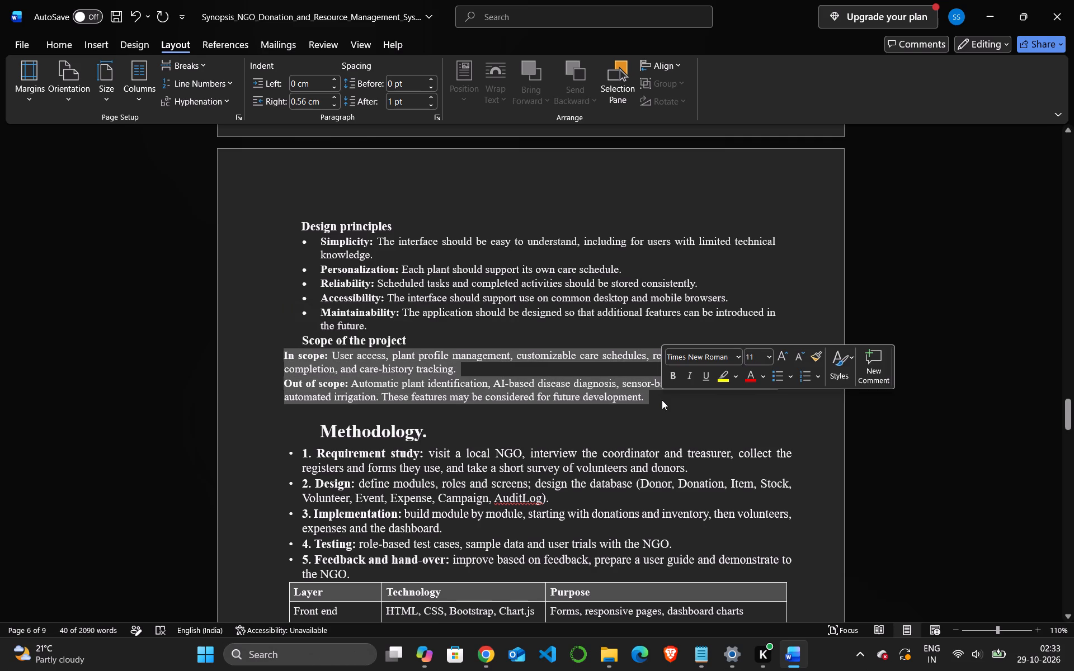
pyautogui.press('Tab')
pyautogui.press('Tab')
pyautogui.press('Tab')
pyautogui.press('Tab')
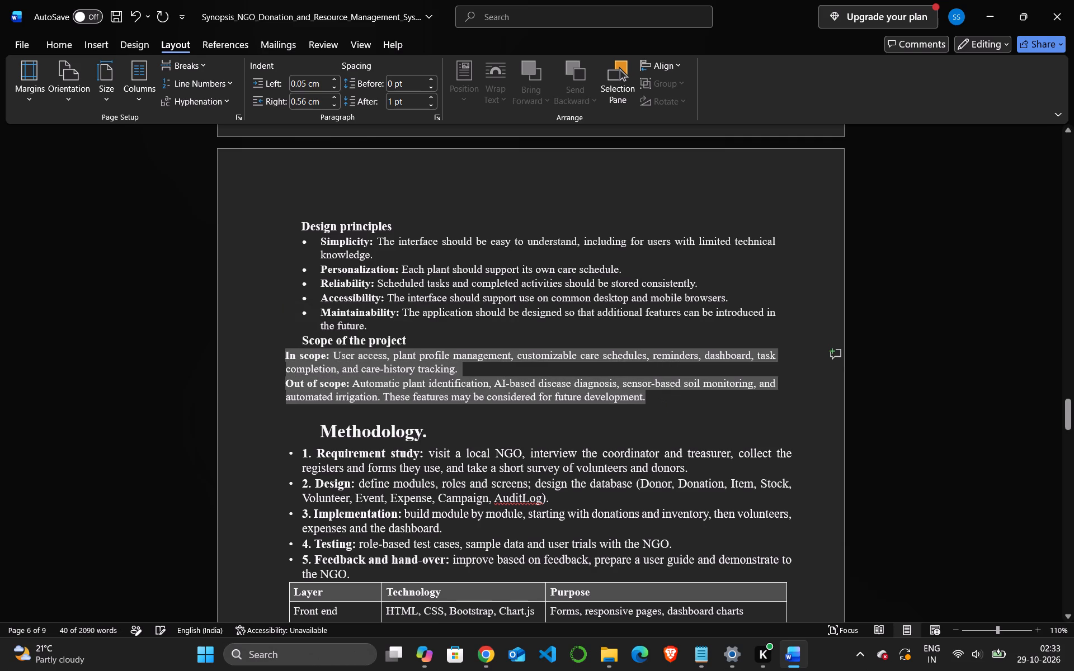
pyautogui.press('Tab')
pyautogui.press('Tab')
pyautogui.press('Tab')
pyautogui.press('Tab')
pyautogui.press('Tab')
pyautogui.press('Tab')
pyautogui.press('Tab')
pyautogui.press('Tab')
pyautogui.press('Tab')
pyautogui.press('Tab')
pyautogui.press('Tab')
pyautogui.press('Tab')
pyautogui.press('Tab')
pyautogui.press('Tab')
pyautogui.press('Tab')
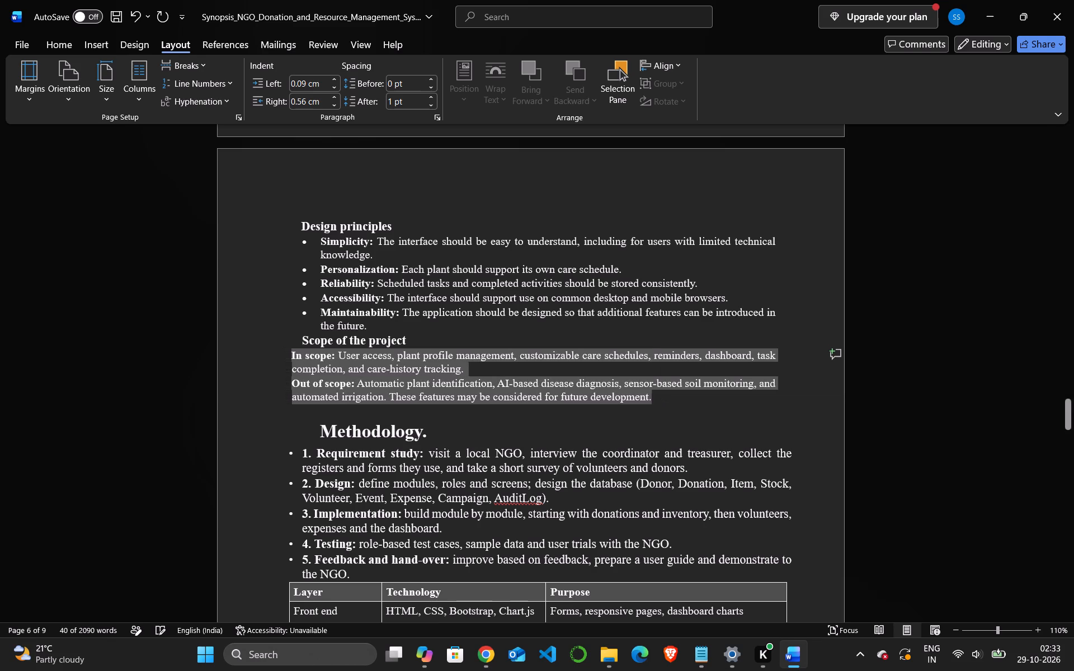
pyautogui.press('Tab')
pyautogui.press('Tab')
pyautogui.press('Tab')
pyautogui.press('Tab')
pyautogui.press('Tab')
pyautogui.press('Tab')
pyautogui.press('Tab')
pyautogui.press('Tab')
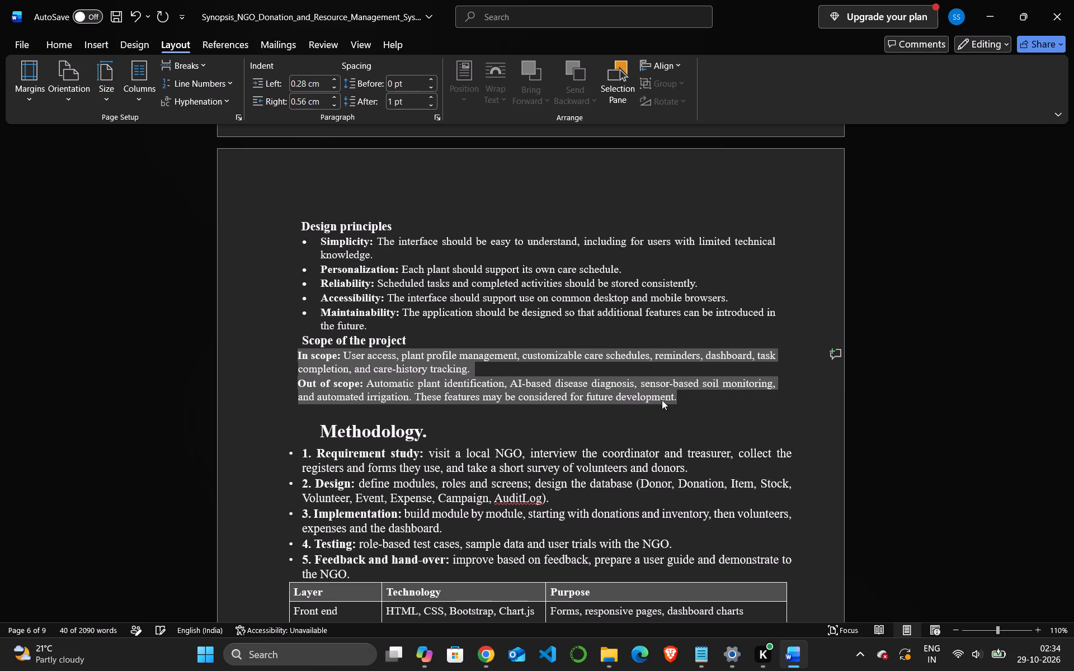
pyautogui.press('Tab')
pyautogui.press('Tab')
pyautogui.press('Tab')
pyautogui.press('Tab')
pyautogui.press('Tab')
pyautogui.press('Tab')
pyautogui.press('Tab')
pyautogui.press('Tab')
pyautogui.press('Tab')
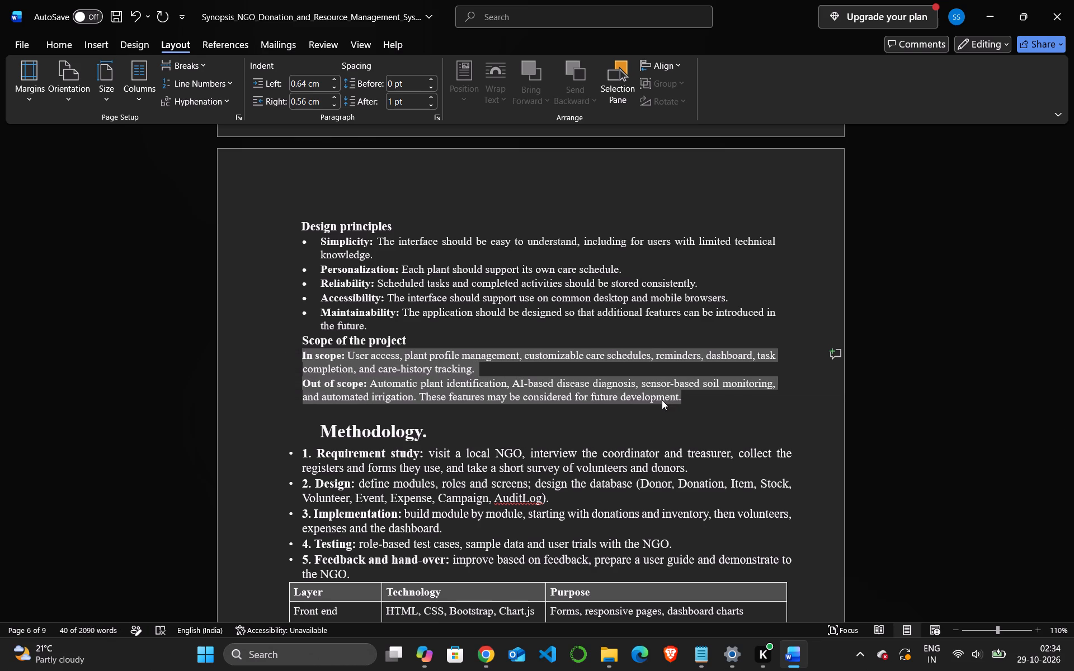
pyautogui.click(262, 309)
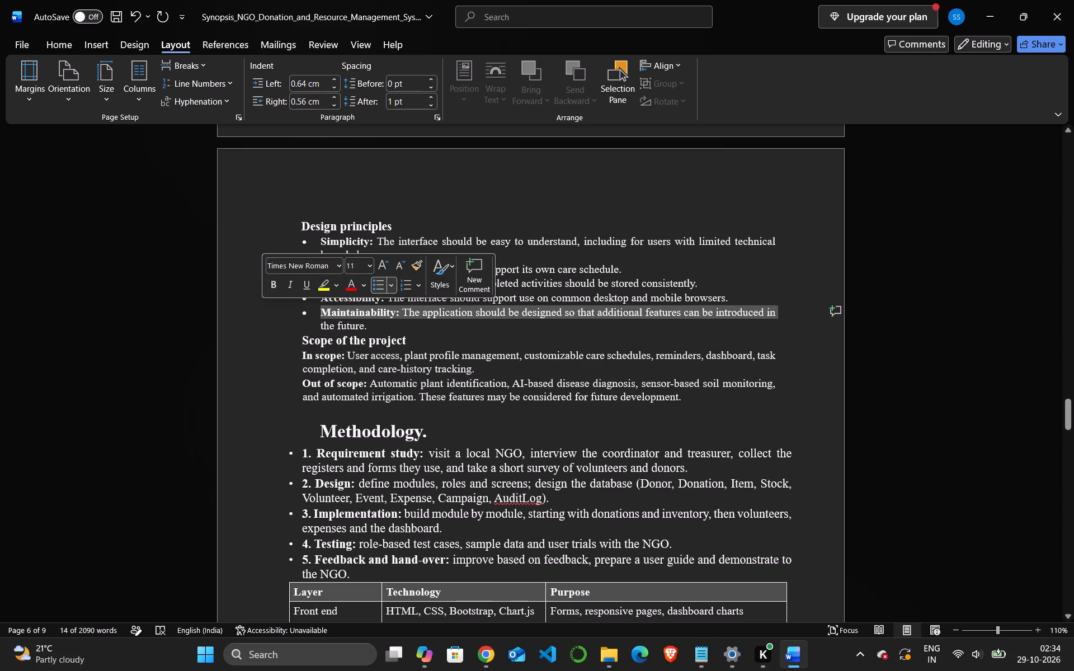
# Delete the five NGO bullets under the Methodology heading, from Requirement study through Feedback and hand-over.
pyautogui.scroll(2, 295, 422)
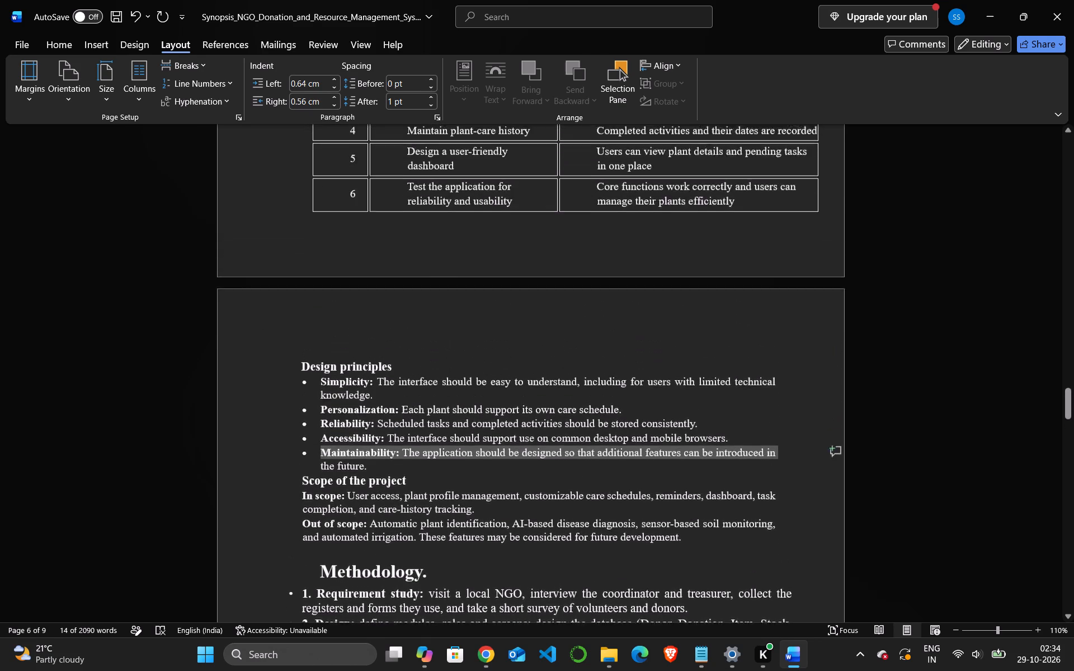
pyautogui.scroll(2, 295, 422)
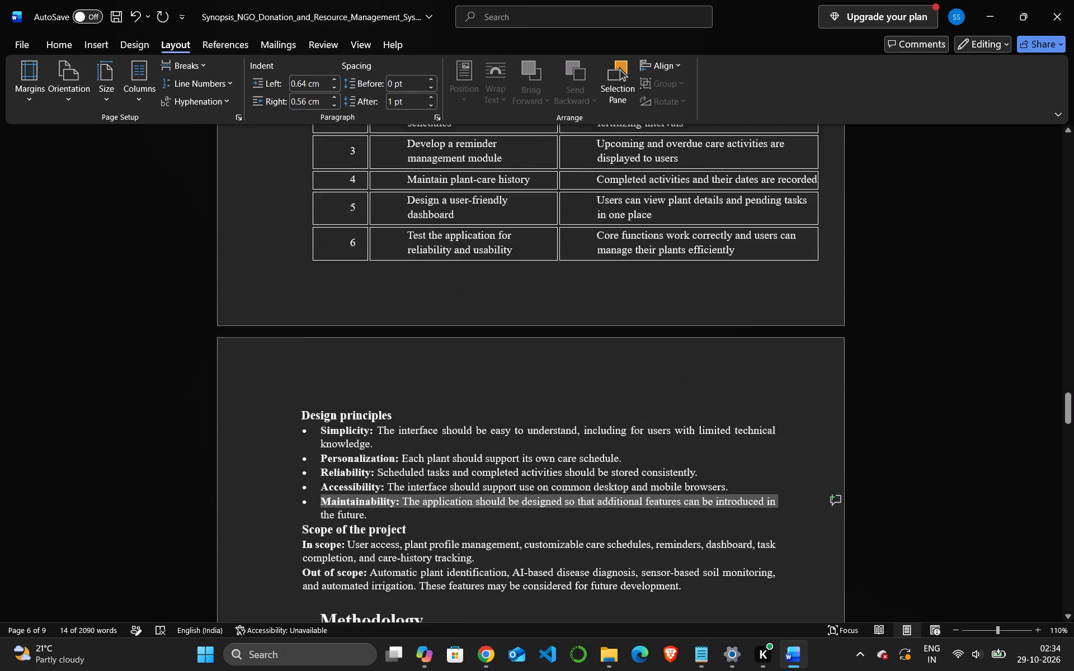
pyautogui.scroll(-3, 295, 422)
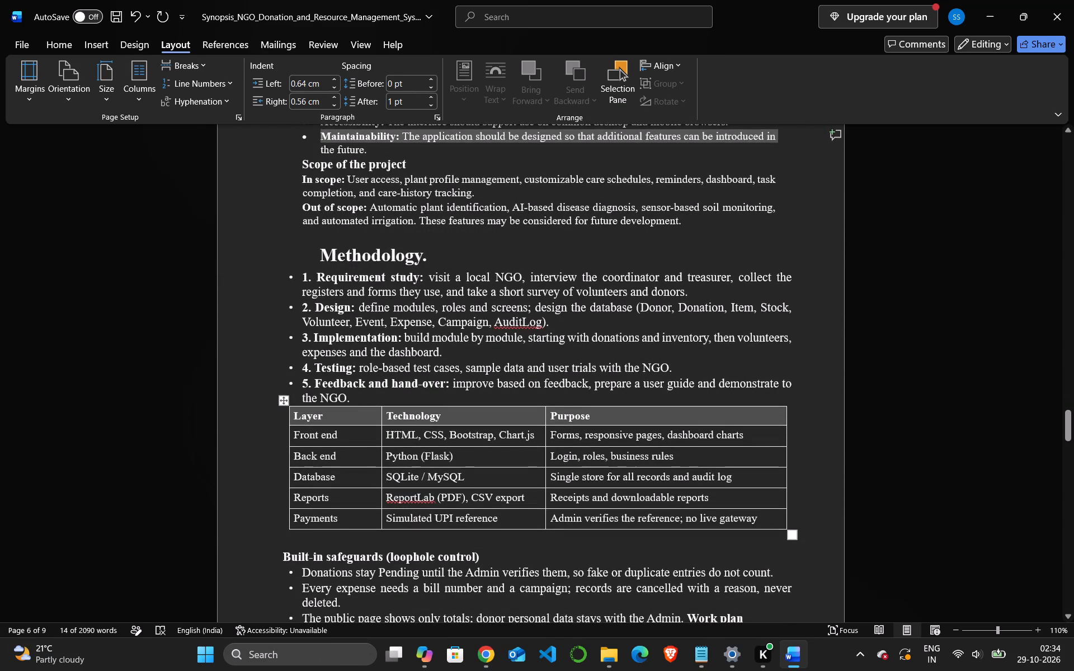
pyautogui.scroll(-2, 327, 458)
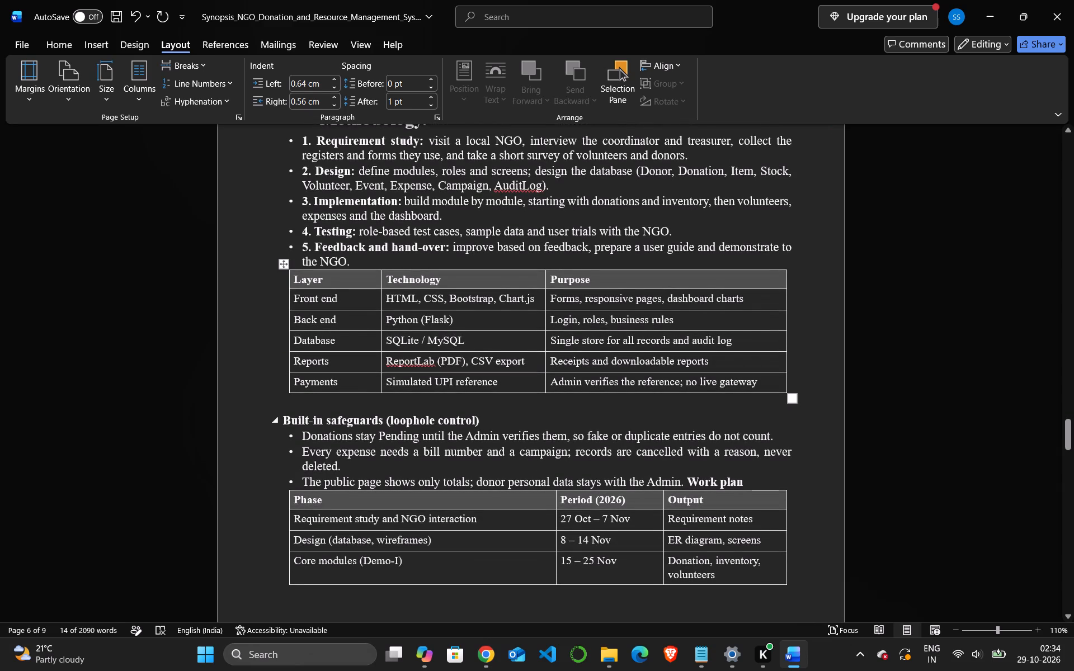
pyautogui.scroll(4, 367, 274)
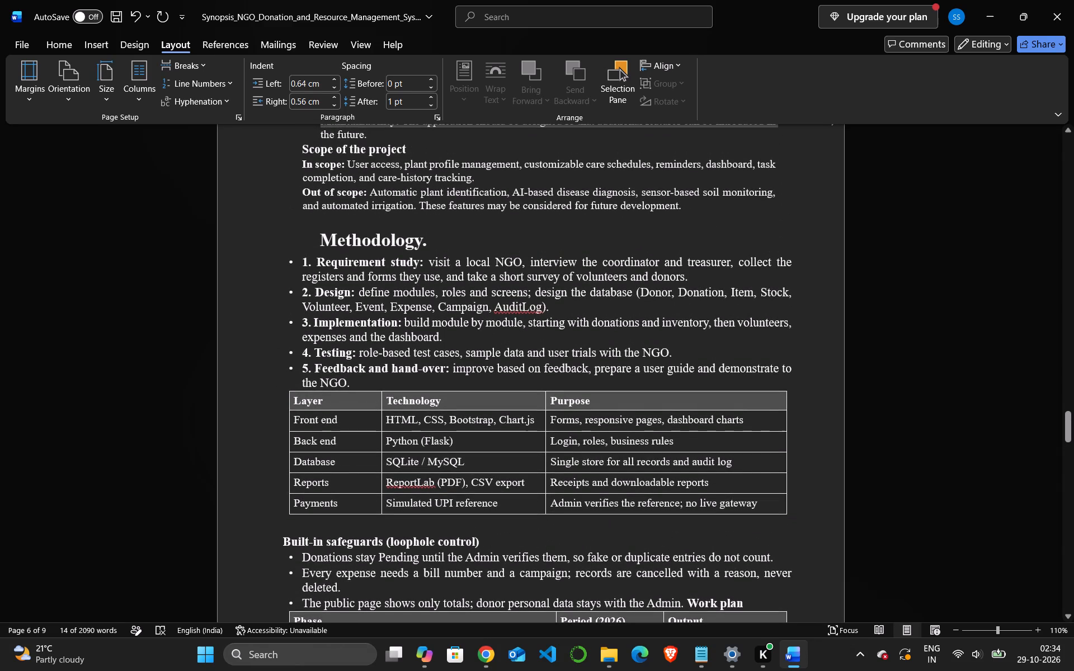
pyautogui.moveTo(354, 385); pyautogui.dragTo(307, 268)
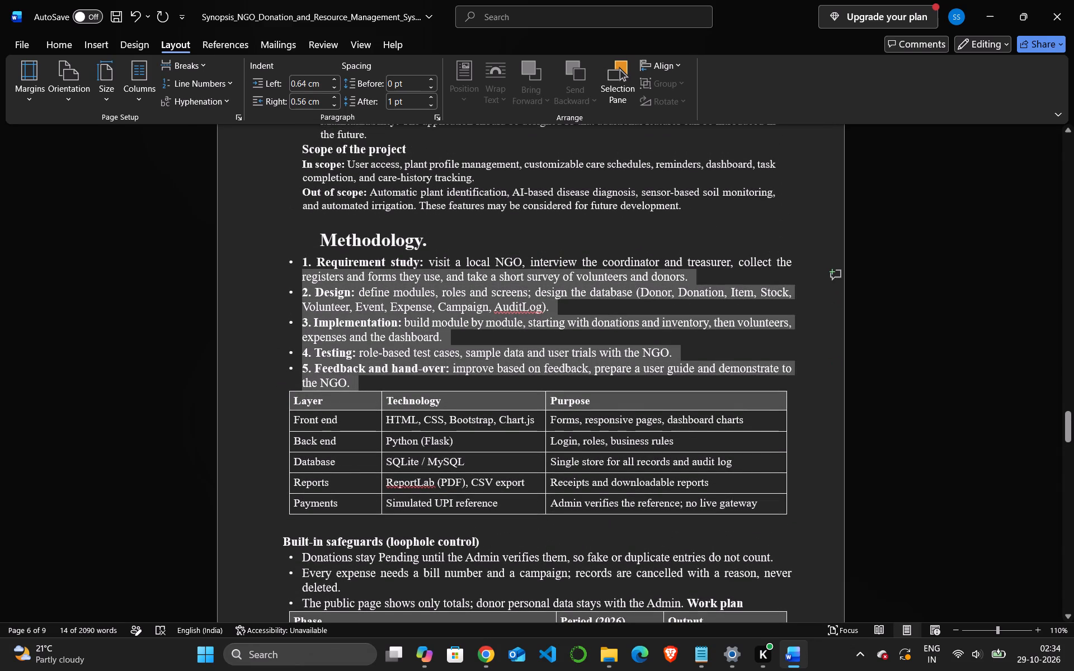
pyautogui.moveTo(307, 268); pyautogui.dragTo(304, 261)
pyautogui.press('BackSpace')
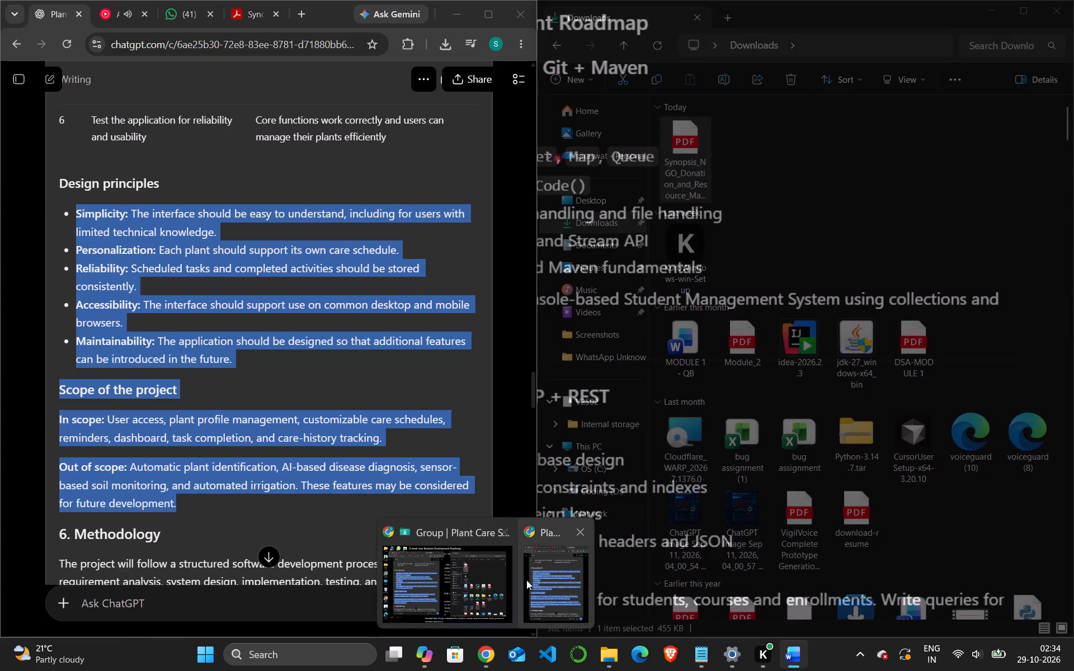
# Copy ChatGPT's Methodology text, from its introduction through Evaluation and documentation, and paste it under the Methodology heading in Word.
pyautogui.click(545, 589)
pyautogui.scroll(-3, 346, 503)
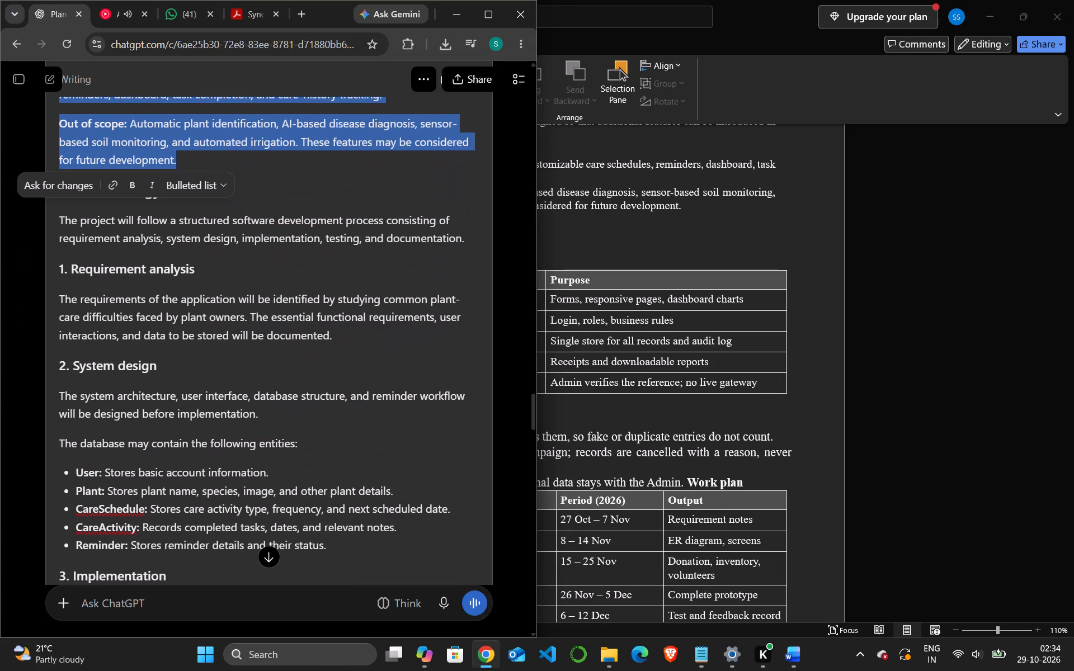
pyautogui.scroll(-1, 346, 503)
pyautogui.scroll(-3, 299, 429)
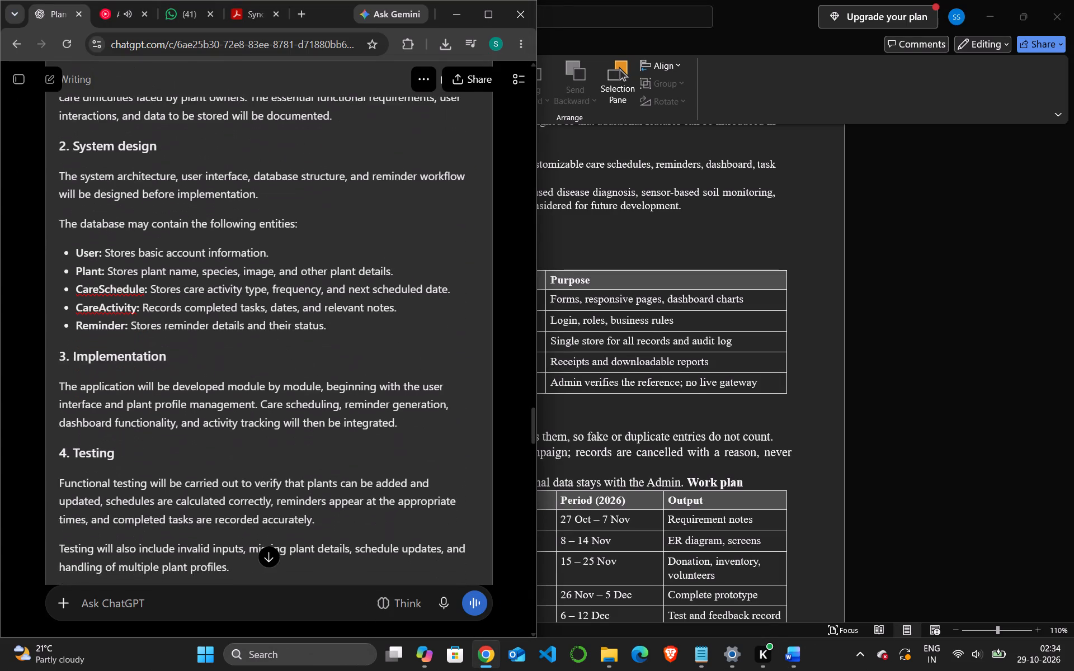
pyautogui.scroll(-4, 299, 429)
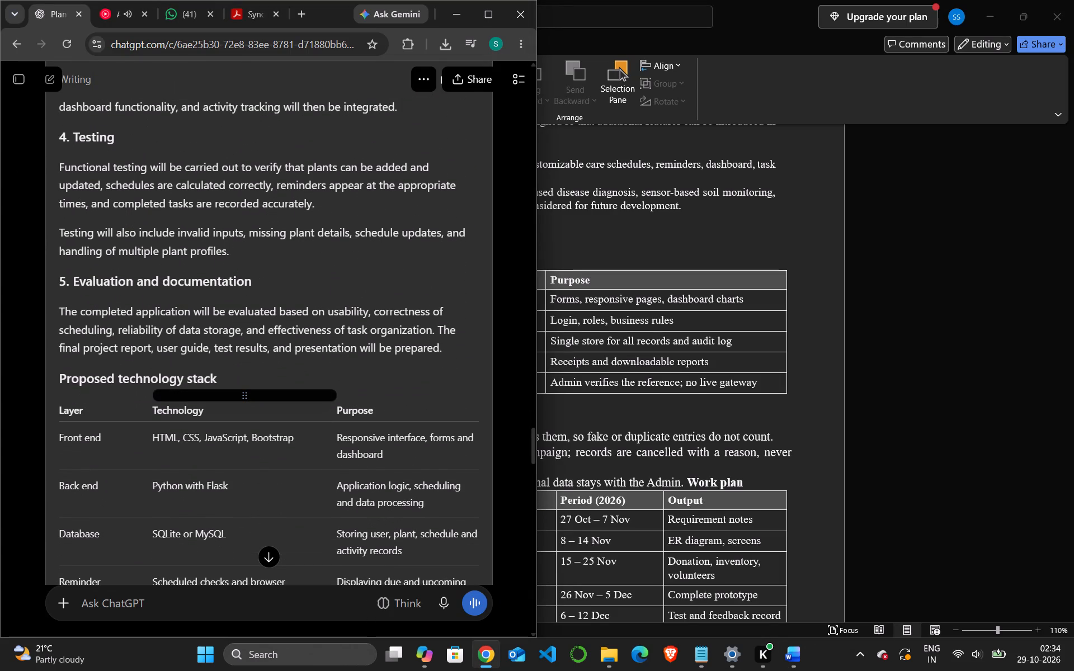
pyautogui.moveTo(453, 358); pyautogui.dragTo(163, 216)
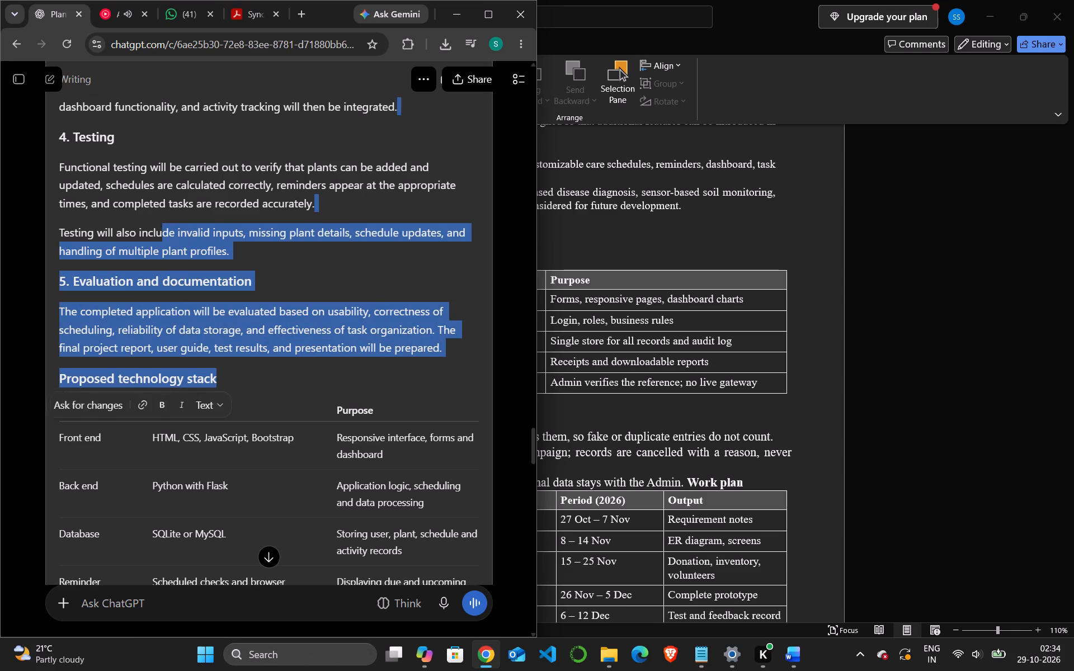
pyautogui.moveTo(163, 216); pyautogui.dragTo(238, 372)
pyautogui.click(445, 339)
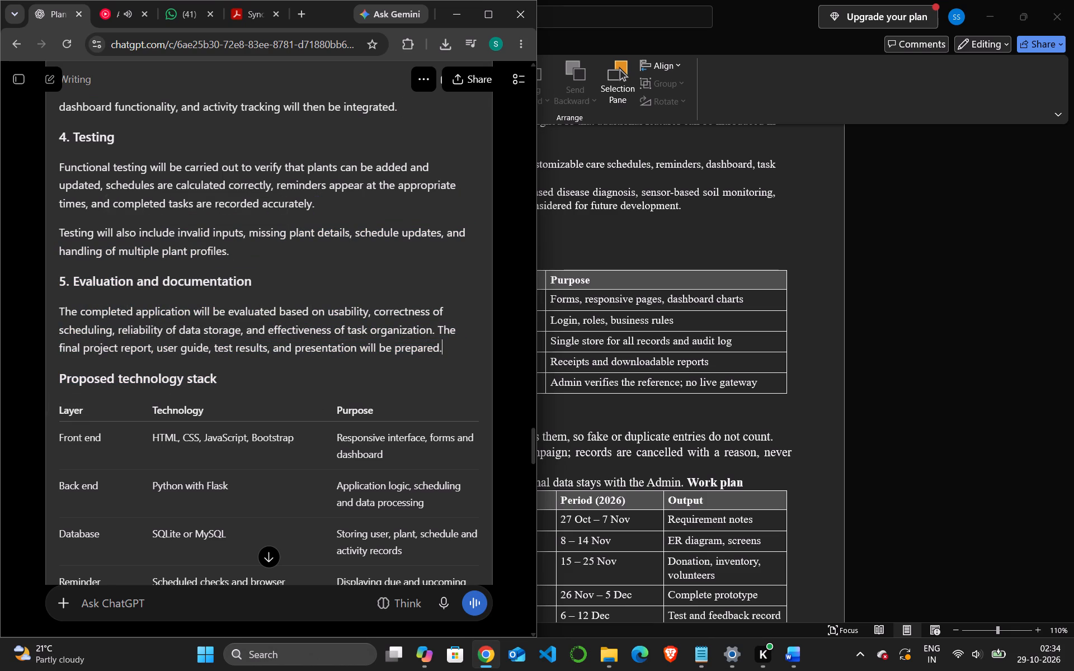
pyautogui.moveTo(444, 348); pyautogui.dragTo(138, 190)
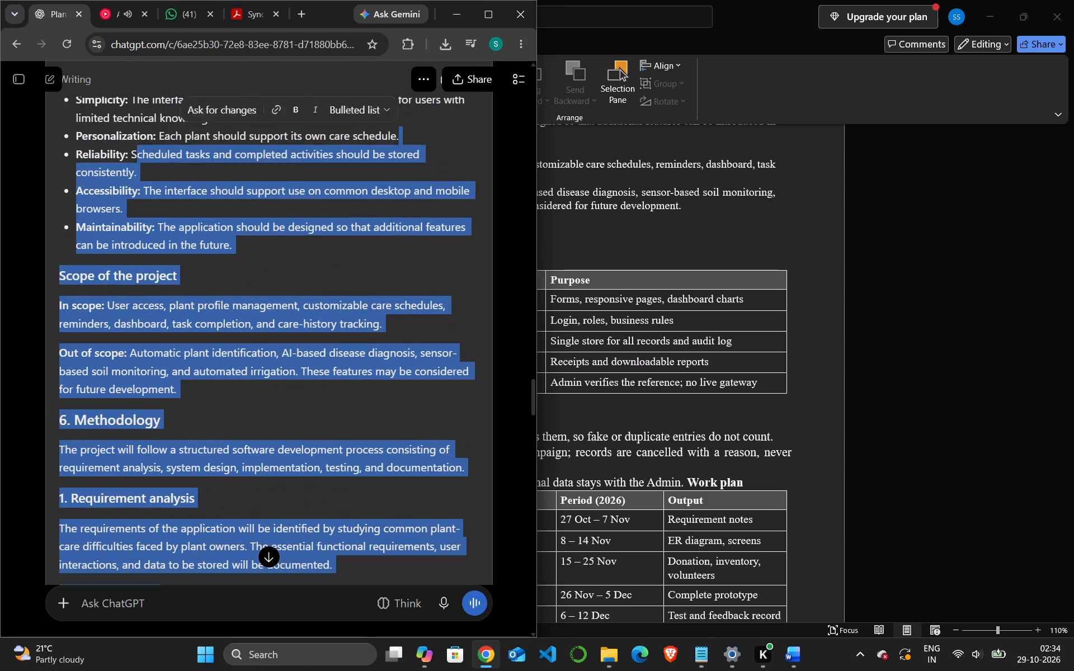
pyautogui.moveTo(138, 190); pyautogui.dragTo(0, 453)
pyautogui.hotkey('ctrl', 'c')
pyautogui.click(816, 235)
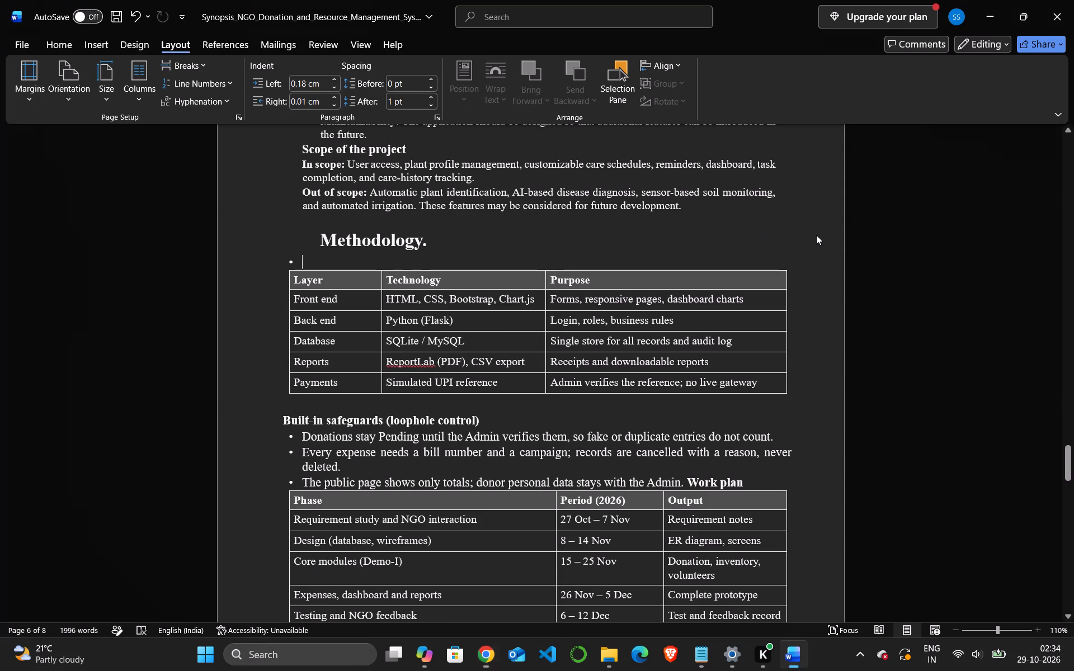
pyautogui.hotkey('ctrl', 'v')
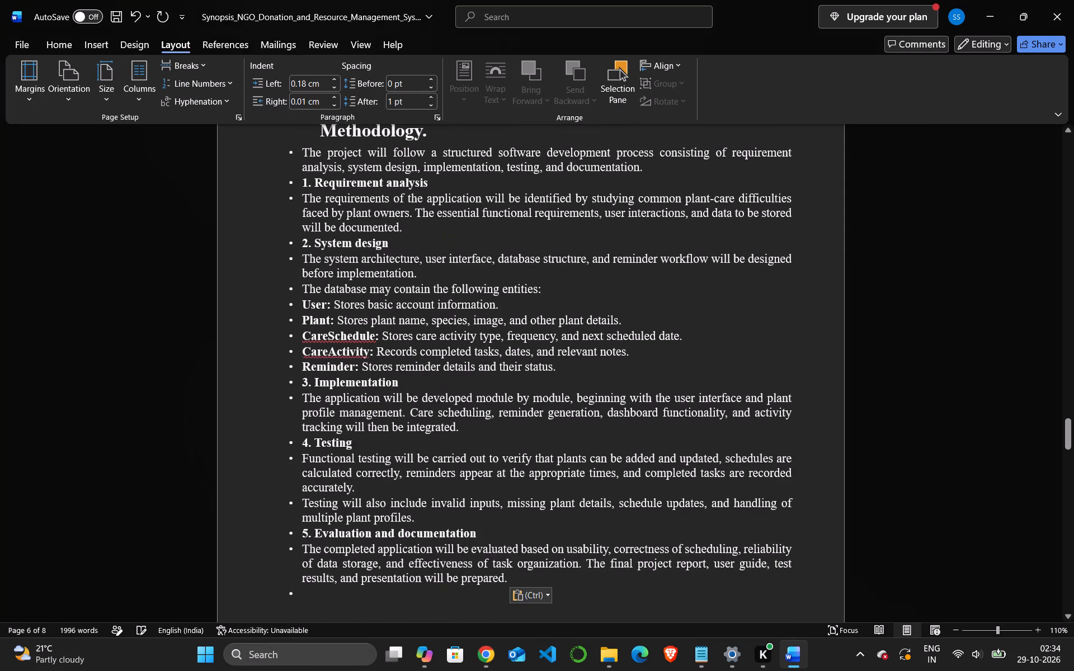
# Set the pasted Methodology text, from its introduction through Evaluation and documentation, to font size 11.
pyautogui.scroll(-1, 465, 249)
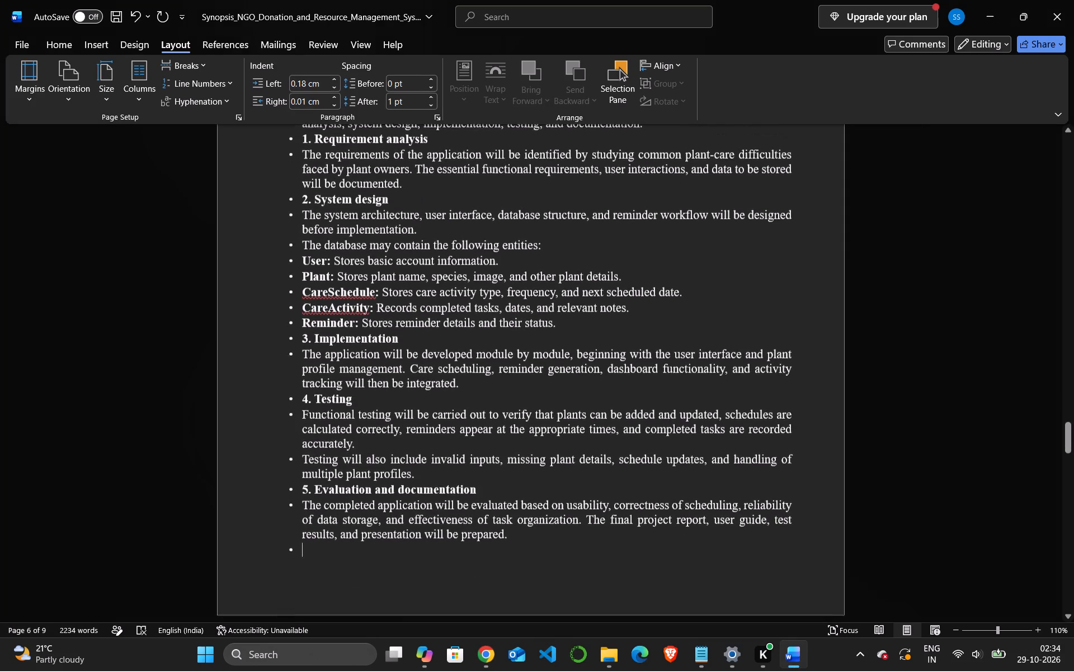
pyautogui.scroll(-1, 465, 249)
pyautogui.scroll(-2, 477, 451)
pyautogui.scroll(1, 477, 451)
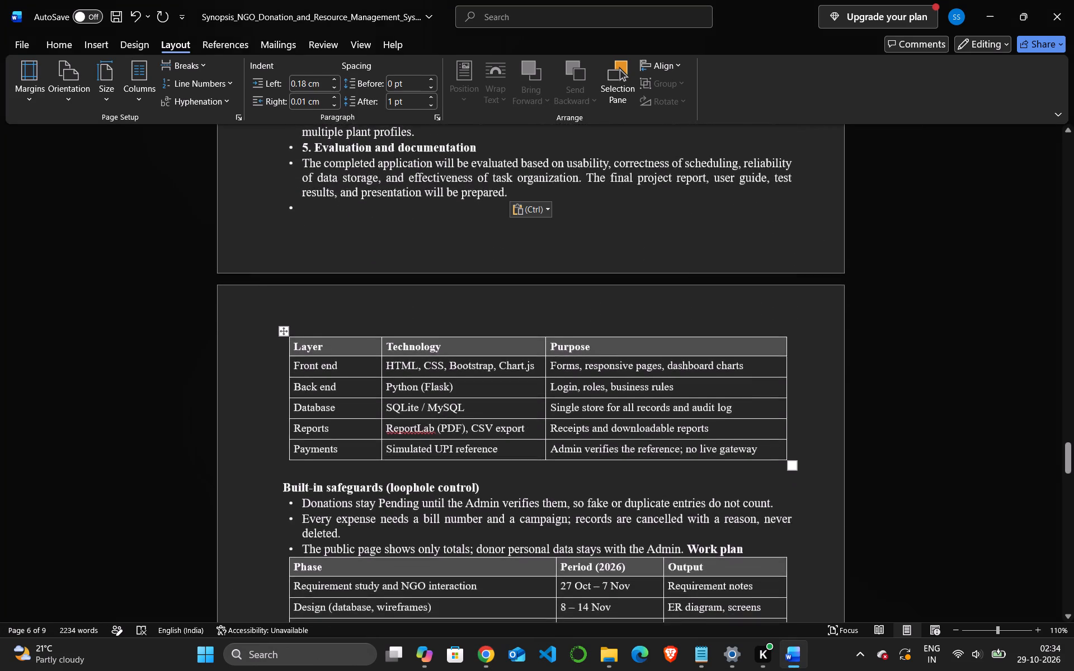
pyautogui.scroll(1, 477, 451)
pyautogui.moveTo(523, 332); pyautogui.dragTo(323, 352)
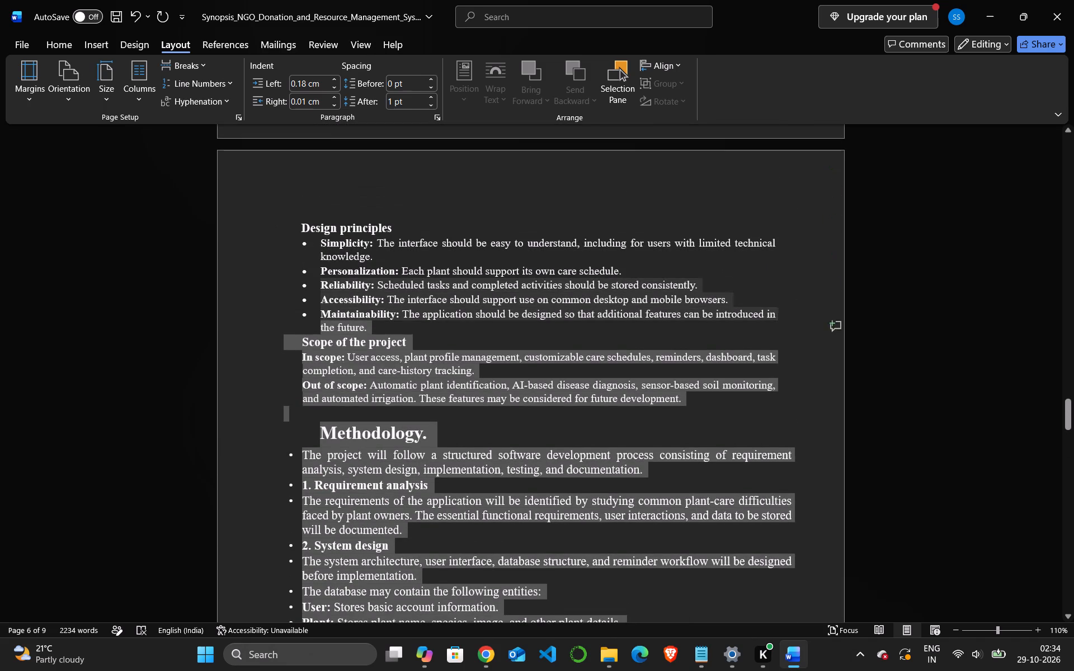
pyautogui.moveTo(323, 352); pyautogui.dragTo(299, 451)
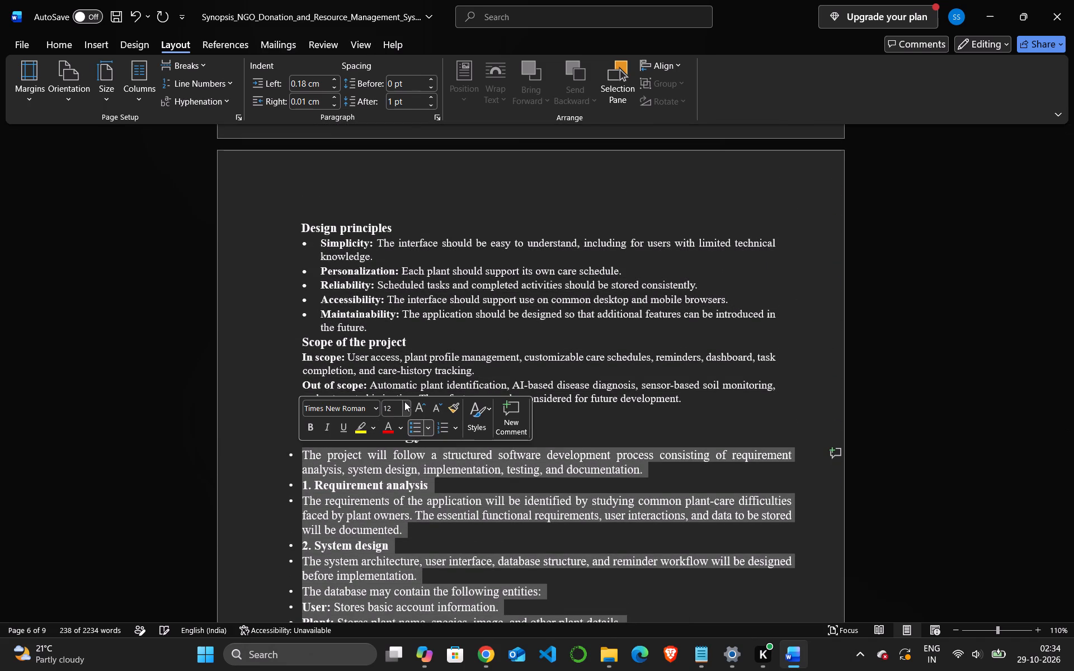
pyautogui.click(404, 401)
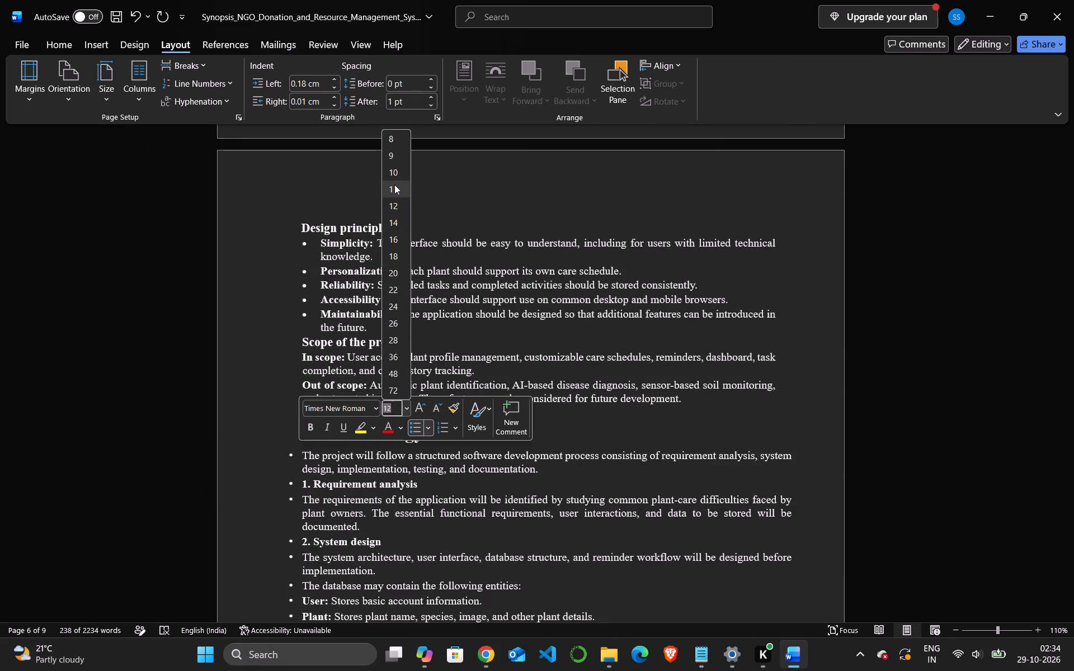
pyautogui.click(394, 185)
pyautogui.click(257, 408)
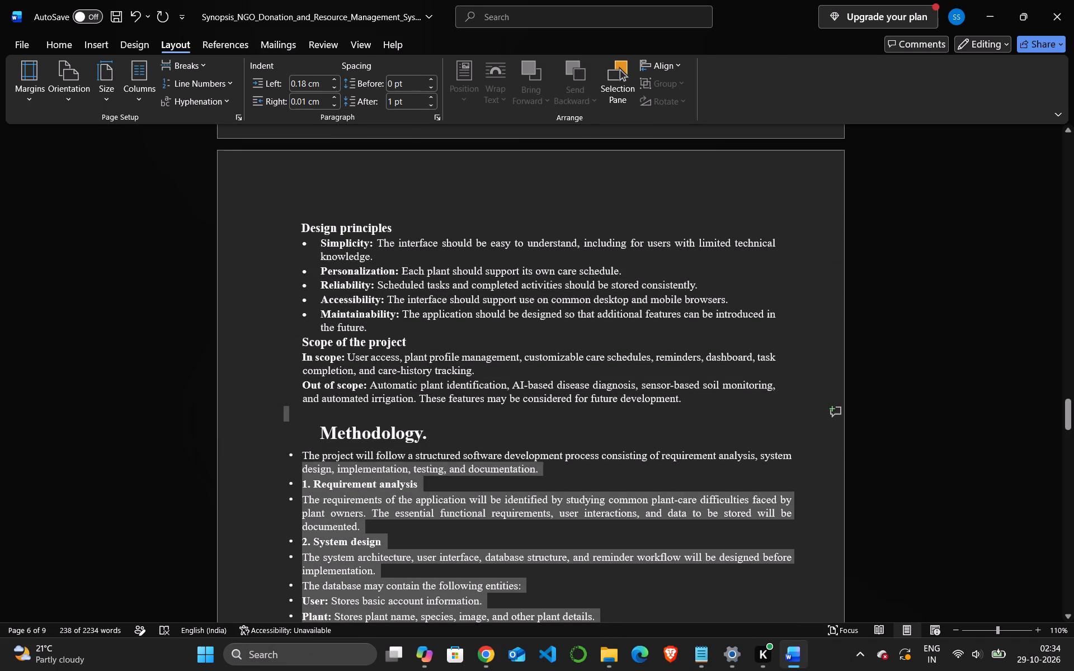
# Remove the Methodology heading's left indent and insert four spaces before it to line it up with the text.
pyautogui.click(320, 433)
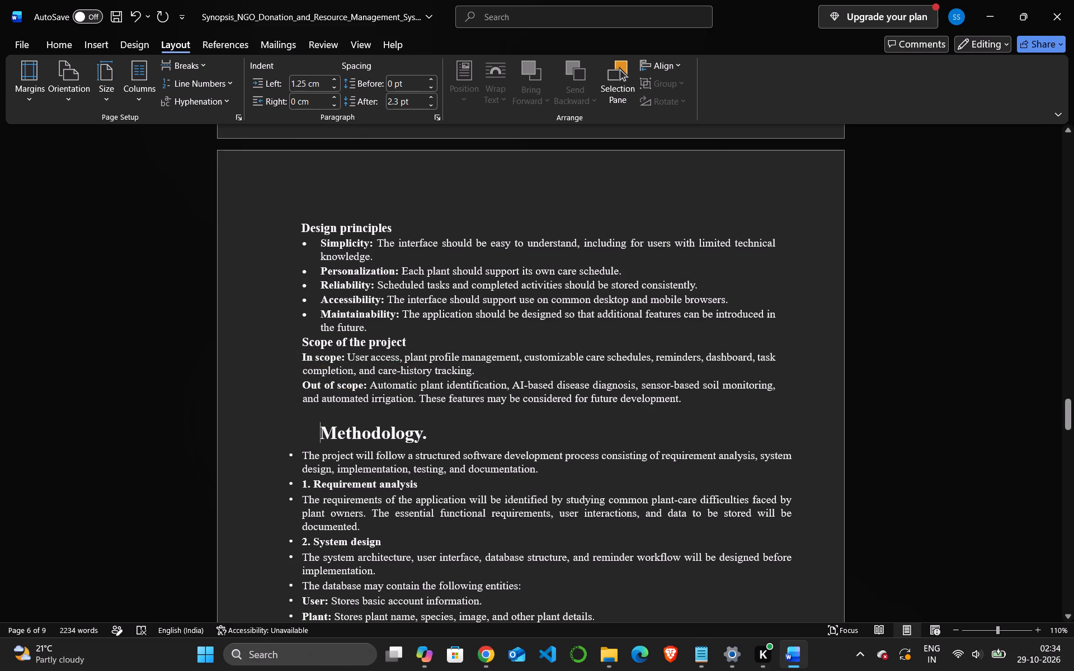
pyautogui.press('BackSpace')
pyautogui.press('BackSpace')
pyautogui.press('space')
pyautogui.press('space')
pyautogui.press('space')
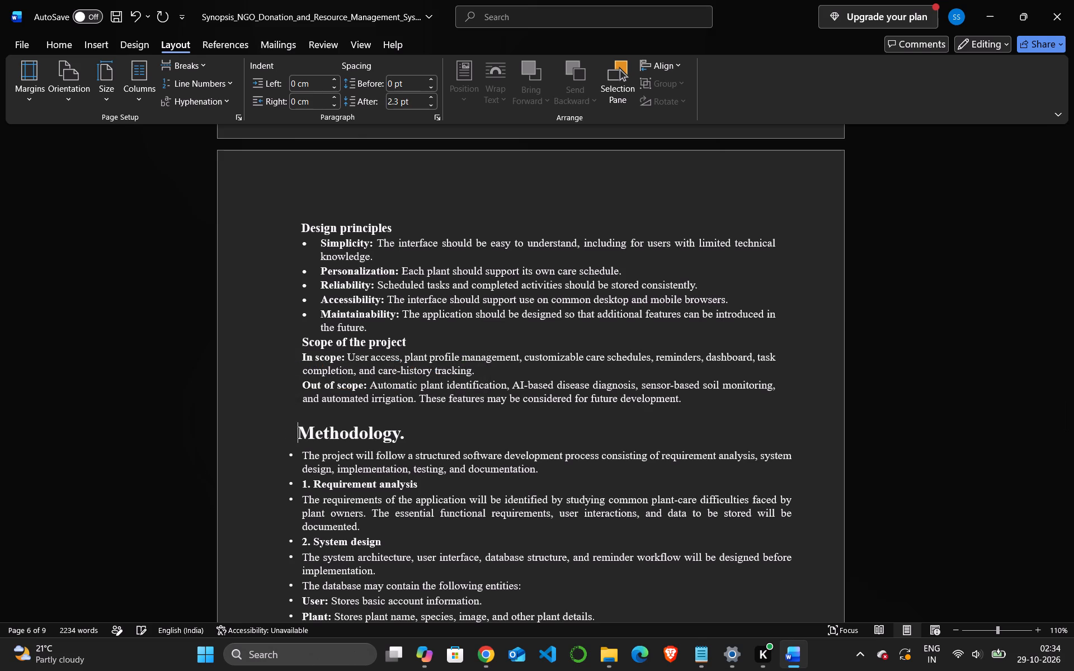
pyautogui.press('space')
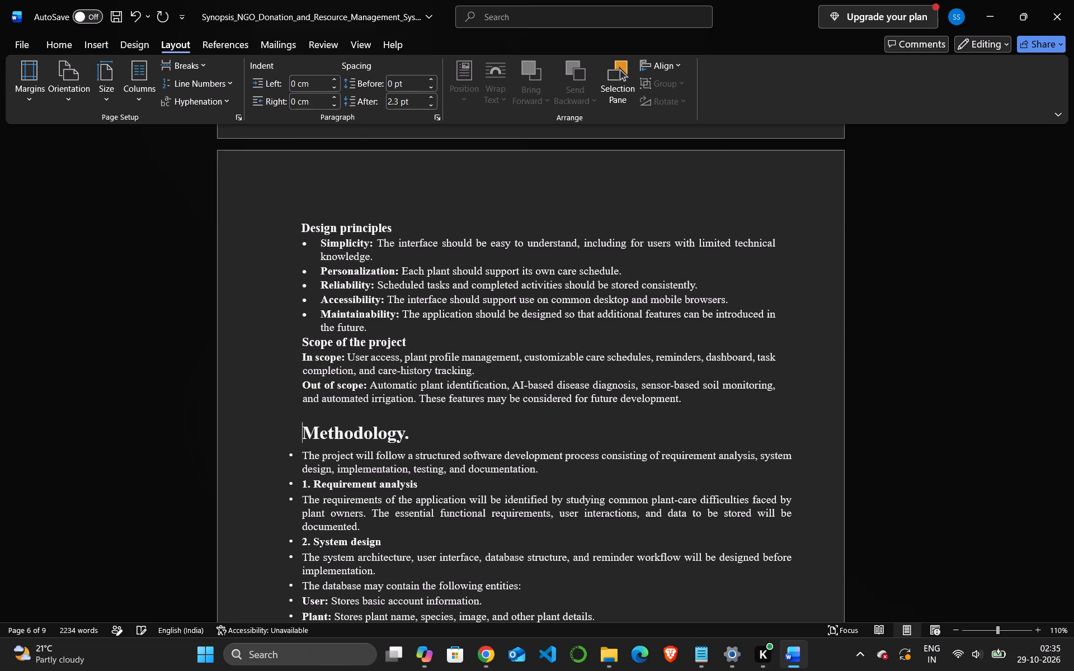
# End the bullet list after the Evaluation and documentation text and add a blank line before the Layer, Technology and Purpose table.
pyautogui.scroll(-3, 263, 442)
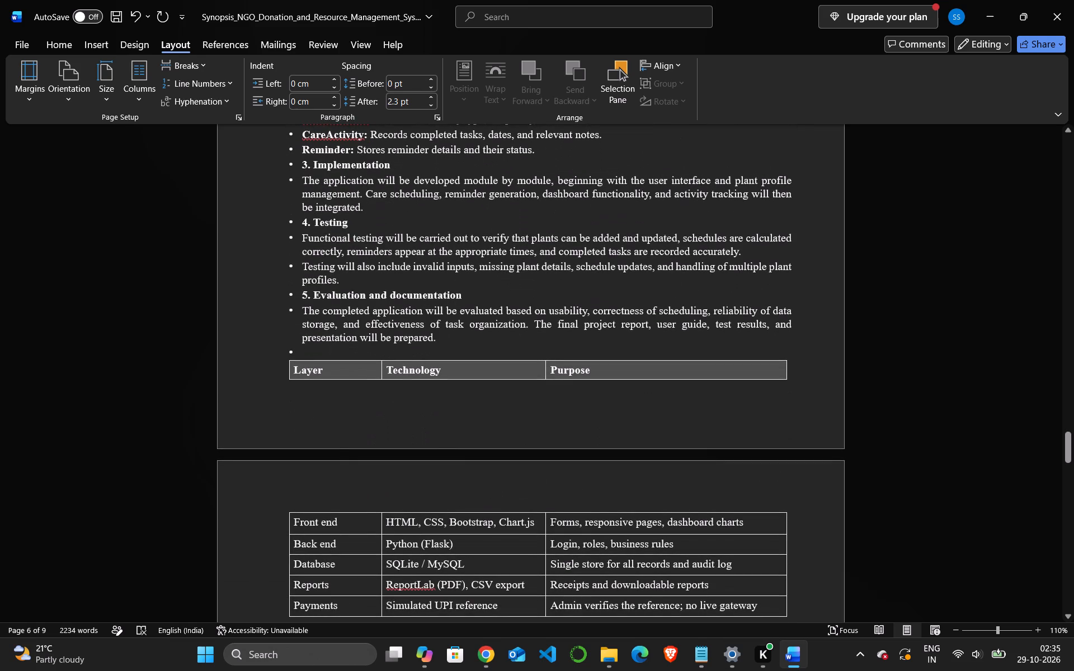
pyautogui.scroll(2, 263, 442)
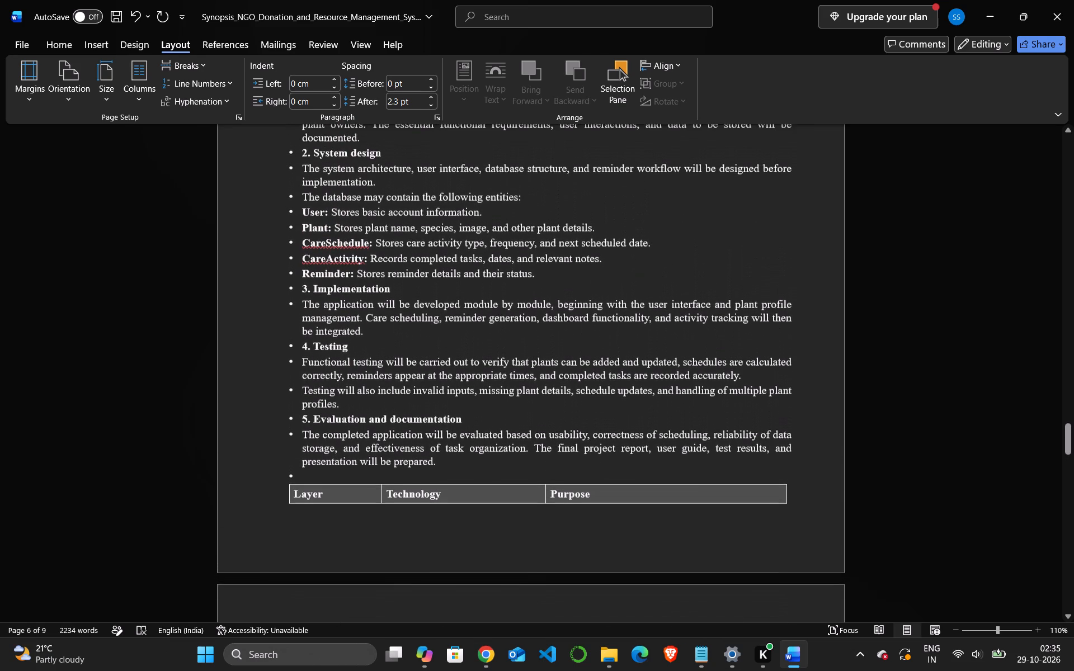
pyautogui.scroll(1, 270, 300)
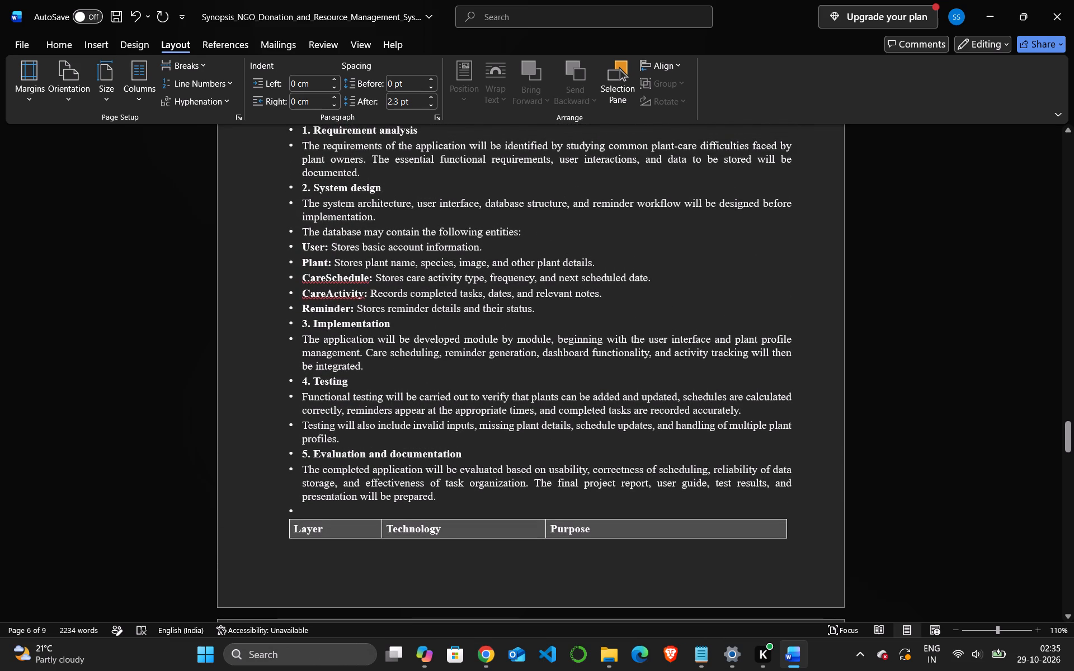
pyautogui.click(298, 508)
pyautogui.press('Return')
pyautogui.press('Return')
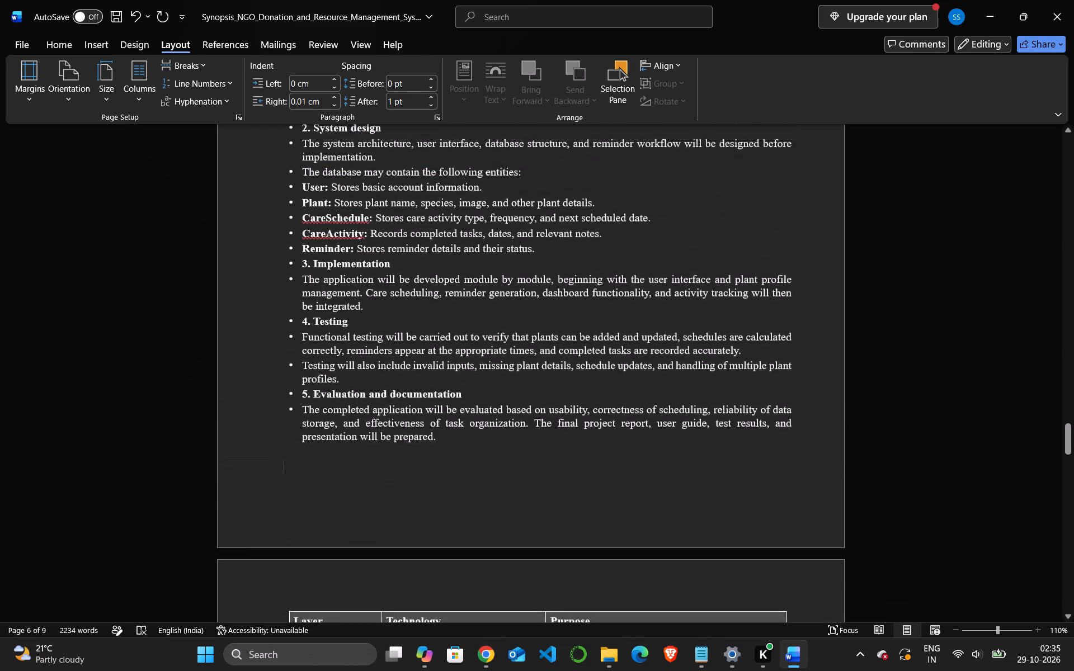
# Indent all the Methodology bullets by one step, to a 0.63 cm left indent.
pyautogui.scroll(1, 298, 508)
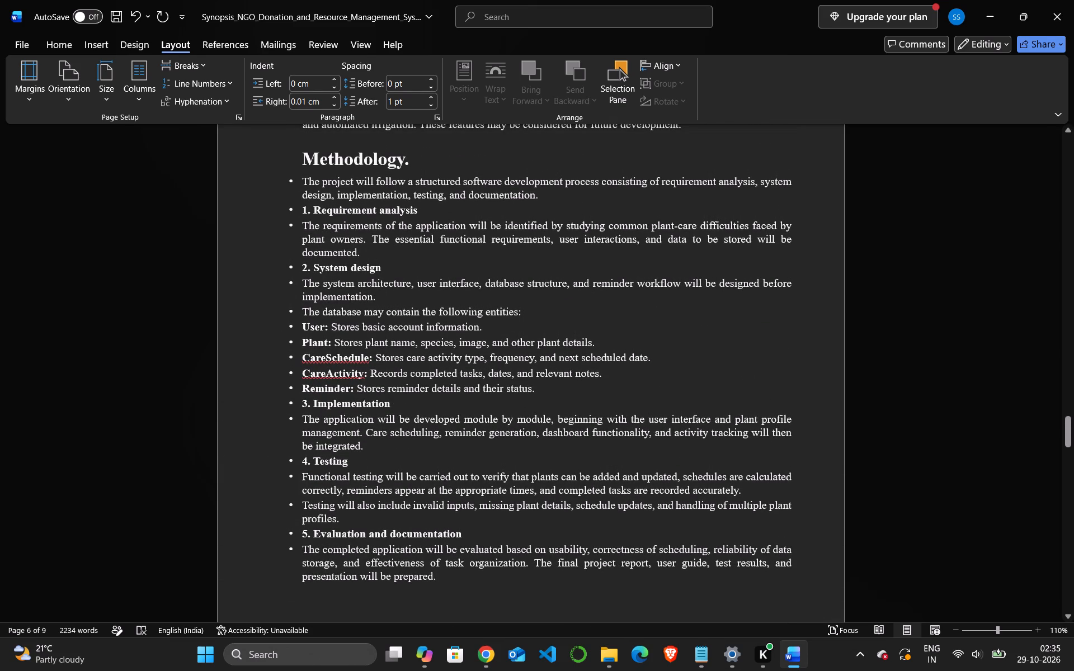
pyautogui.moveTo(286, 179); pyautogui.dragTo(342, 475)
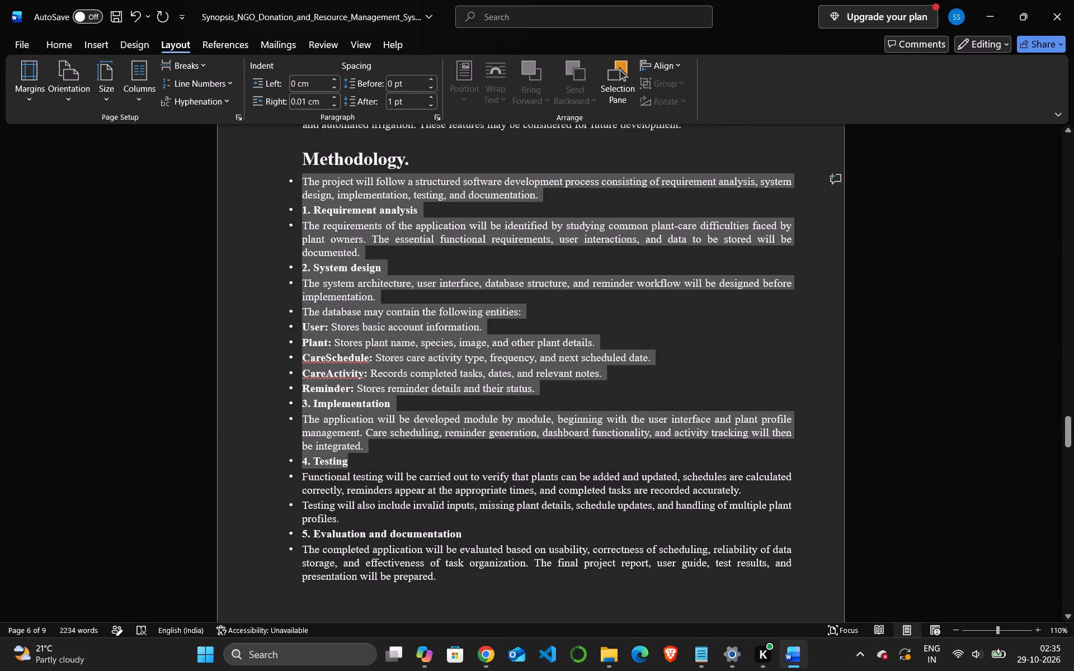
pyautogui.moveTo(342, 475); pyautogui.dragTo(407, 591)
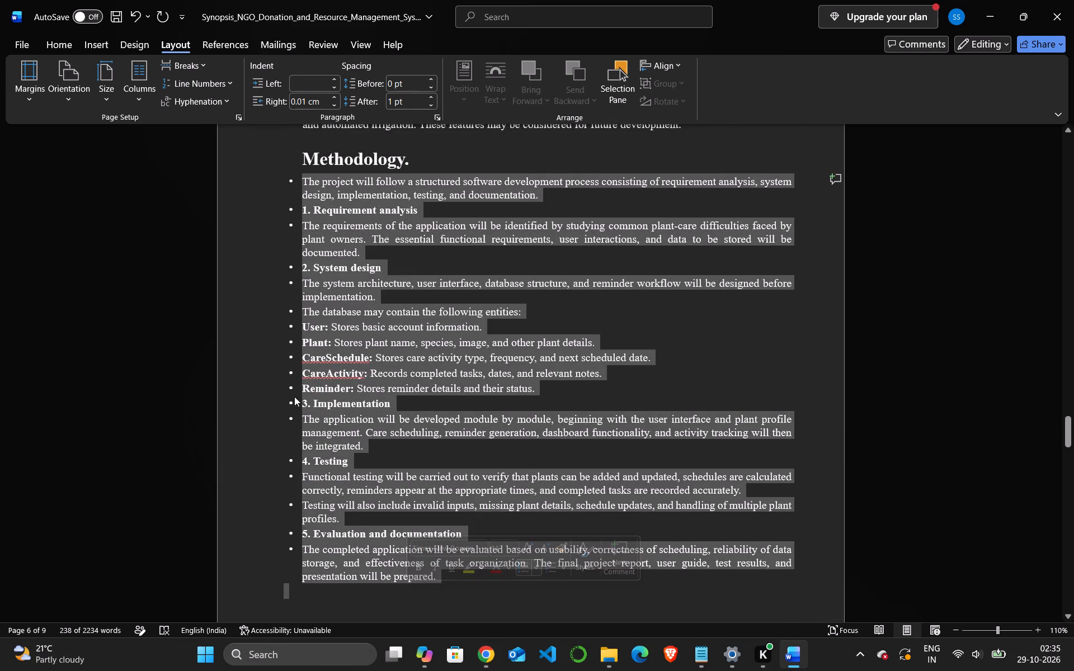
pyautogui.press('Tab')
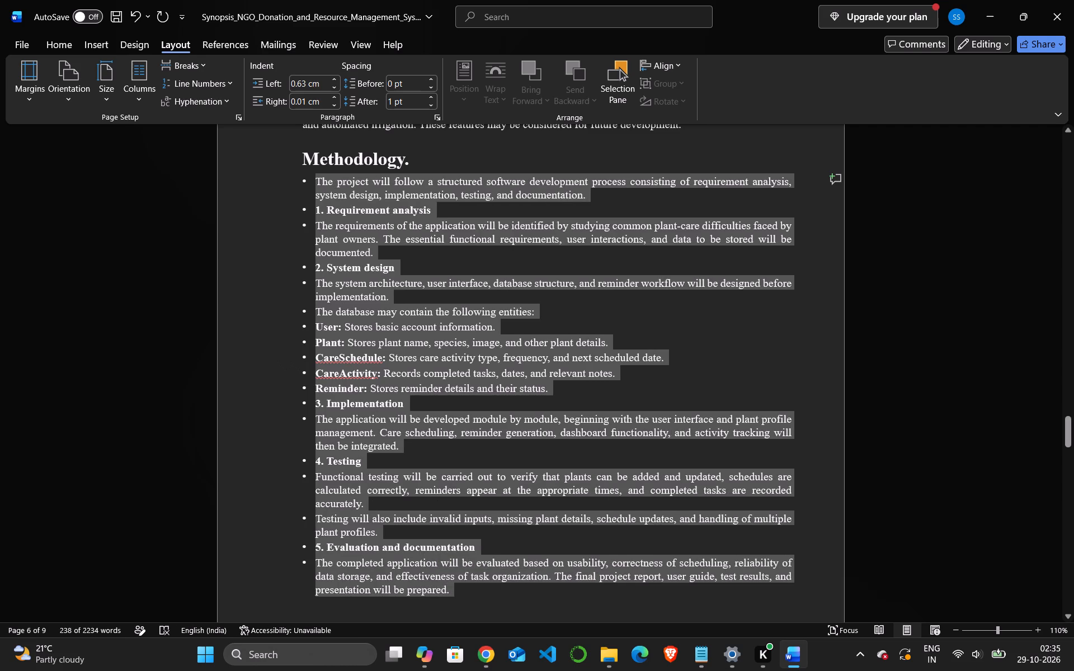
pyautogui.click(243, 283)
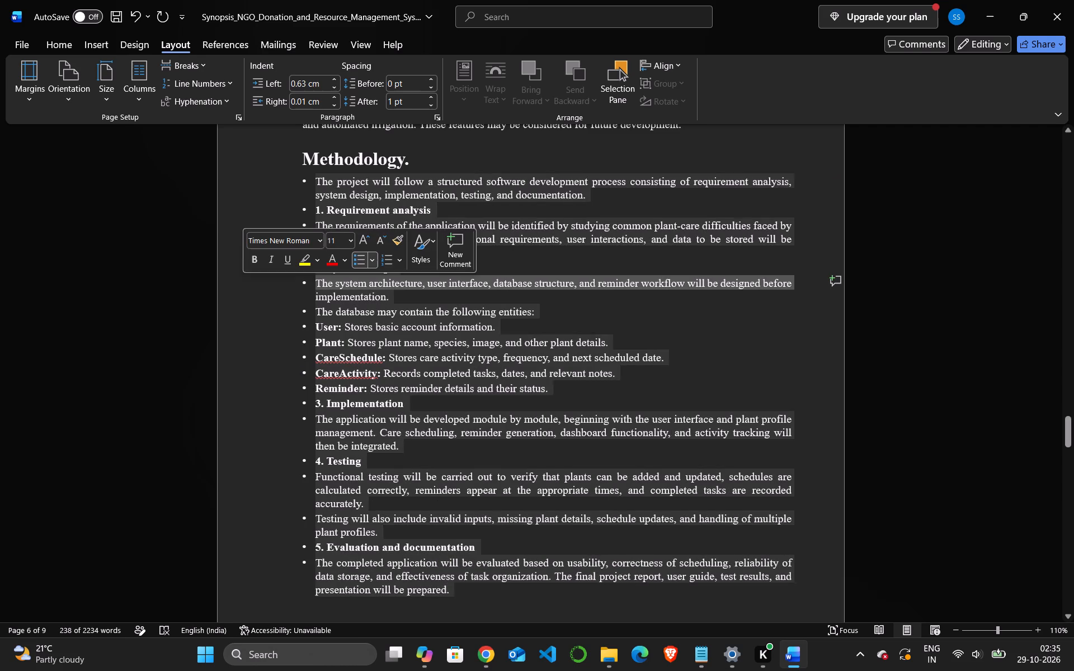
# Remove the bullets from the body paragraphs under Testing, Evaluation and documentation, and Implementation, keeping them on the numbered subheadings.
pyautogui.click(307, 478)
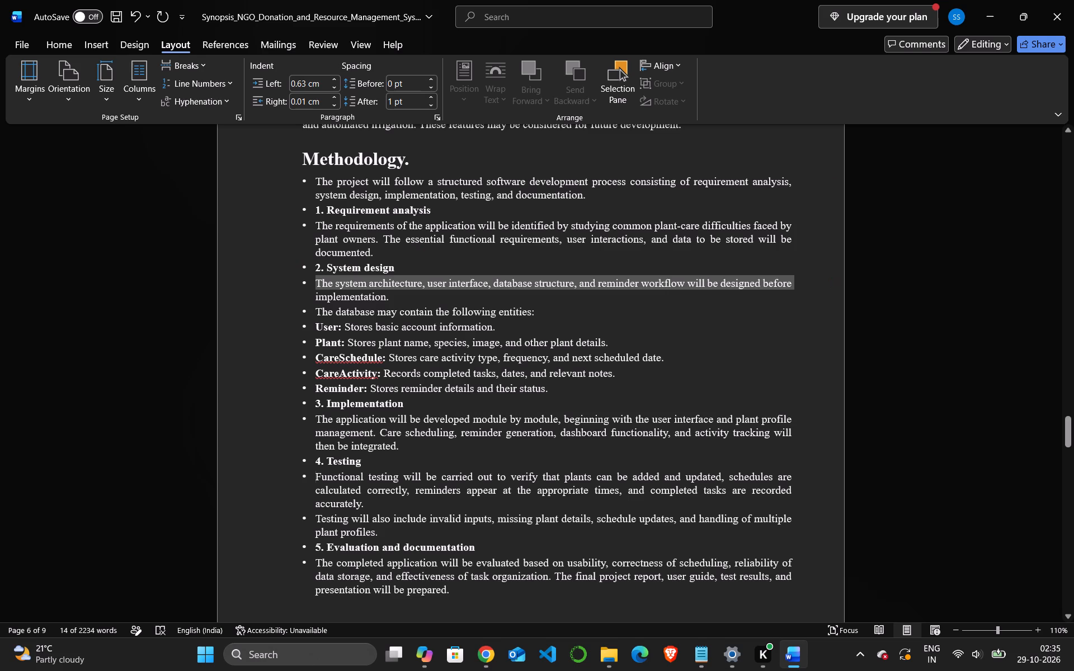
pyautogui.press('BackSpace')
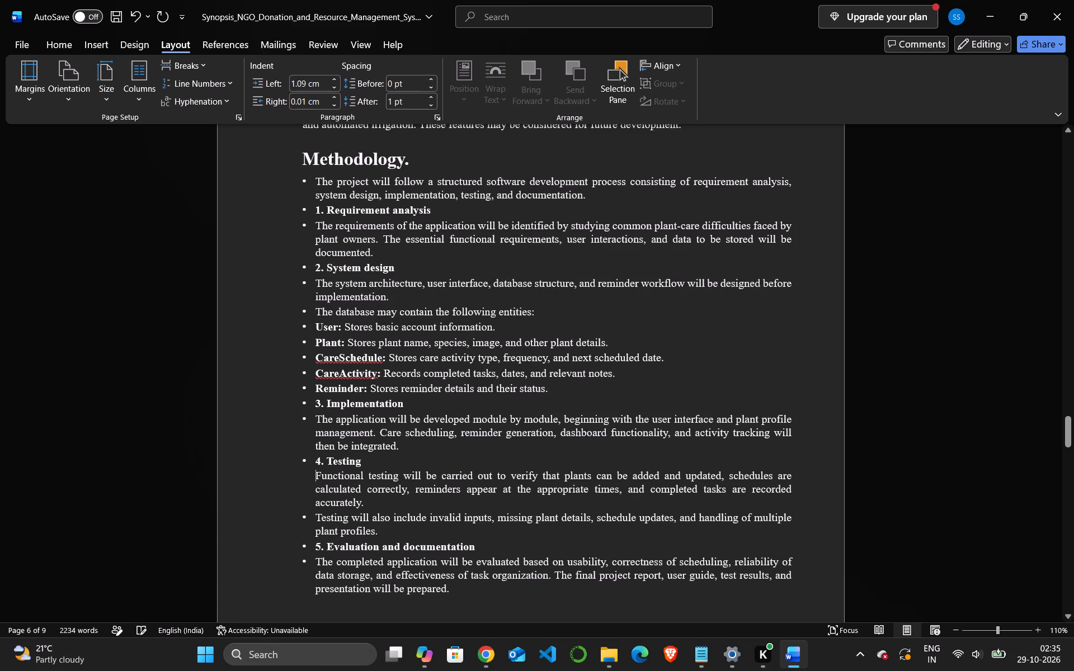
pyautogui.click(308, 519)
pyautogui.press('BackSpace')
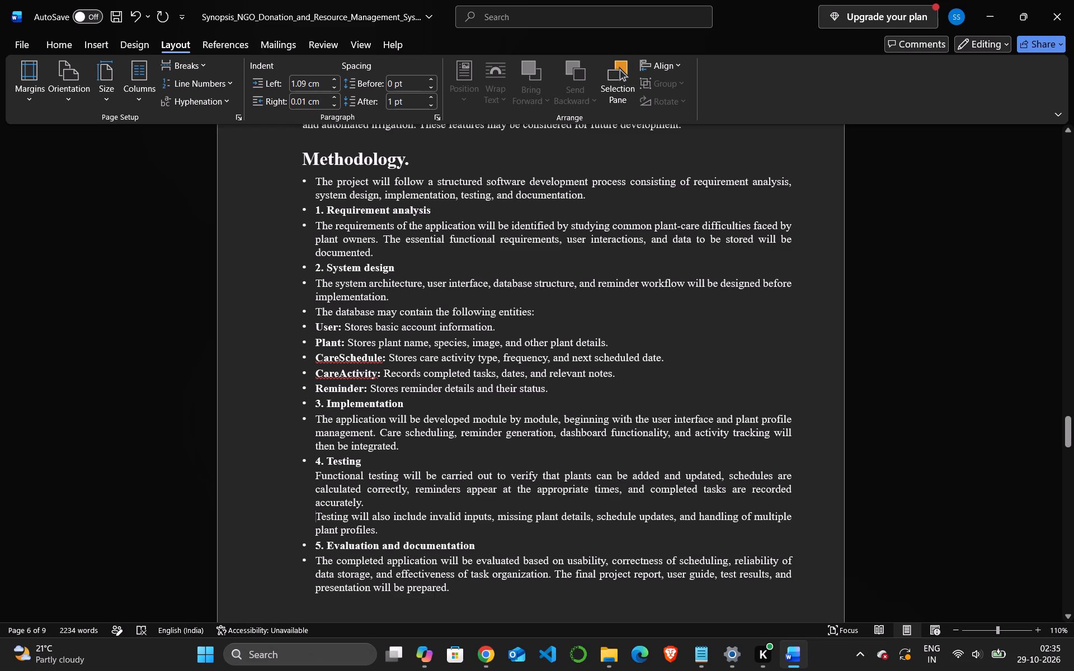
pyautogui.click(309, 563)
pyautogui.press('BackSpace')
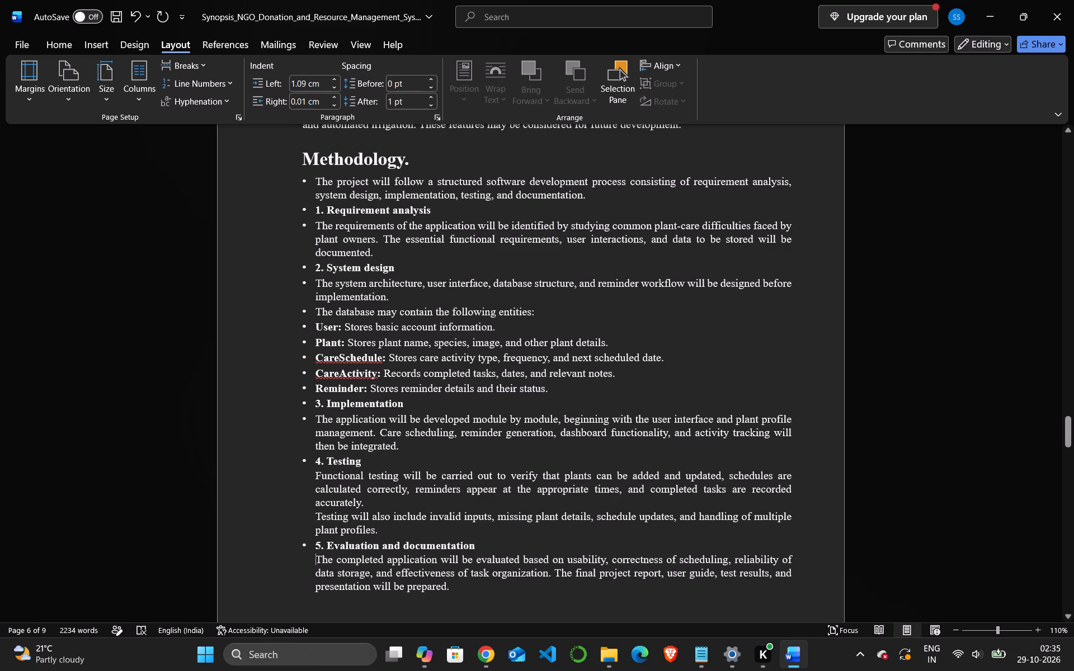
pyautogui.click(314, 414)
pyautogui.press('BackSpace')
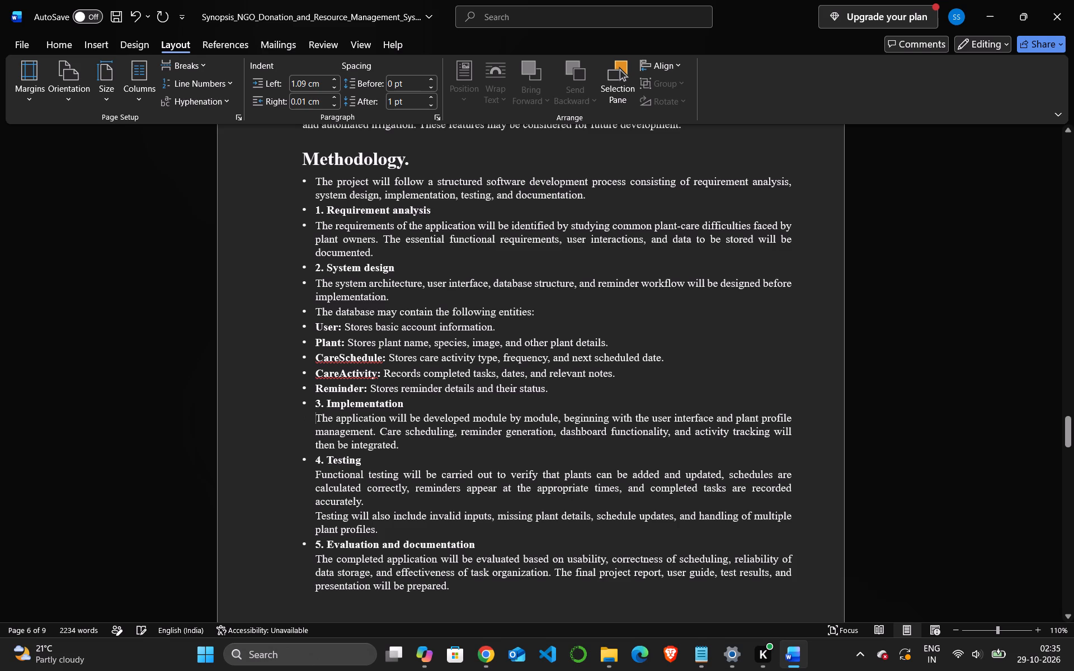
# Remove the bullets from the system architecture paragraph and the "The database may contain the following entities:" line under System design.
pyautogui.click(305, 389)
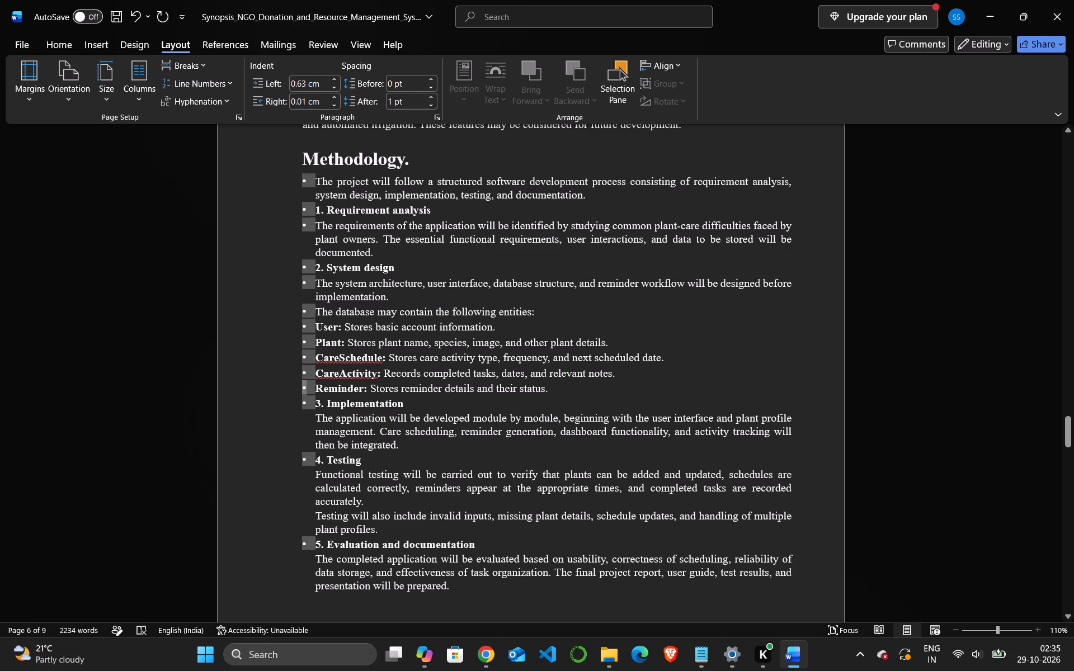
pyautogui.click(255, 353)
pyautogui.click(307, 278)
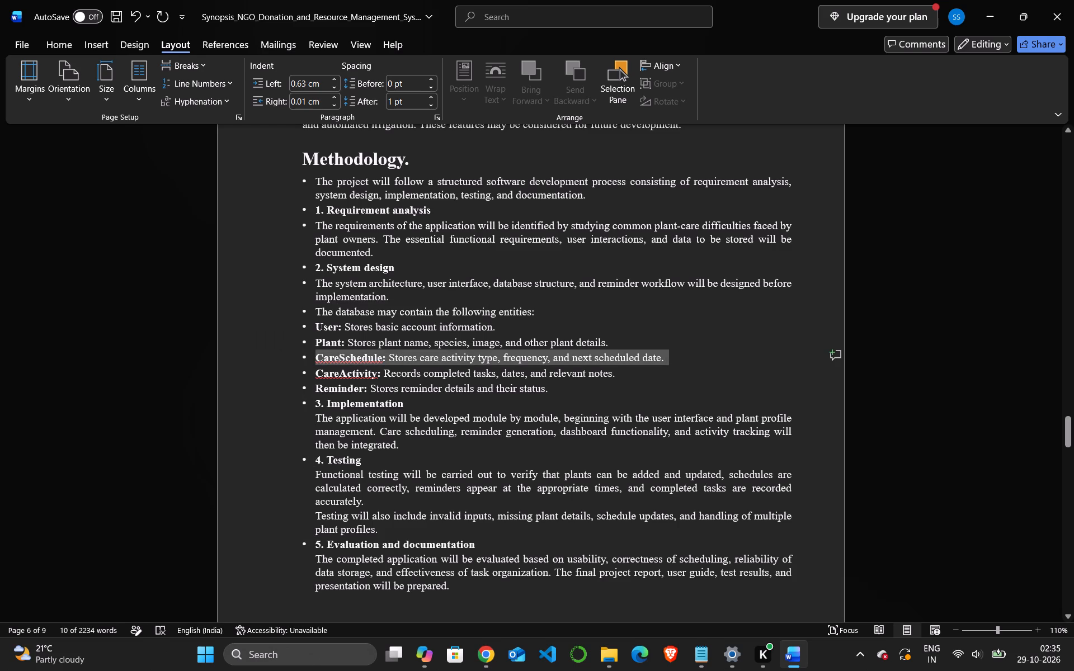
pyautogui.press('BackSpace')
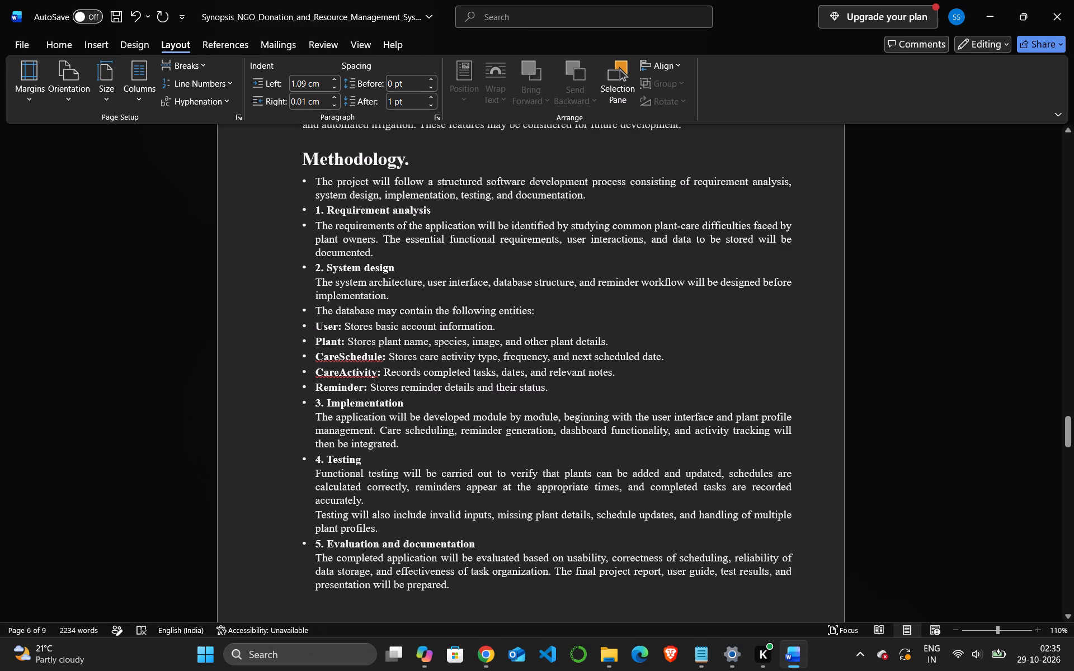
pyautogui.click(308, 307)
pyautogui.press('BackSpace')
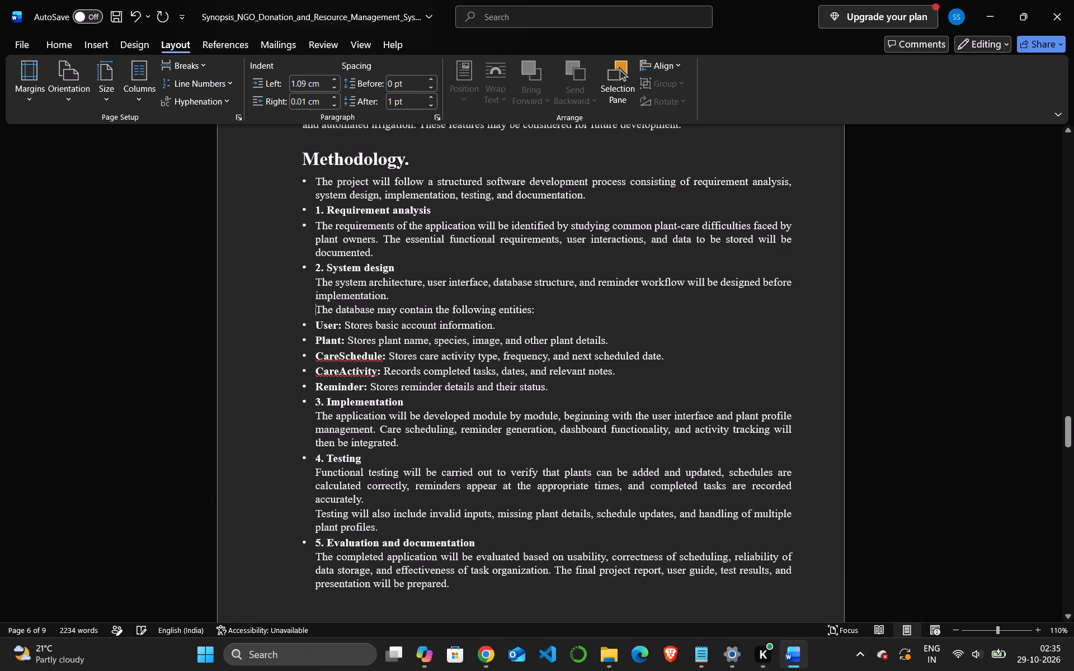
# Remove the bullets from the User, Plant, CareSchedule, CareActivity and Reminder entity lines under System design.
pyautogui.click(308, 318)
pyautogui.press('BackSpace')
pyautogui.click(306, 338)
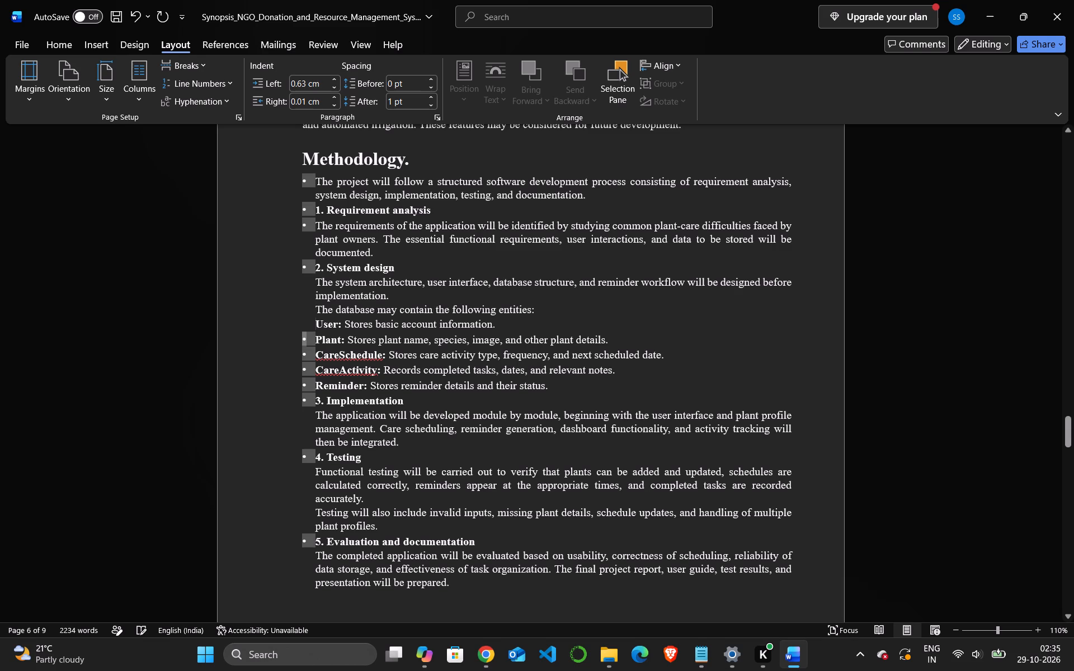
pyautogui.click(306, 338)
pyautogui.click(306, 338)
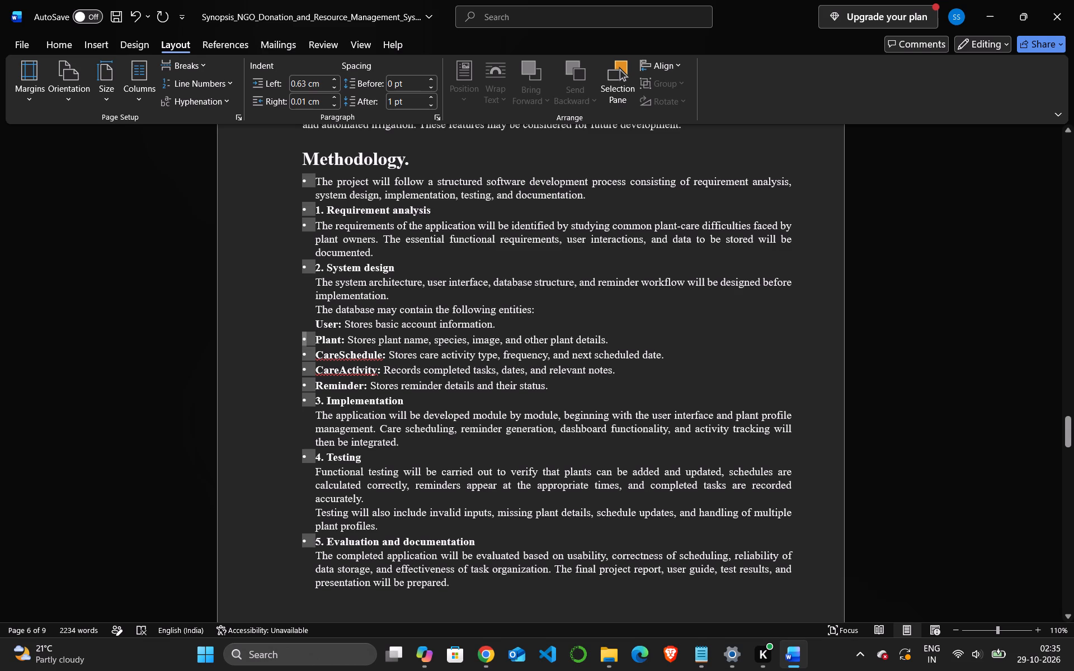
pyautogui.click(308, 349)
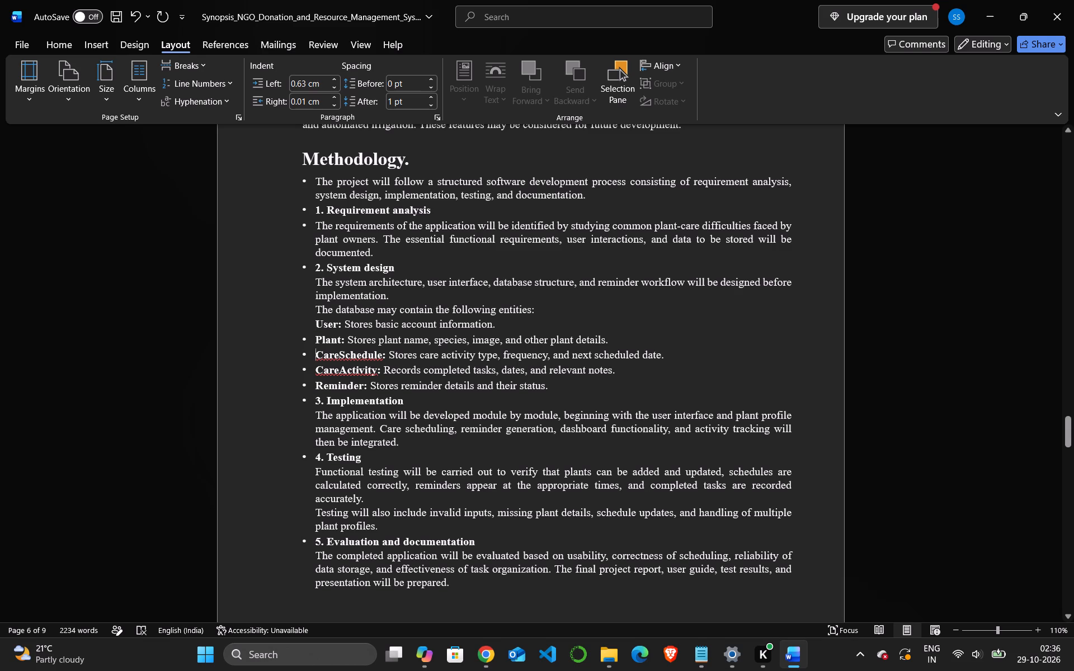
pyautogui.press('BackSpace')
pyautogui.press('Up')
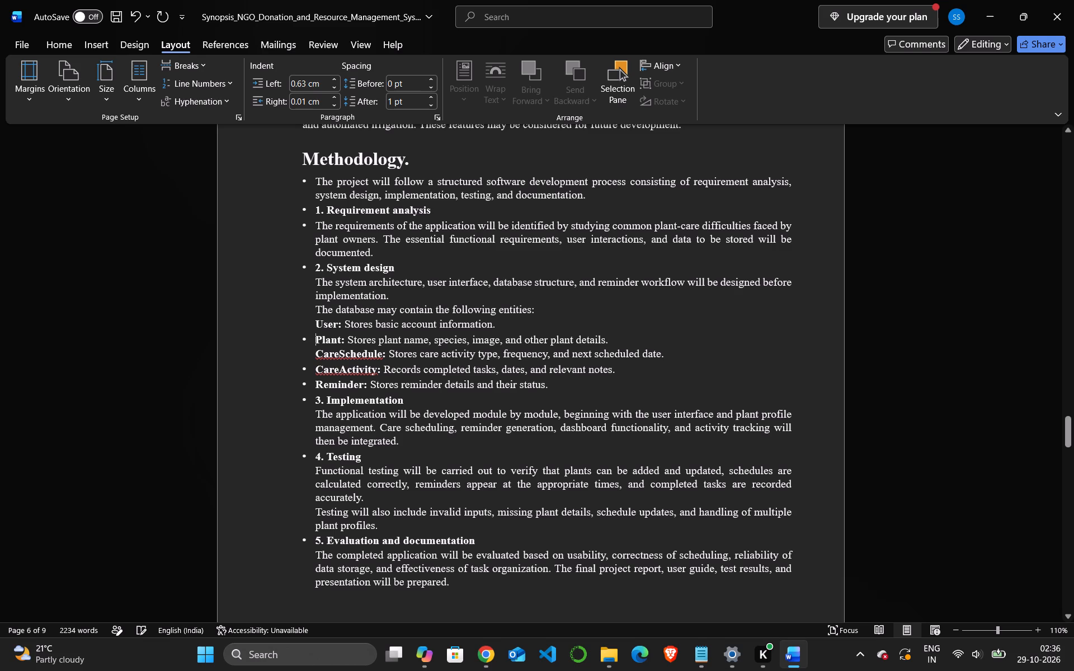
pyautogui.press('BackSpace')
pyautogui.press('Down')
pyautogui.press('Down')
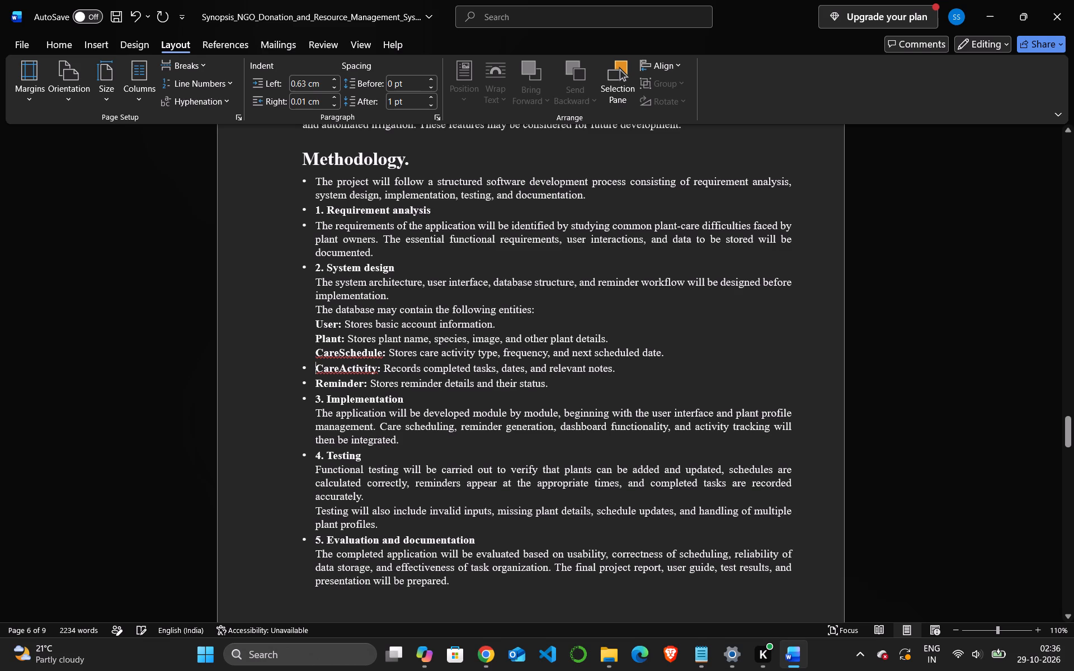
pyautogui.press('BackSpace')
pyautogui.press('Down')
pyautogui.press('Down')
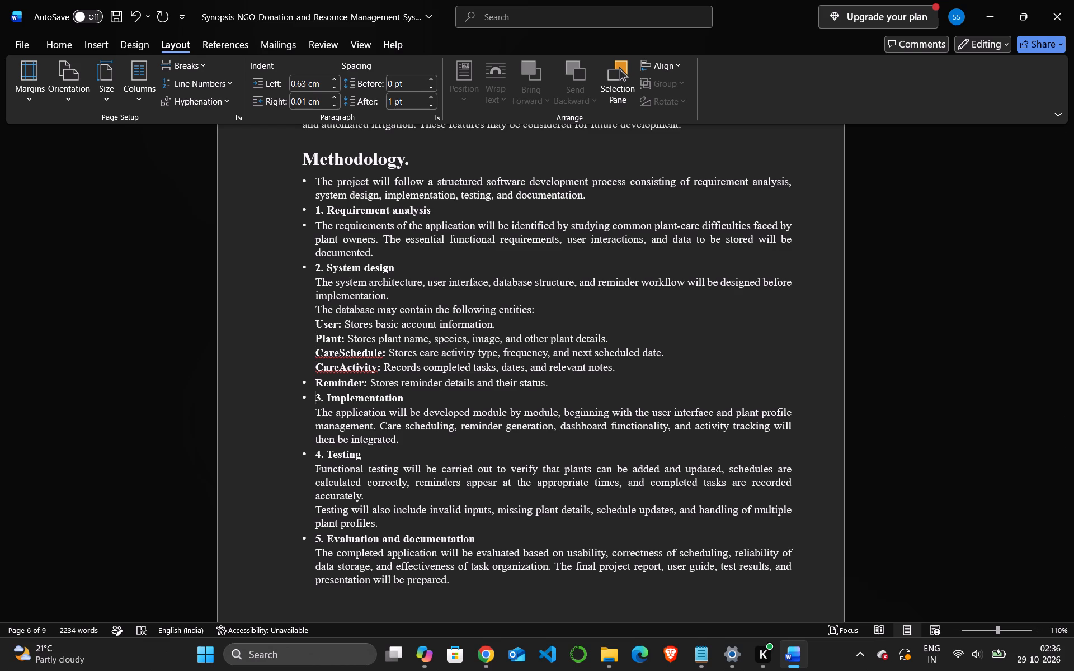
pyautogui.press('Up')
pyautogui.press('BackSpace')
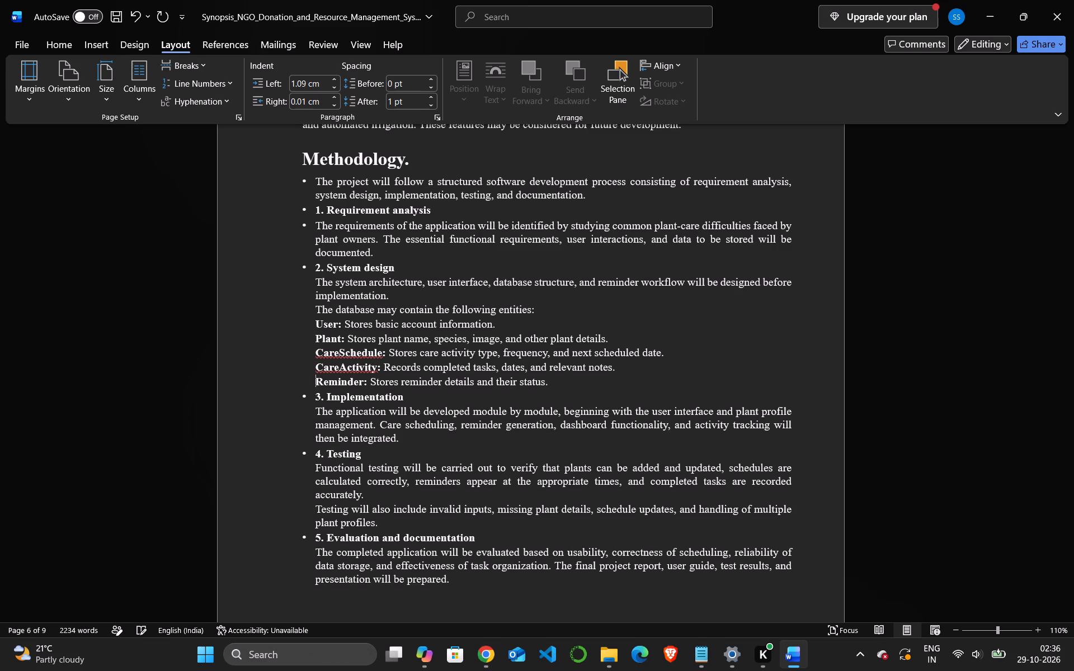
# Remove the bullets from the paragraph under Requirement analysis and from the introductory paragraph below the Methodology heading.
pyautogui.press('Up')
pyautogui.press('Up')
pyautogui.press('Up')
pyautogui.press('Up')
pyautogui.press('Up')
pyautogui.press('Up')
pyautogui.press('Up')
pyautogui.press('Up')
pyautogui.press('Up')
pyautogui.press('Up')
pyautogui.press('Up')
pyautogui.press('BackSpace')
pyautogui.press('Up')
pyautogui.press('Up')
pyautogui.press('Up')
pyautogui.press('Up')
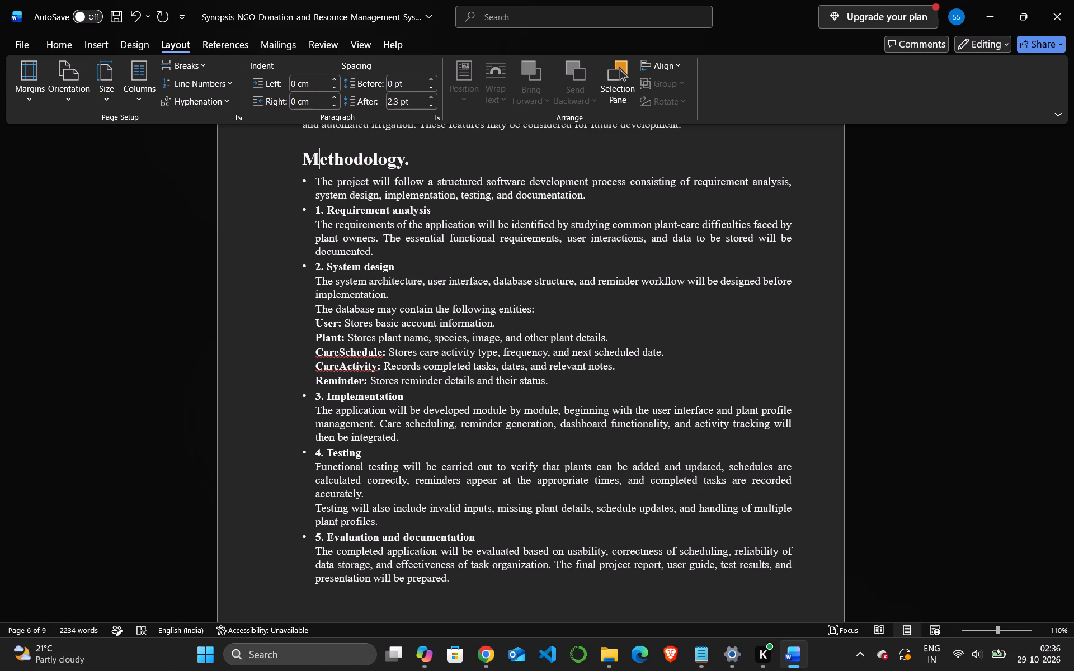
pyautogui.press('Down')
pyautogui.press('BackSpace')
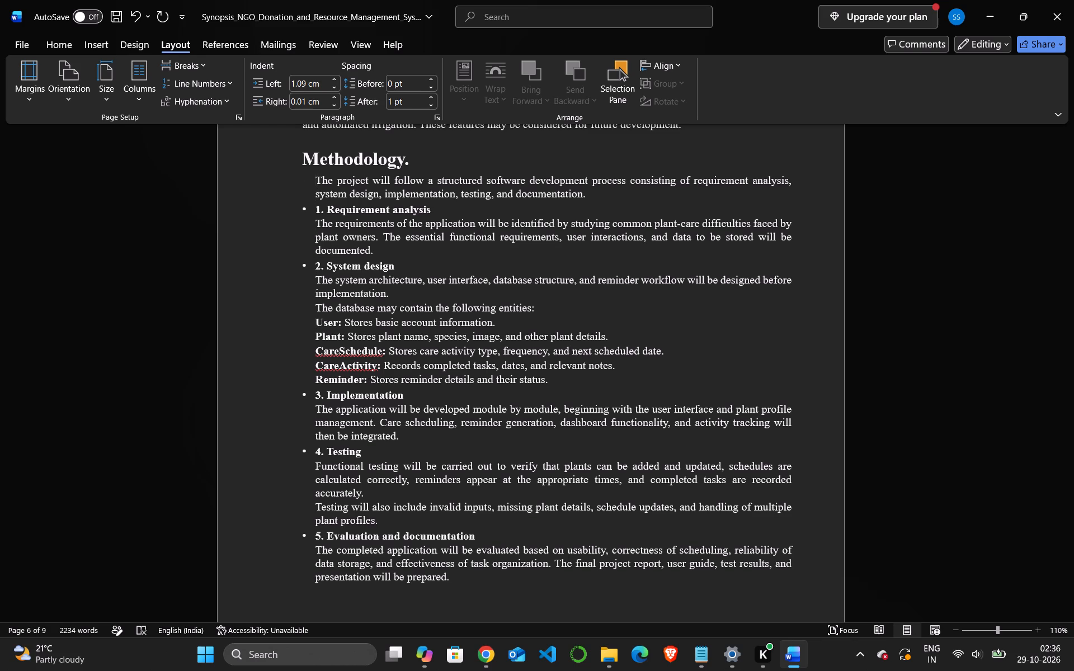
# Delete the old NGO Layer, Technology and Purpose table above the Built-in safeguards heading, including its header row.
pyautogui.scroll(-2, 303, 528)
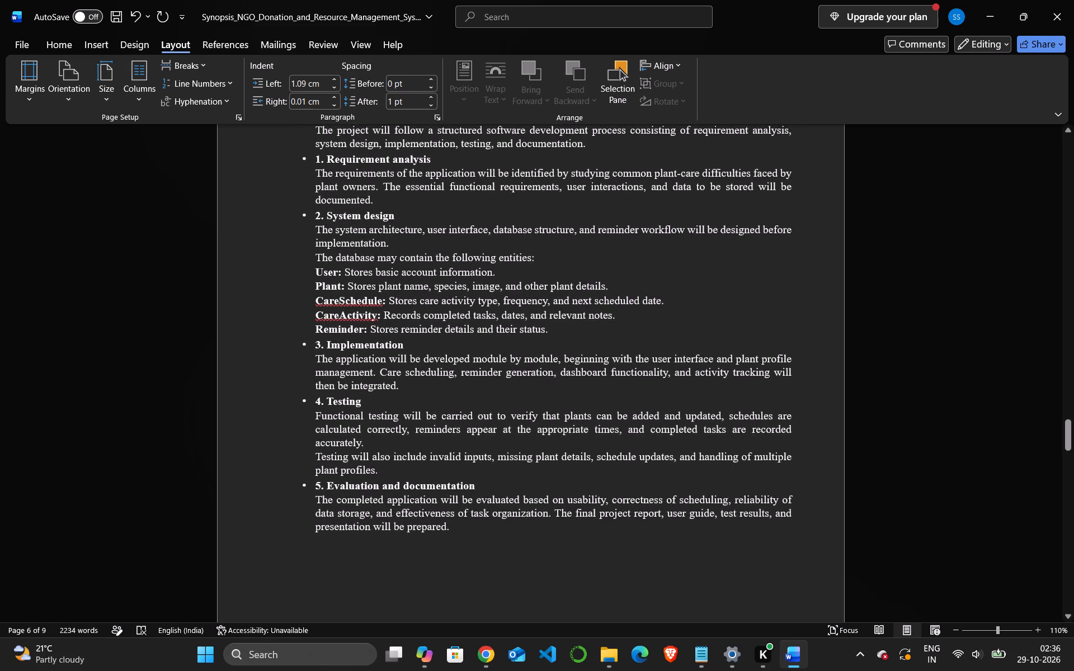
pyautogui.scroll(-2, 303, 528)
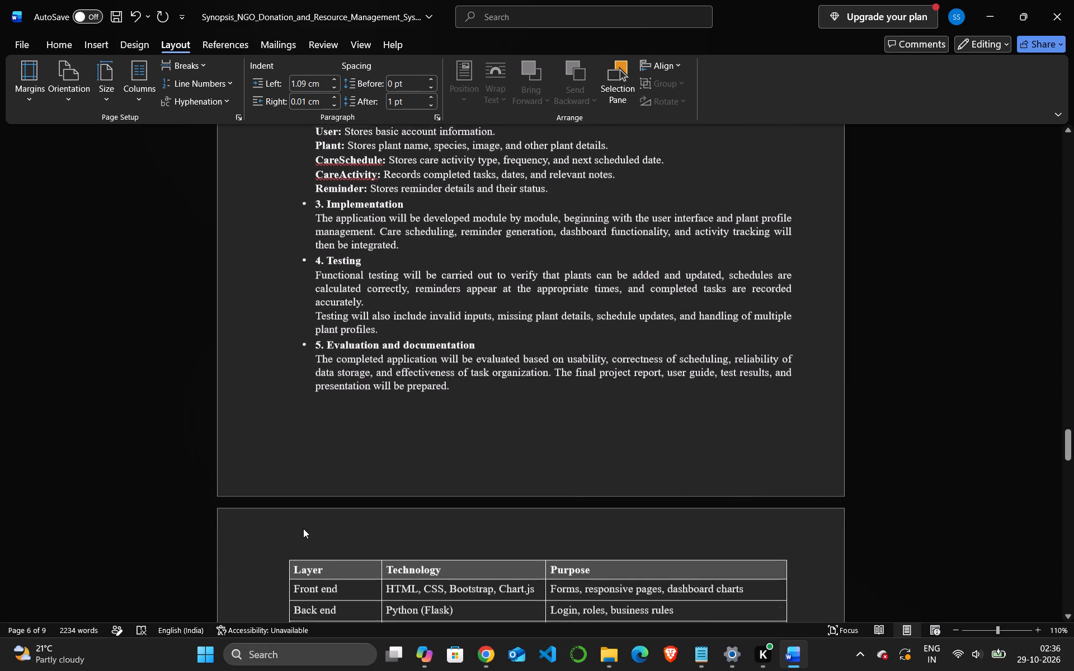
pyautogui.scroll(-2, 303, 528)
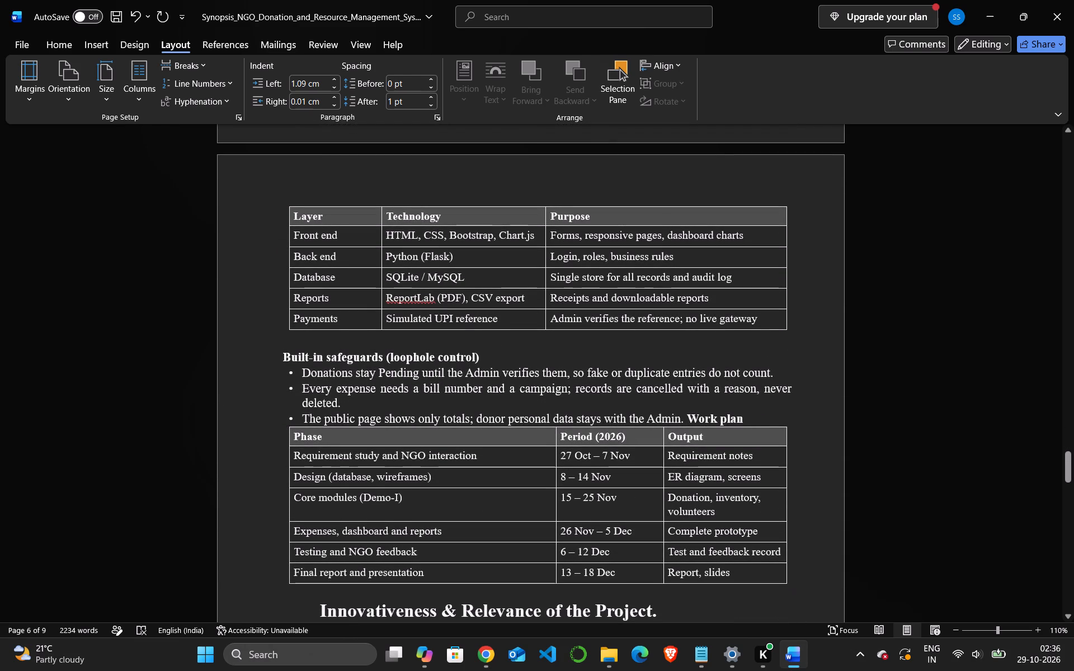
pyautogui.moveTo(807, 346); pyautogui.dragTo(238, 226)
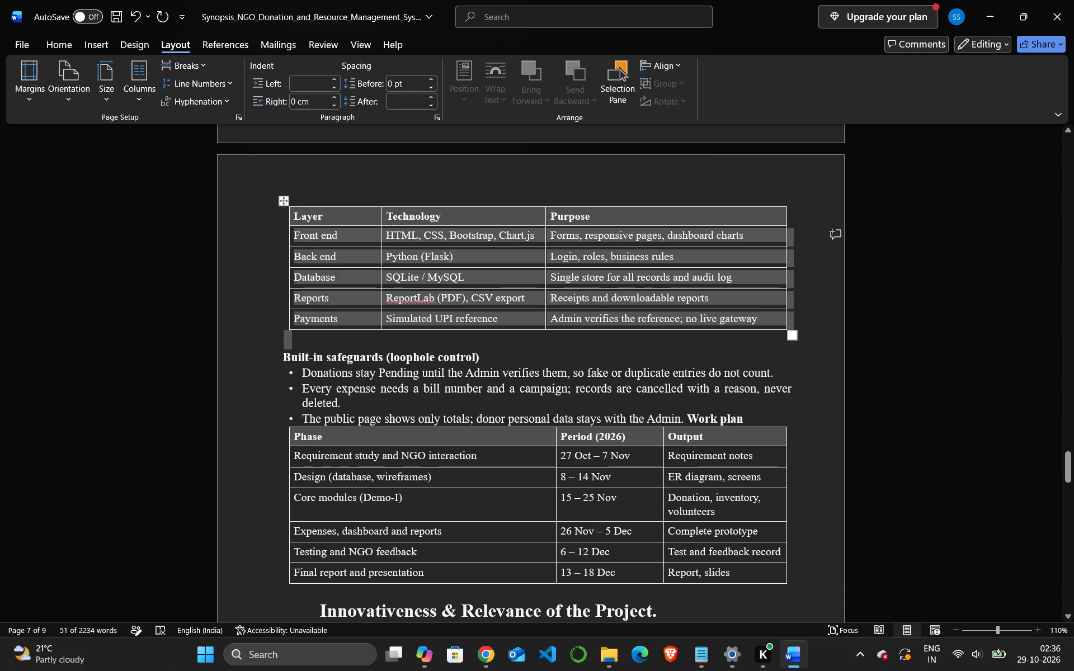
pyautogui.press('BackSpace')
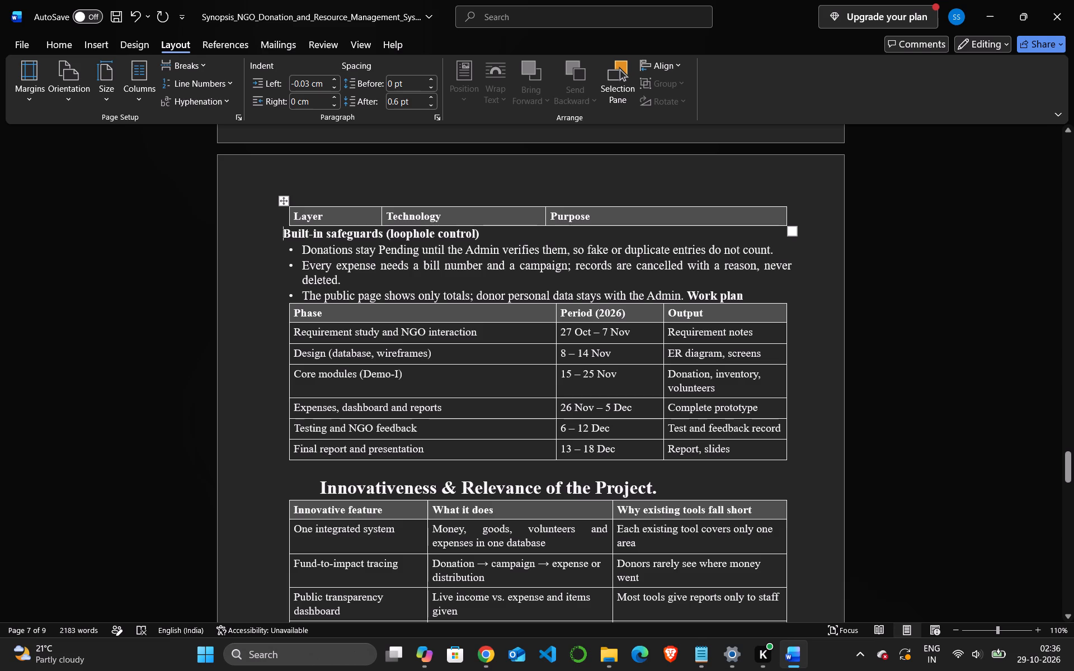
pyautogui.moveTo(829, 219); pyautogui.dragTo(307, 214)
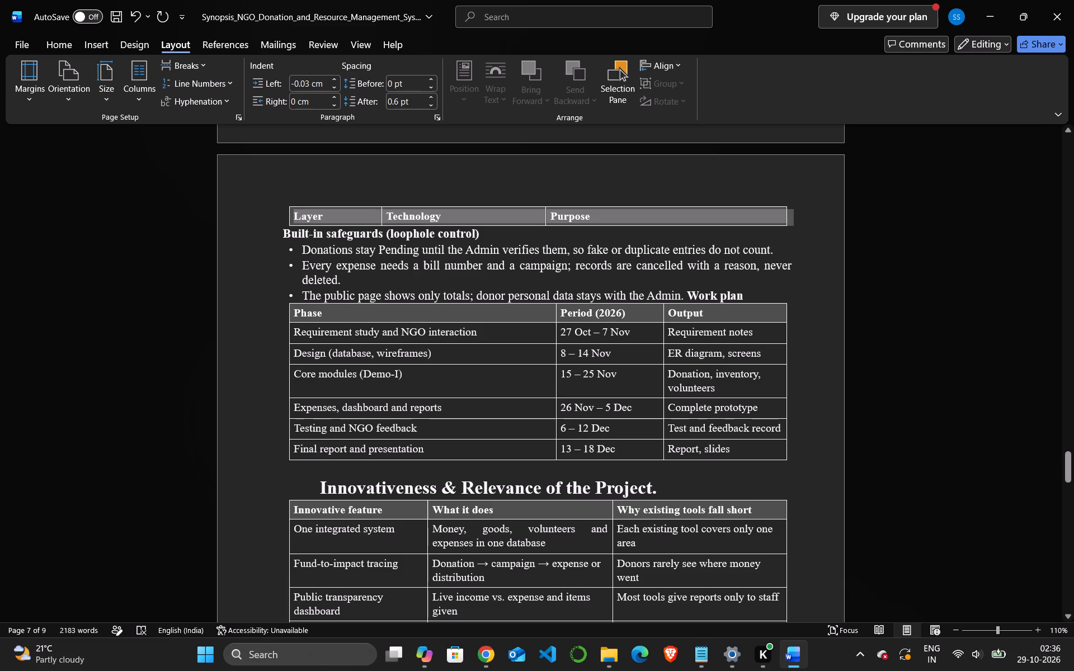
pyautogui.moveTo(307, 214); pyautogui.dragTo(299, 212)
pyautogui.press('BackSpace')
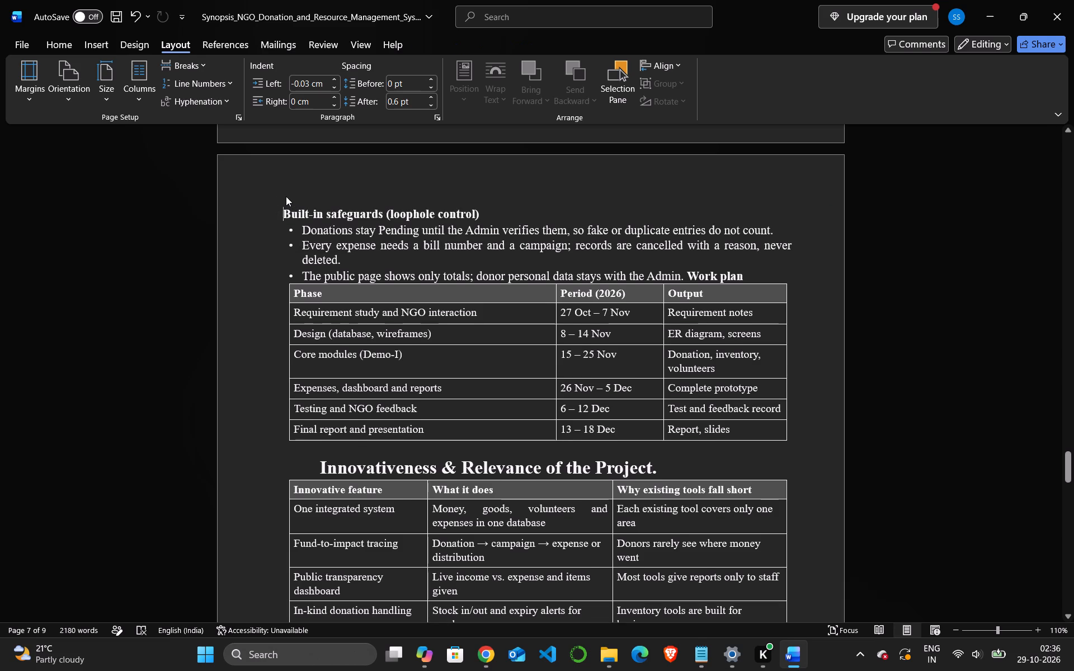
# Insert four blank lines above the Built-in safeguards heading and place the cursor on the first one.
pyautogui.press('Return')
pyautogui.press('Up')
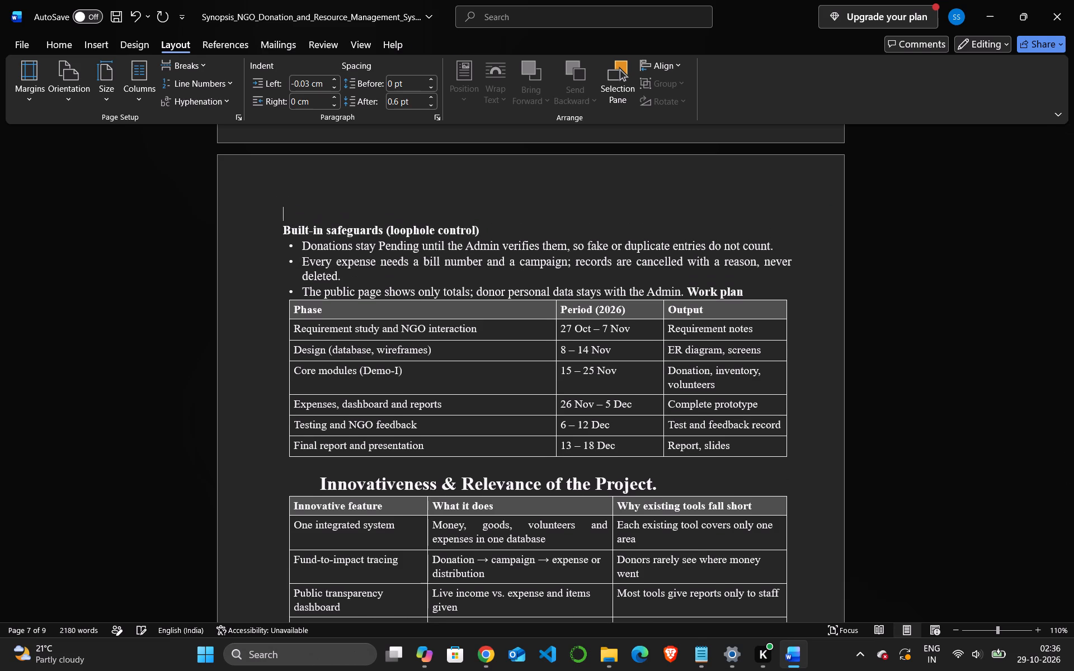
pyautogui.press('Up')
pyautogui.press('Down')
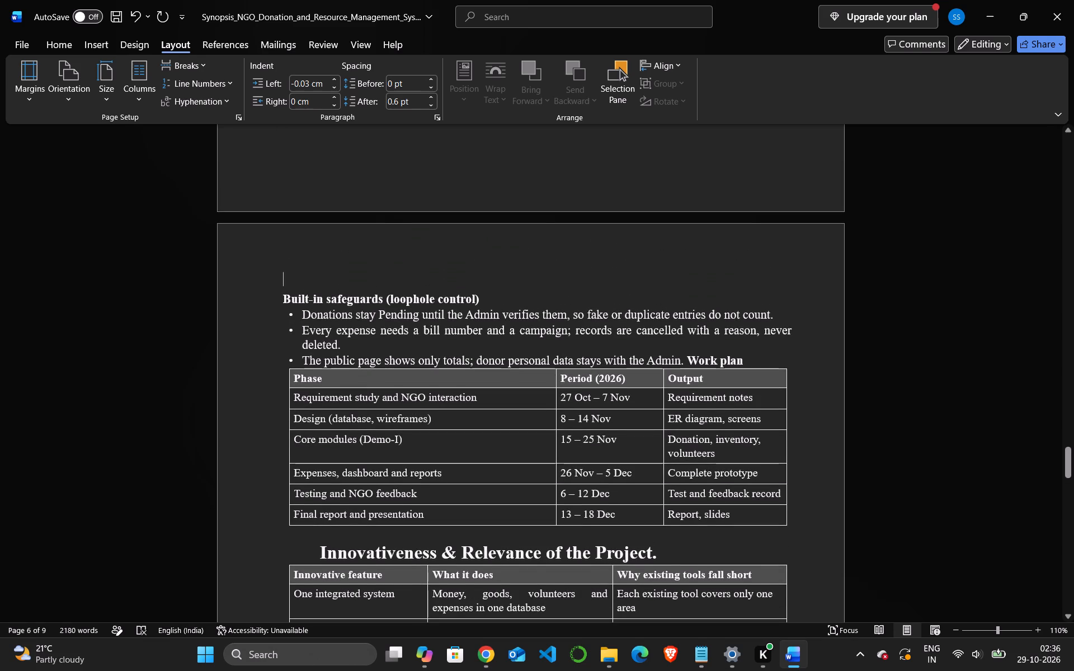
pyautogui.press('Return')
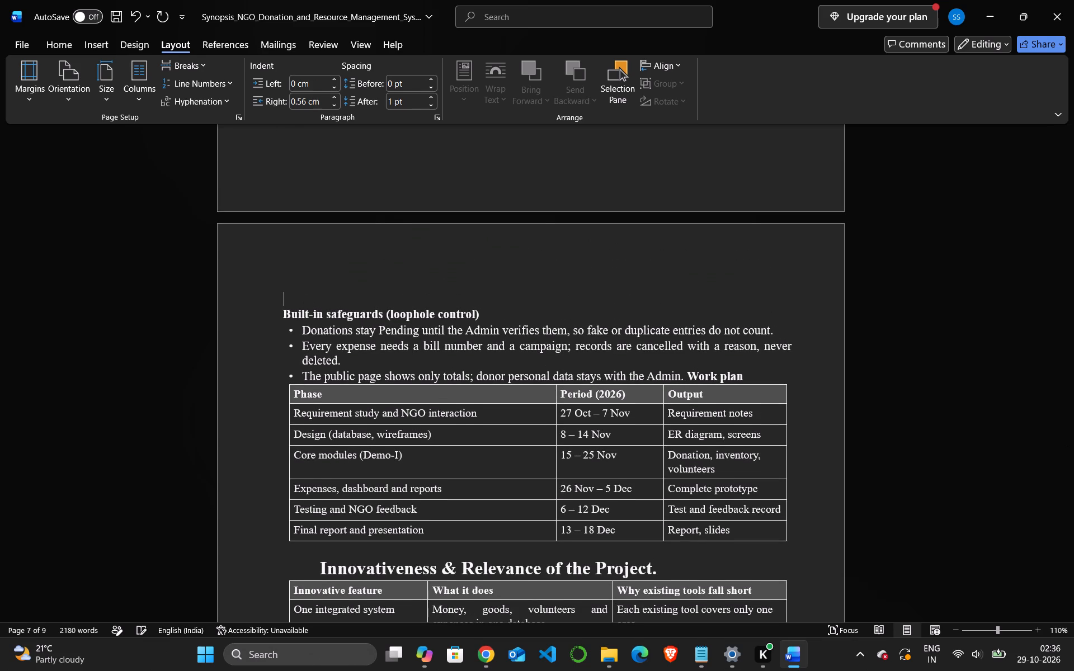
pyautogui.press('Return')
pyautogui.press('Return')
pyautogui.press('Up')
pyautogui.press('Up')
pyautogui.press('Up')
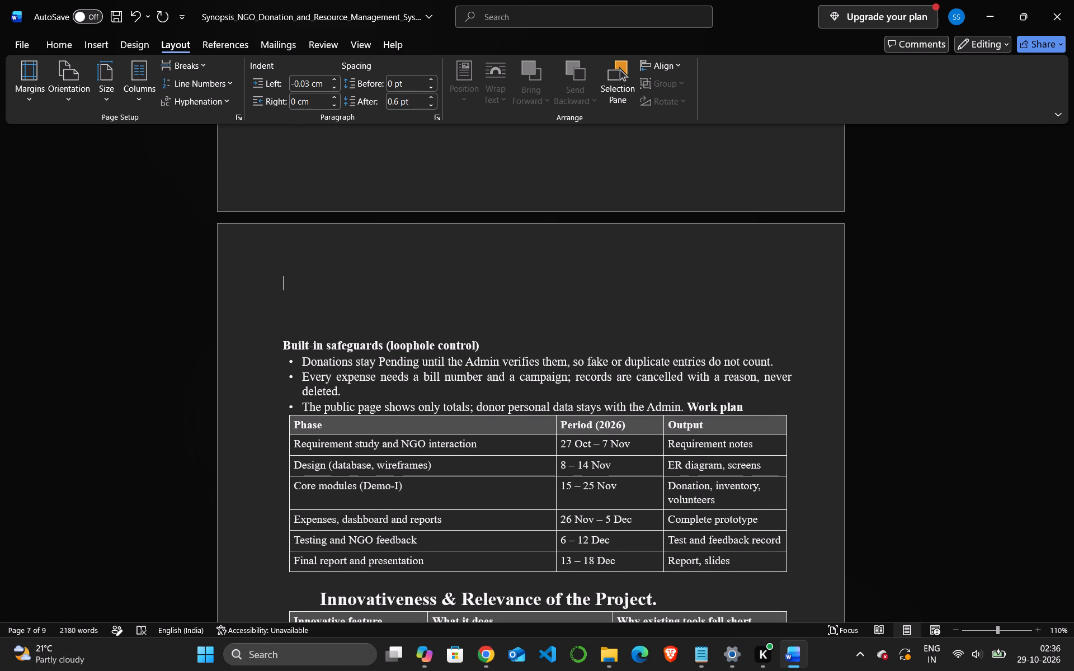
pyautogui.press('Up')
pyautogui.press('Down')
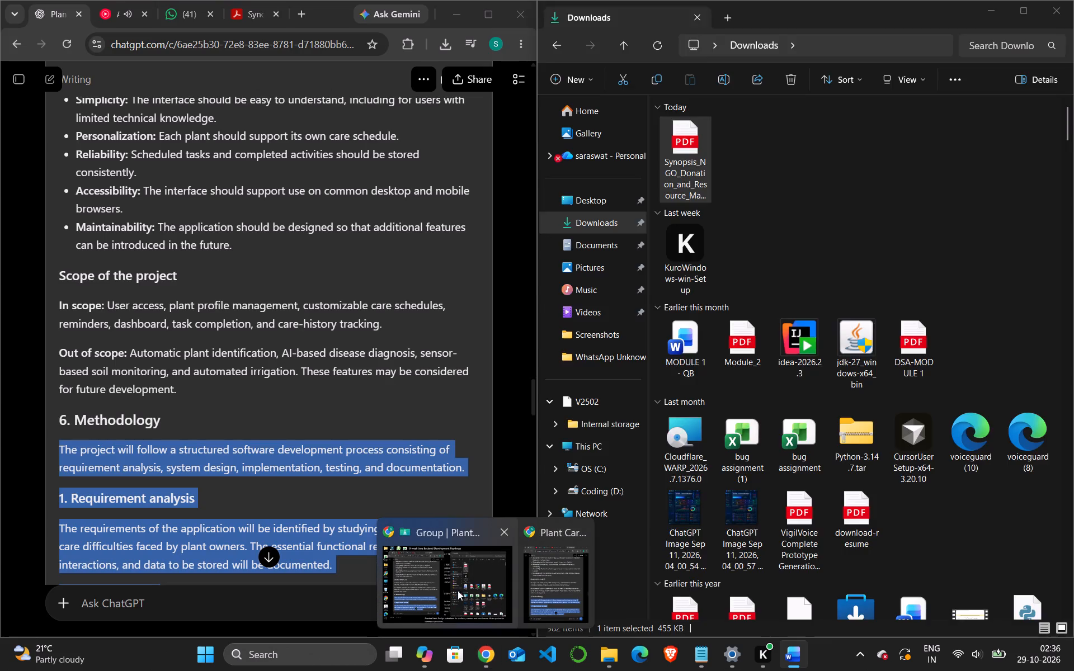
# Copy the Proposed technology stack table from the ChatGPT synopsis in Chrome and paste it above Built-in safeguards in Word.
pyautogui.click(542, 579)
pyautogui.click(340, 404)
pyautogui.scroll(-1, 340, 404)
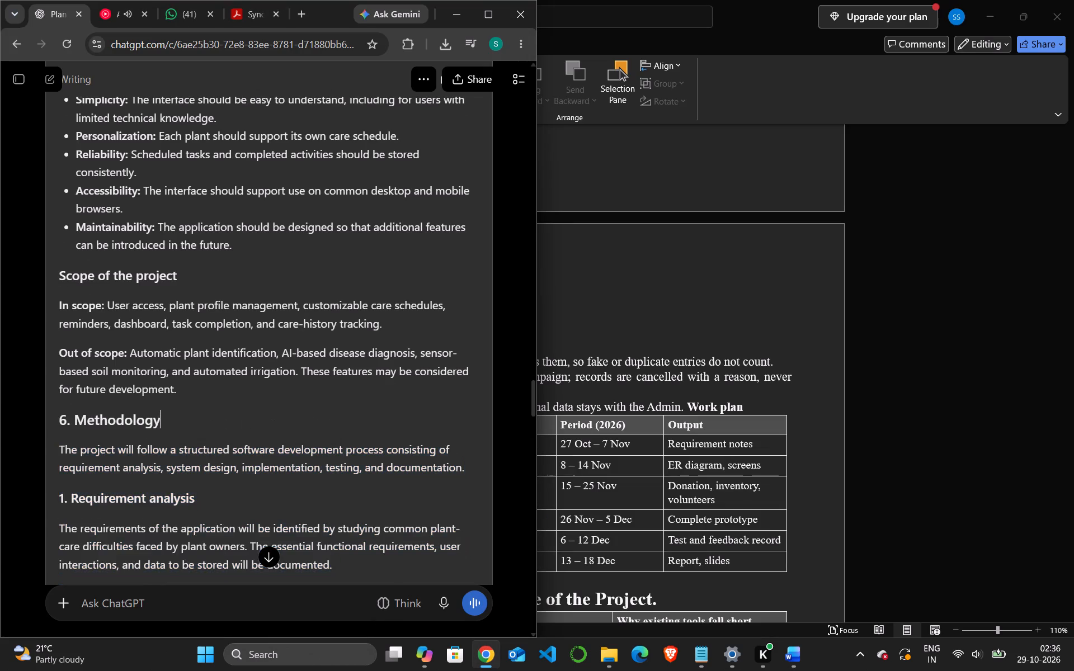
pyautogui.scroll(-5, 340, 404)
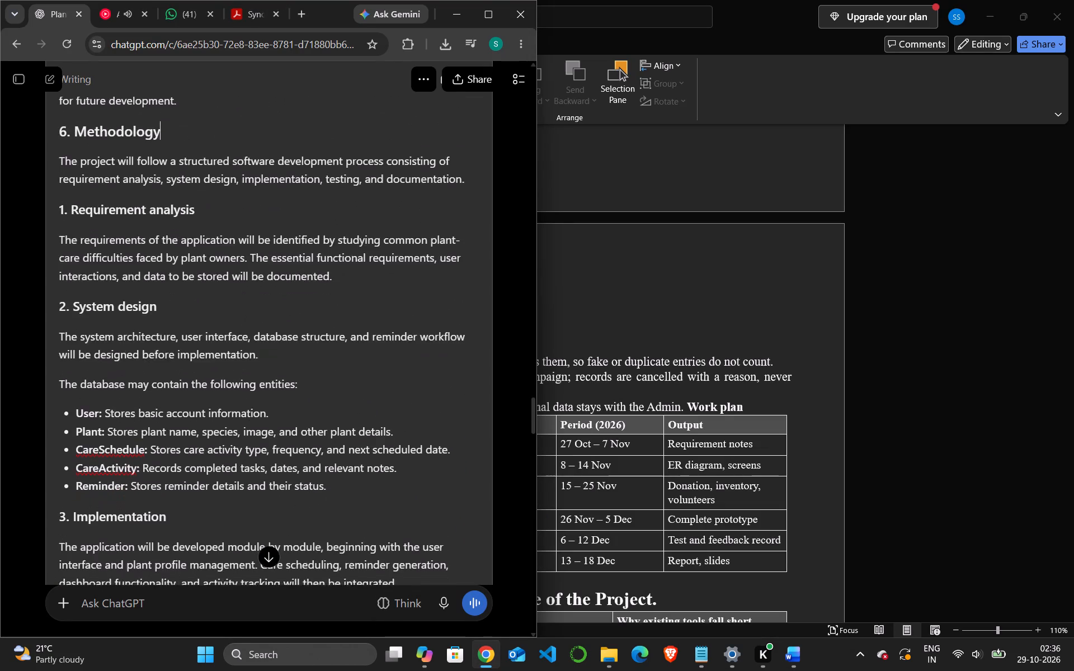
pyautogui.scroll(-5, 340, 404)
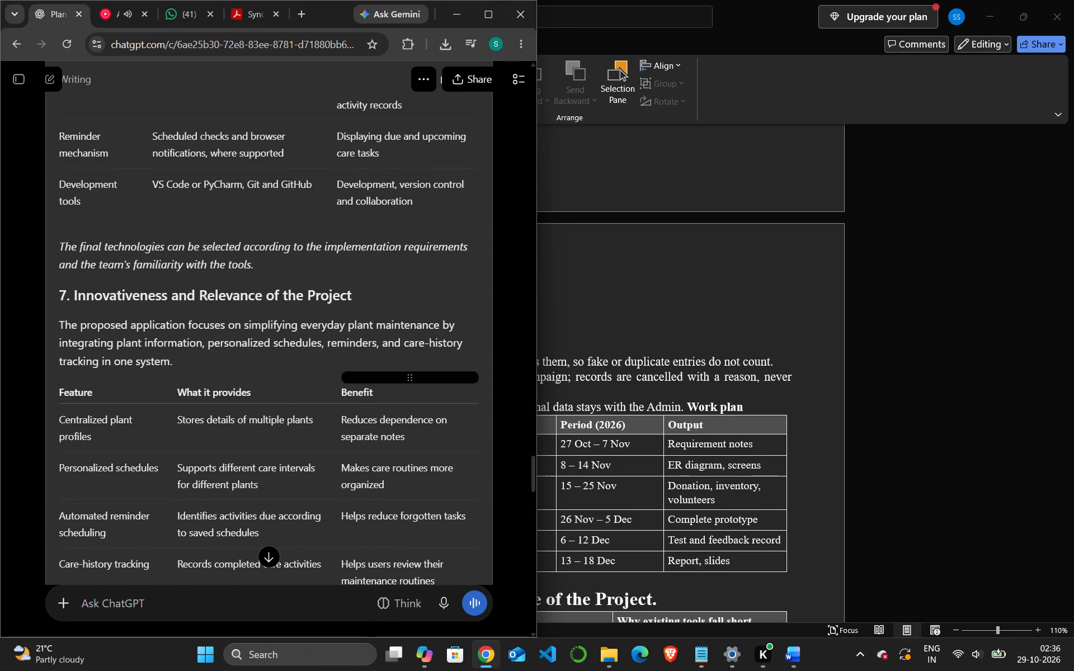
pyautogui.moveTo(446, 204); pyautogui.dragTo(140, 133)
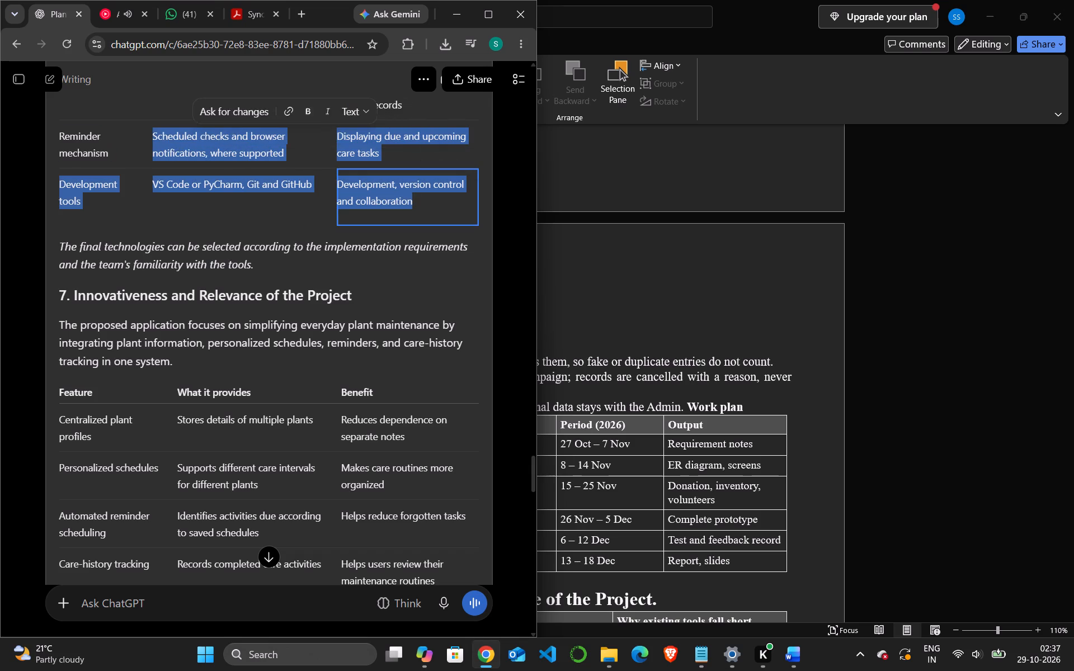
pyautogui.moveTo(140, 133); pyautogui.dragTo(85, 586)
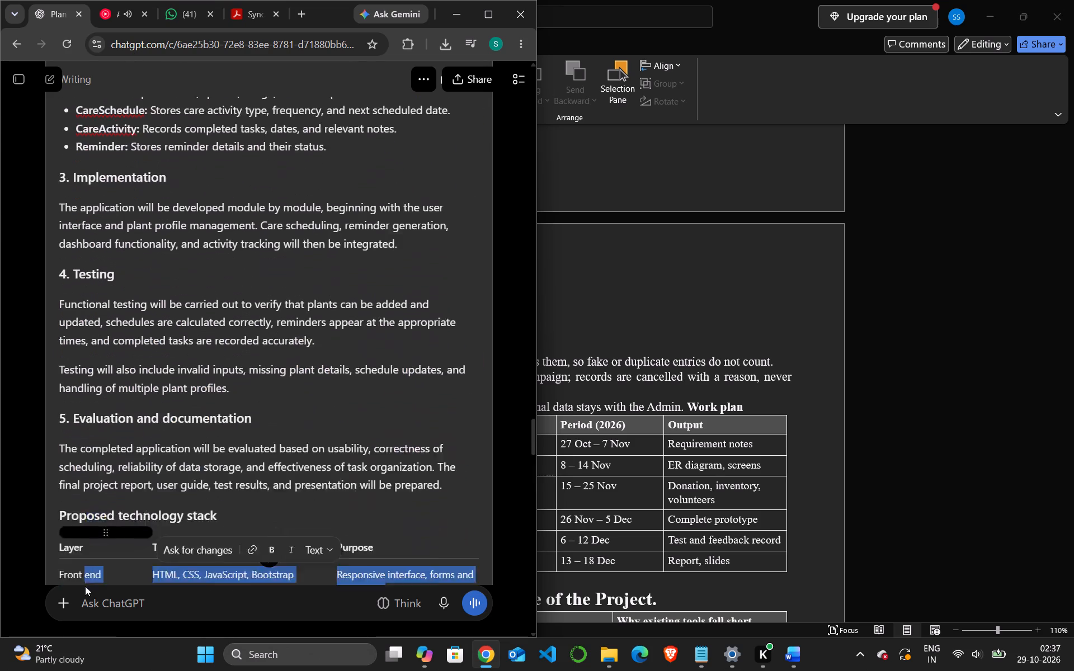
pyautogui.moveTo(85, 586); pyautogui.dragTo(54, 445)
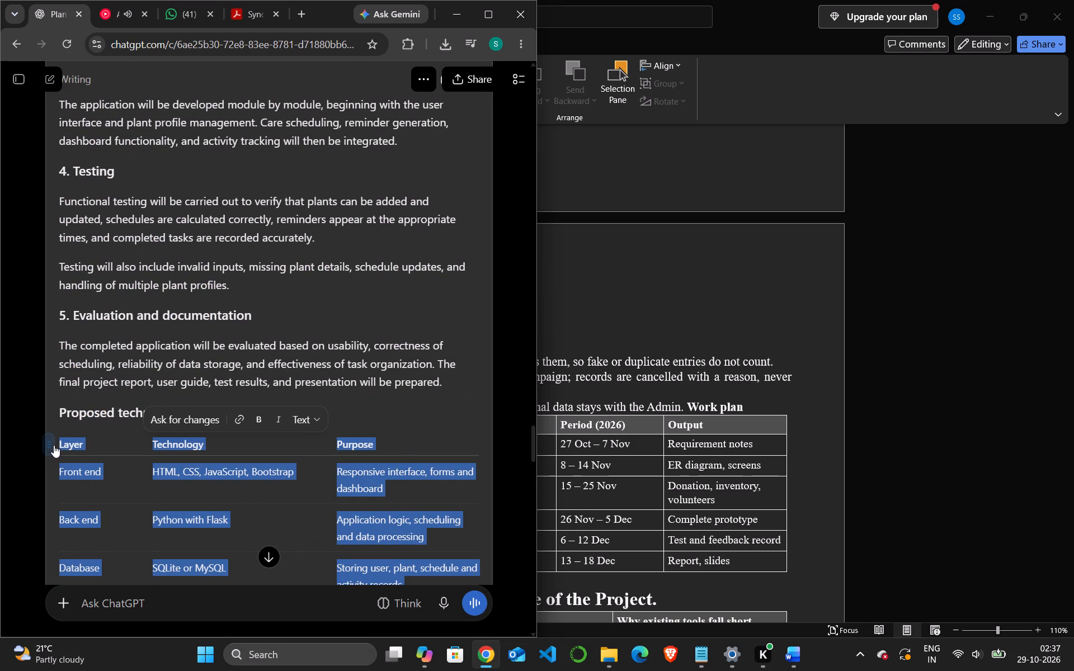
pyautogui.hotkey('ctrl', 'c')
pyautogui.click(601, 287)
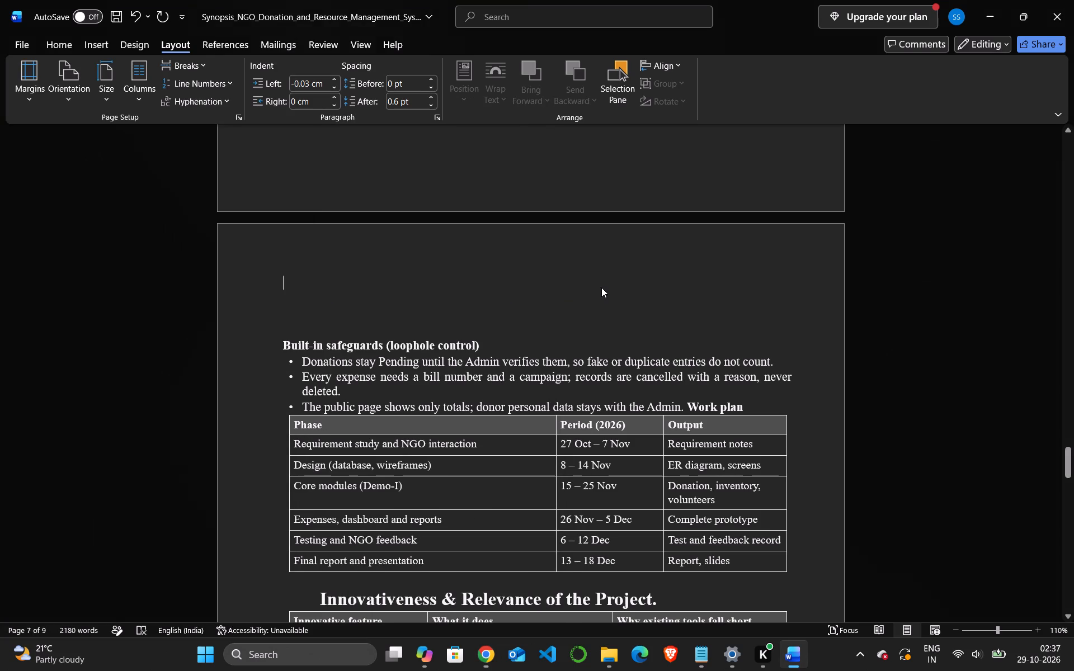
pyautogui.hotkey('ctrl', 'v')
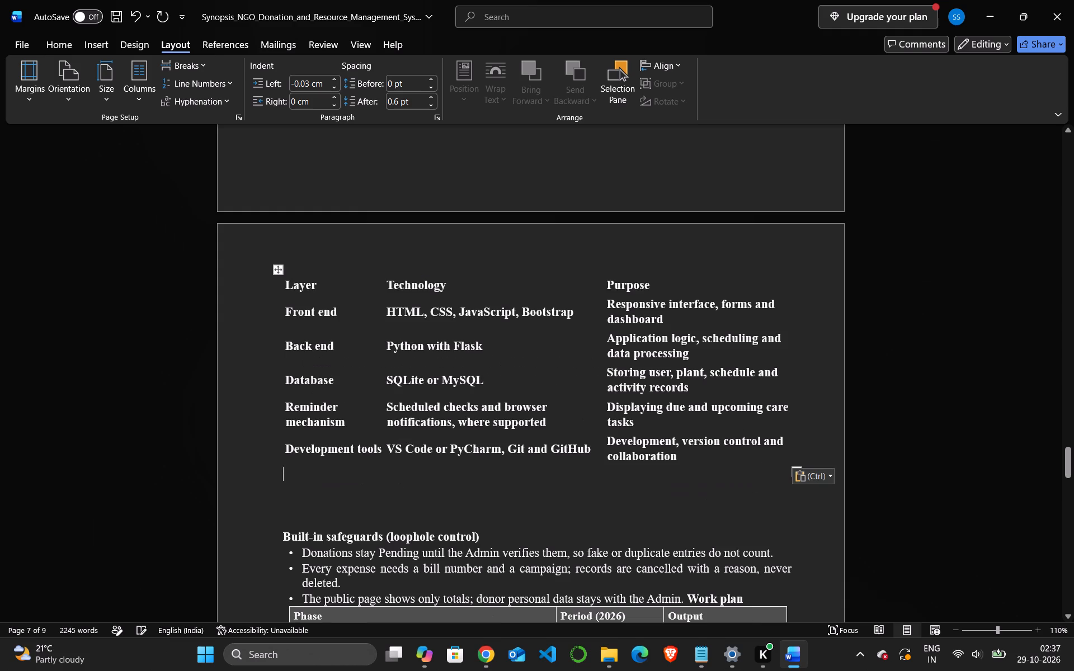
# Set the font size of the whole pasted Layer, Technology and Purpose table to 11.
pyautogui.moveTo(715, 472); pyautogui.dragTo(661, 446)
pyautogui.moveTo(661, 446); pyautogui.dragTo(223, 289)
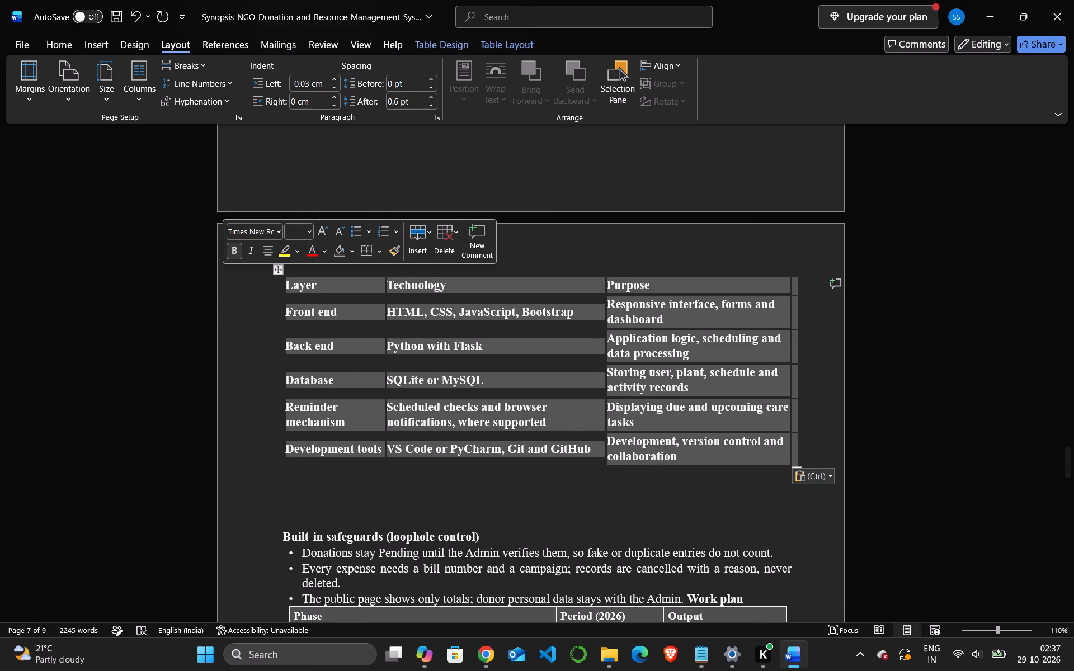
pyautogui.click(309, 231)
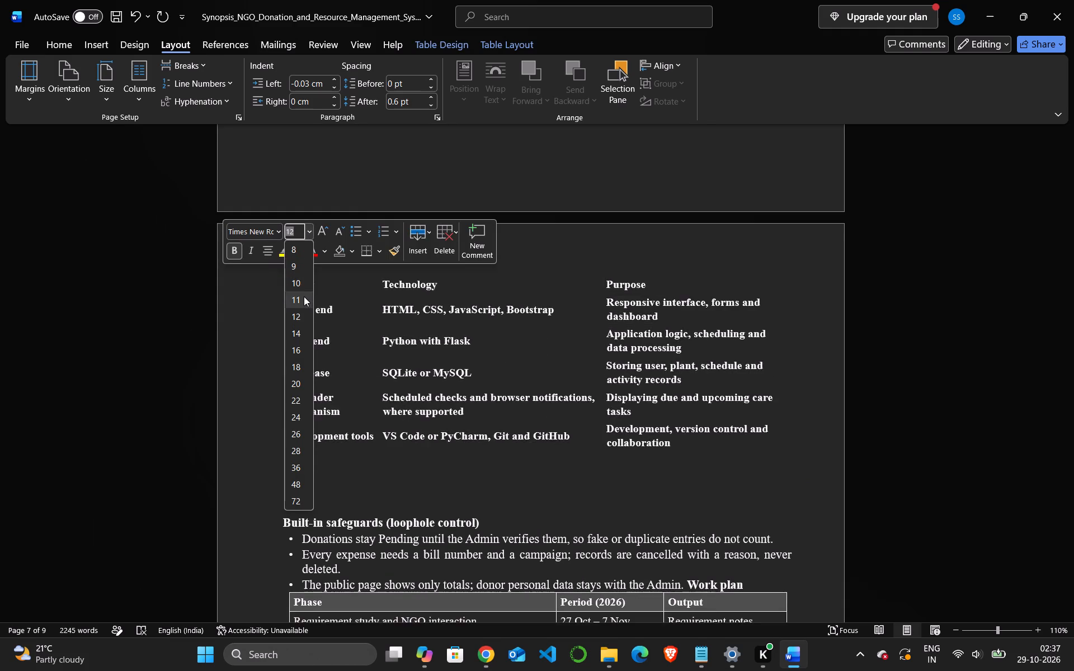
pyautogui.click(304, 296)
pyautogui.click(260, 376)
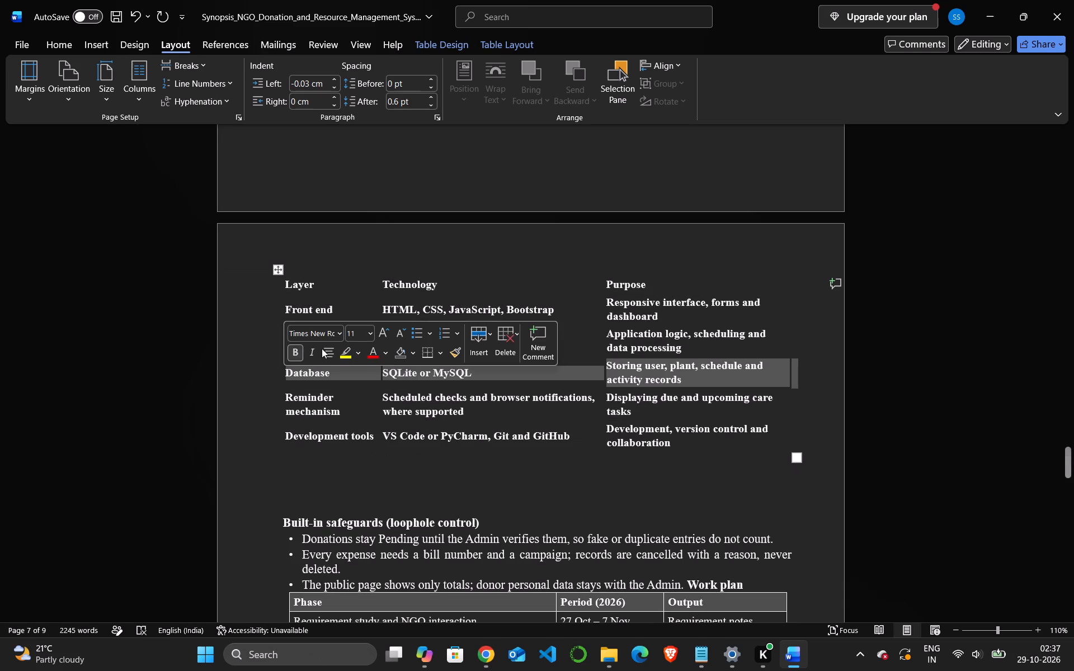
# Apply inside borders to the whole pasted Layer, Technology and Purpose table.
pyautogui.click(801, 461)
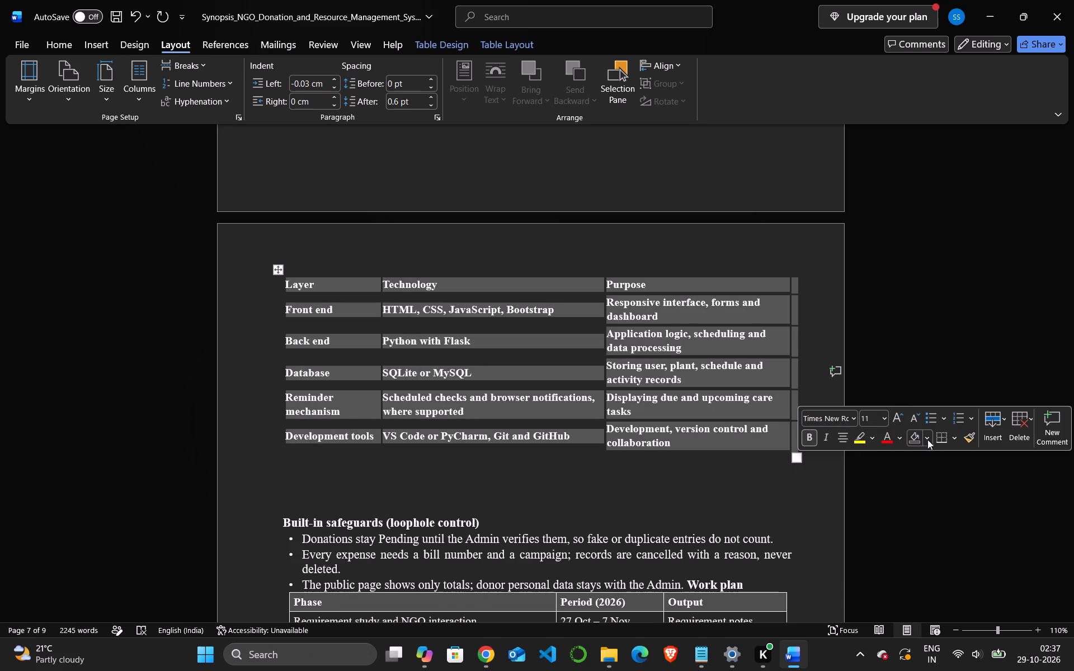
pyautogui.click(950, 438)
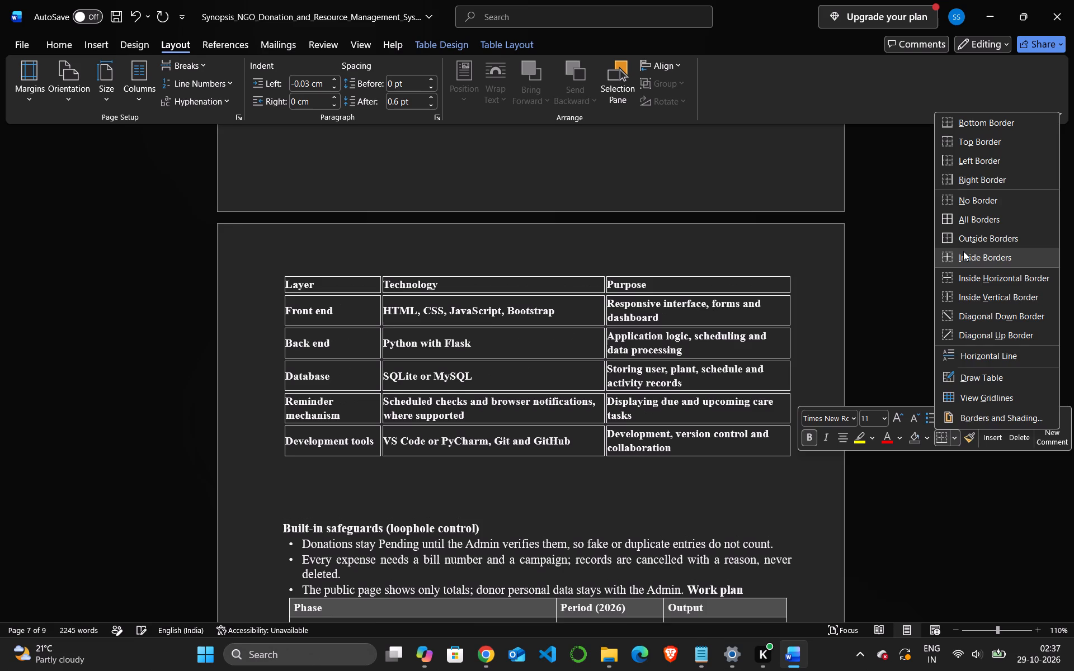
pyautogui.click(963, 251)
pyautogui.click(630, 194)
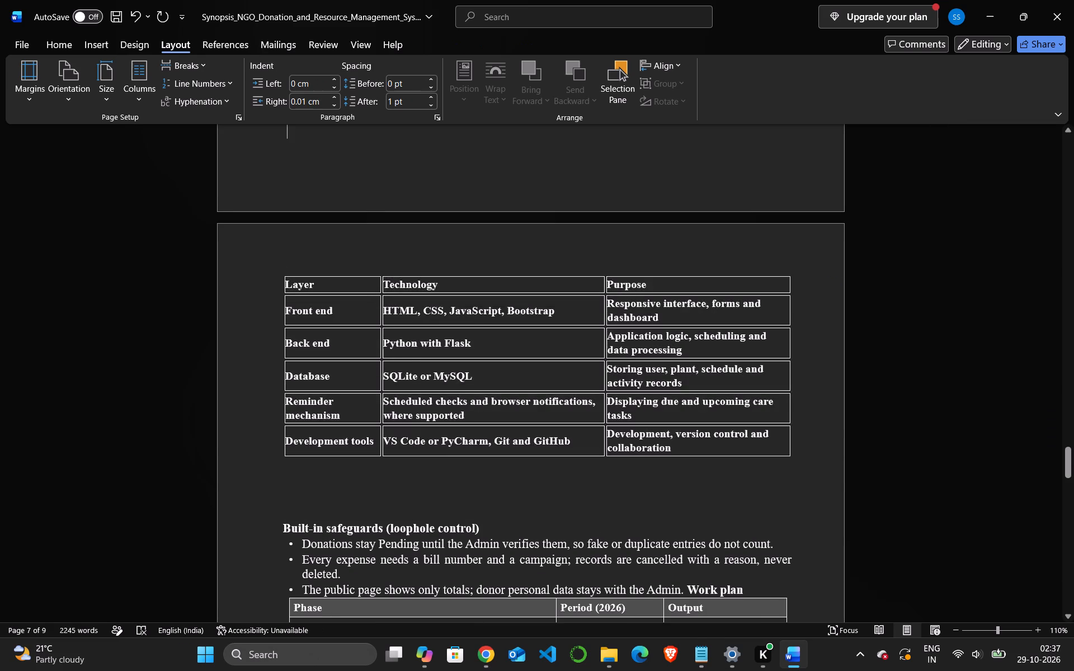
pyautogui.scroll(1, 630, 194)
pyautogui.scroll(-1, 630, 194)
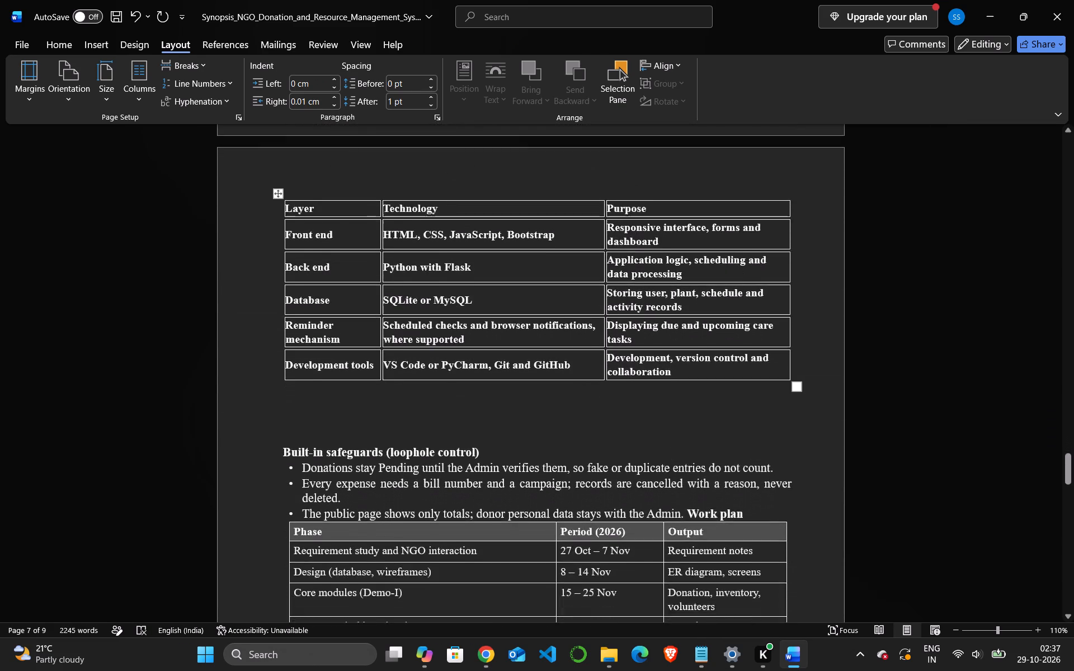
pyautogui.scroll(-1, 630, 194)
pyautogui.scroll(1, 518, 308)
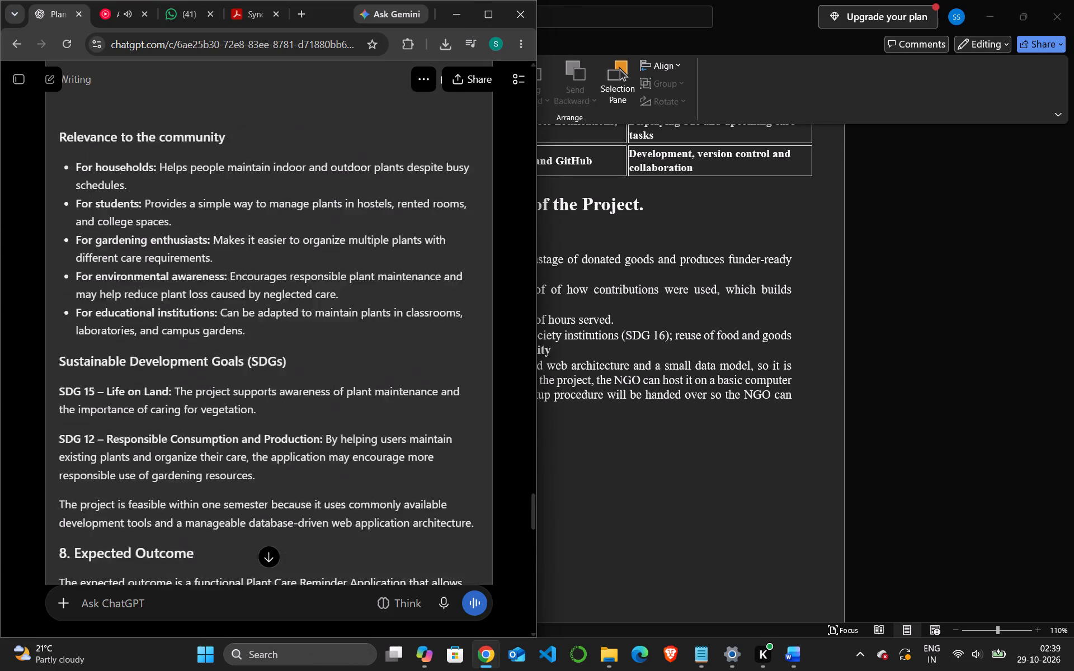
pyautogui.scroll(6, 351, 385)
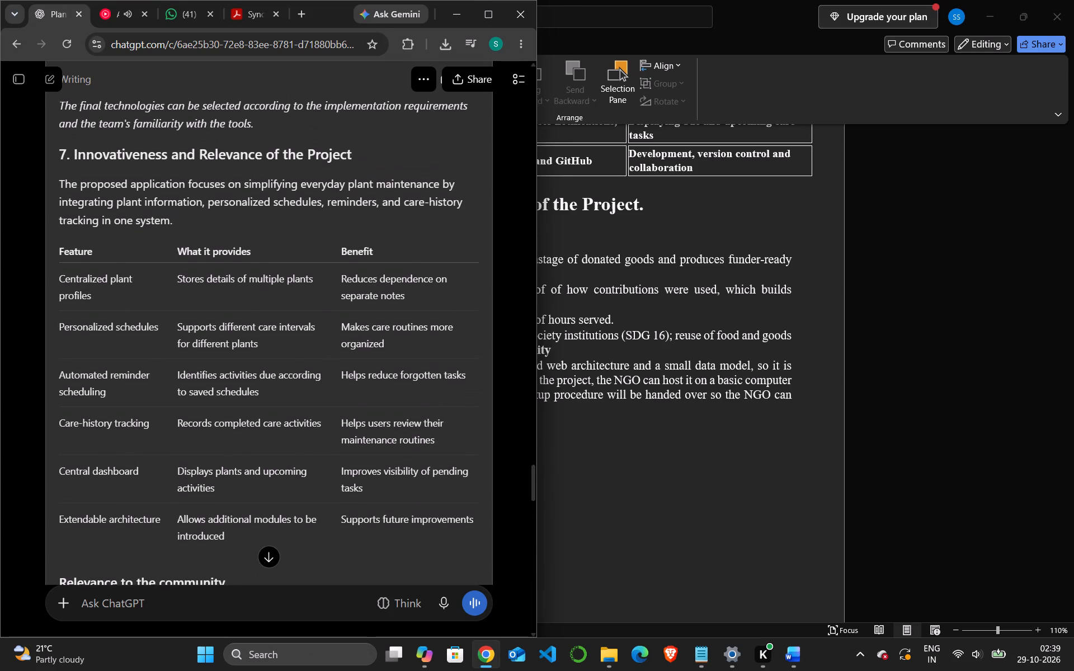
pyautogui.scroll(1, 351, 385)
pyautogui.scroll(-1, 285, 336)
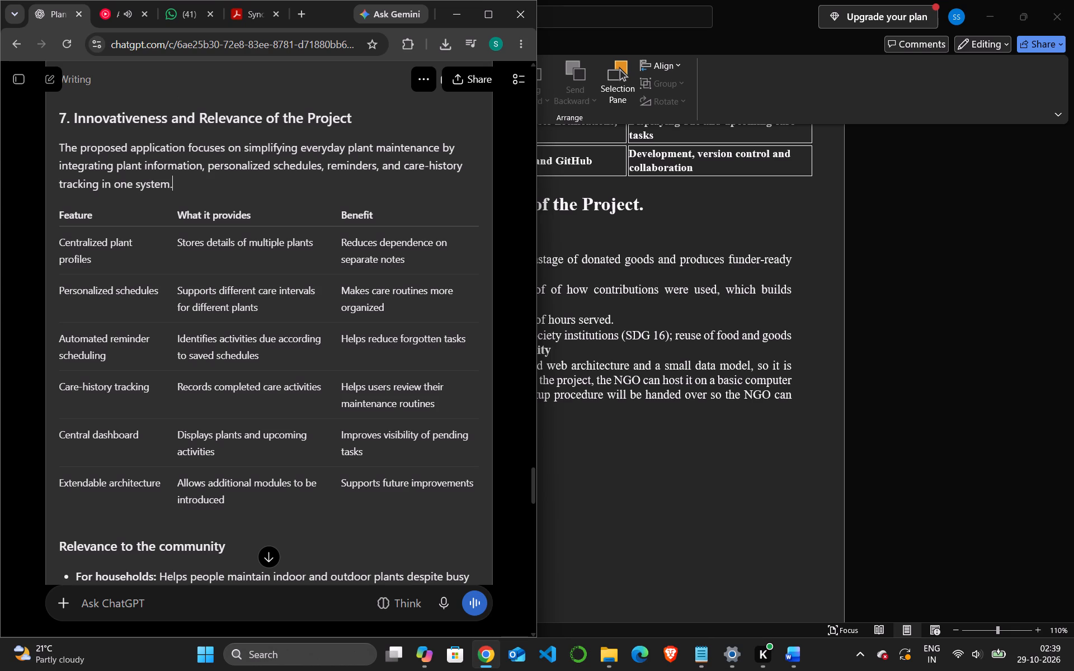
pyautogui.doubleClick(253, 511)
pyautogui.moveTo(439, 504); pyautogui.dragTo(62, 174)
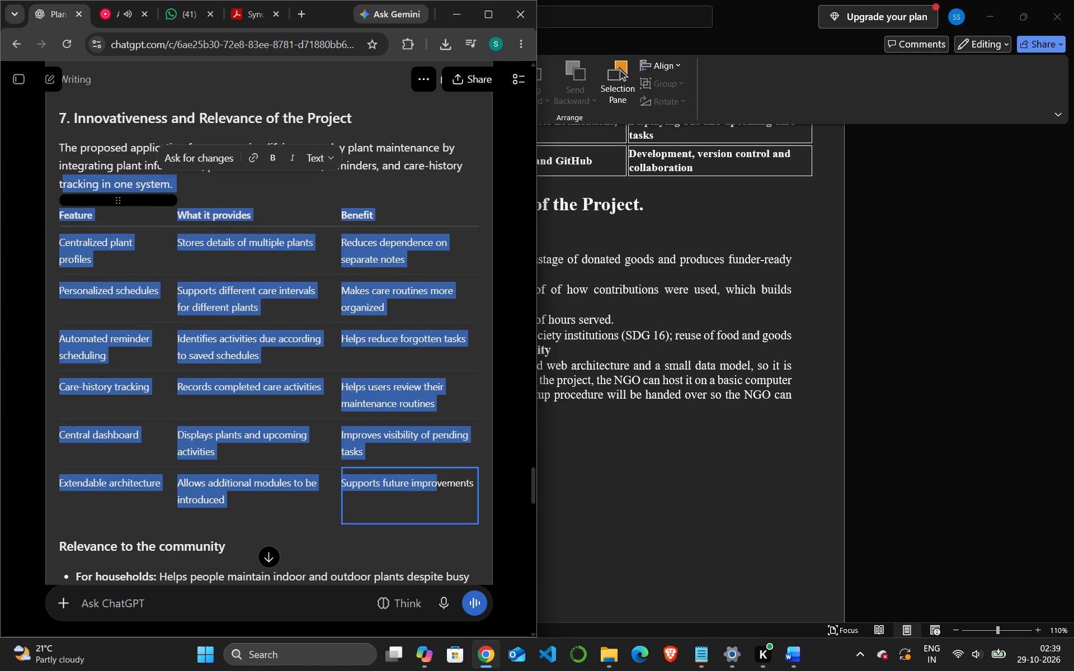
pyautogui.moveTo(62, 174); pyautogui.dragTo(56, 154)
pyautogui.hotkey('ctrl', 'c')
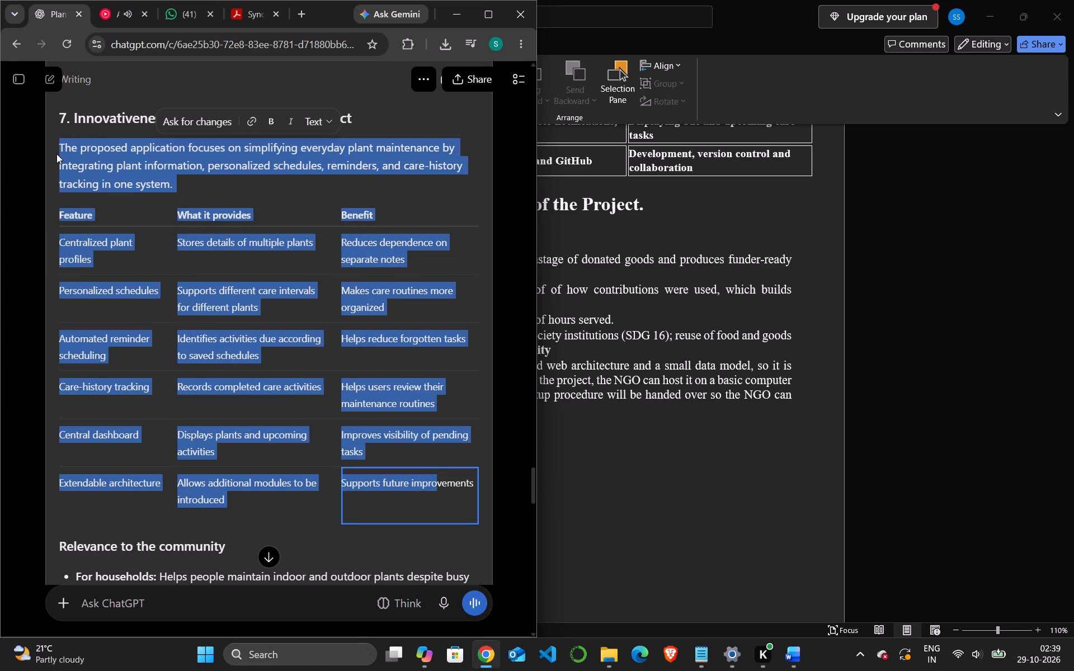
# Back in Word, insert eight spaces on the empty line below the Innovativeness & Relevance heading and paste the copied paragraph and table.
pyautogui.click(634, 424)
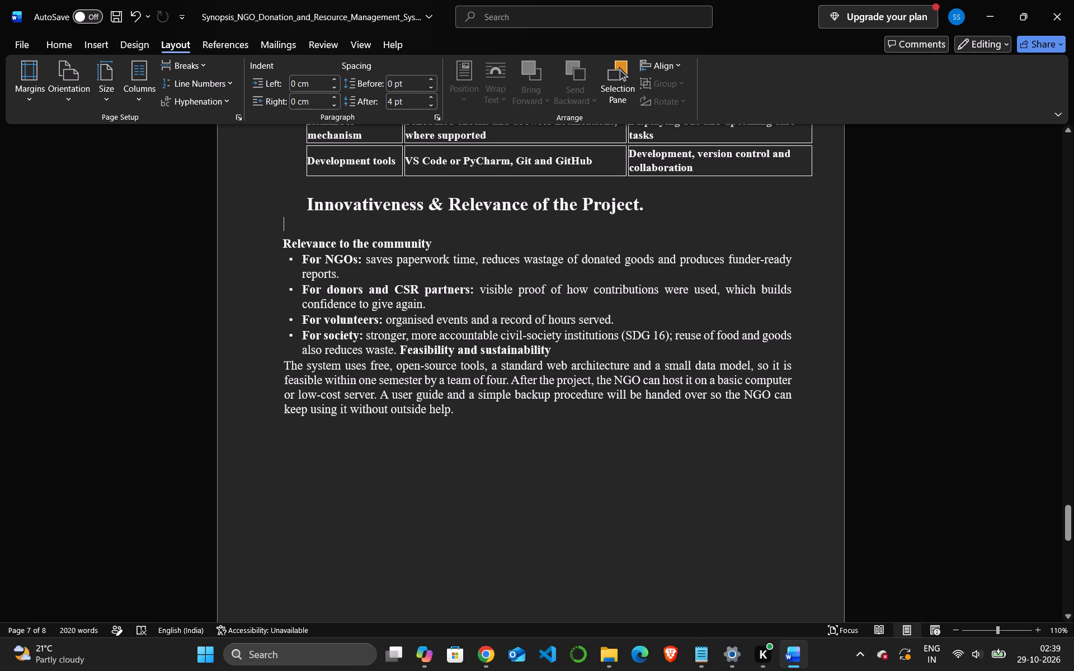
pyautogui.press('space')
pyautogui.press('space')
pyautogui.press('space')
pyautogui.press('space')
pyautogui.press('space')
pyautogui.press('space')
pyautogui.press('space')
pyautogui.press('space')
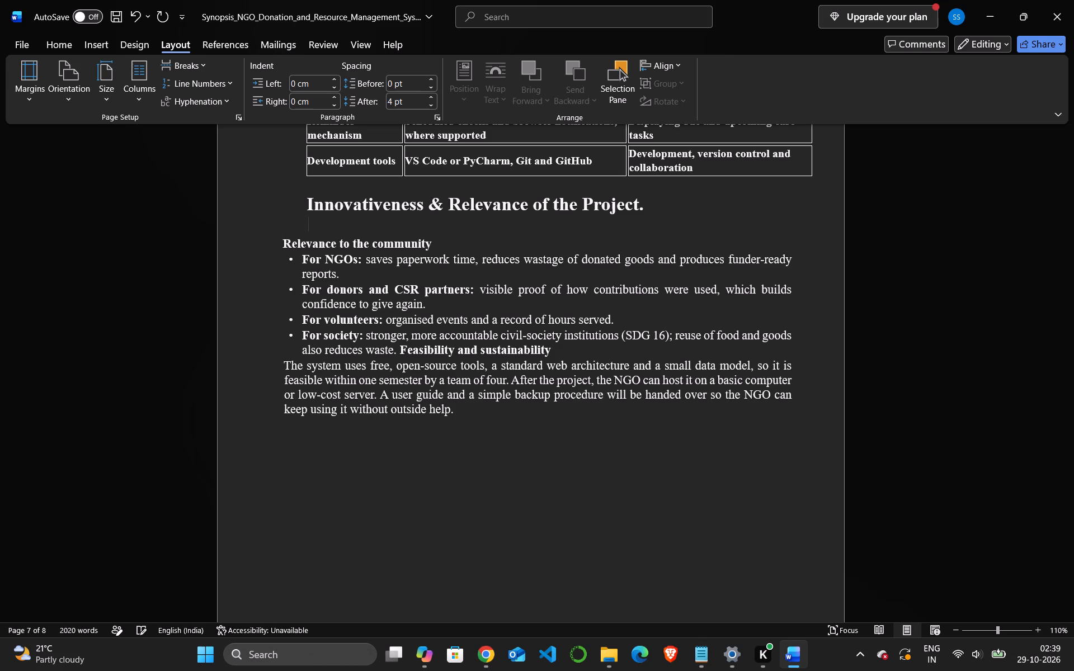
pyautogui.hotkey('ctrl', 'v')
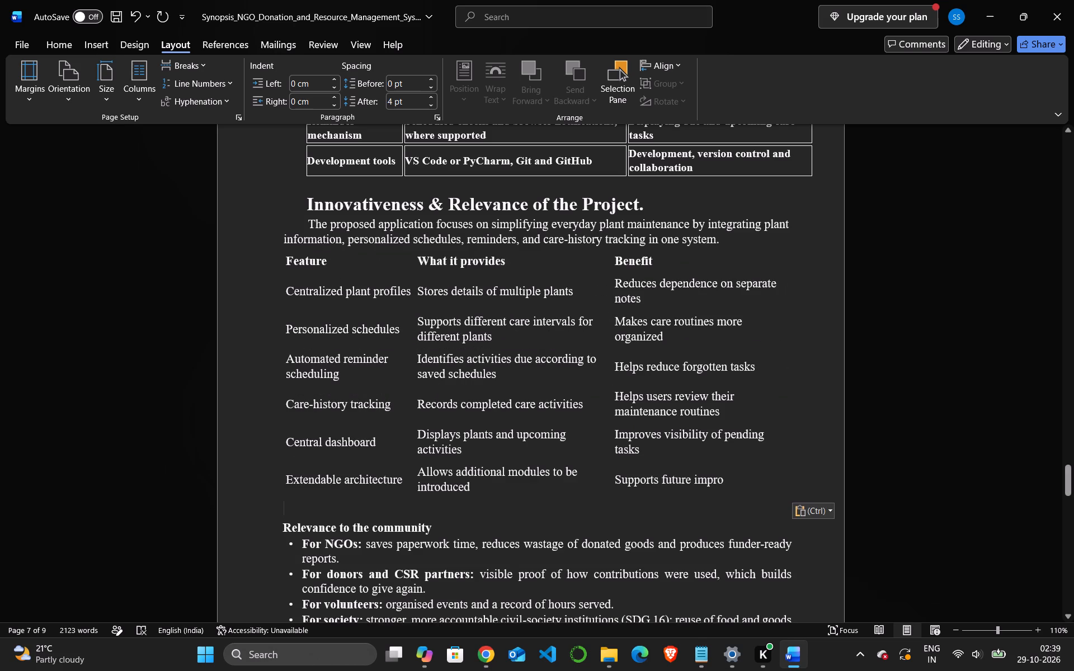
# Try to indent the second line of the pasted paragraph by inserting seven spaces before "information".
pyautogui.click(280, 237)
pyautogui.press('space')
pyautogui.press('space')
pyautogui.press('space')
pyautogui.press('space')
pyautogui.press('space')
pyautogui.press('space')
pyautogui.press('space')
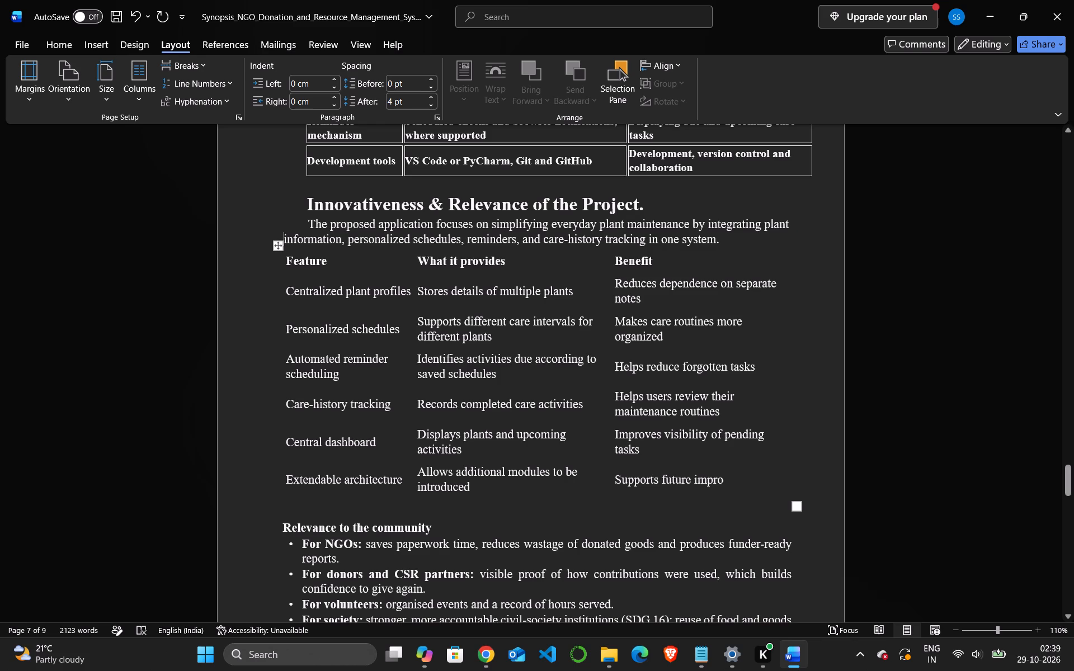
# Set the font size of the pasted Innovativeness paragraph and its Feature table to 11.
pyautogui.moveTo(752, 497); pyautogui.dragTo(695, 447)
pyautogui.moveTo(695, 447); pyautogui.dragTo(308, 224)
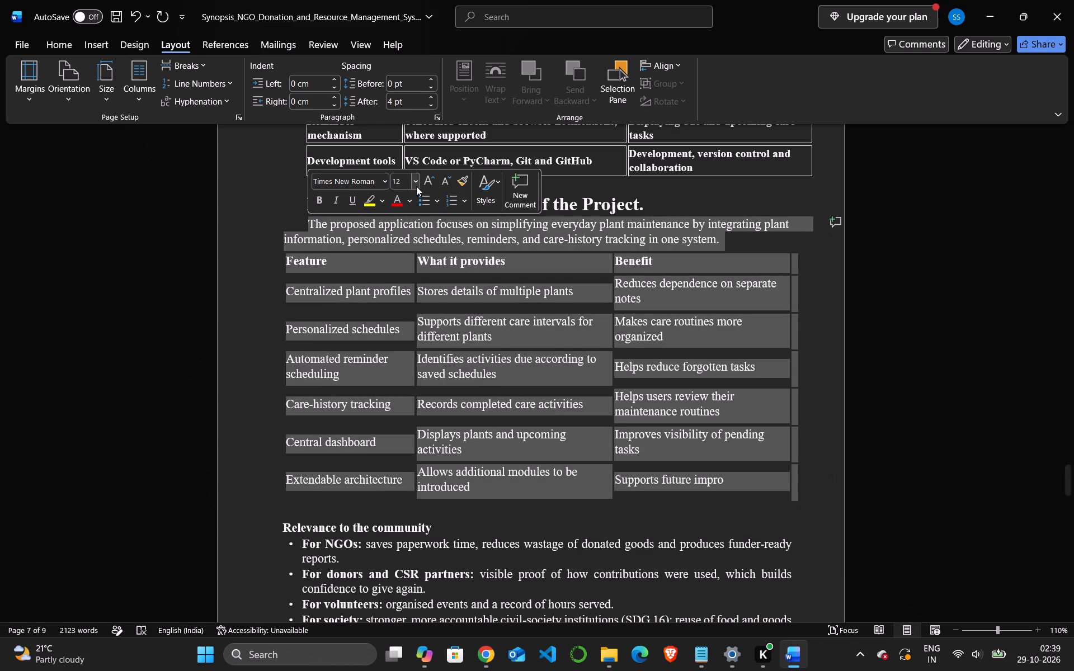
pyautogui.click(417, 186)
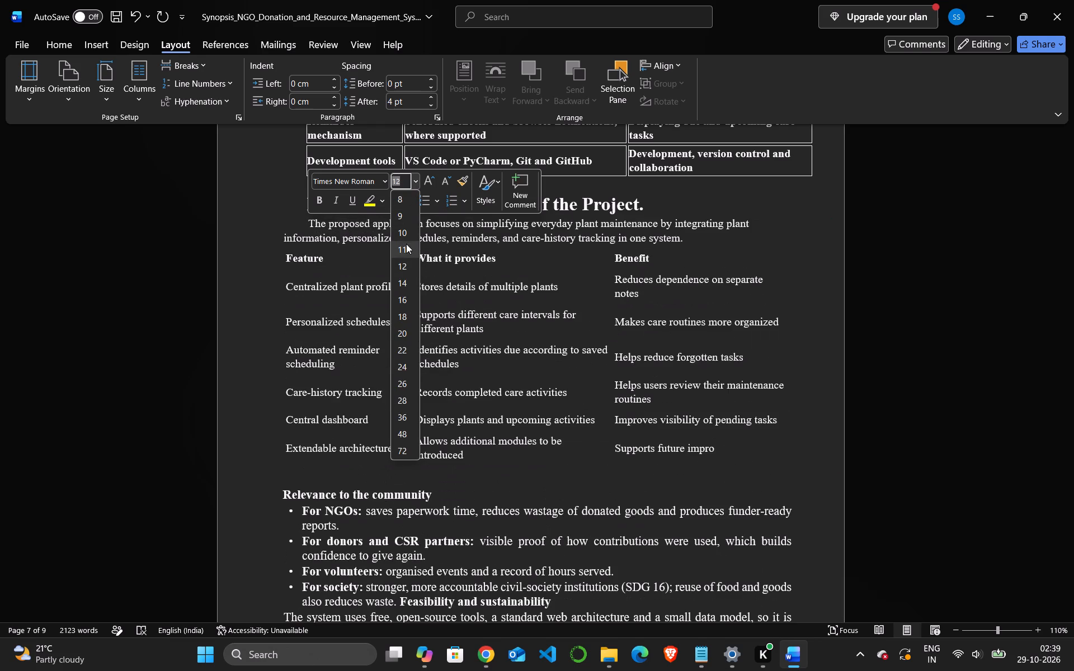
pyautogui.click(406, 244)
pyautogui.click(286, 229)
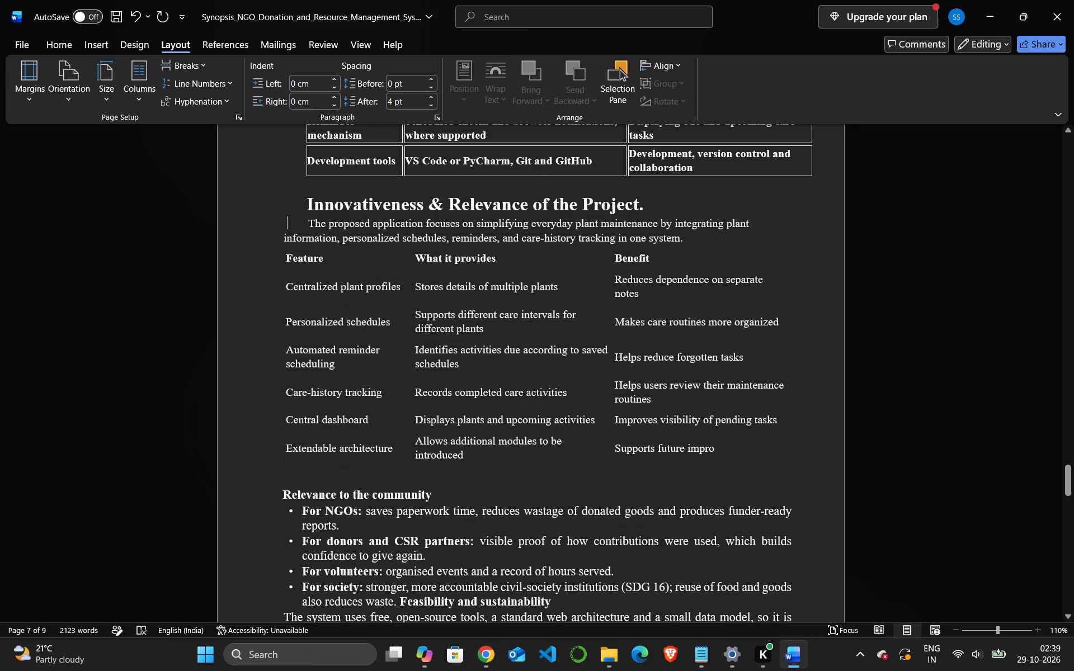
# Try again to indent the second line of the Innovativeness paragraph by inserting seven spaces before "information".
pyautogui.doubleClick(285, 238)
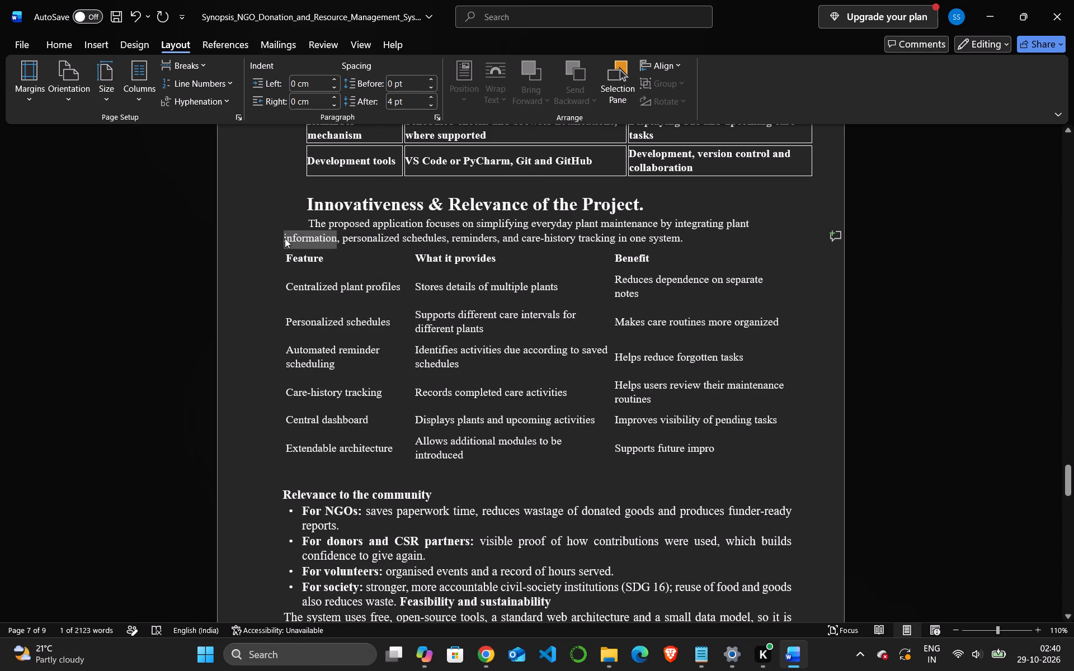
pyautogui.click(285, 238)
pyautogui.press('space')
pyautogui.press('space')
pyautogui.press('space')
pyautogui.press('space')
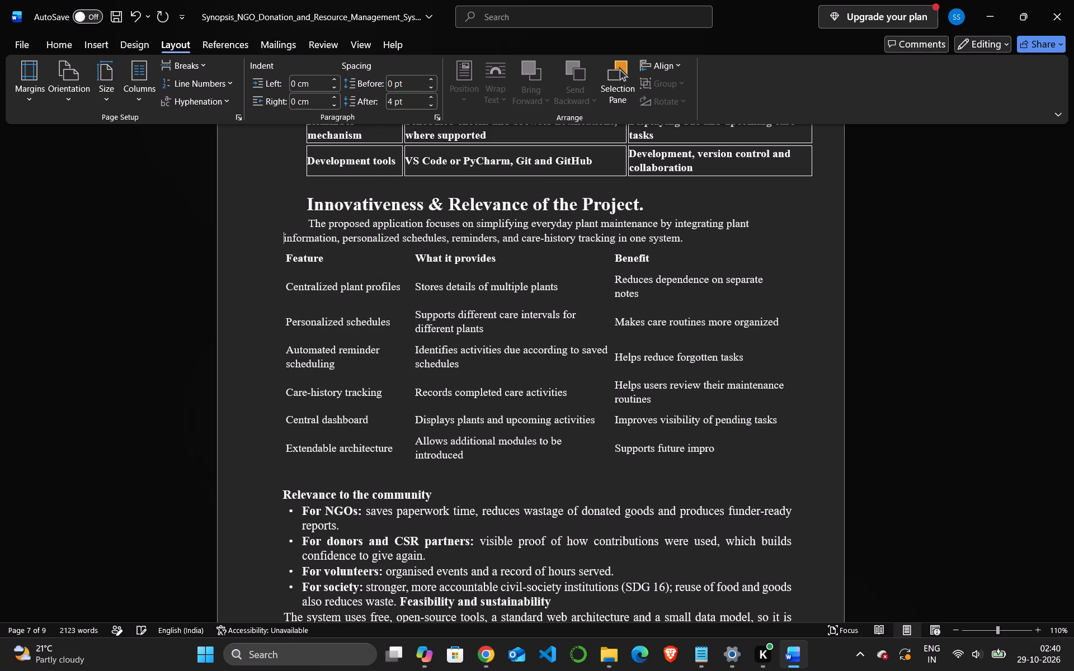
pyautogui.press('space')
pyautogui.press('space')
pyautogui.press('space')
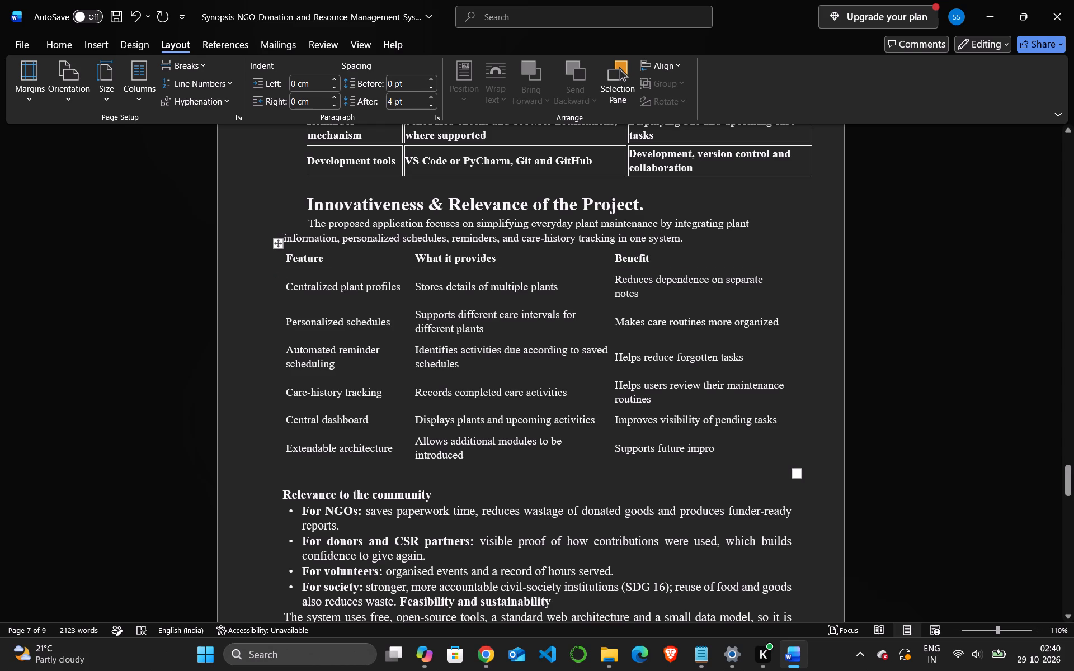
# Apply inside borders to the whole Feature, What it provides and Benefit table.
pyautogui.click(795, 474)
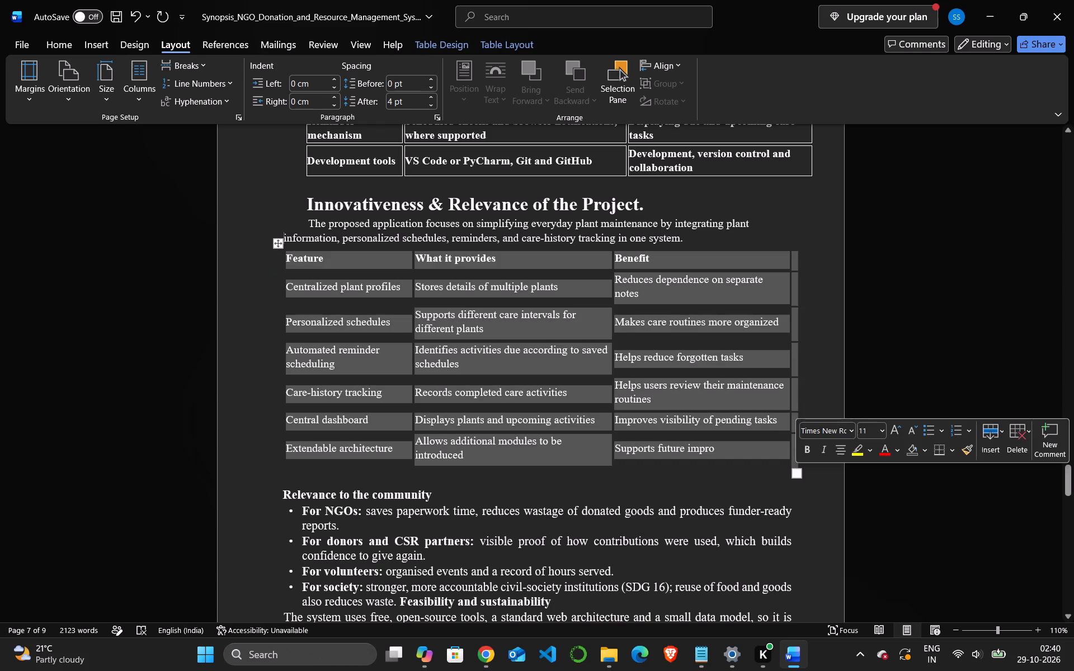
pyautogui.click(951, 451)
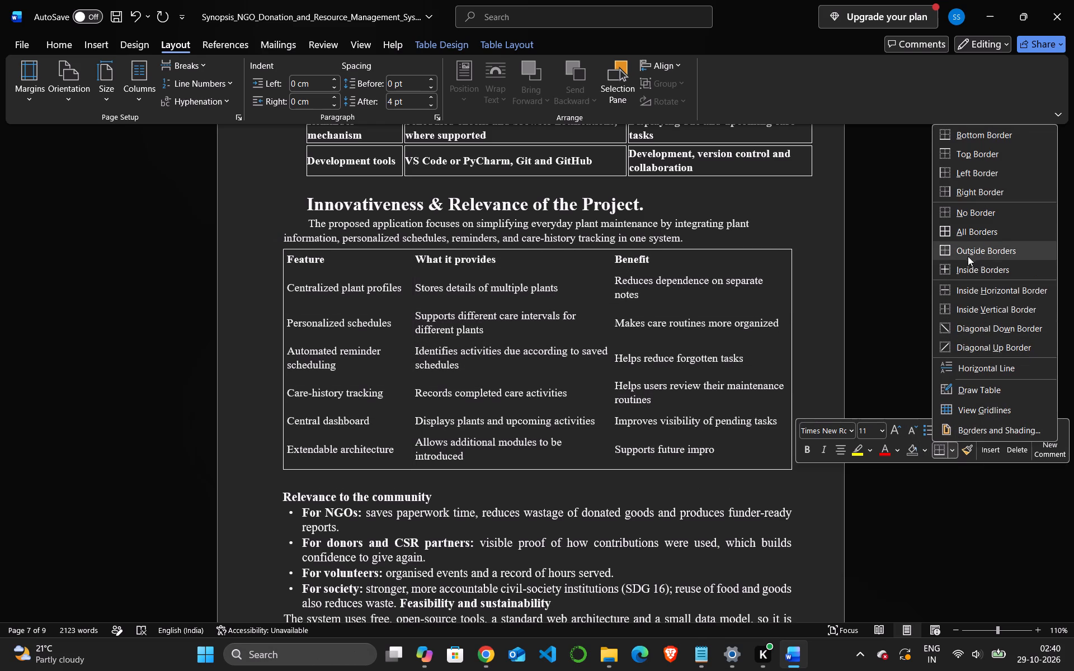
pyautogui.click(965, 270)
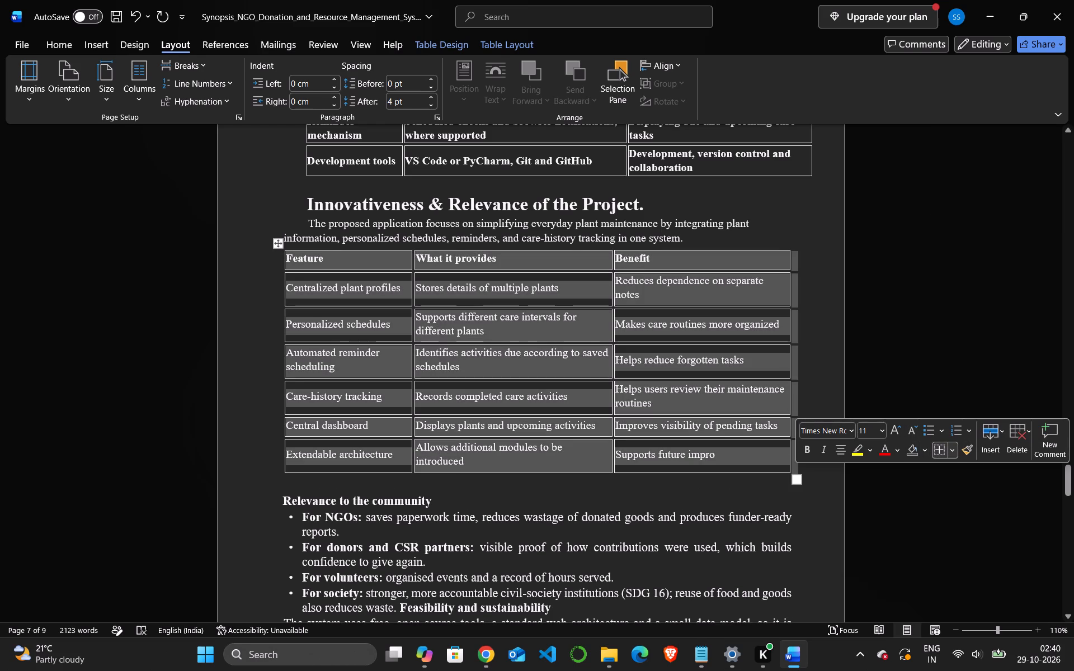
pyautogui.click(813, 212)
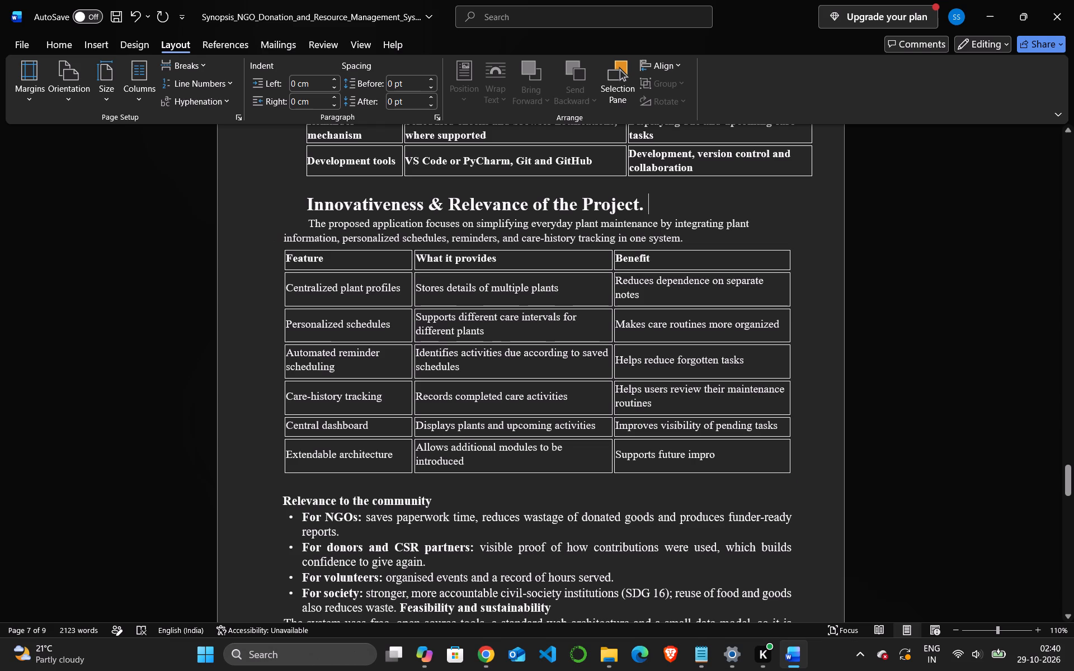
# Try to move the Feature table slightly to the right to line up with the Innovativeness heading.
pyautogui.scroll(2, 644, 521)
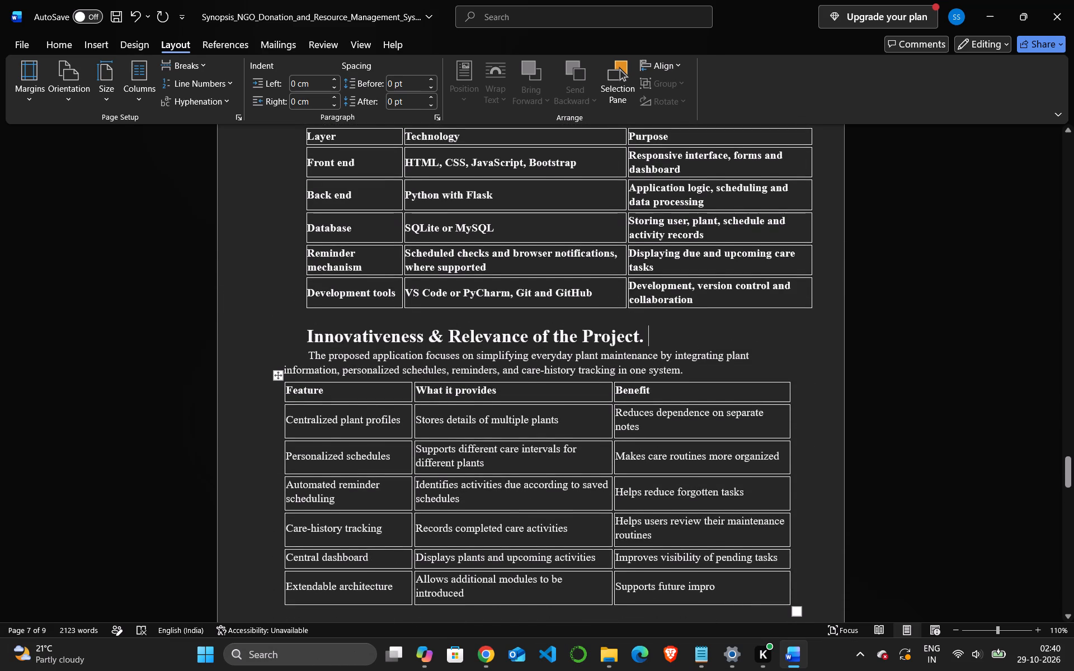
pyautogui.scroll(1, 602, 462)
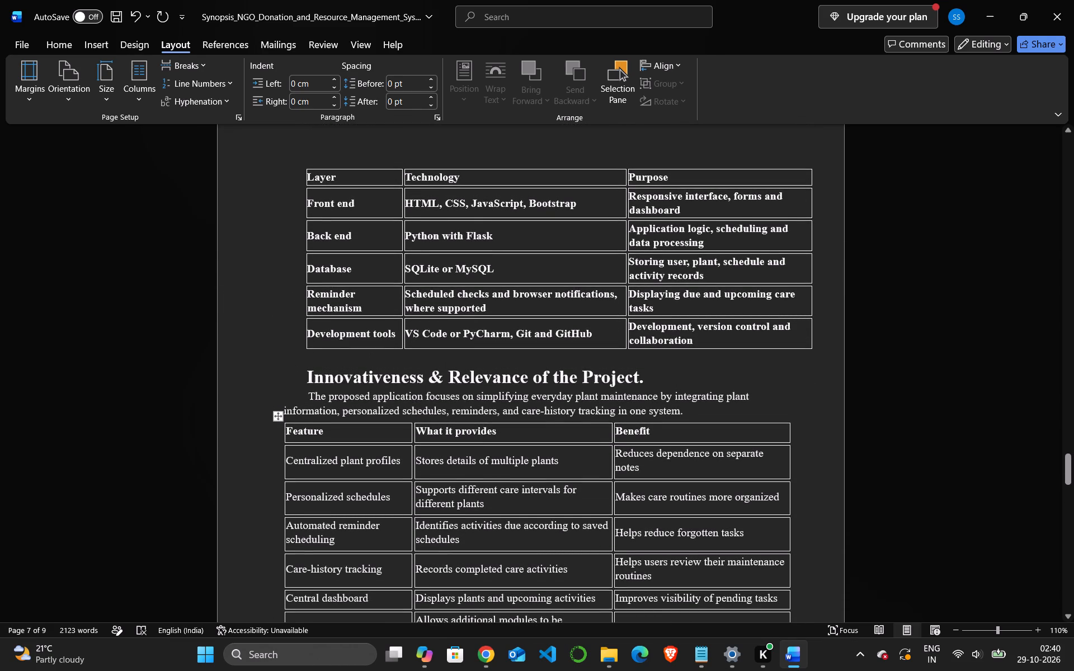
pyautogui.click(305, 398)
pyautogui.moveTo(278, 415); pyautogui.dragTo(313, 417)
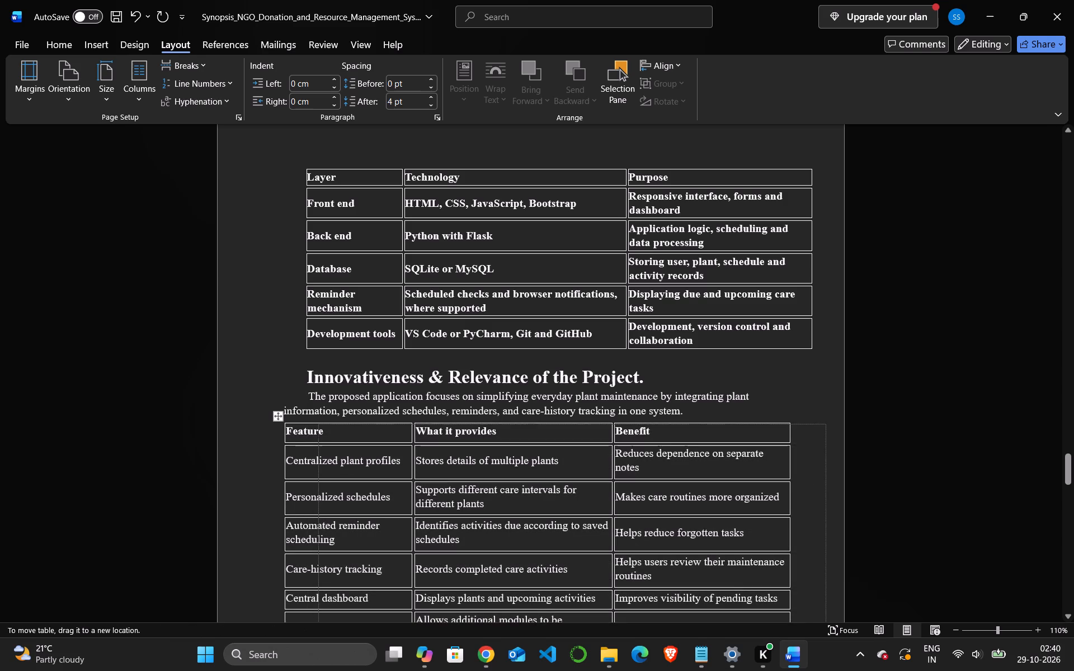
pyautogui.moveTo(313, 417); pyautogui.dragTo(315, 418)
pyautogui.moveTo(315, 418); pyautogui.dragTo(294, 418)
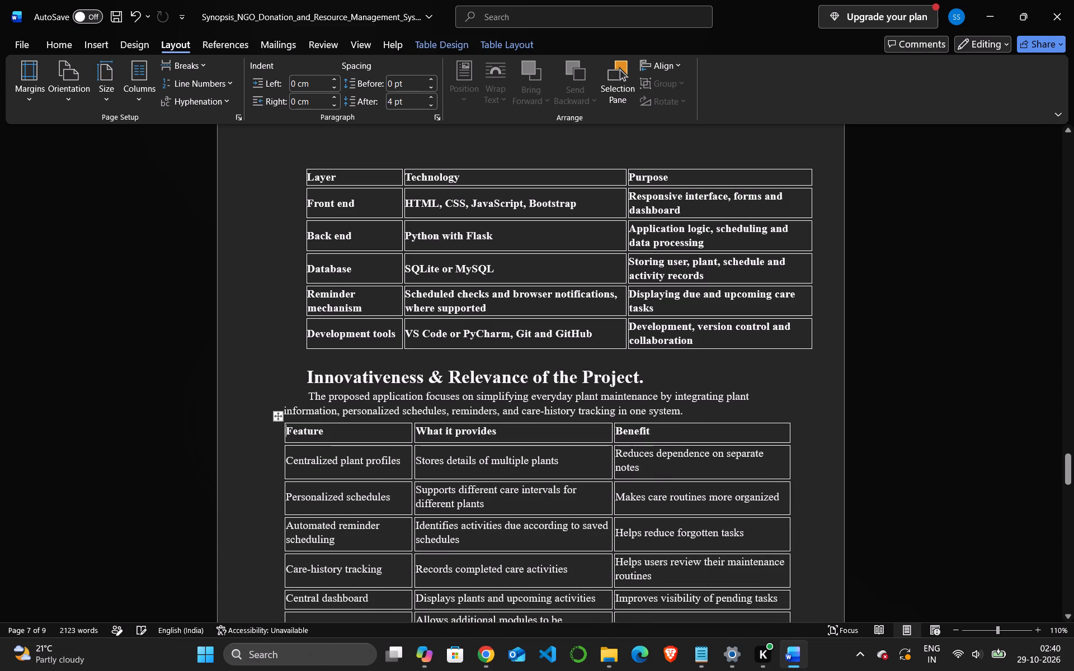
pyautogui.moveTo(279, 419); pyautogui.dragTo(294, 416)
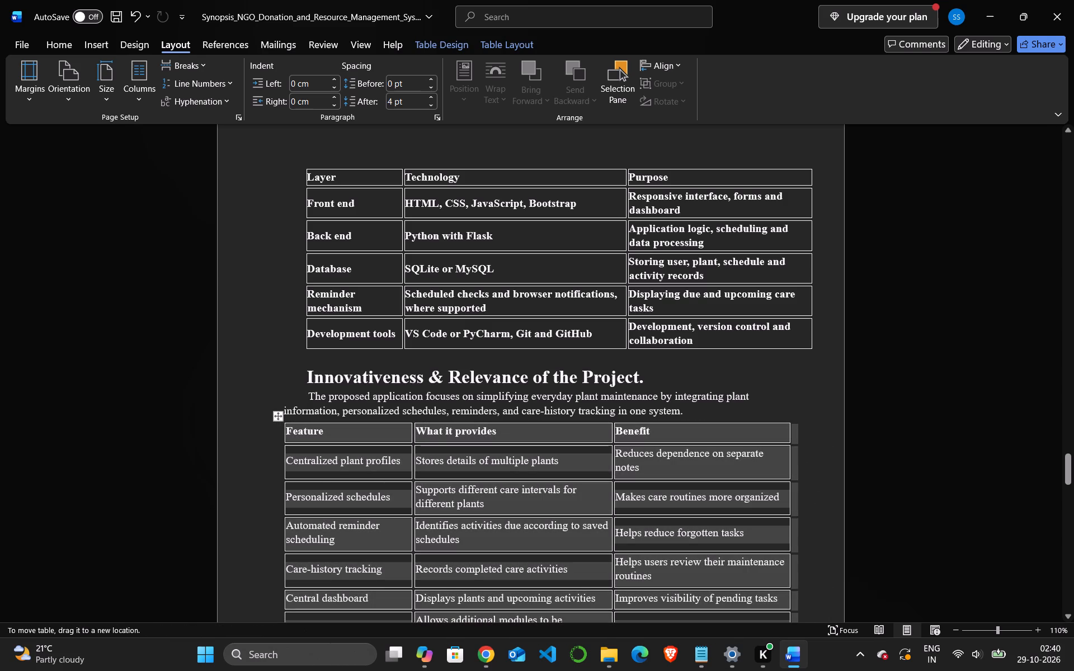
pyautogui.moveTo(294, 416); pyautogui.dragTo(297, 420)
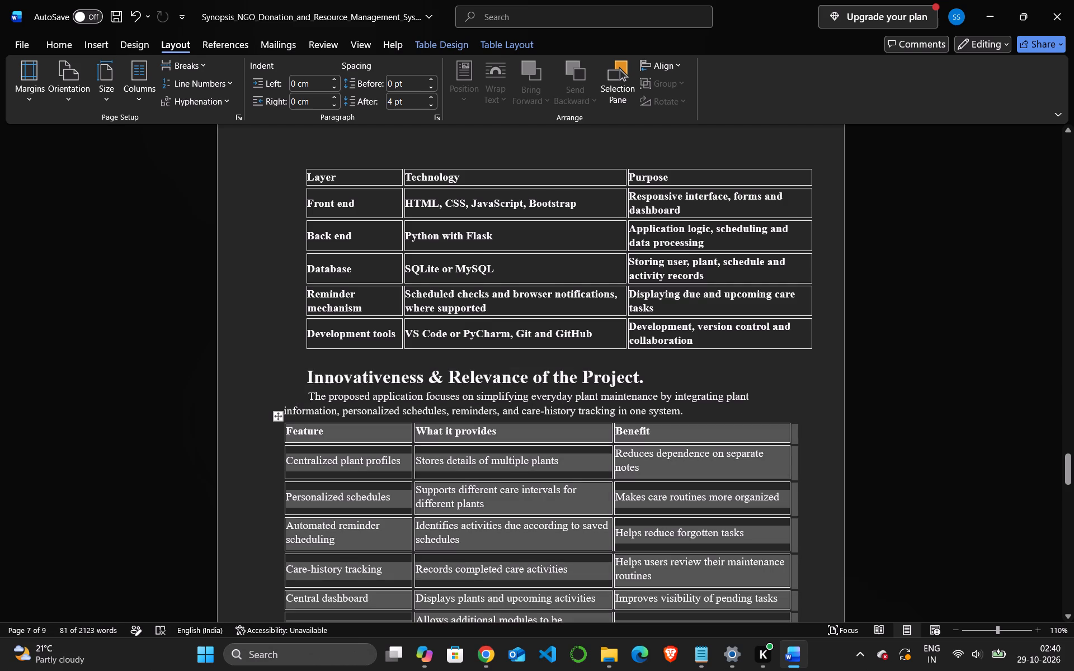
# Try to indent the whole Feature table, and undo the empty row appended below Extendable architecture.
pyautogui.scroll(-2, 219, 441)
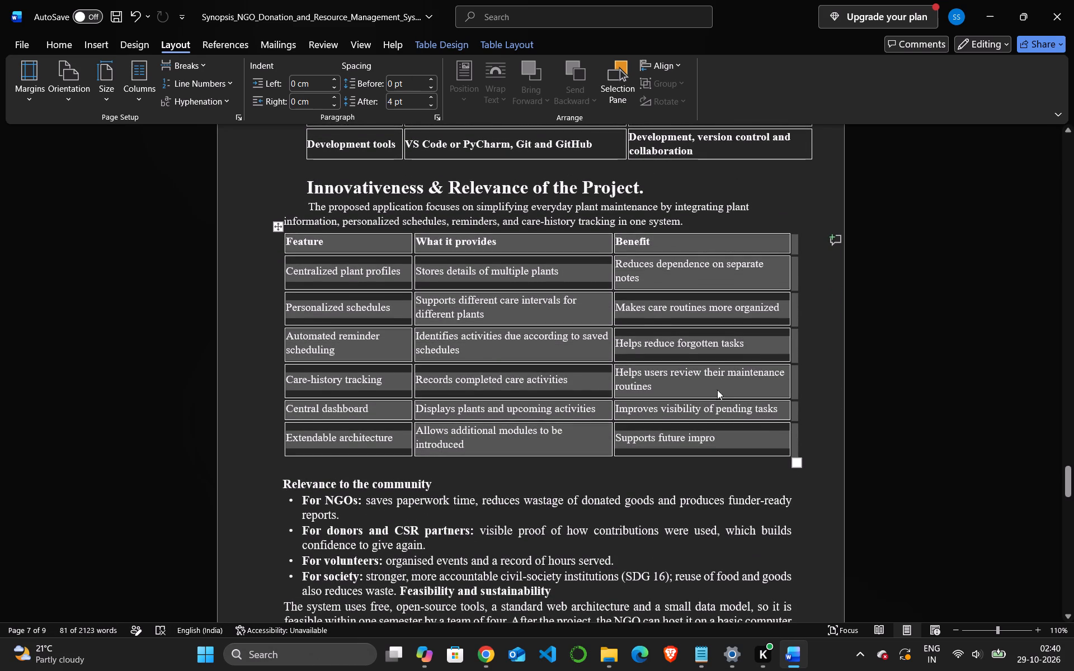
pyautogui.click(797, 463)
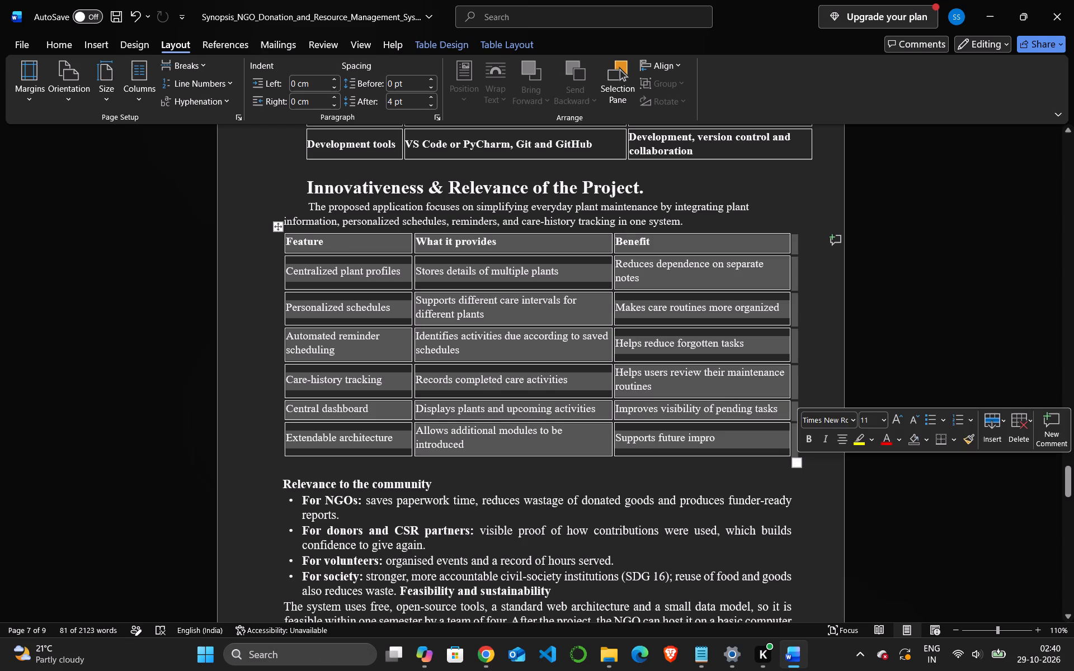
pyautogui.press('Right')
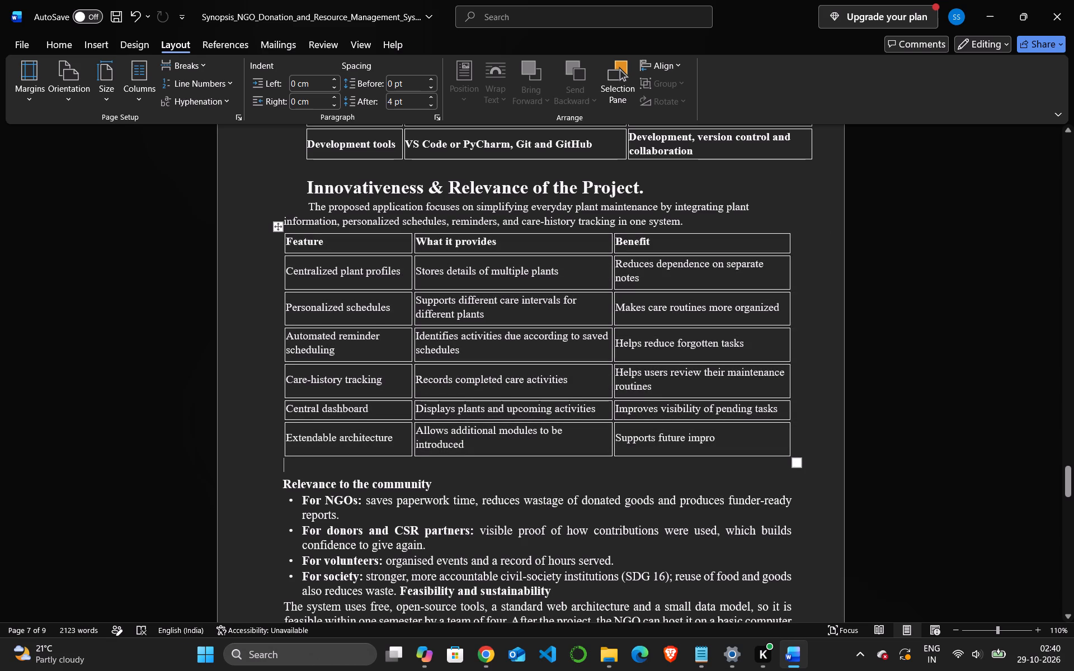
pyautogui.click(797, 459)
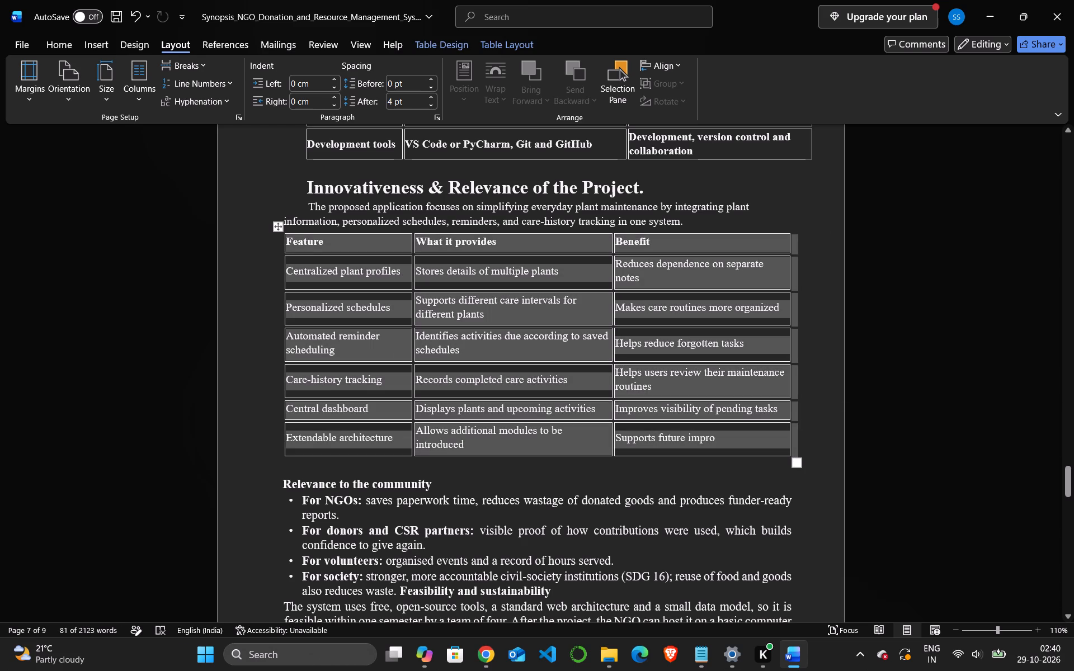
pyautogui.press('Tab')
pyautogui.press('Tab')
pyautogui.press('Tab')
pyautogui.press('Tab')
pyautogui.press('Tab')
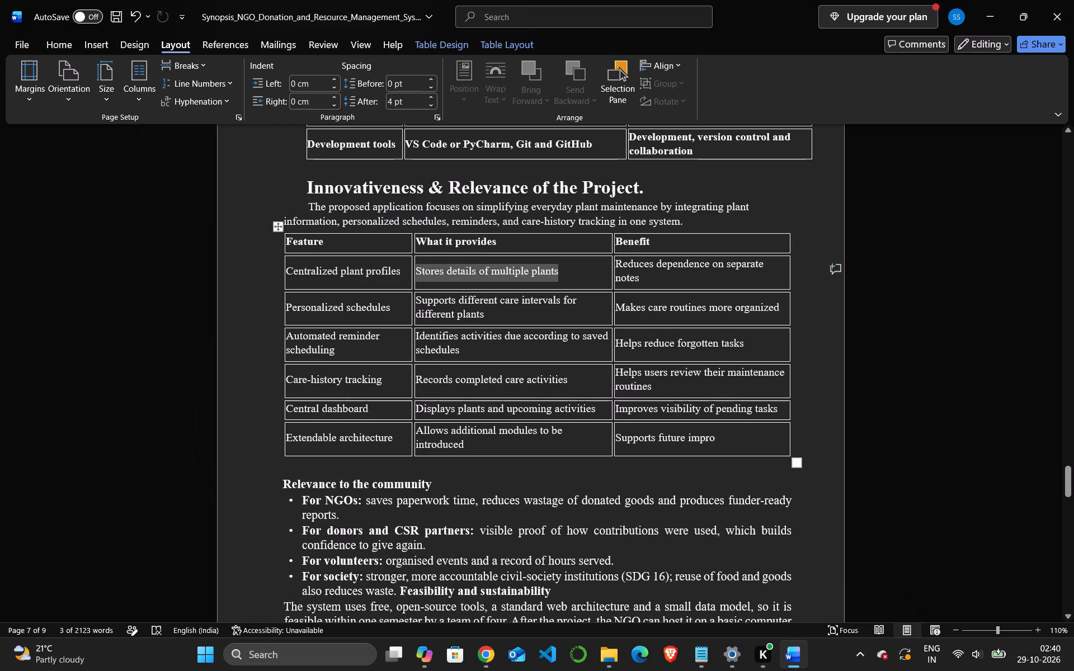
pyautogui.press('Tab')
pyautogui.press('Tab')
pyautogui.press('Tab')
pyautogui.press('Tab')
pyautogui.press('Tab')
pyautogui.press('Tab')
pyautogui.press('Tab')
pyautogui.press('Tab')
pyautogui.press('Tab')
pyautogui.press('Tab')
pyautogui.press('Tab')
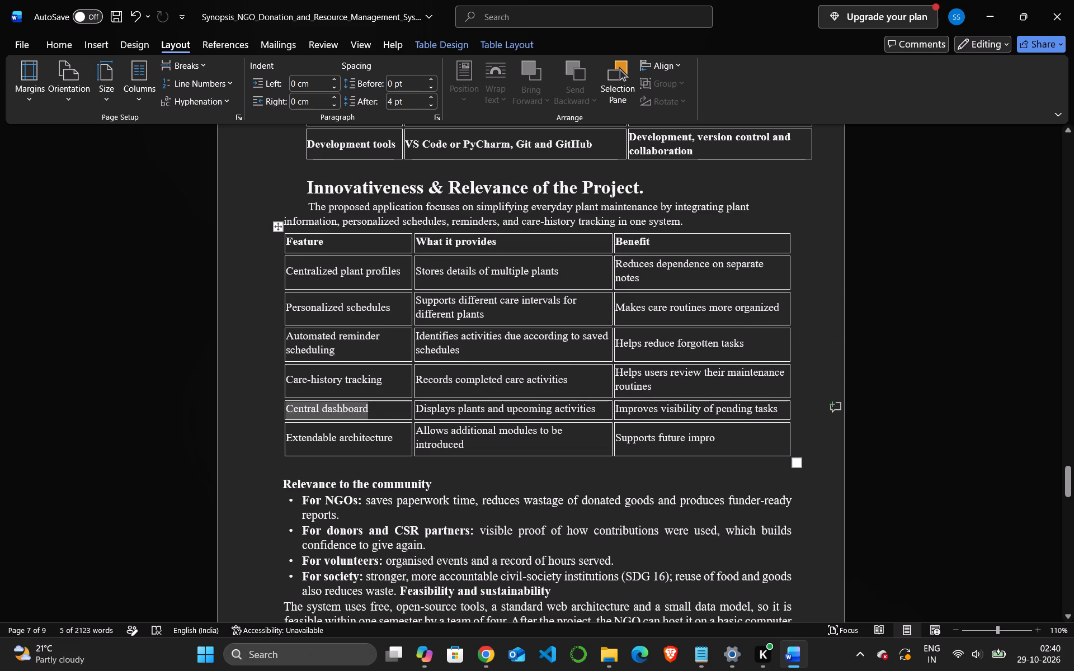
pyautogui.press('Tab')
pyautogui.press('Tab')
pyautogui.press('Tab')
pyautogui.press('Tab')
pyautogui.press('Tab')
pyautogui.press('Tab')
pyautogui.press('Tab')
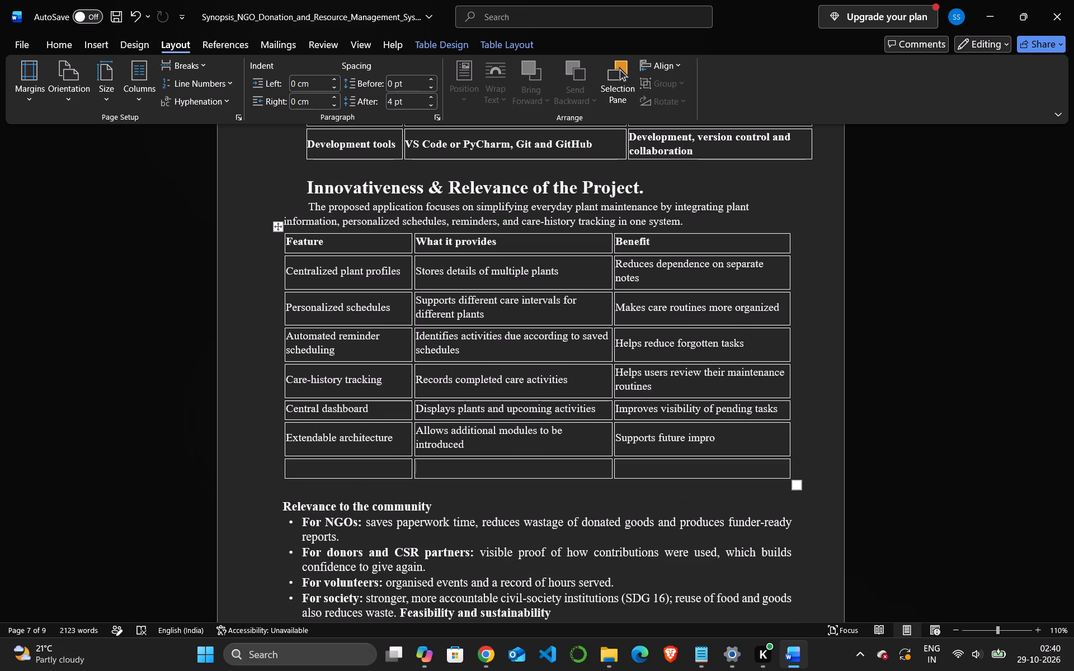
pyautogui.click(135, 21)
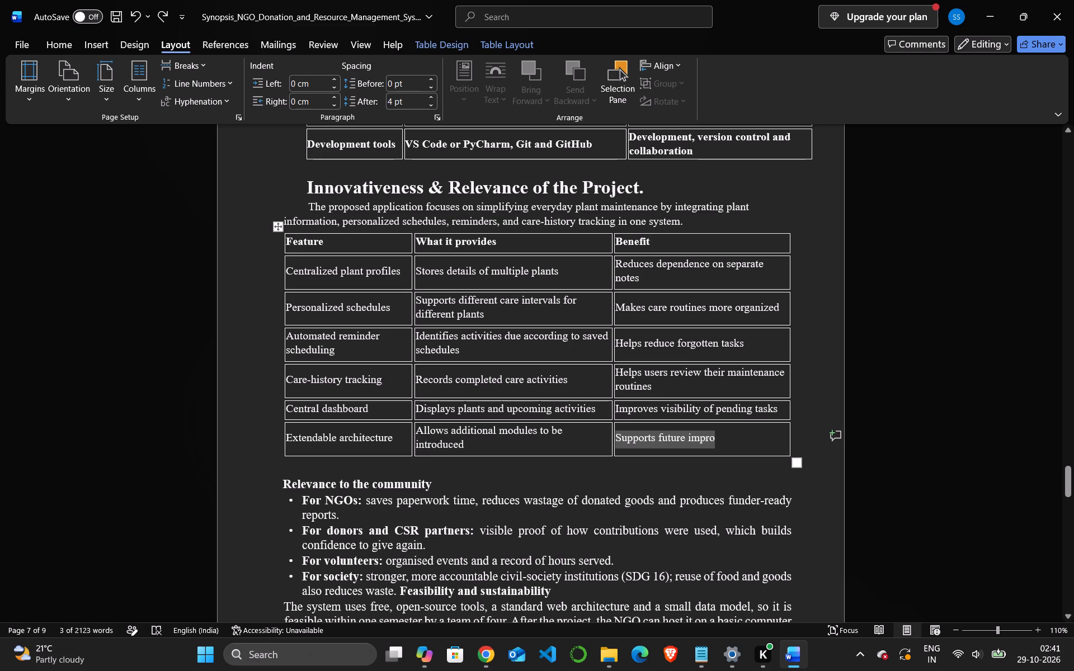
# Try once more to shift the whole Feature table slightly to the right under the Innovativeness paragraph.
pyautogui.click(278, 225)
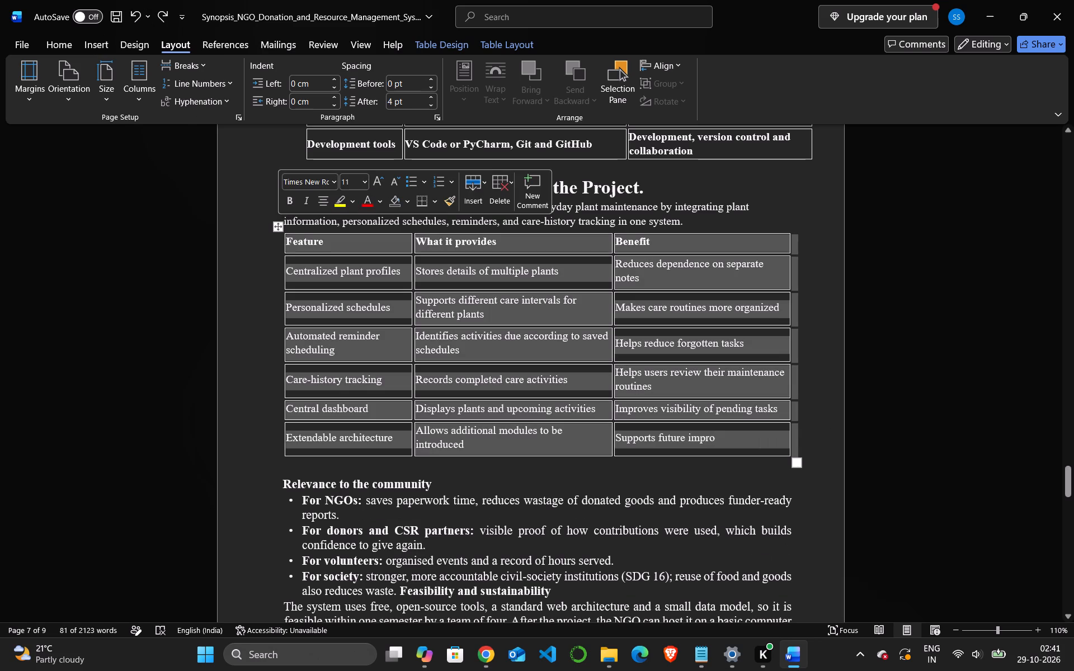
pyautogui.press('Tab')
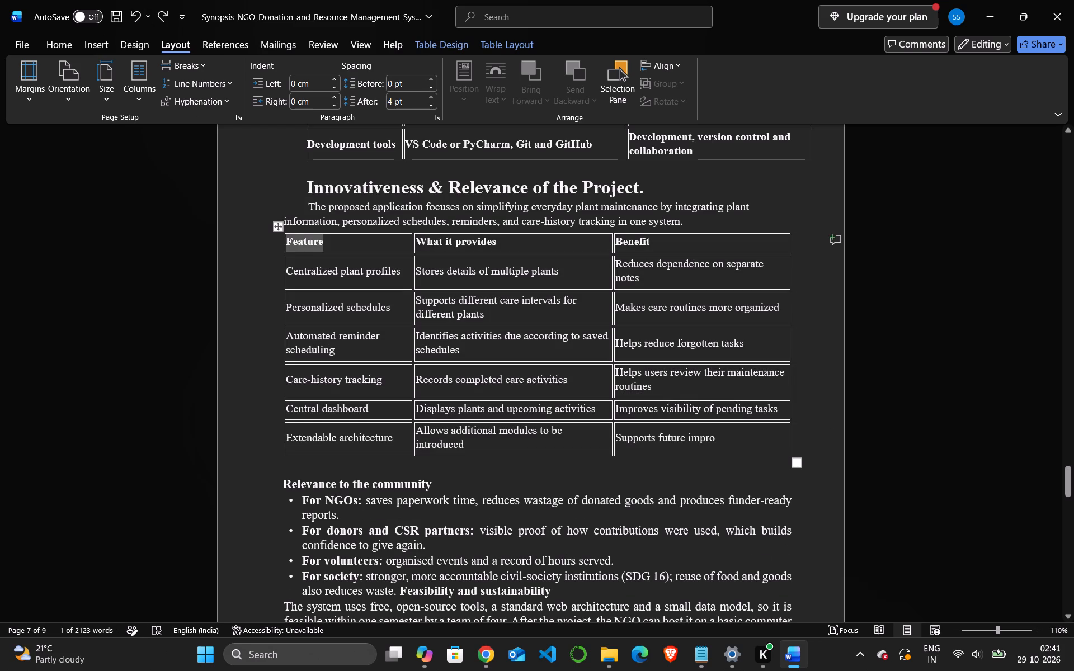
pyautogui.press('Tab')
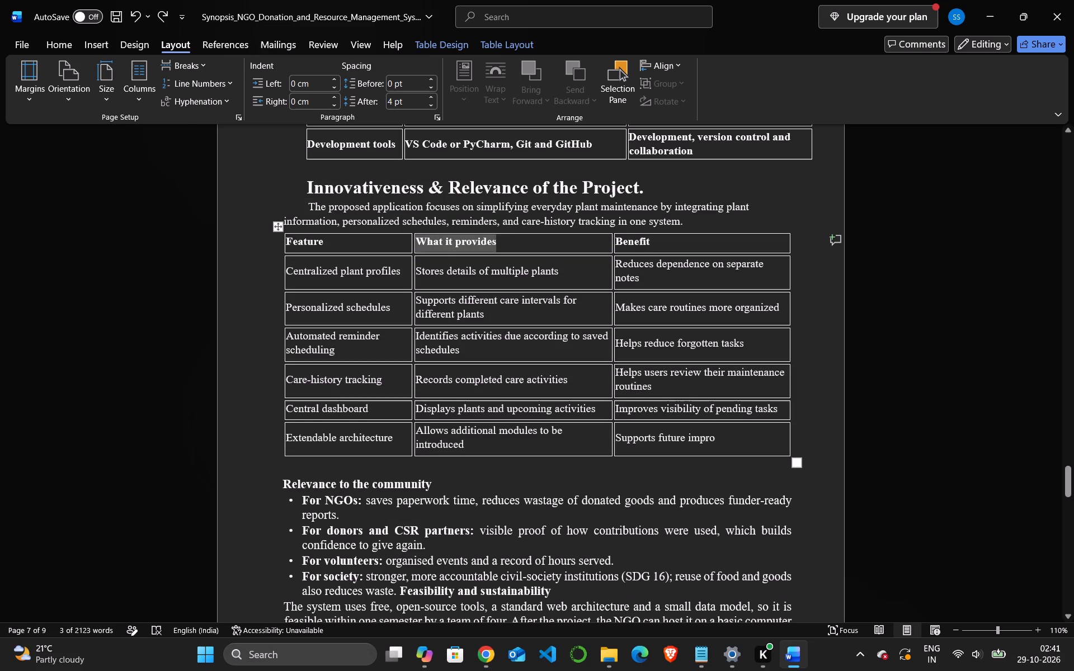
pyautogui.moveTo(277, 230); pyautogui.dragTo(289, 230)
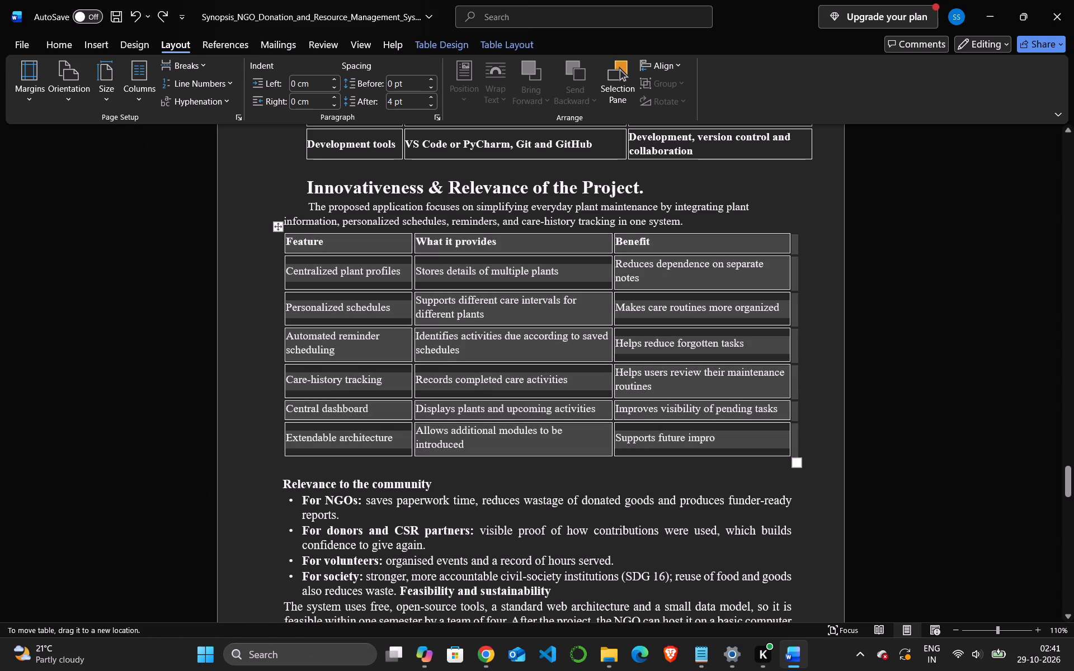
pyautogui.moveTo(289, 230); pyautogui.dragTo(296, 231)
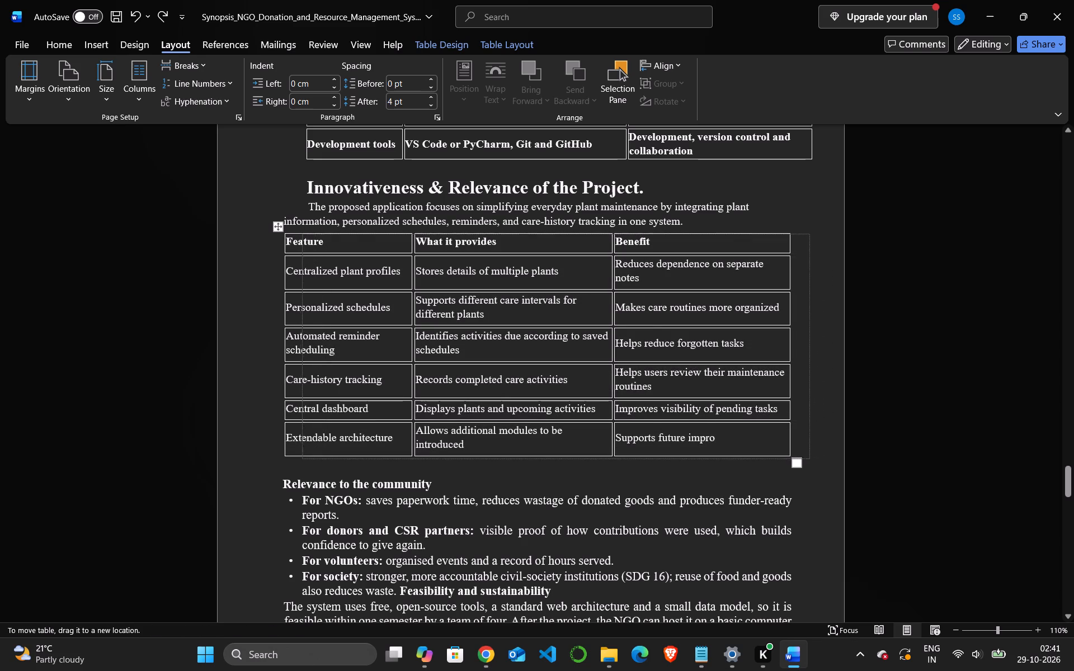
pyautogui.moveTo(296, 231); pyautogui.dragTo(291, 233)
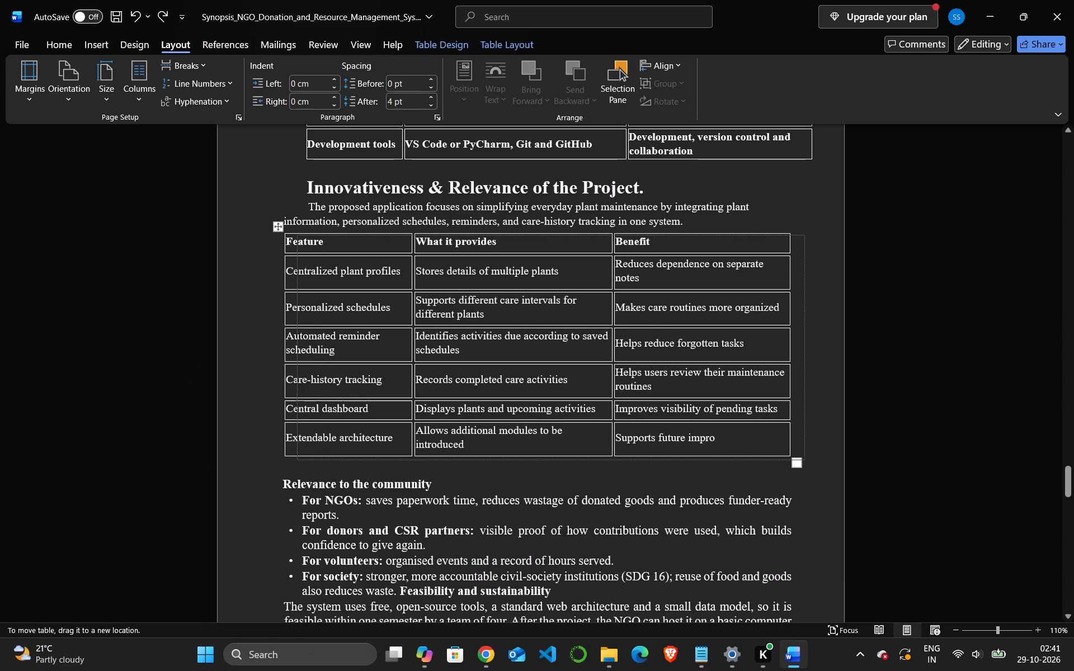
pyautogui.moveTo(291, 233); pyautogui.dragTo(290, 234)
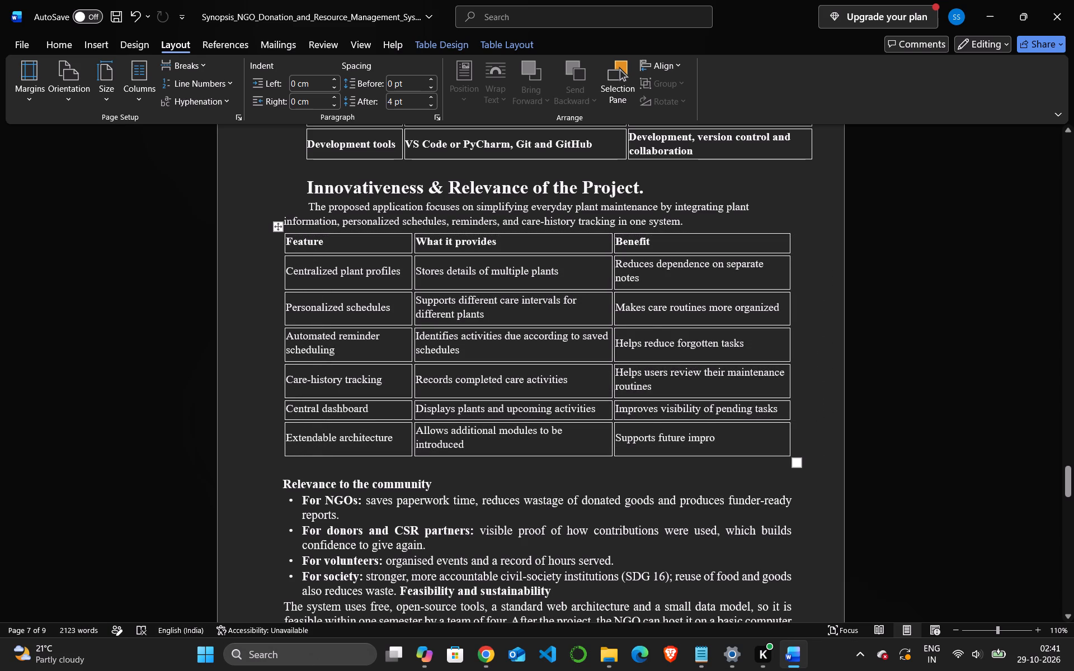
# Delete the empty lines above the Expected Outcome heading on page 8.
pyautogui.click(257, 371)
pyautogui.scroll(-1, 257, 371)
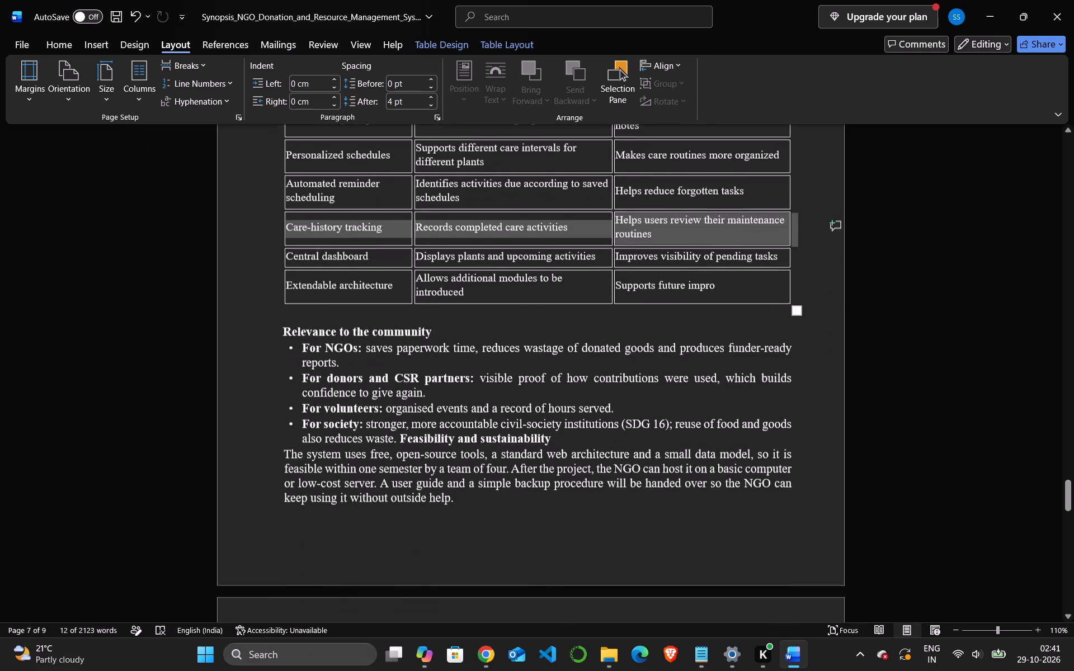
pyautogui.scroll(-1, 257, 371)
pyautogui.scroll(-3, 292, 404)
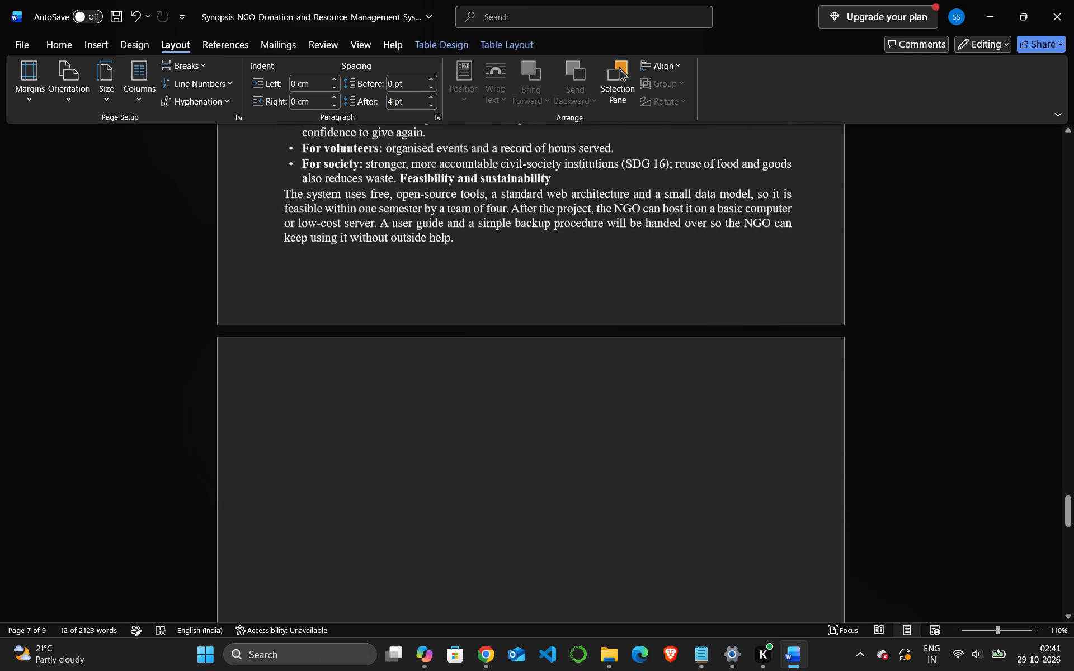
pyautogui.scroll(-1, 292, 404)
pyautogui.scroll(2, 292, 404)
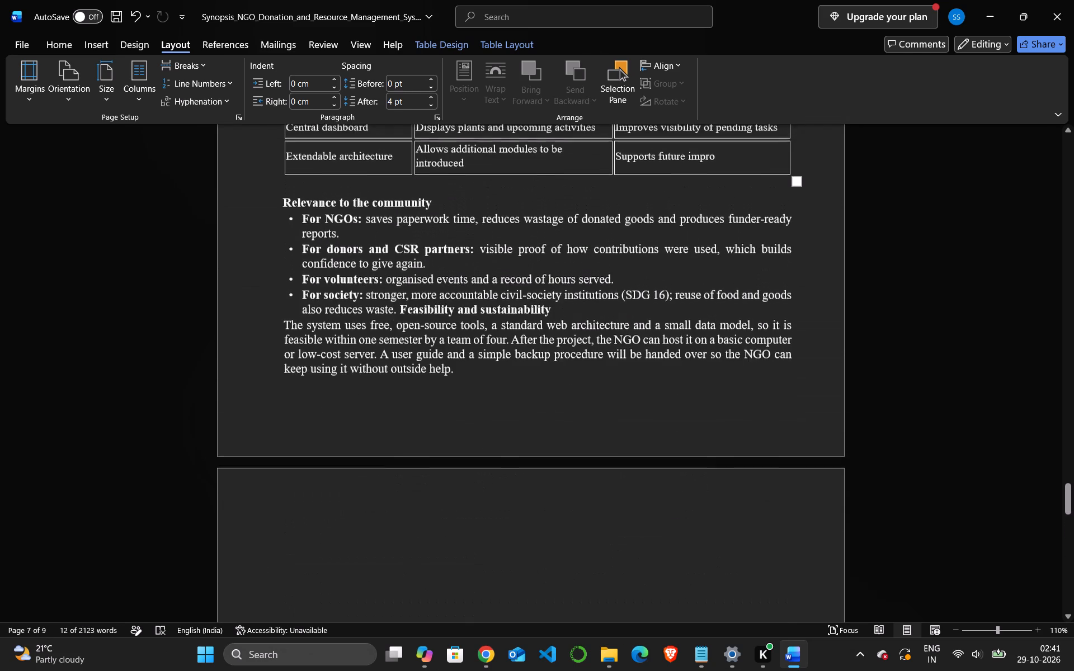
pyautogui.scroll(2, 292, 404)
pyautogui.scroll(-1, 360, 458)
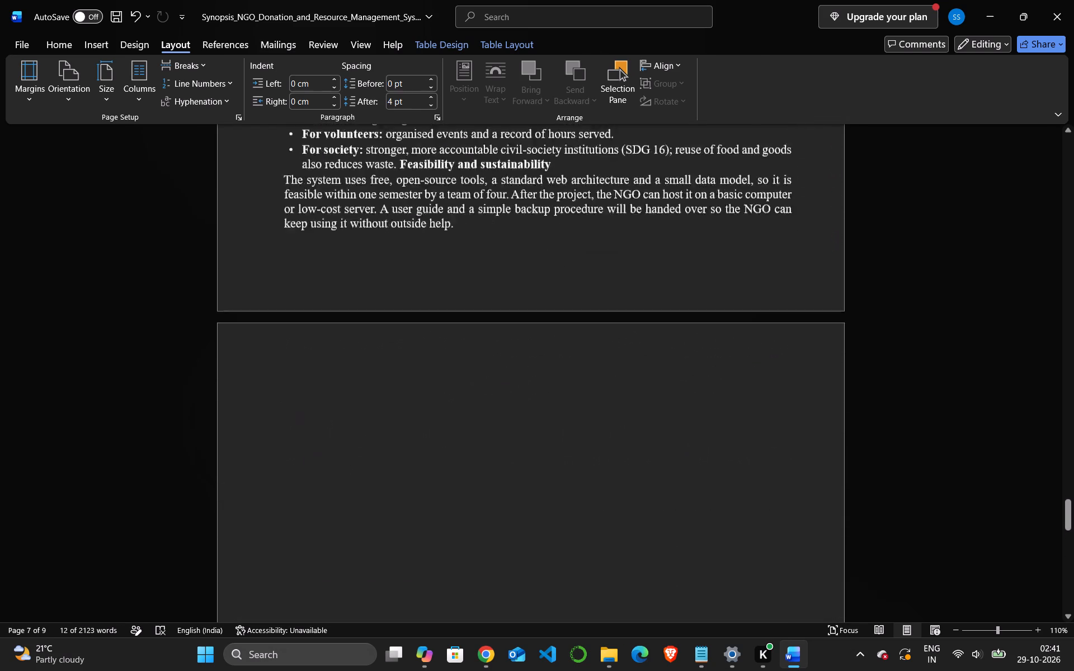
pyautogui.scroll(-1, 360, 458)
pyautogui.click(318, 488)
pyautogui.press('BackSpace')
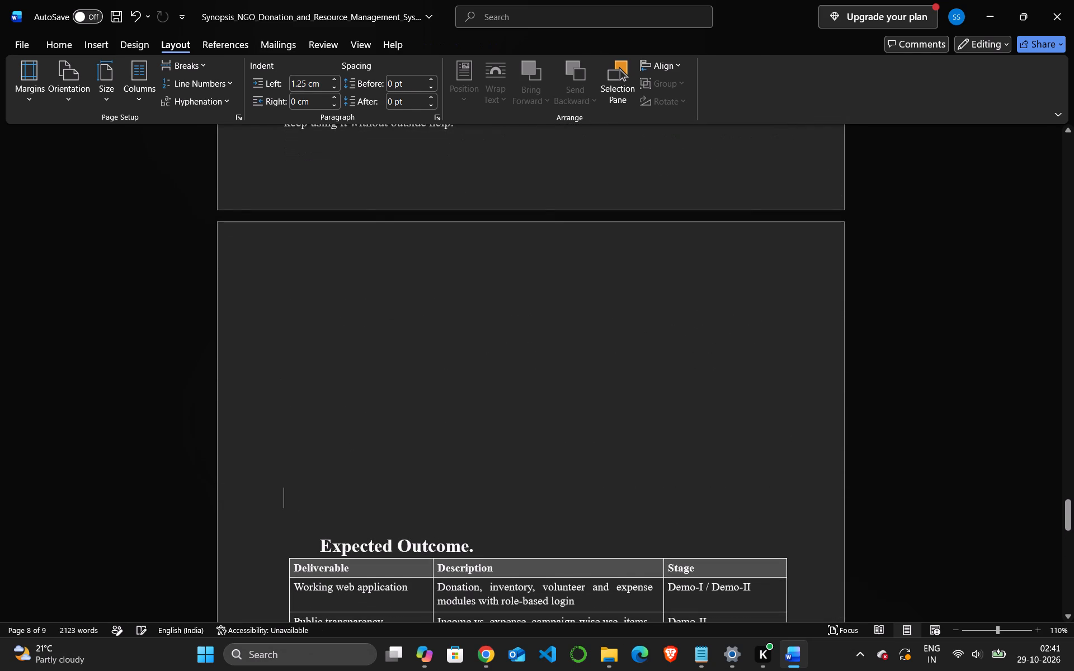
pyautogui.press('BackSpace')
pyautogui.press('BackSpace')
pyautogui.press('BackSpace')
pyautogui.press('BackSpace')
pyautogui.press('BackSpace')
pyautogui.press('BackSpace')
pyautogui.press('BackSpace')
pyautogui.press('BackSpace')
pyautogui.press('BackSpace')
pyautogui.press('BackSpace')
pyautogui.press('BackSpace')
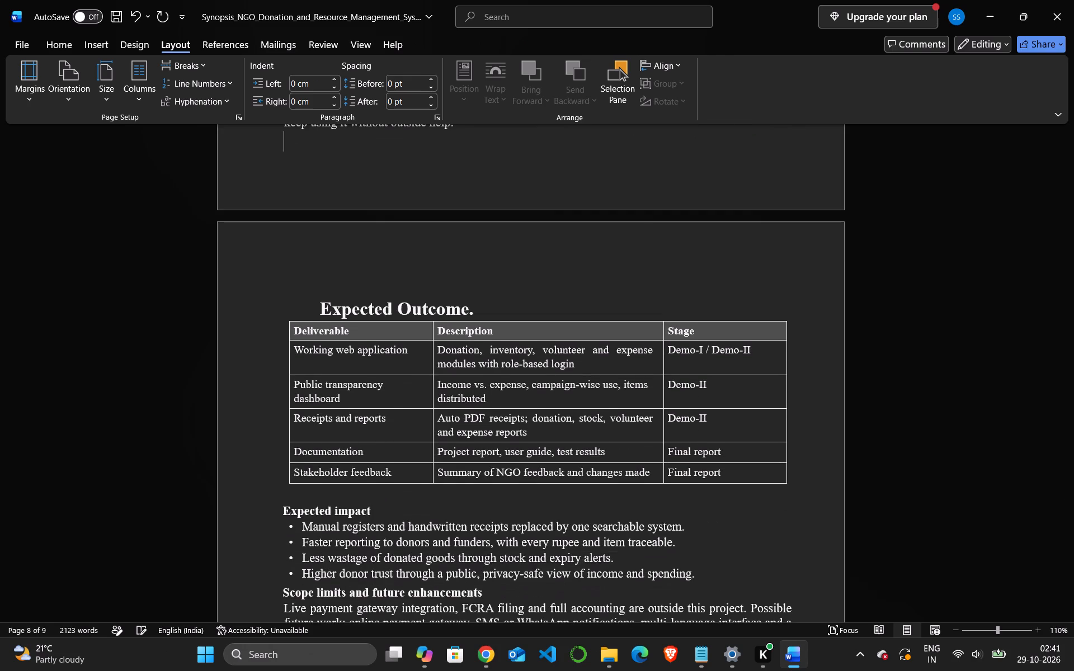
# Delete the NGO bullets and the Feasibility and sustainability text under the Relevance to the community heading on page 7.
pyautogui.scroll(-2, 380, 618)
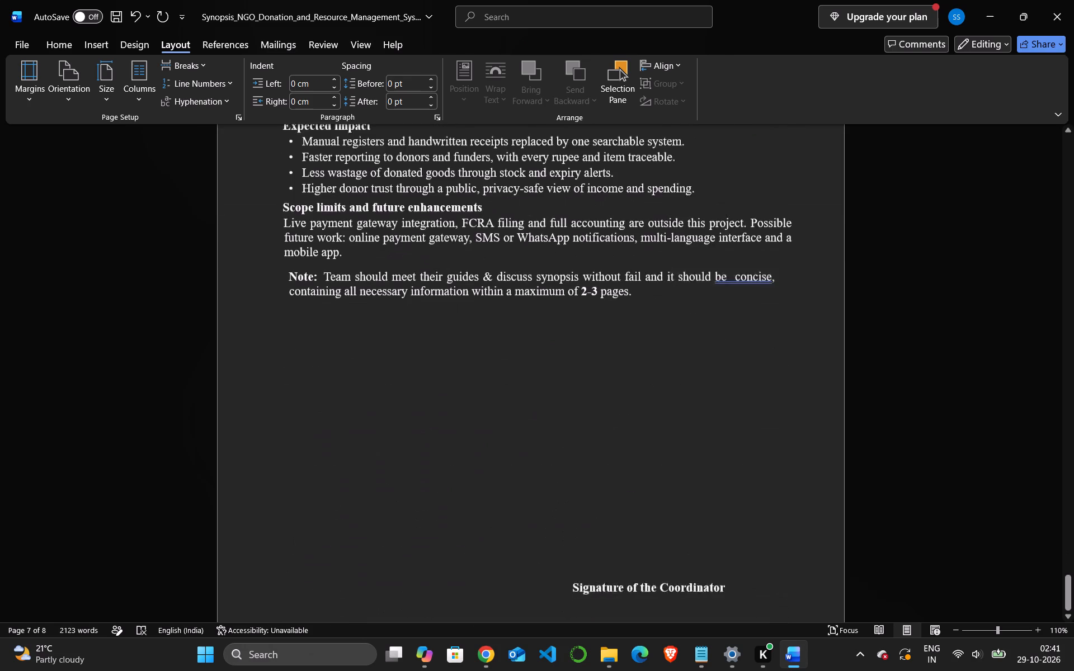
pyautogui.scroll(-2, 380, 618)
pyautogui.scroll(5, 380, 618)
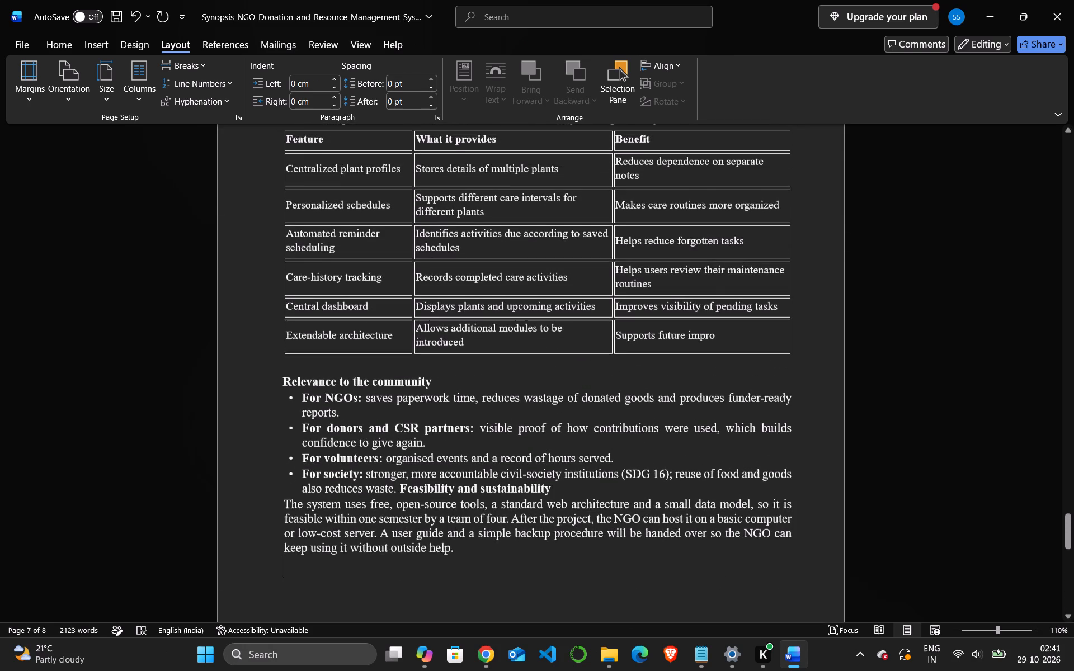
pyautogui.moveTo(461, 560); pyautogui.dragTo(293, 417)
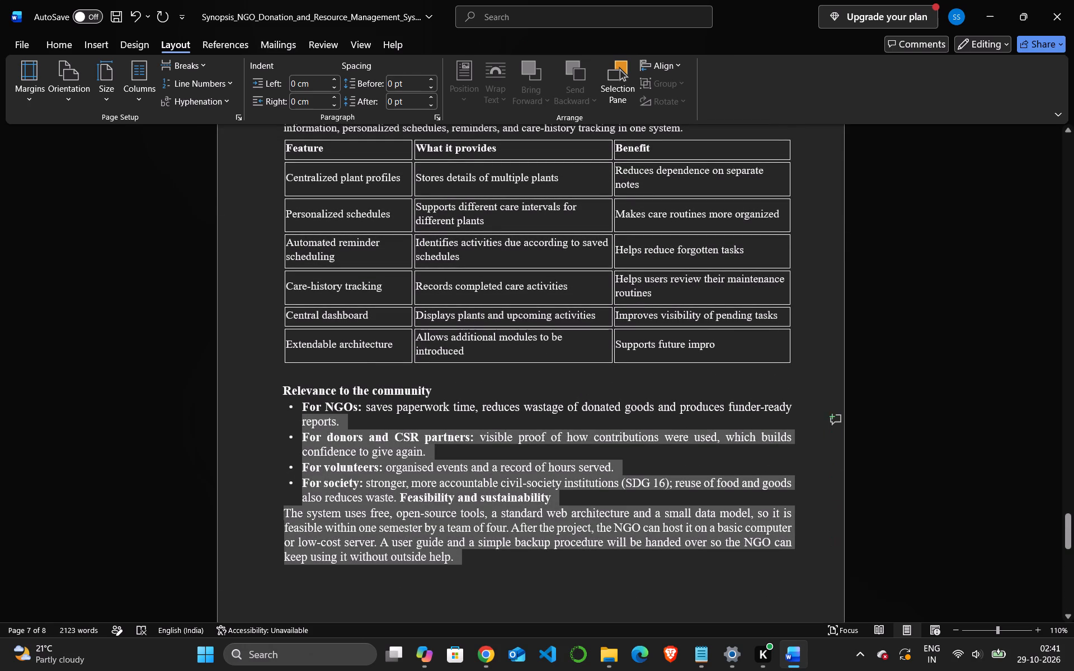
pyautogui.moveTo(293, 417); pyautogui.dragTo(299, 401)
pyautogui.press('BackSpace')
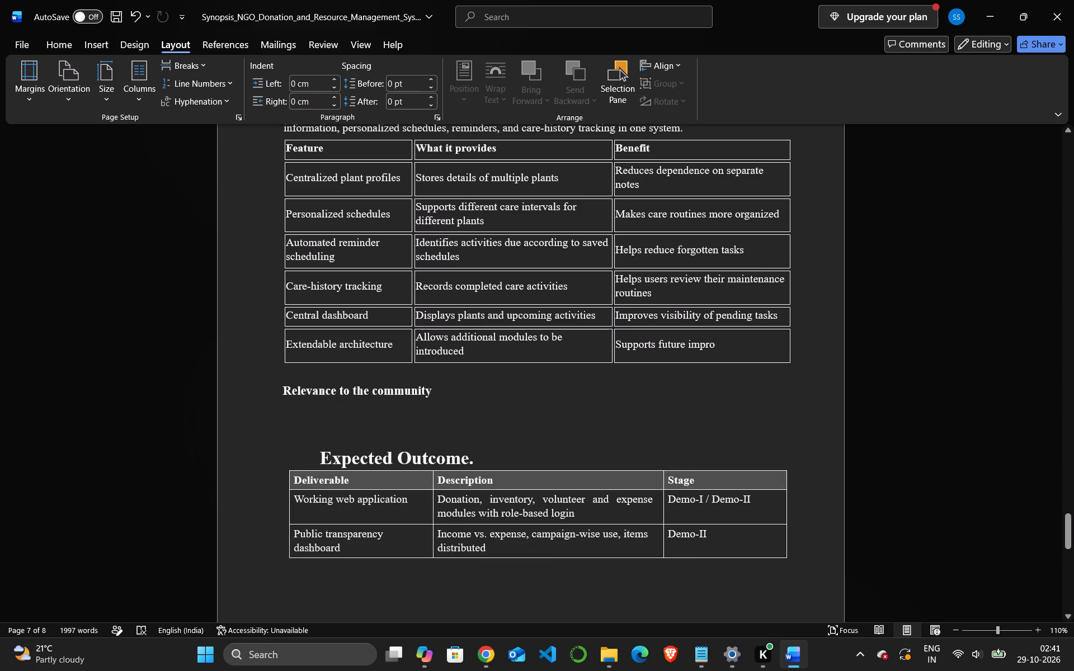
# Insert eight empty lines below Relevance to the community to push the Expected Outcome heading onto the next page.
pyautogui.press('Return')
pyautogui.press('Return')
pyautogui.press('Return')
pyautogui.press('Return')
pyautogui.press('Return')
pyautogui.press('Return')
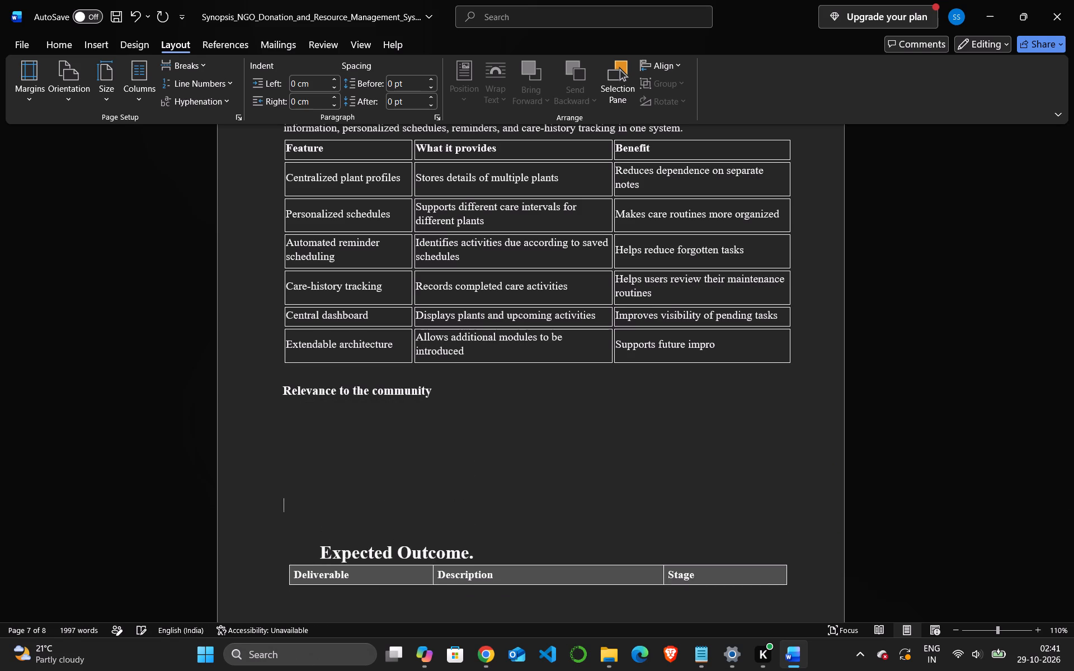
pyautogui.press('Return')
pyautogui.press('Return')
pyautogui.scroll(-1, 299, 401)
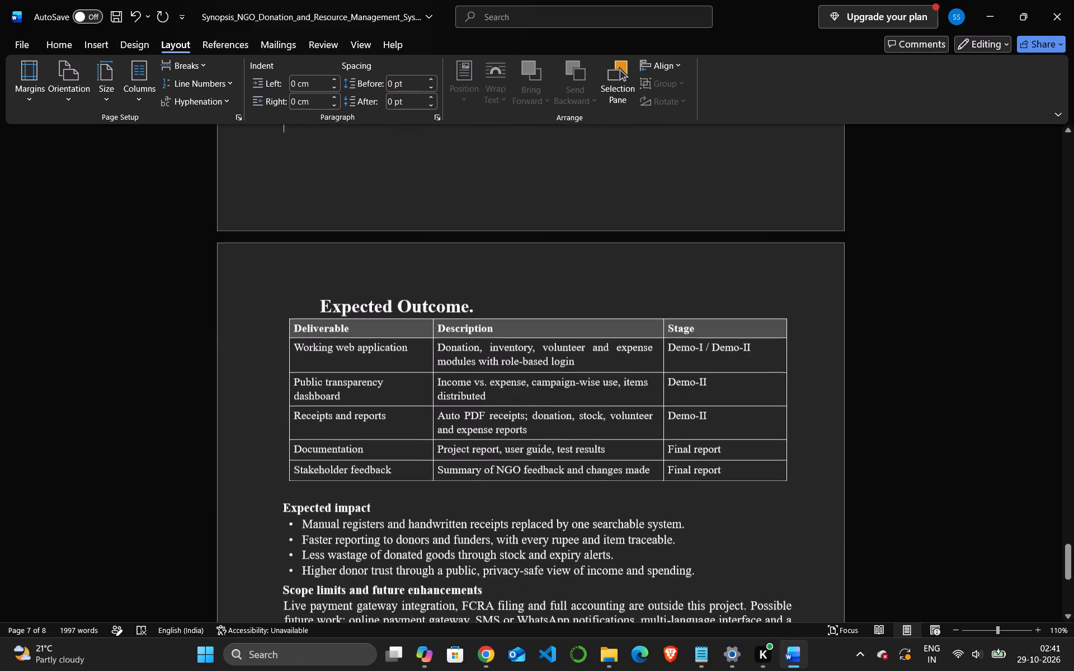
pyautogui.scroll(-1, 299, 401)
pyautogui.scroll(1, 299, 401)
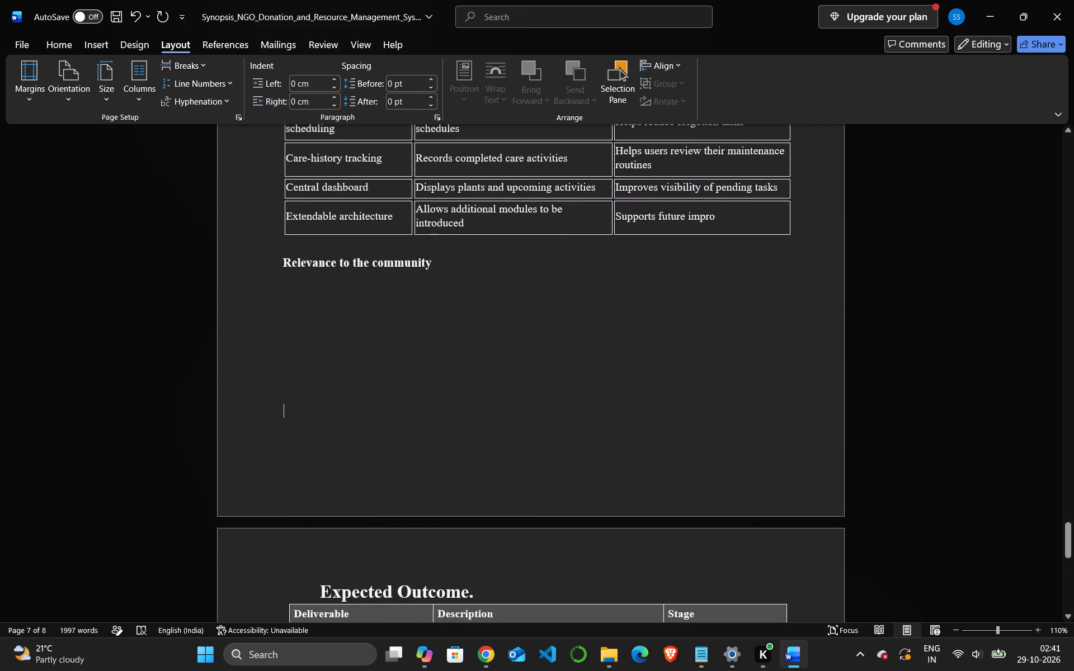
# Copy the five Relevance to the community bullets, from households to educational institutions, from ChatGPT and paste them under that heading in Word.
pyautogui.click(287, 285)
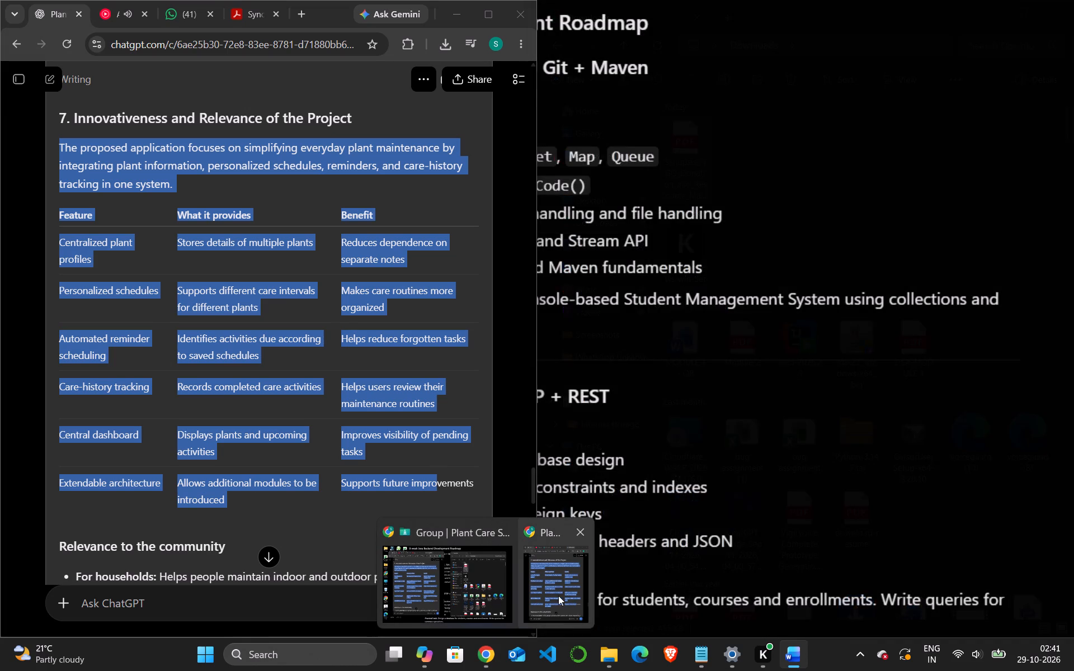
pyautogui.click(558, 596)
pyautogui.scroll(-3, 369, 479)
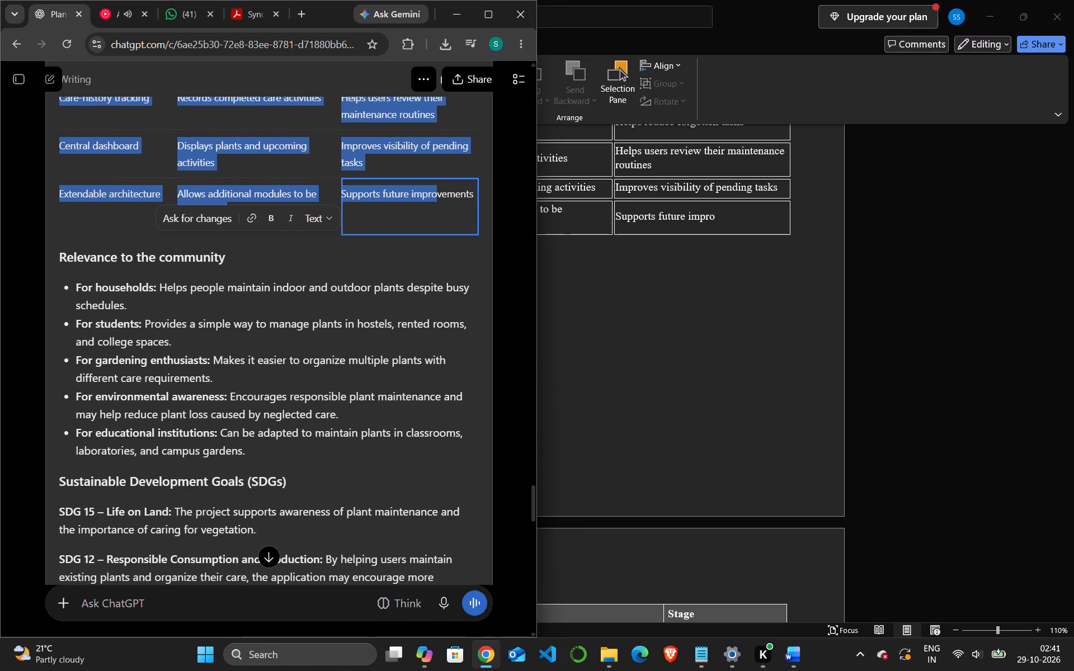
pyautogui.scroll(-1, 369, 479)
pyautogui.moveTo(260, 438); pyautogui.dragTo(243, 423)
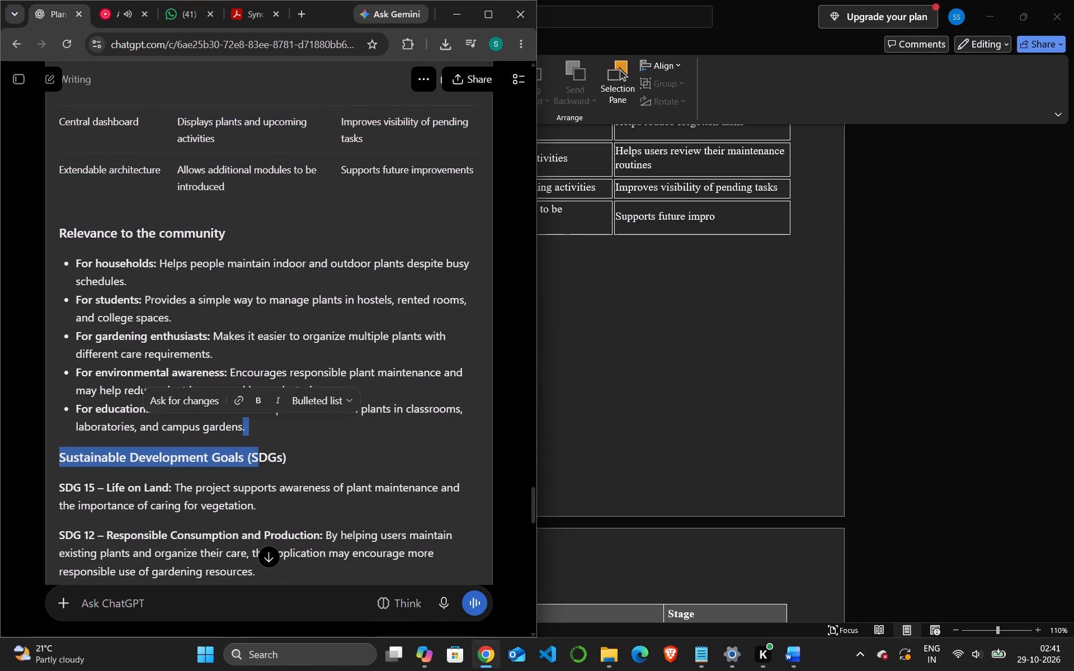
pyautogui.moveTo(243, 423); pyautogui.dragTo(243, 423)
pyautogui.click(299, 446)
pyautogui.moveTo(253, 426); pyautogui.dragTo(70, 264)
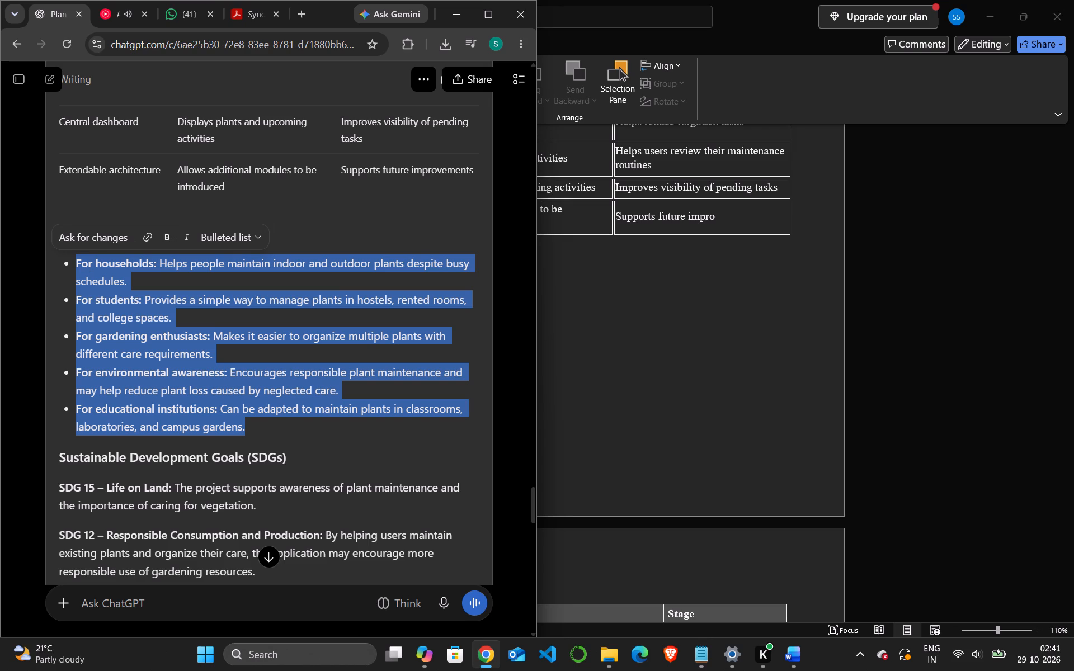
pyautogui.hotkey('ctrl', 'c')
pyautogui.click(632, 286)
pyautogui.hotkey('ctrl', 'v')
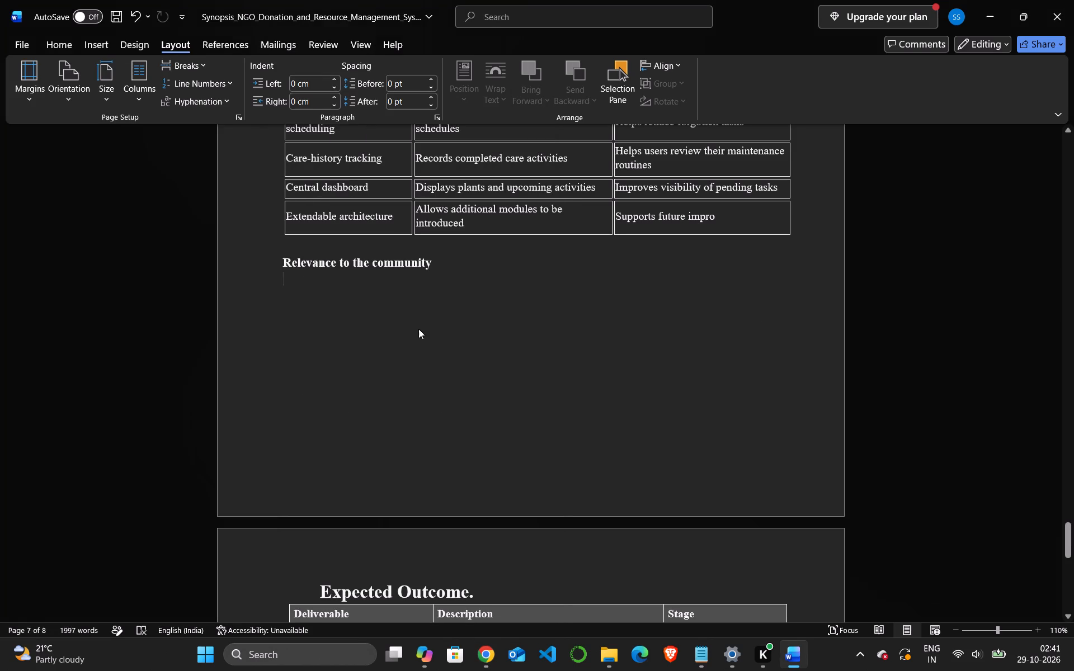
# Set the font size of the five pasted community bullets to 11.
pyautogui.moveTo(506, 403); pyautogui.dragTo(318, 272)
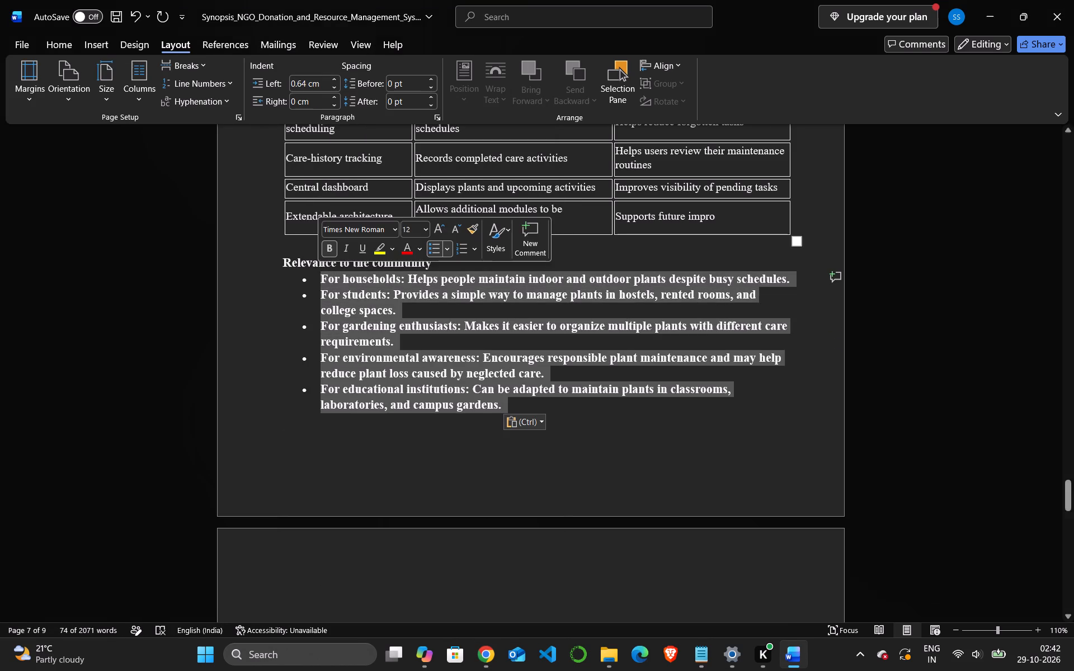
pyautogui.click(423, 230)
pyautogui.click(410, 293)
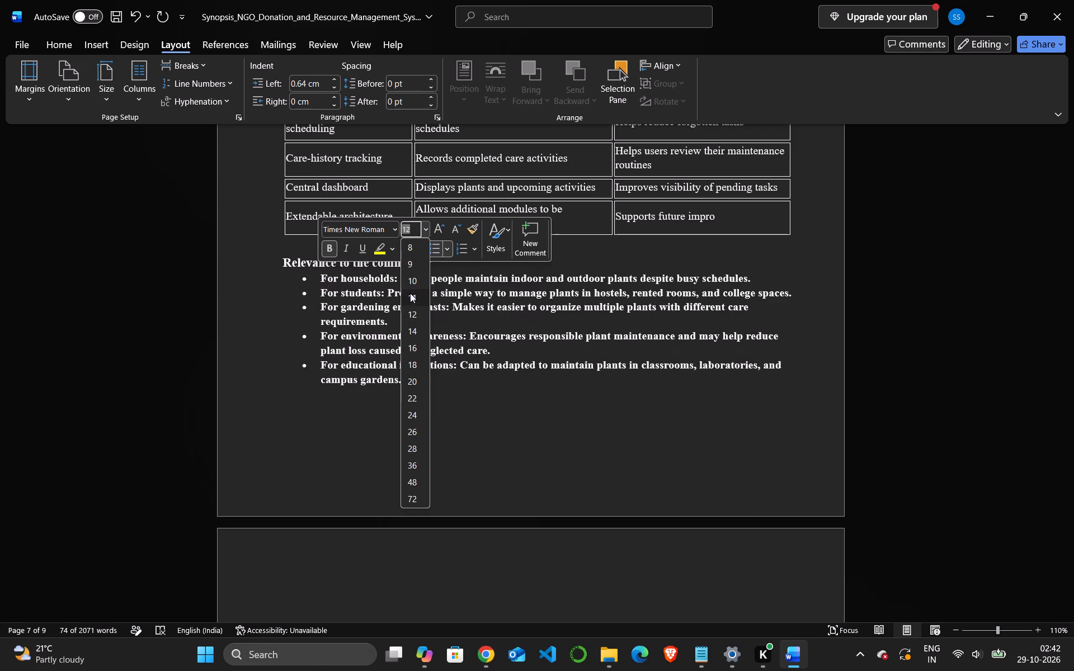
pyautogui.click(333, 418)
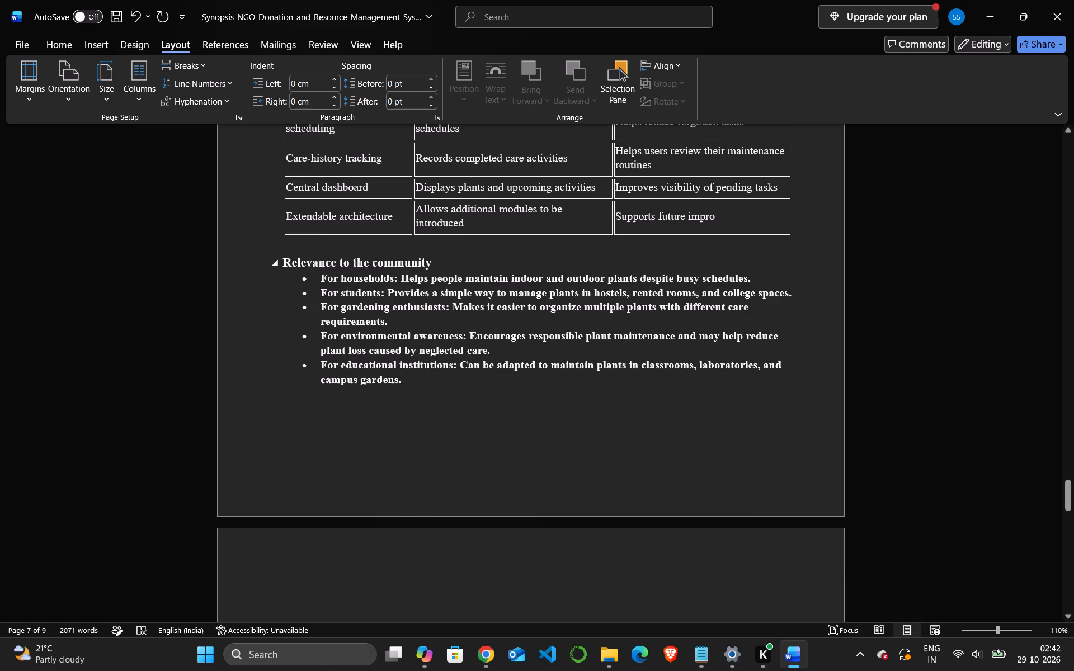
# Indent the Relevance to the community heading with six leading spaces to line it up with its bullets.
pyautogui.click(282, 259)
pyautogui.press('space')
pyautogui.press('space')
pyautogui.press('space')
pyautogui.press('space')
pyautogui.press('space')
pyautogui.press('space')
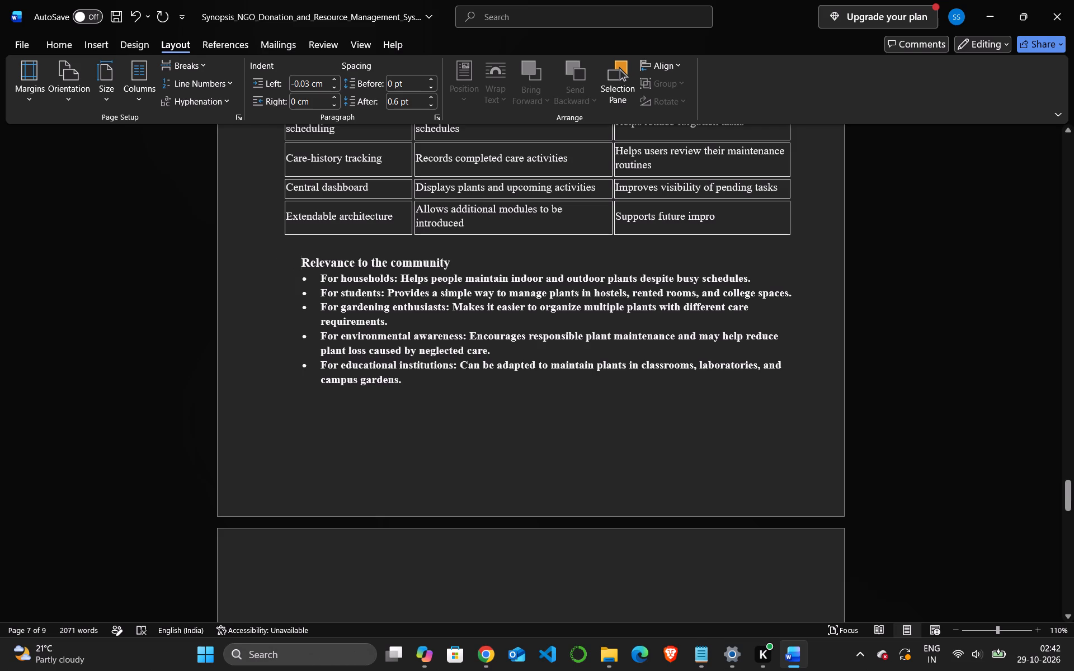
pyautogui.scroll(1, 345, 422)
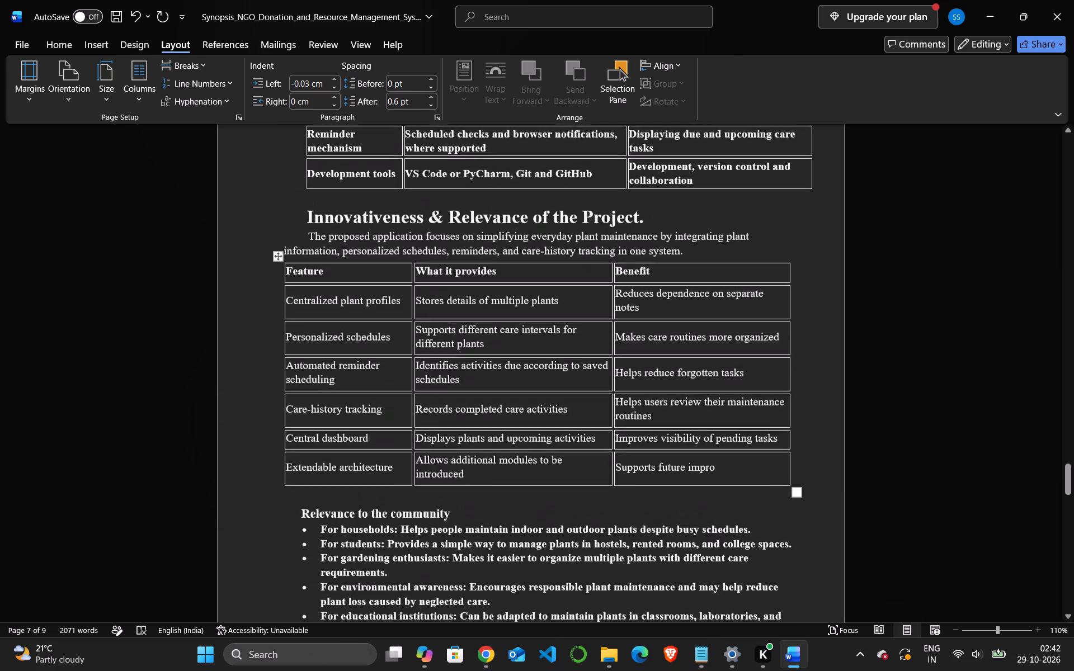
pyautogui.scroll(-1, 345, 422)
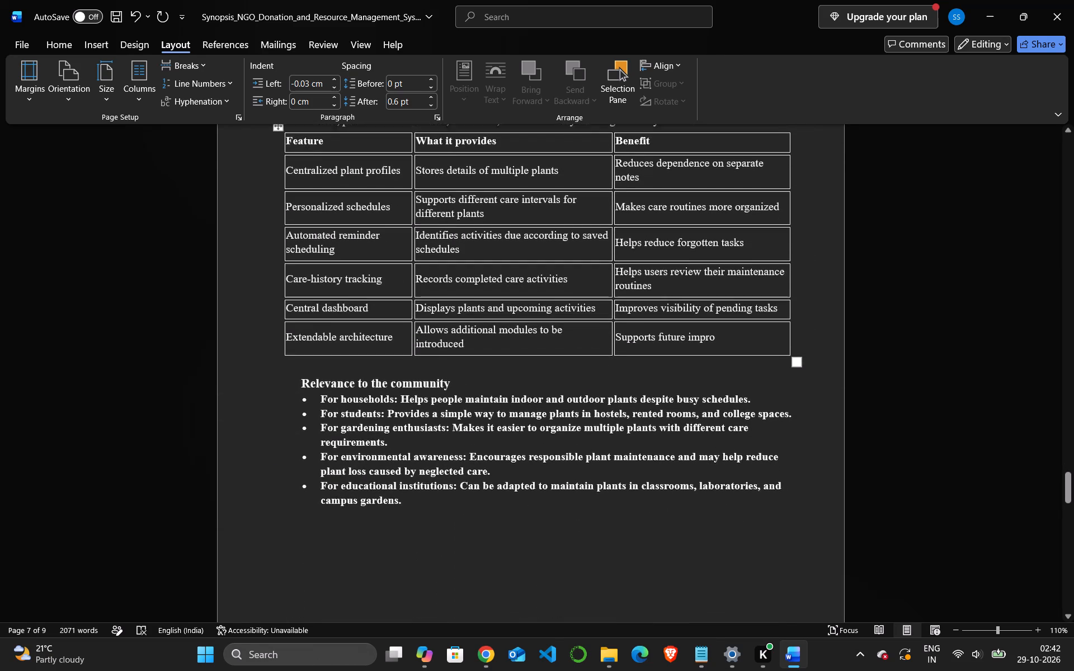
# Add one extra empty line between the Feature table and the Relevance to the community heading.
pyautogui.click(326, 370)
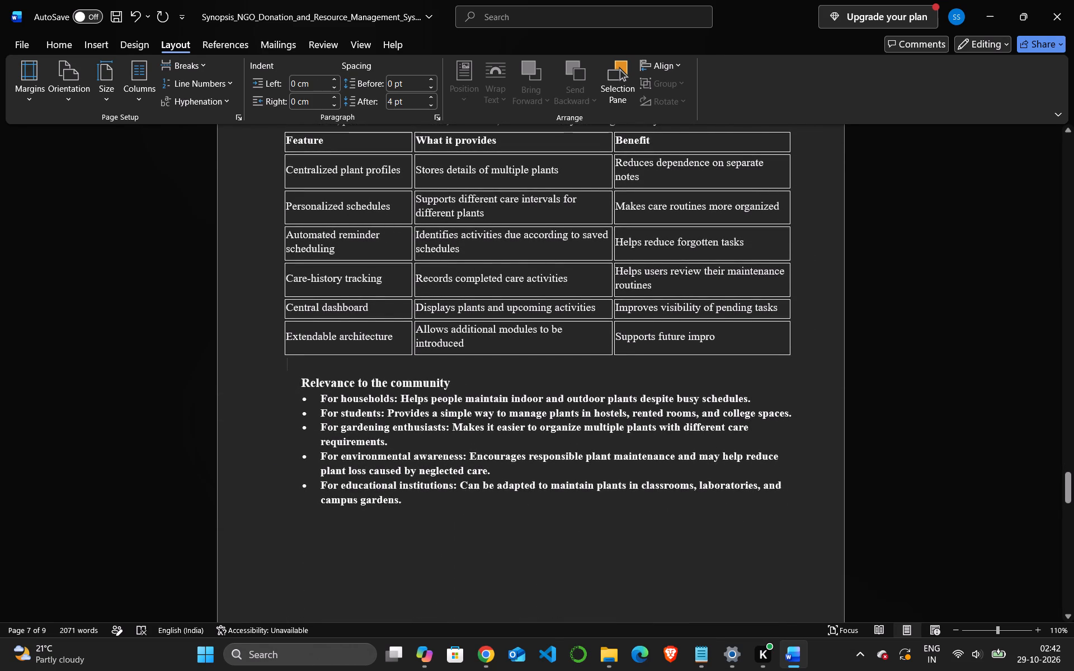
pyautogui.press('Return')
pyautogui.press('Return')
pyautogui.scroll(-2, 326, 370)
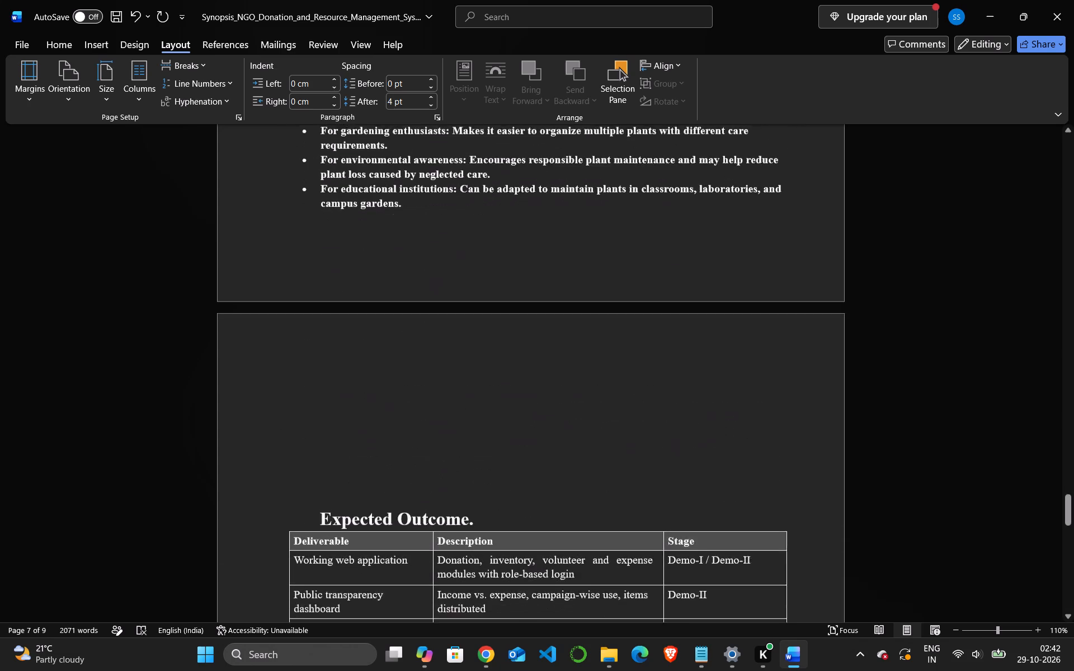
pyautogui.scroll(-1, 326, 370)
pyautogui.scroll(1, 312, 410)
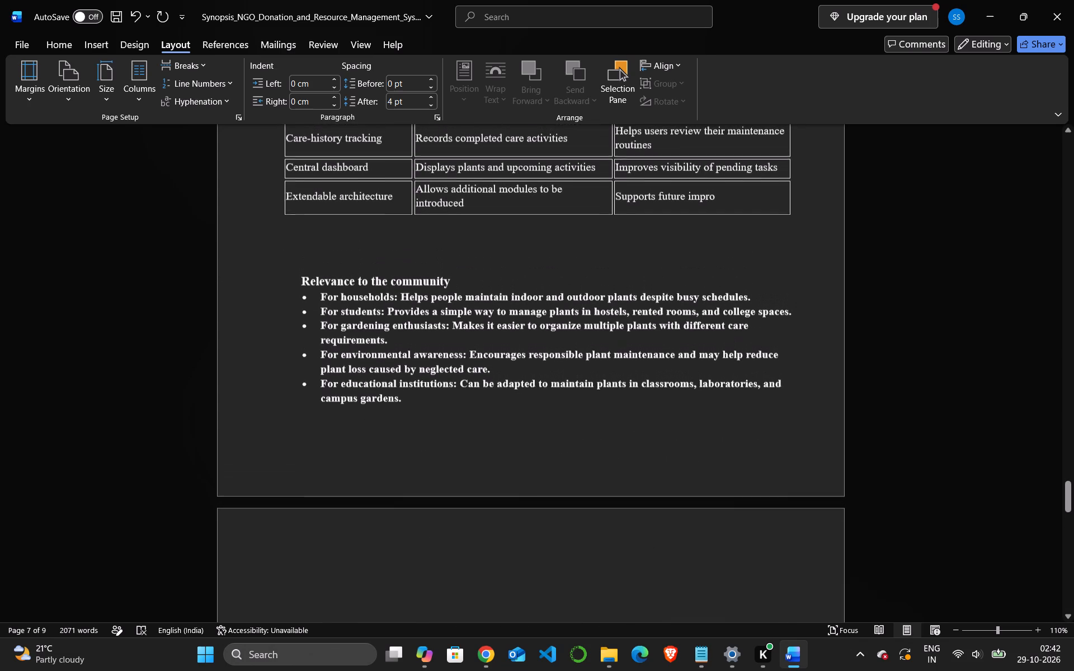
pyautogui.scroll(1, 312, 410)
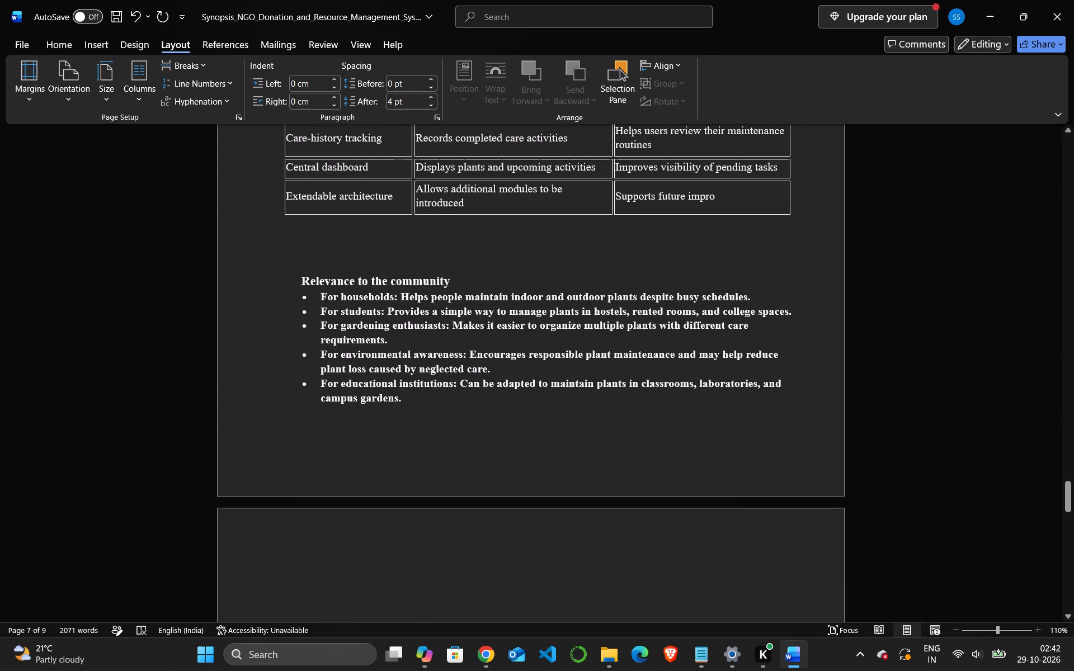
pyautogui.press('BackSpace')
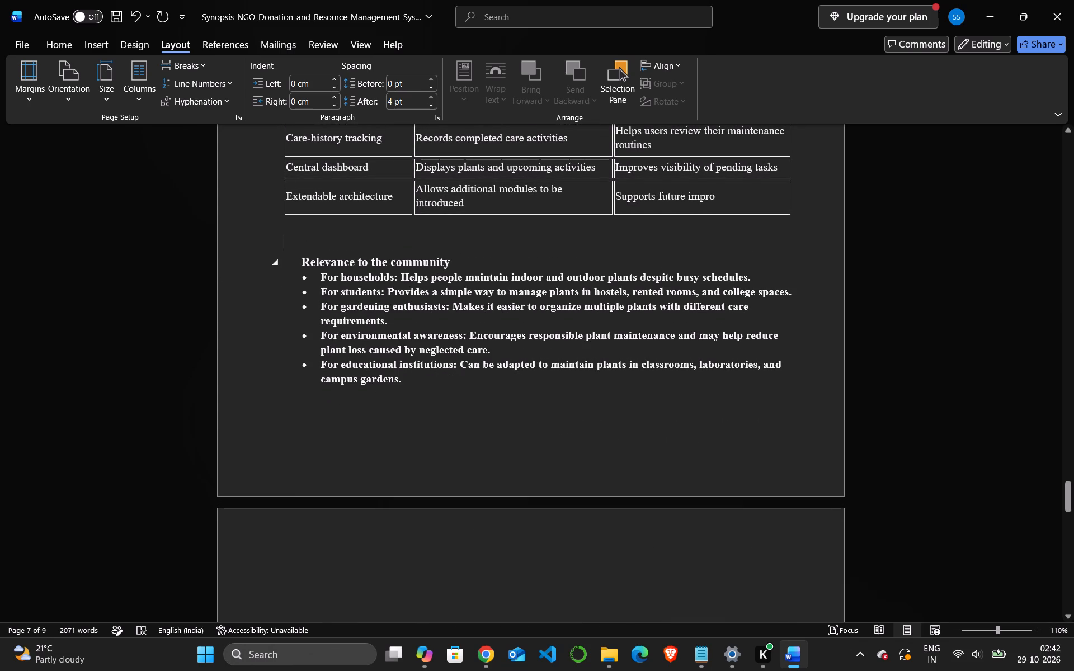
# Set the font size of the Relevance to the community heading to 18.
pyautogui.moveTo(455, 258); pyautogui.dragTo(305, 256)
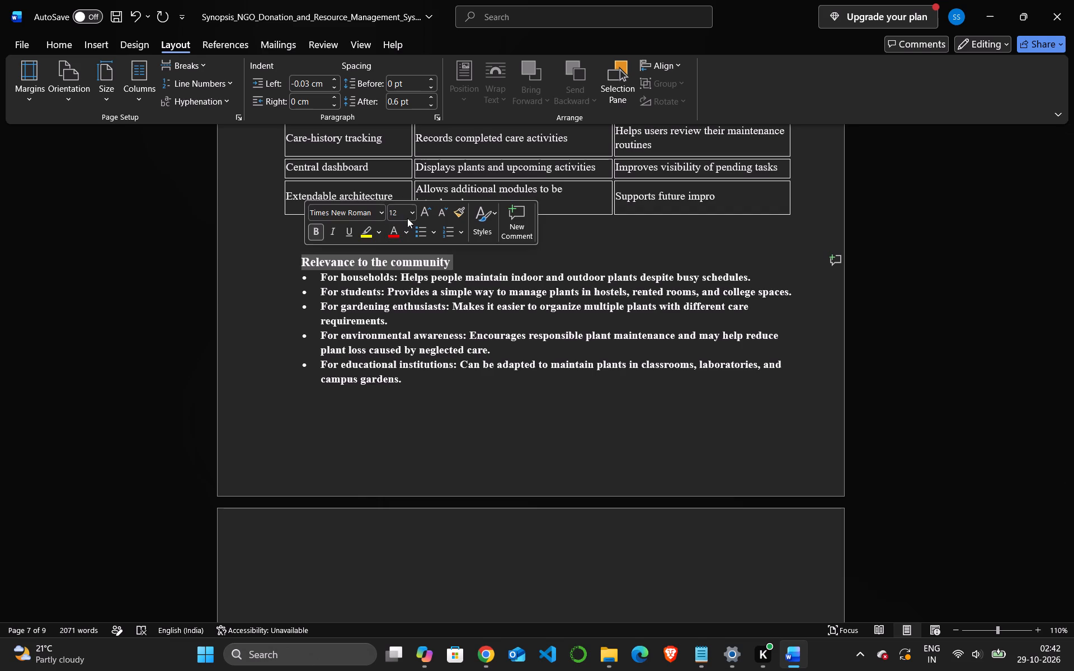
pyautogui.click(408, 216)
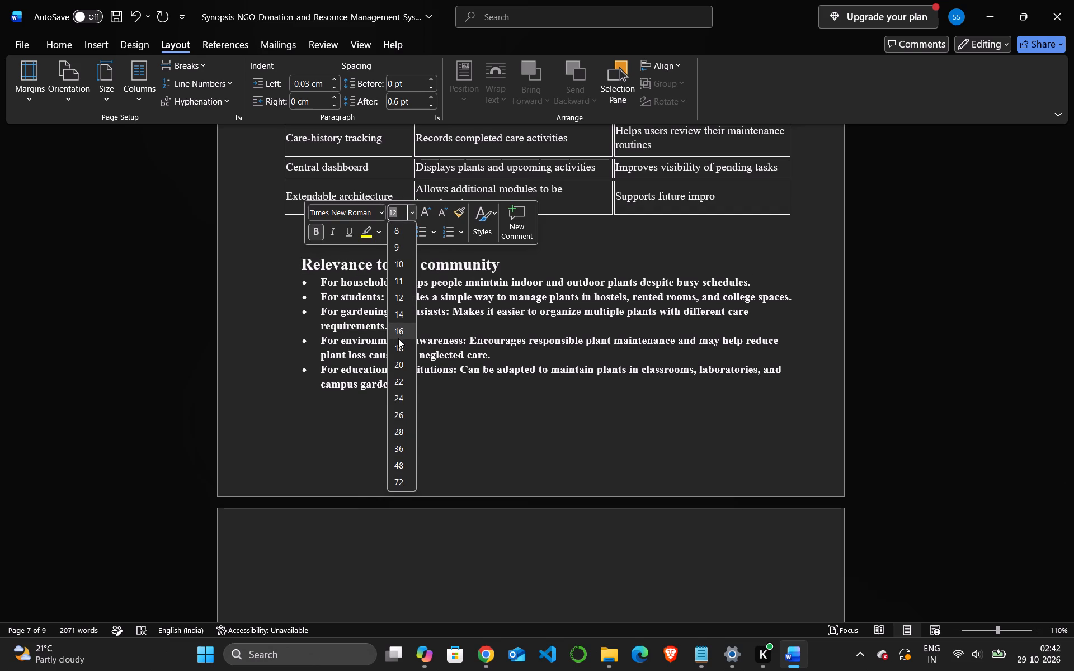
pyautogui.click(399, 344)
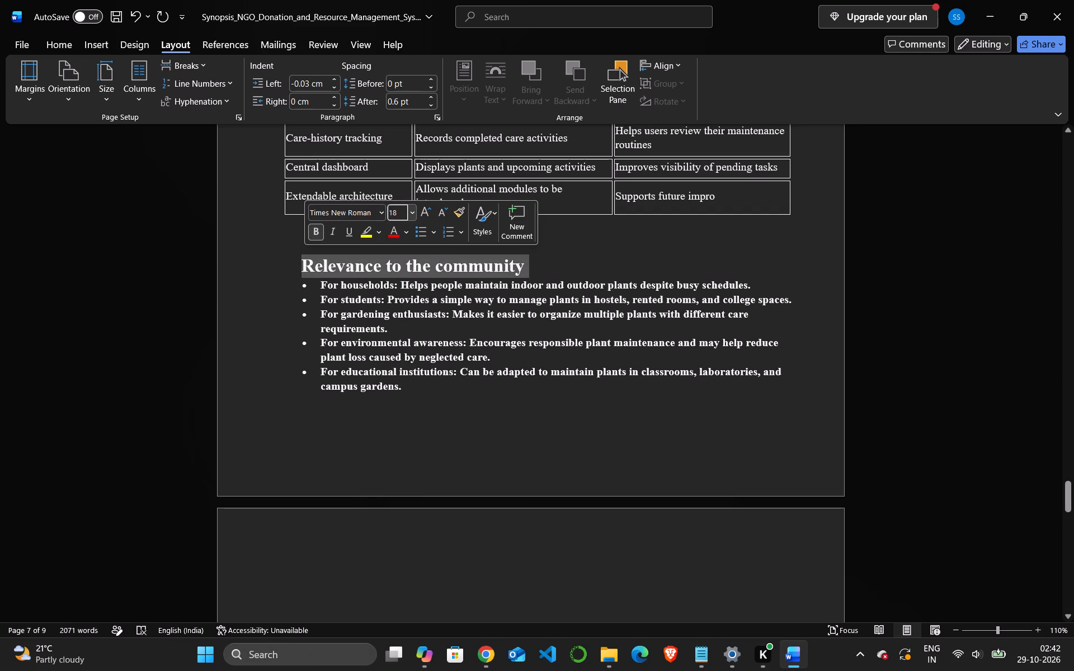
pyautogui.click(468, 400)
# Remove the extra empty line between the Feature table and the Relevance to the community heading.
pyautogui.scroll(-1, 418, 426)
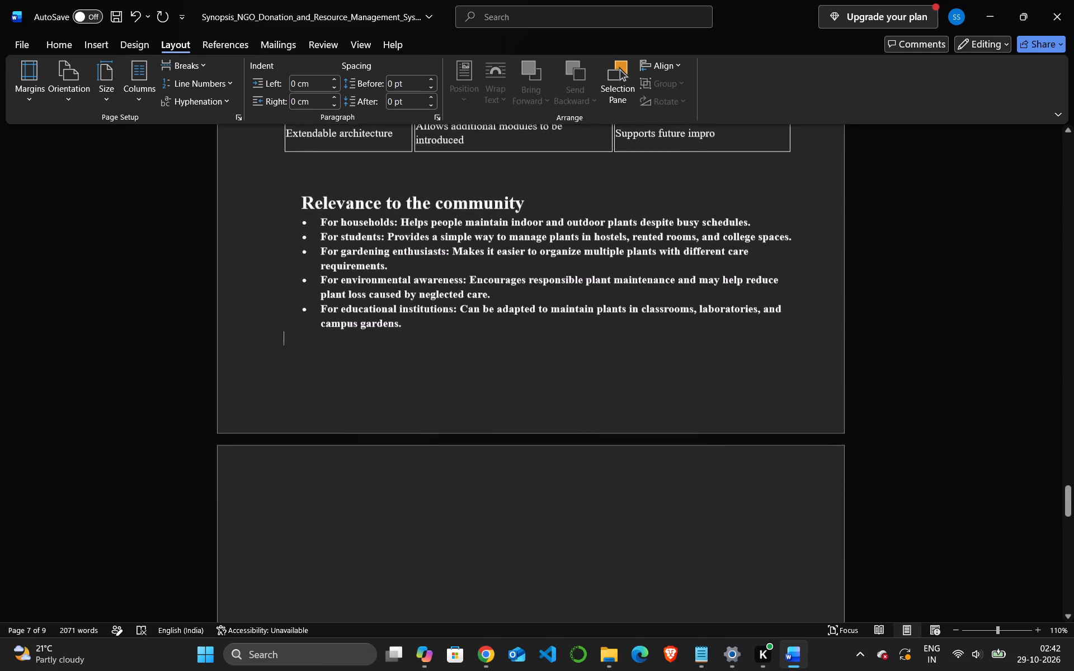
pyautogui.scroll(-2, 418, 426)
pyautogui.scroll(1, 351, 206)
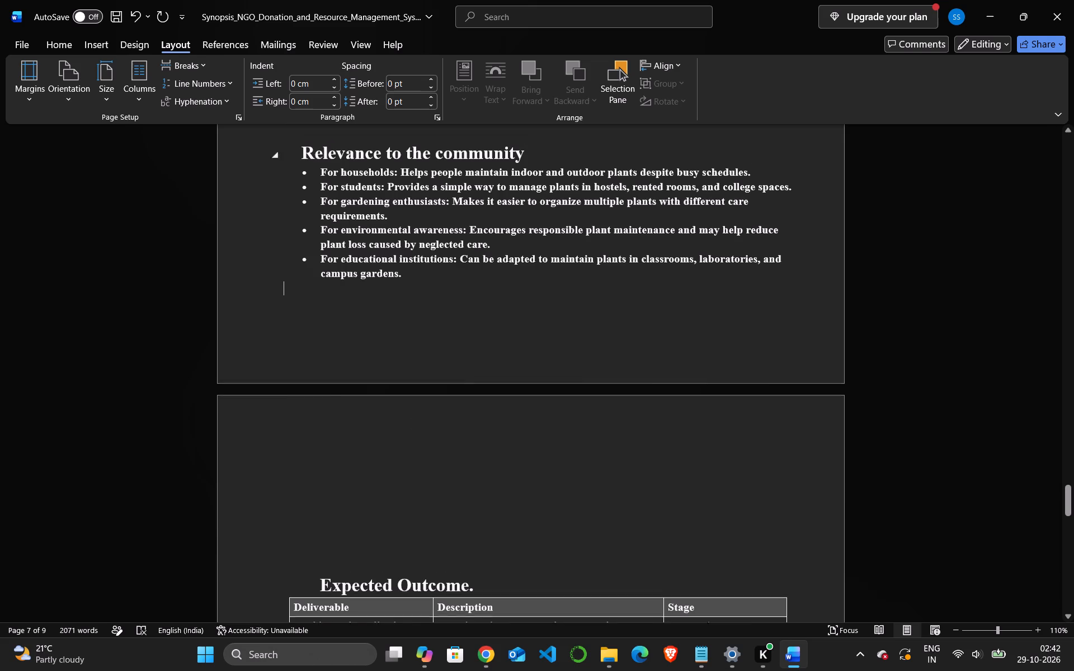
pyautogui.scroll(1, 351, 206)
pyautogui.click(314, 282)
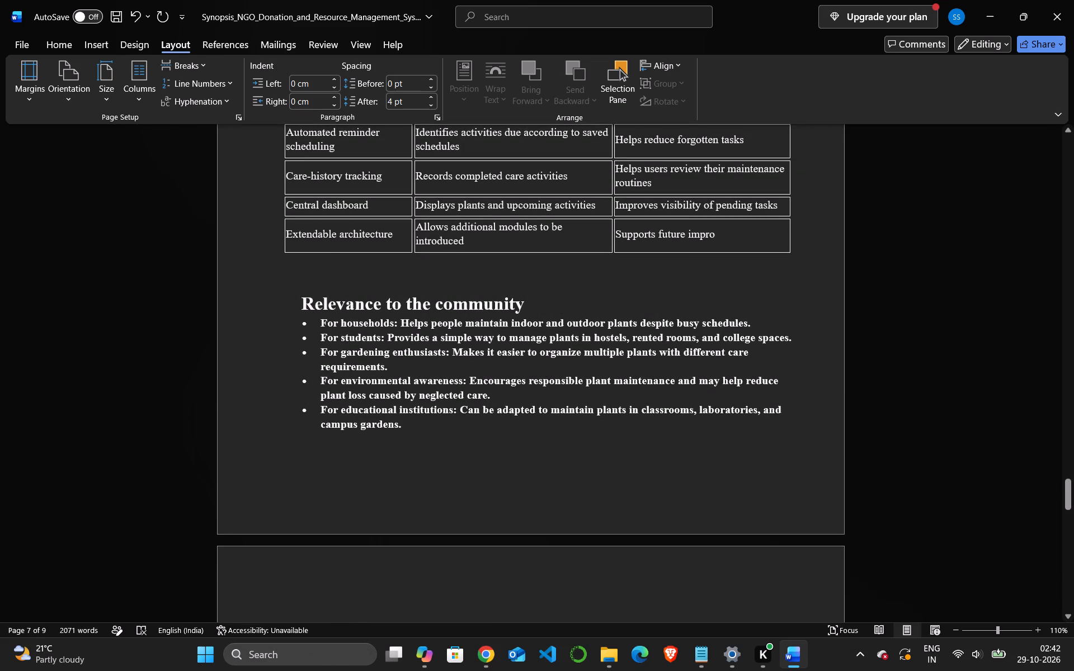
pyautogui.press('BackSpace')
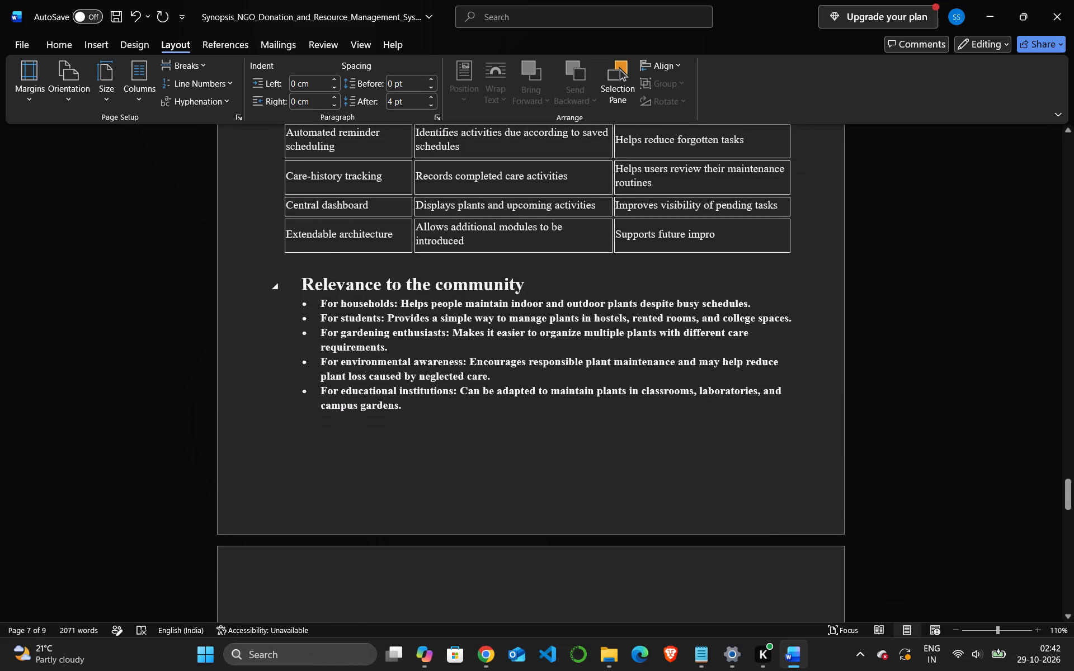
# Insert an empty line between the Relevance to the community heading and its first bullet.
pyautogui.click(525, 290)
pyautogui.press('Return')
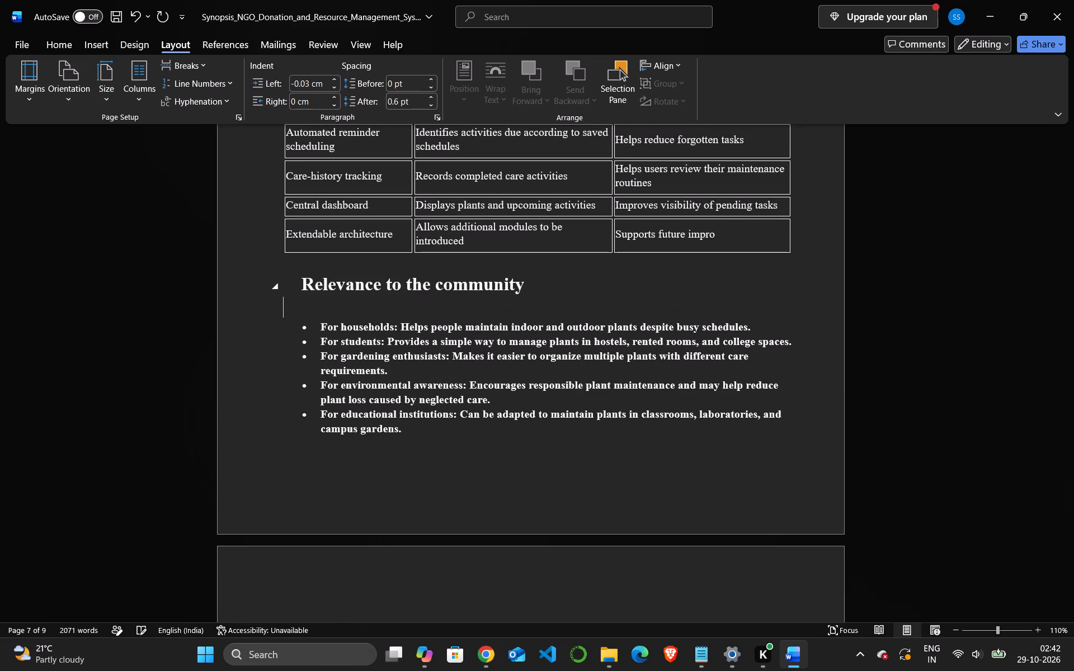
pyautogui.scroll(-2, 476, 409)
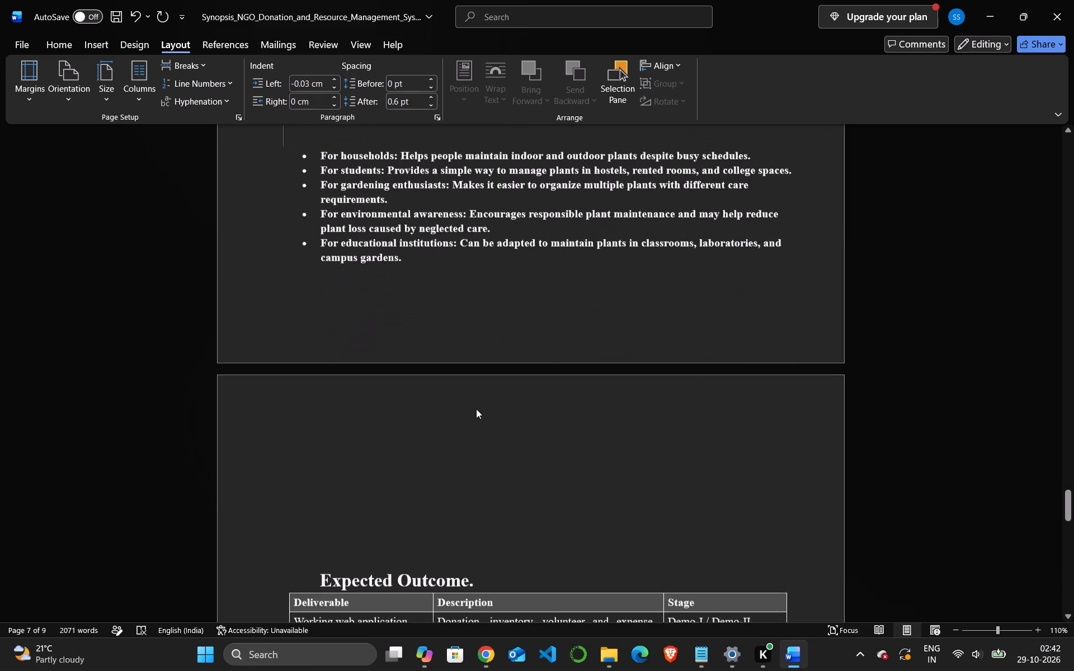
pyautogui.scroll(-2, 476, 409)
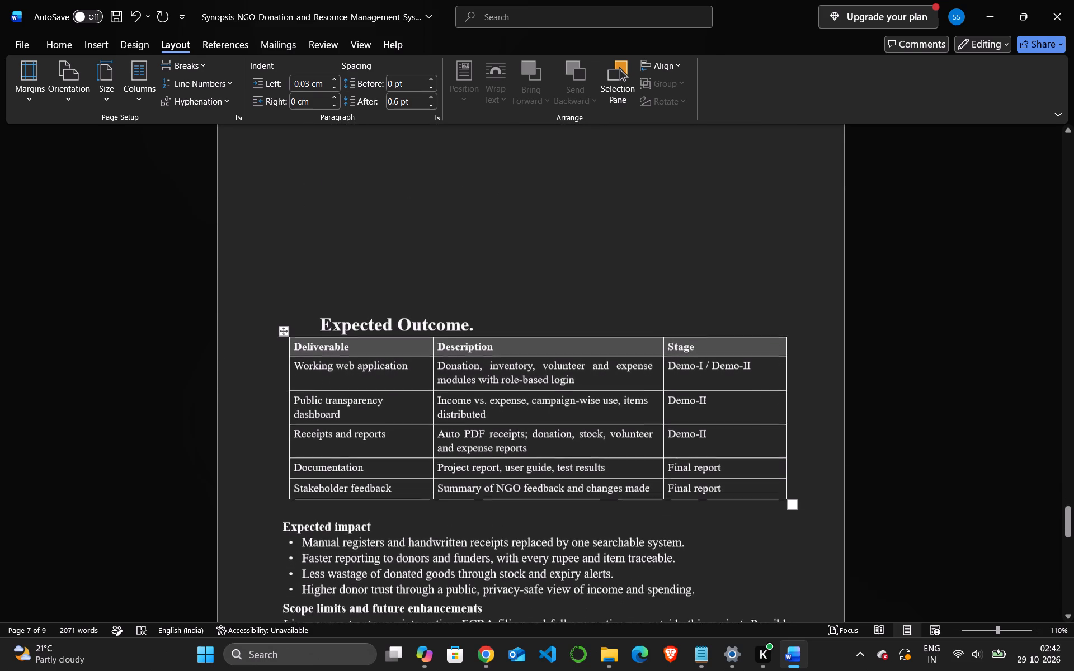
pyautogui.click(341, 187)
pyautogui.scroll(1, 341, 187)
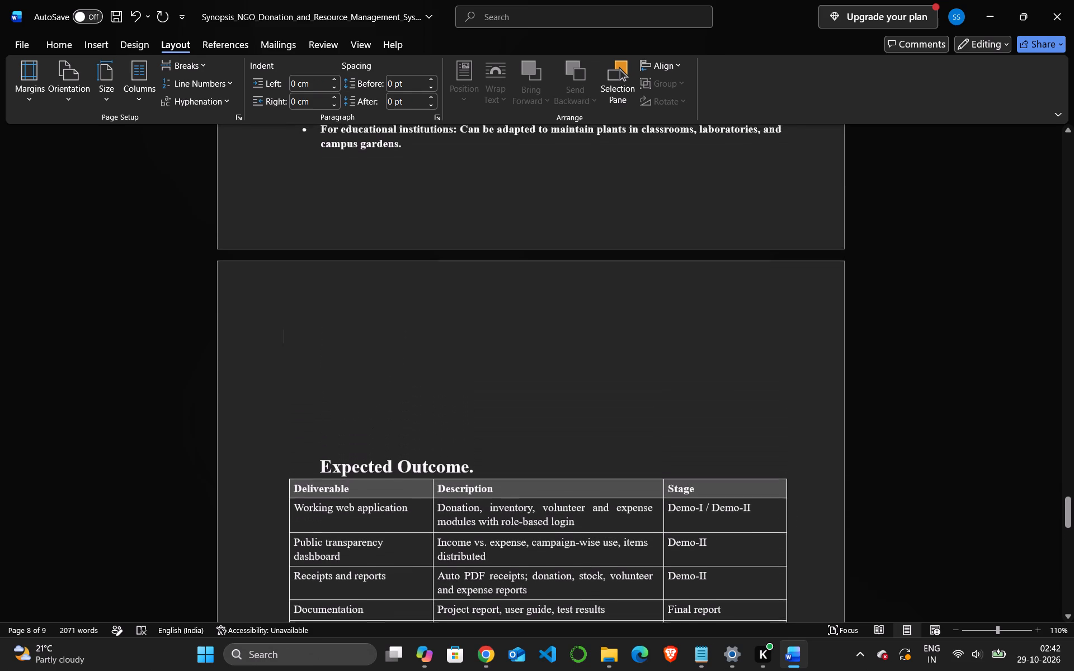
pyautogui.click(311, 283)
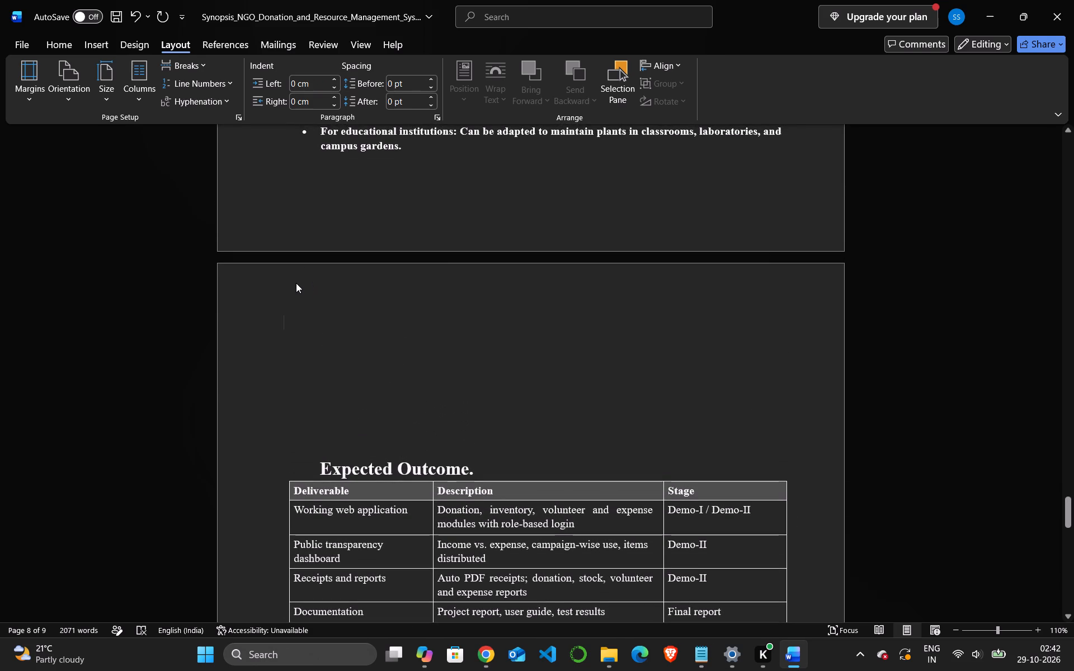
pyautogui.click(296, 283)
pyautogui.click(486, 666)
pyautogui.scroll(-2, 370, 483)
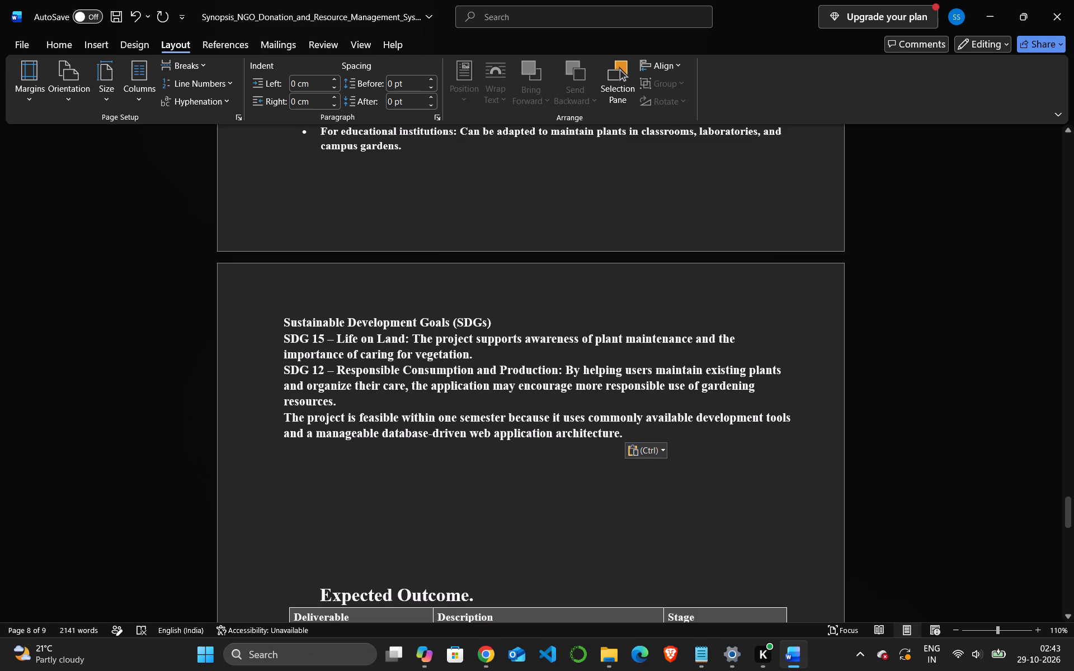
# Set the font size of the whole pasted Sustainable Development Goals section to 11.
pyautogui.moveTo(652, 425); pyautogui.dragTo(264, 320)
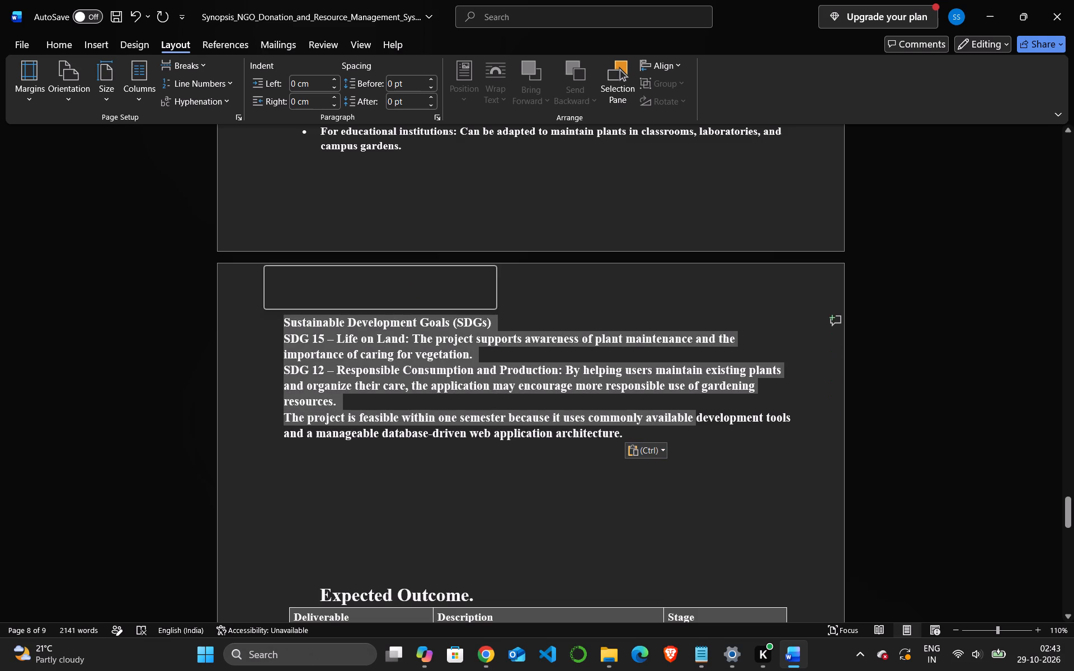
pyautogui.click(244, 318)
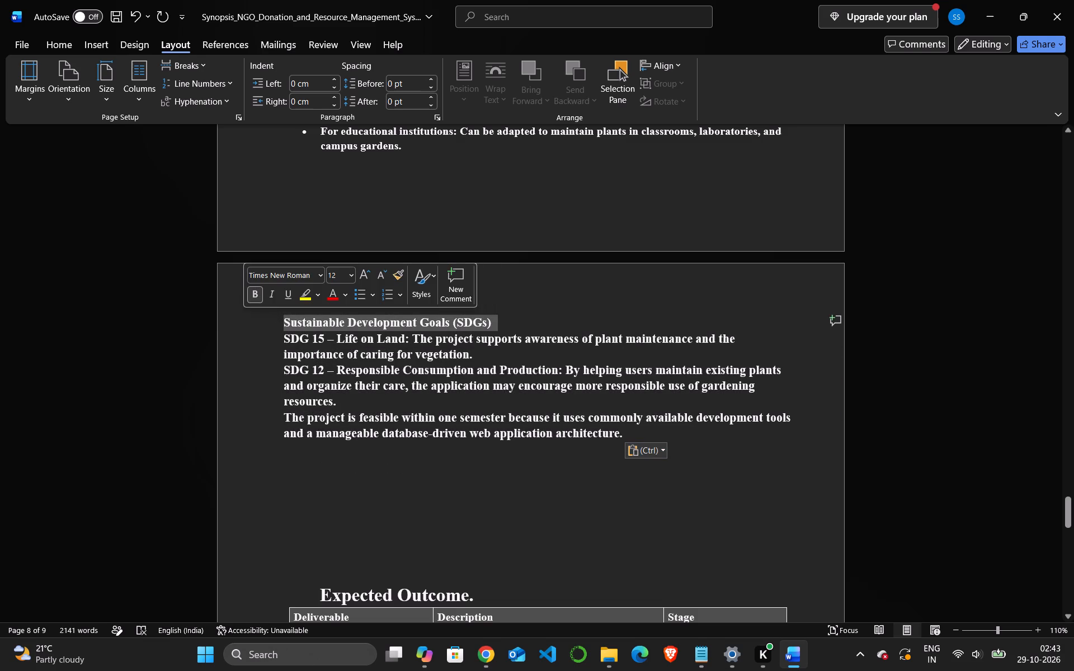
pyautogui.click(274, 317)
pyautogui.moveTo(275, 303); pyautogui.dragTo(302, 348)
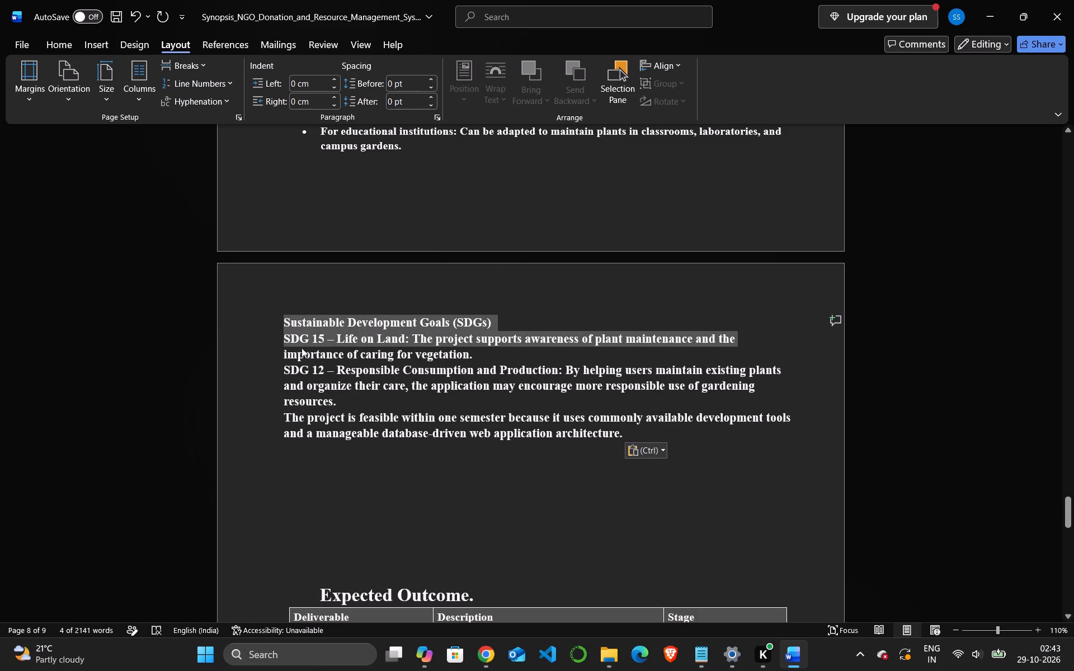
pyautogui.moveTo(302, 348); pyautogui.dragTo(643, 446)
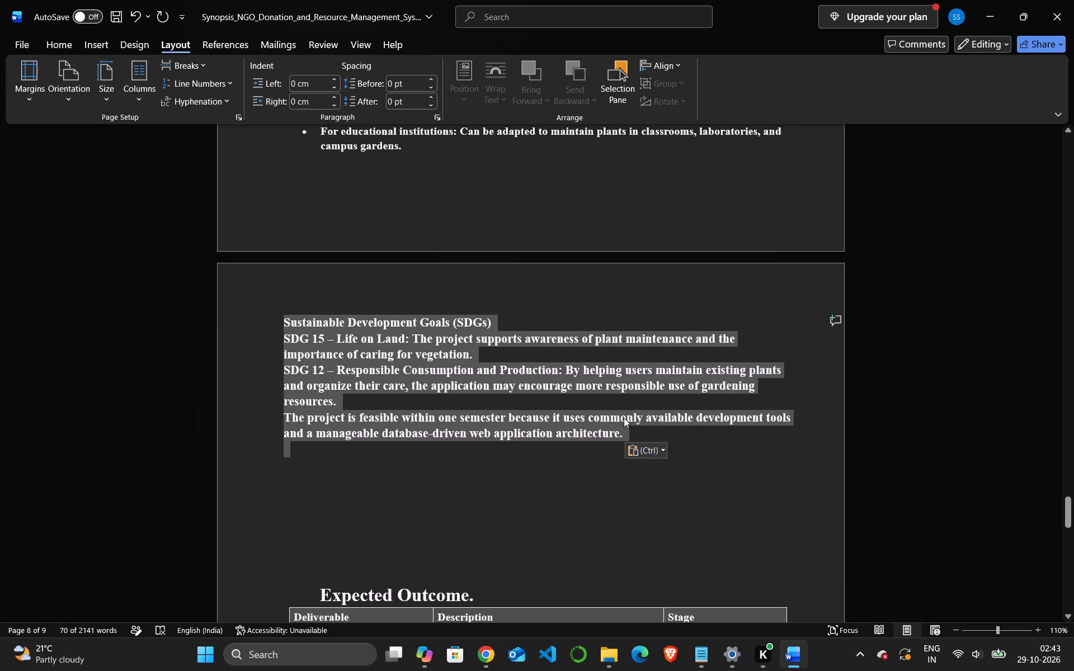
pyautogui.click(467, 478)
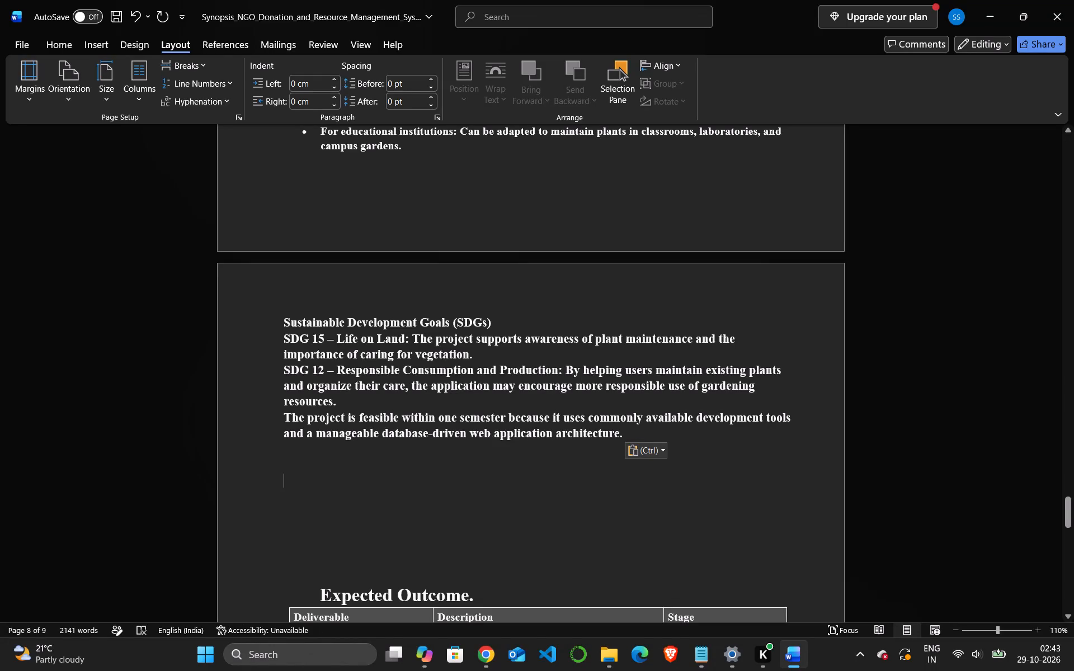
pyautogui.moveTo(624, 431); pyautogui.dragTo(275, 313)
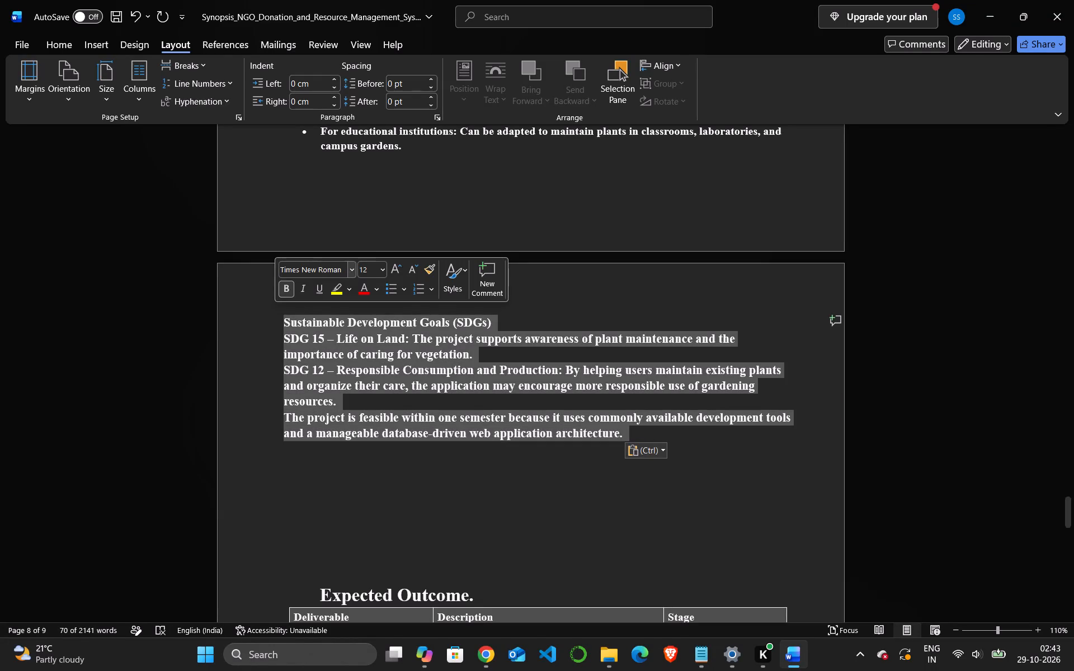
pyautogui.click(381, 273)
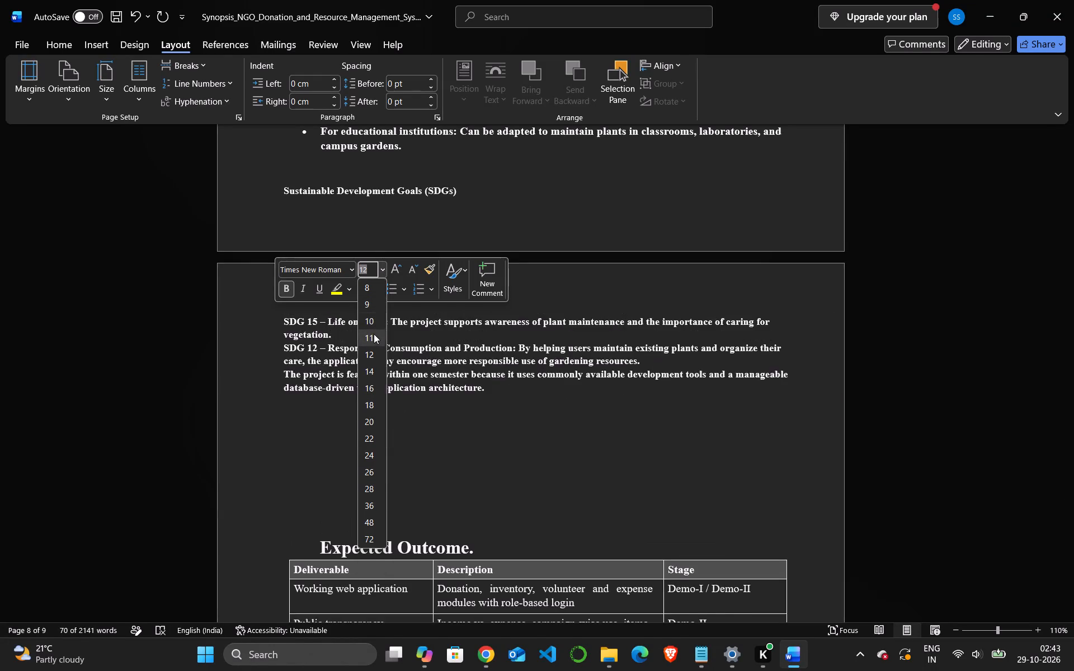
pyautogui.click(373, 337)
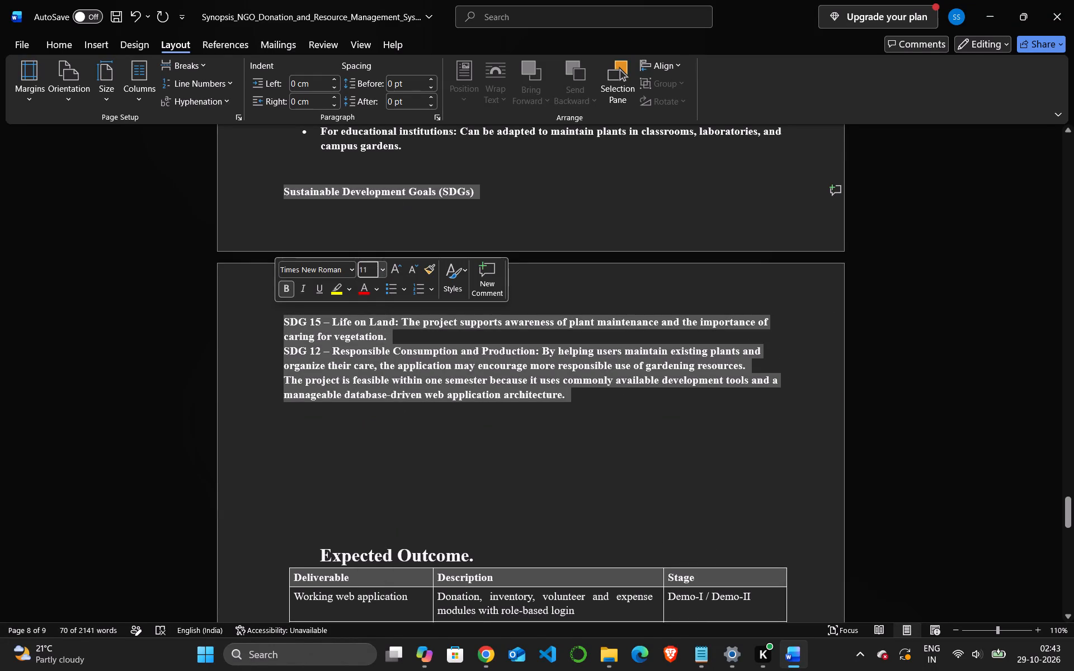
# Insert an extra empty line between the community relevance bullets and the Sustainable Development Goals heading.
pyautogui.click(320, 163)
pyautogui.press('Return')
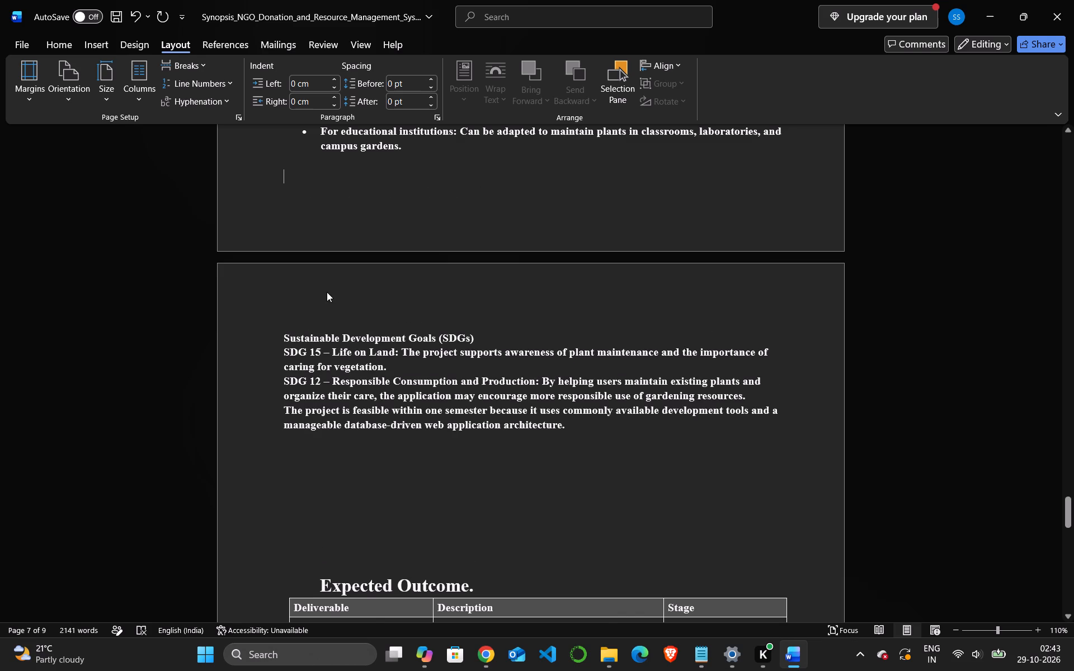
# Set the font size of the Sustainable Development Goals (SDGs) heading to 18.
pyautogui.hscroll(-1, 327, 292)
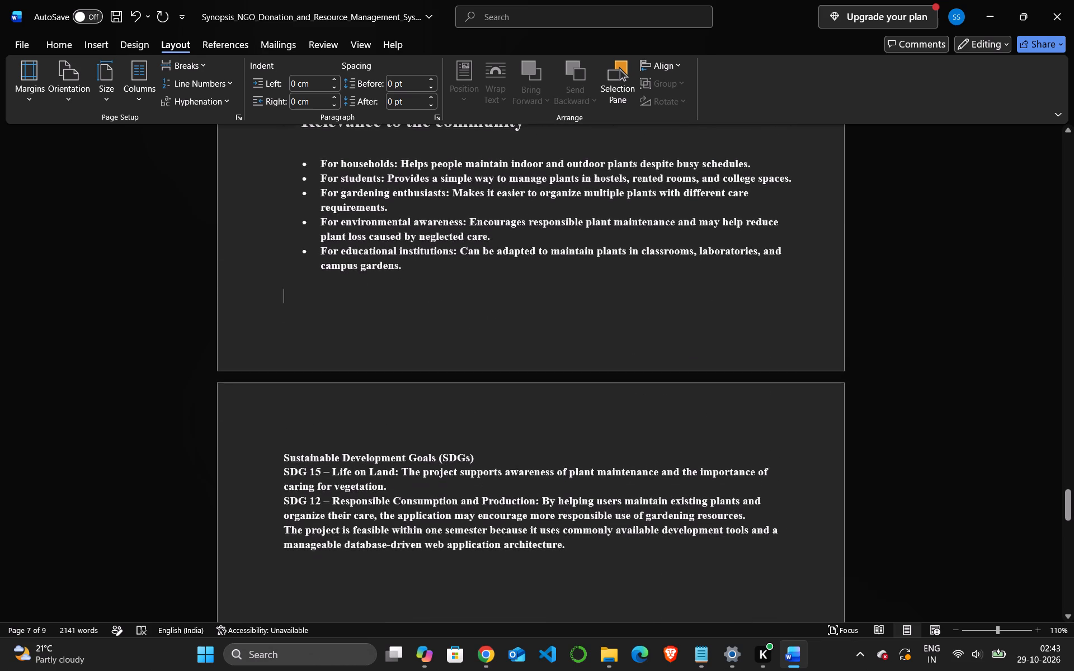
pyautogui.hscroll(-1, 327, 292)
pyautogui.scroll(-1, 327, 292)
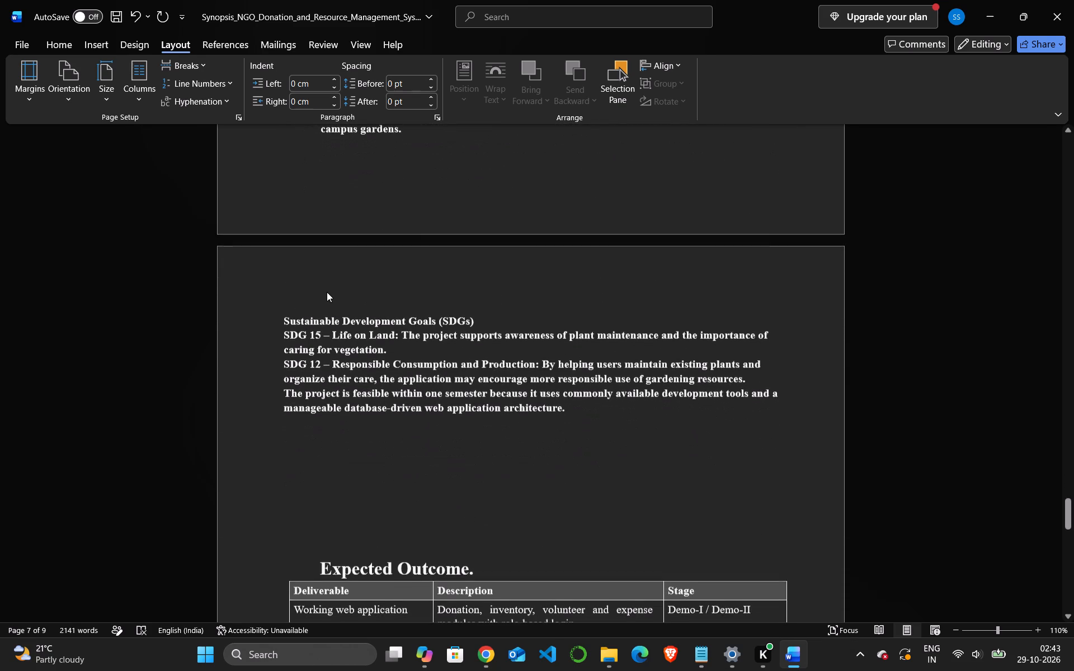
pyautogui.moveTo(488, 311); pyautogui.dragTo(436, 318)
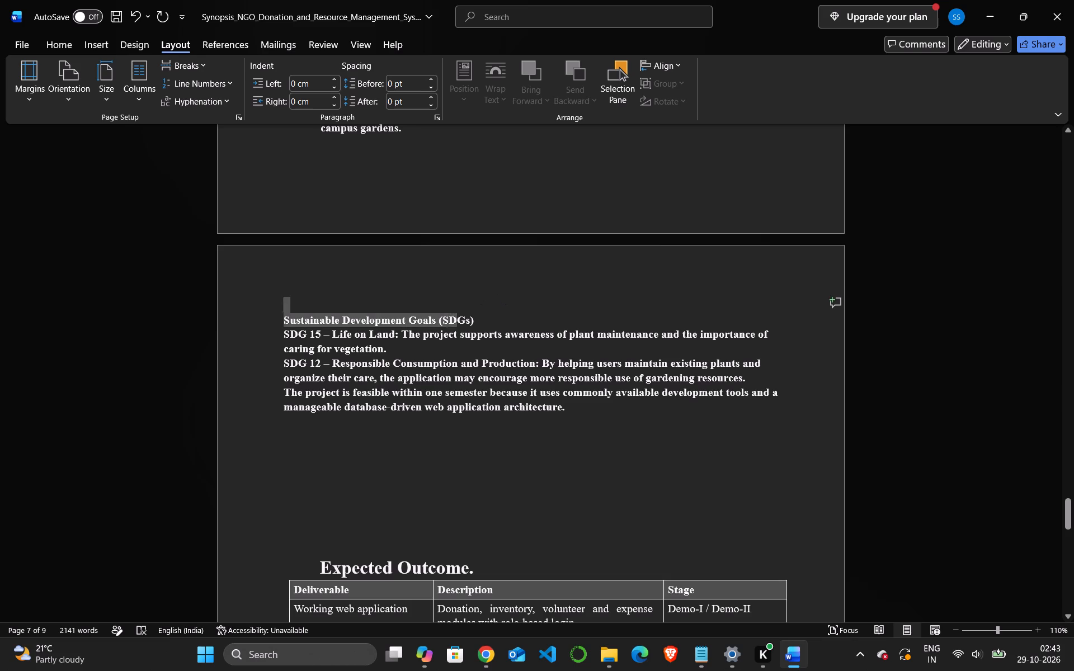
pyautogui.moveTo(436, 318); pyautogui.dragTo(498, 314)
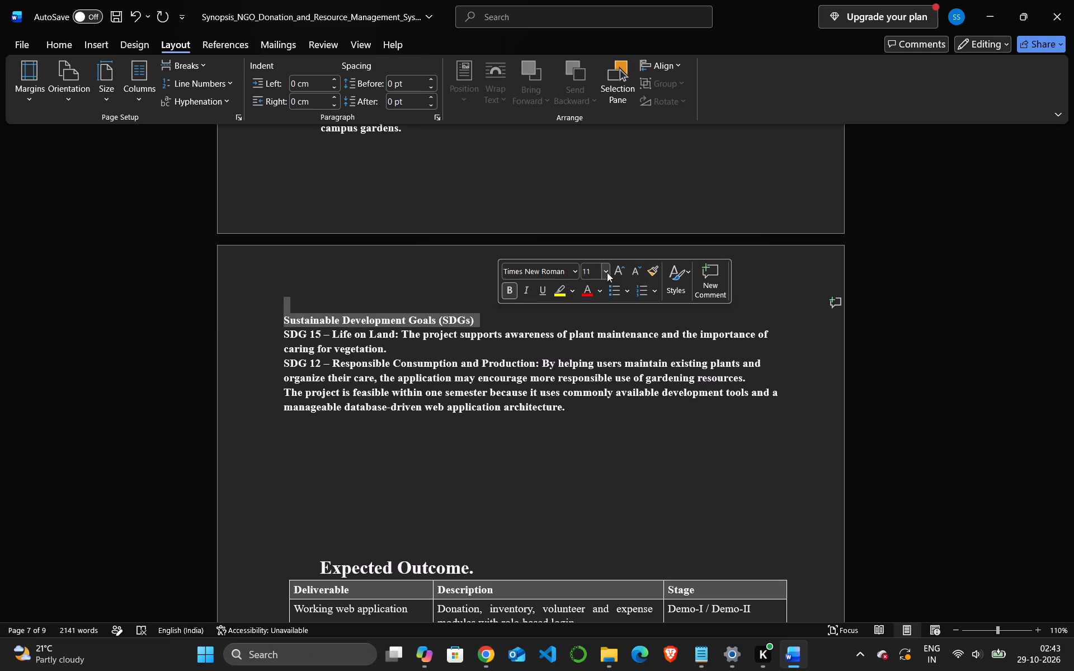
pyautogui.click(607, 272)
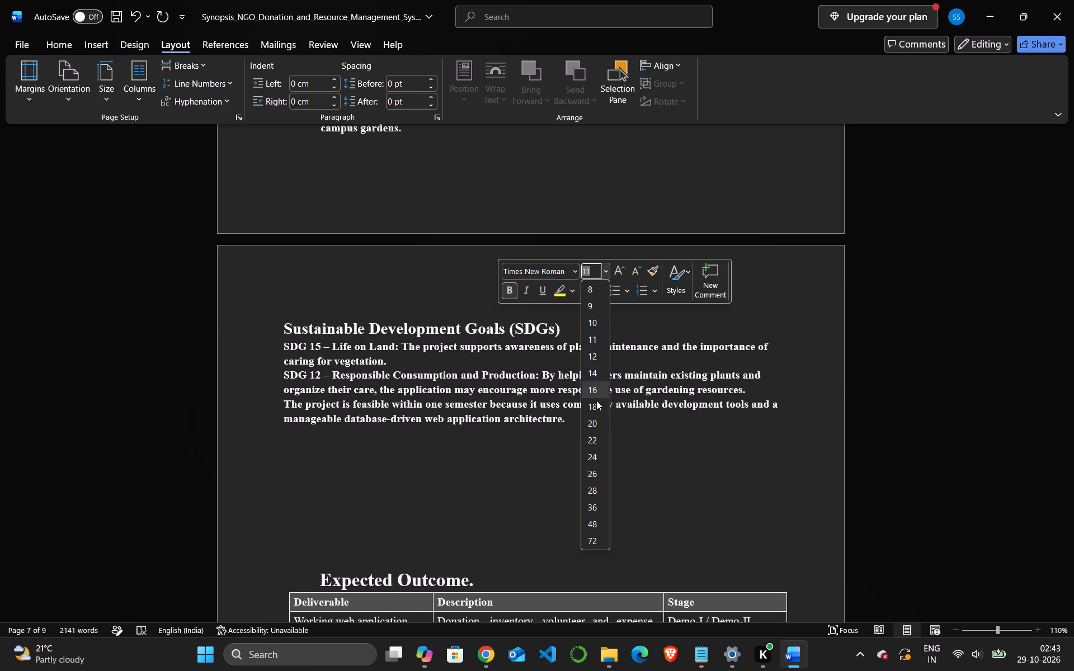
pyautogui.click(596, 402)
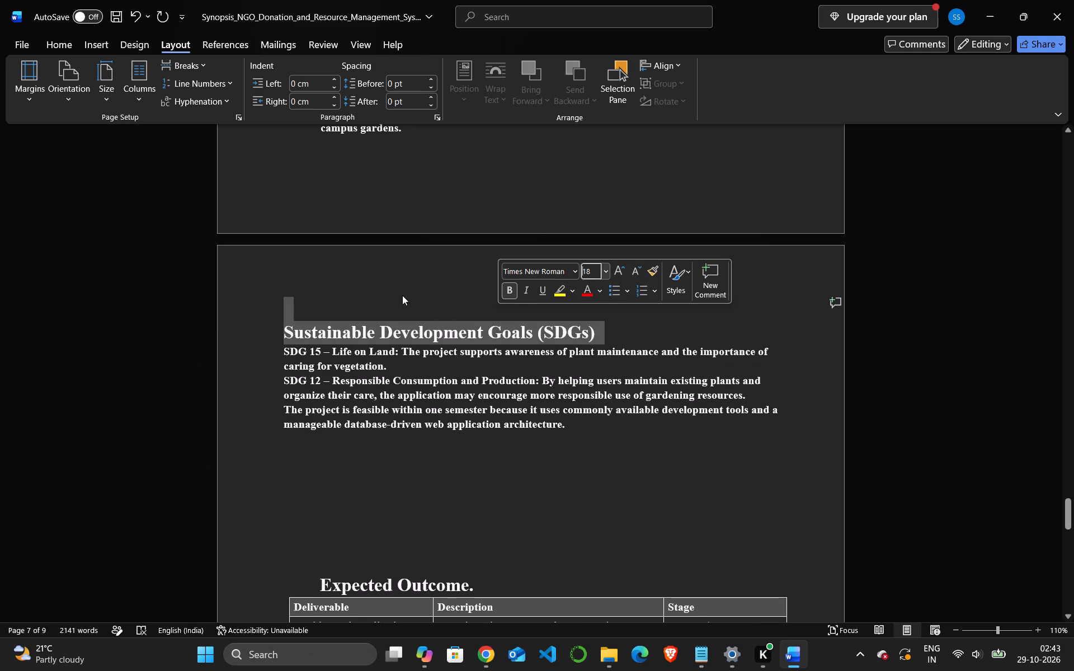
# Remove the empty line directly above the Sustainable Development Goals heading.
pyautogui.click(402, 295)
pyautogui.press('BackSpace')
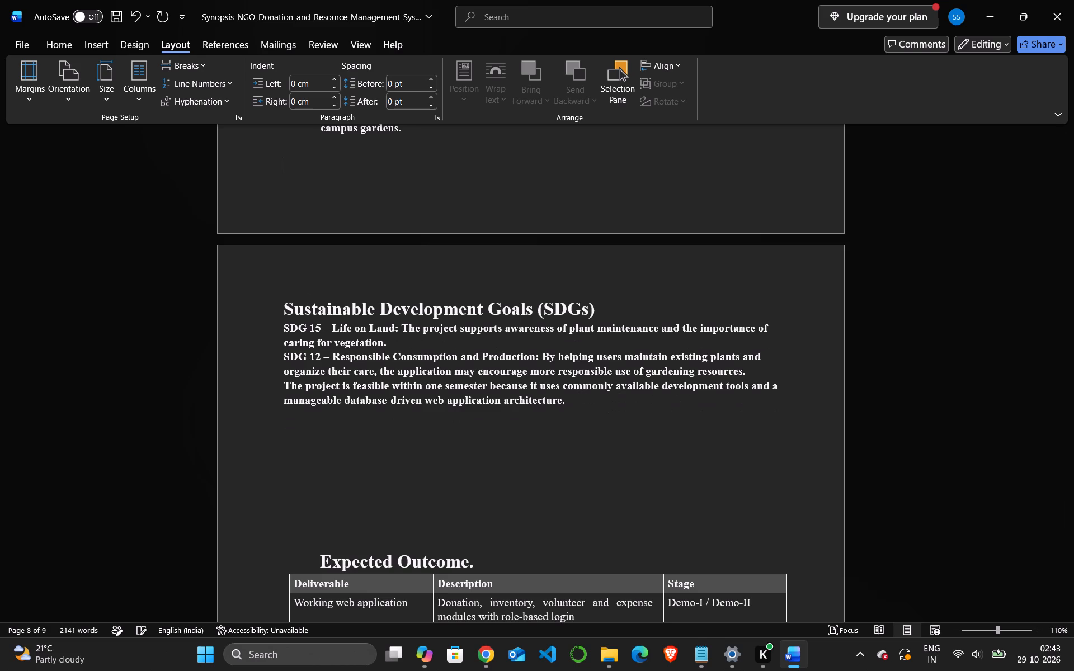
# Insert an empty line between the Sustainable Development Goals heading and the SDG 15 paragraph.
pyautogui.click(614, 313)
pyautogui.press('Return')
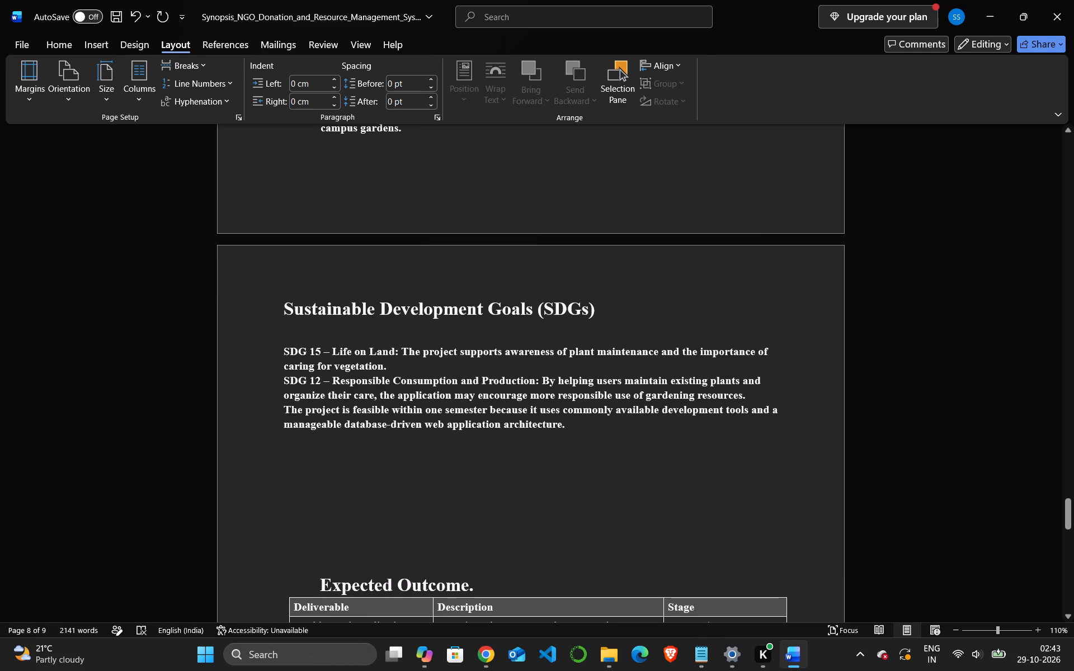
# Delete the surplus empty lines above the Expected Outcome heading, leaving a single one after the feasibility paragraph.
pyautogui.scroll(-2, 465, 476)
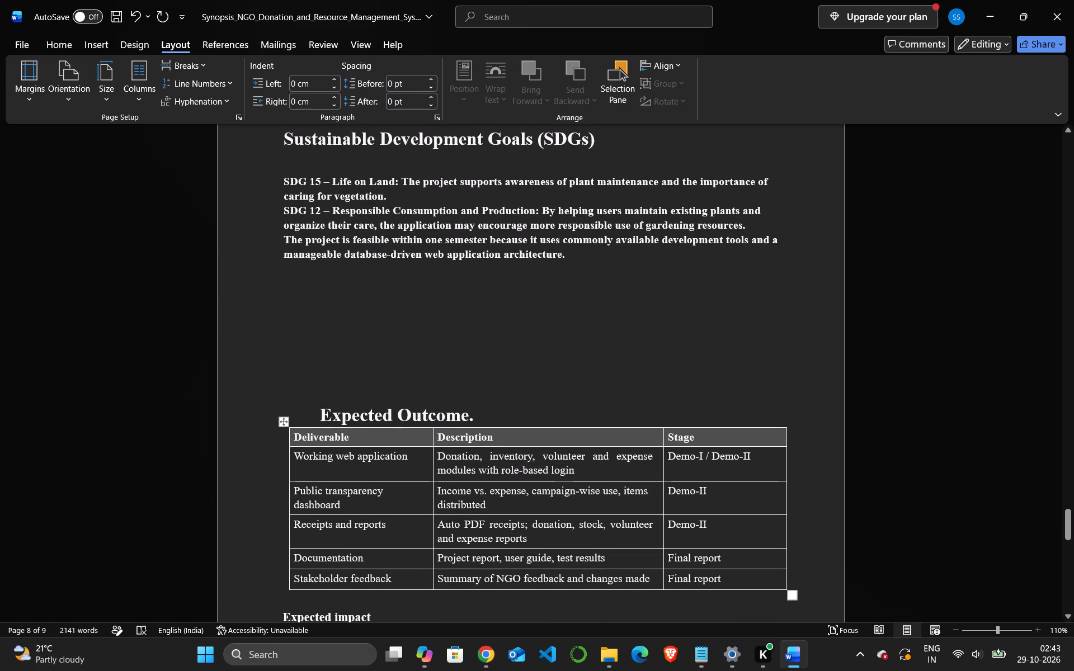
pyautogui.click(321, 391)
pyautogui.press('BackSpace')
pyautogui.press('BackSpace')
pyautogui.press('BackSpace')
pyautogui.press('BackSpace')
pyautogui.press('BackSpace')
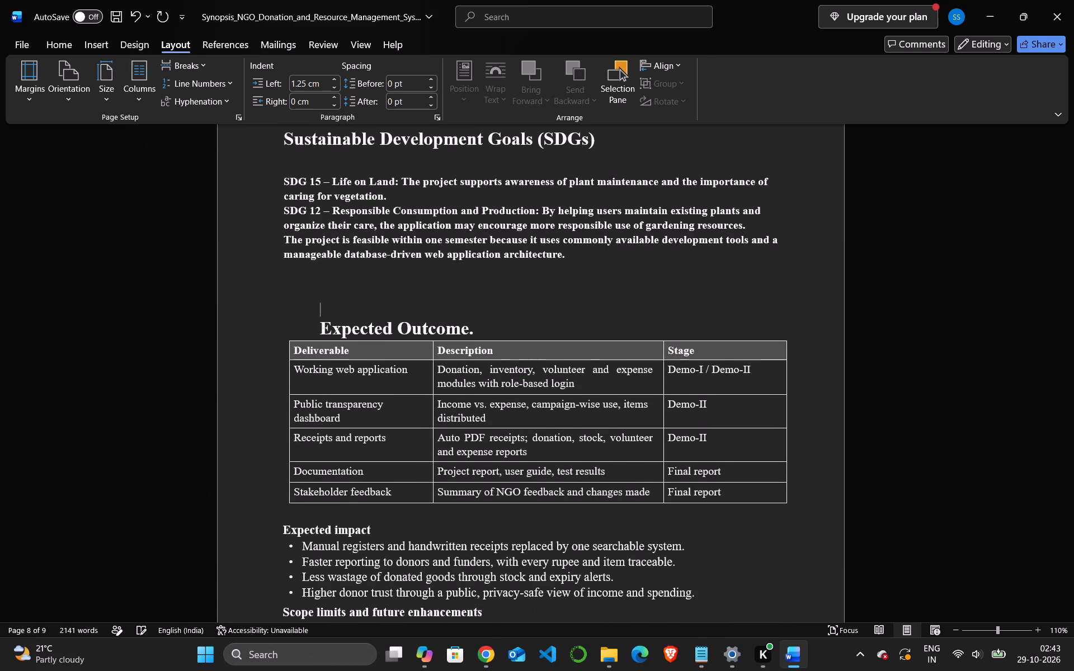
pyautogui.press('BackSpace')
pyautogui.press('BackSpace')
pyautogui.press('BackSpace')
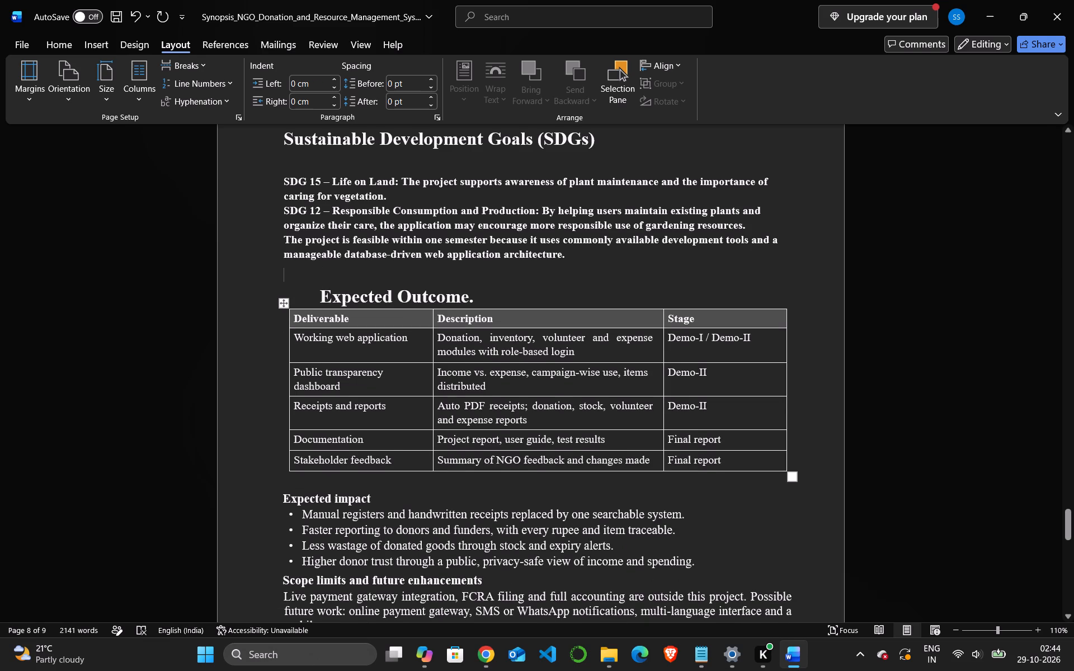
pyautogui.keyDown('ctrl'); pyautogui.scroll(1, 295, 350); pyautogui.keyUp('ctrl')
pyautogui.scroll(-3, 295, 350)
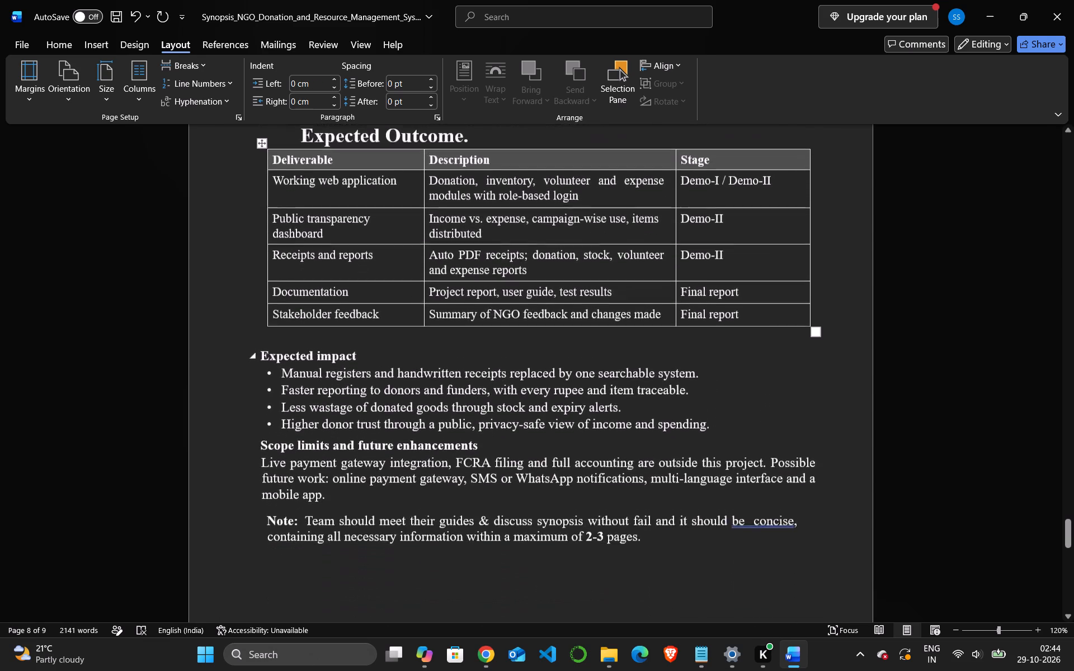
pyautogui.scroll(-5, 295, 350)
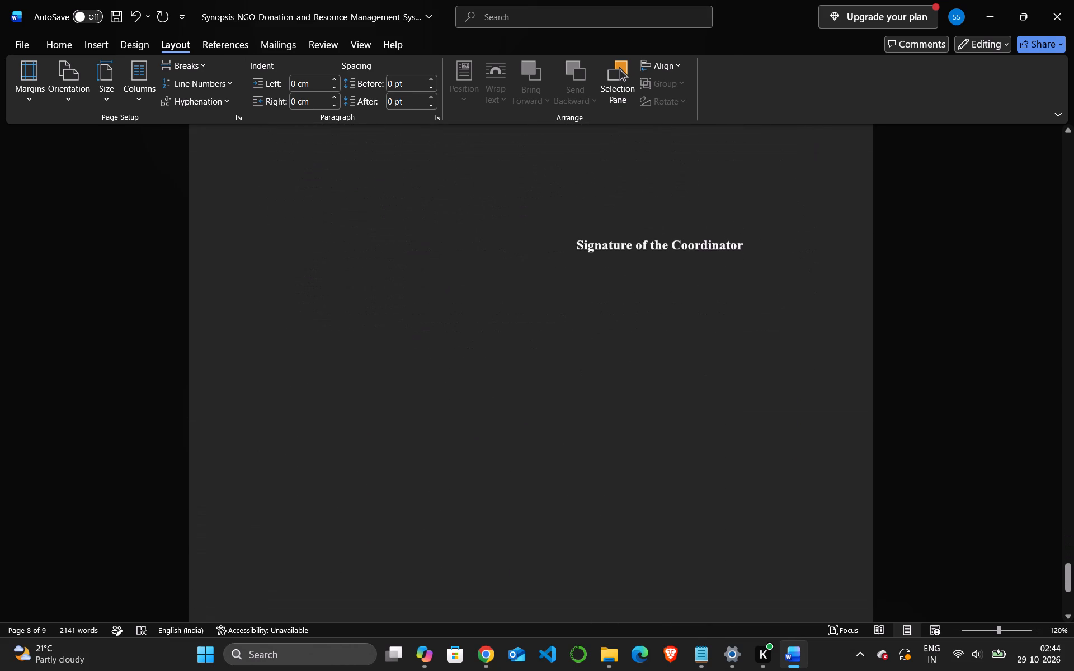
# Delete the surplus empty lines above the Signature of the Coordinator line to bring it onto the page with the Note paragraph.
pyautogui.scroll(2, 295, 350)
pyautogui.hscroll(1, 295, 350)
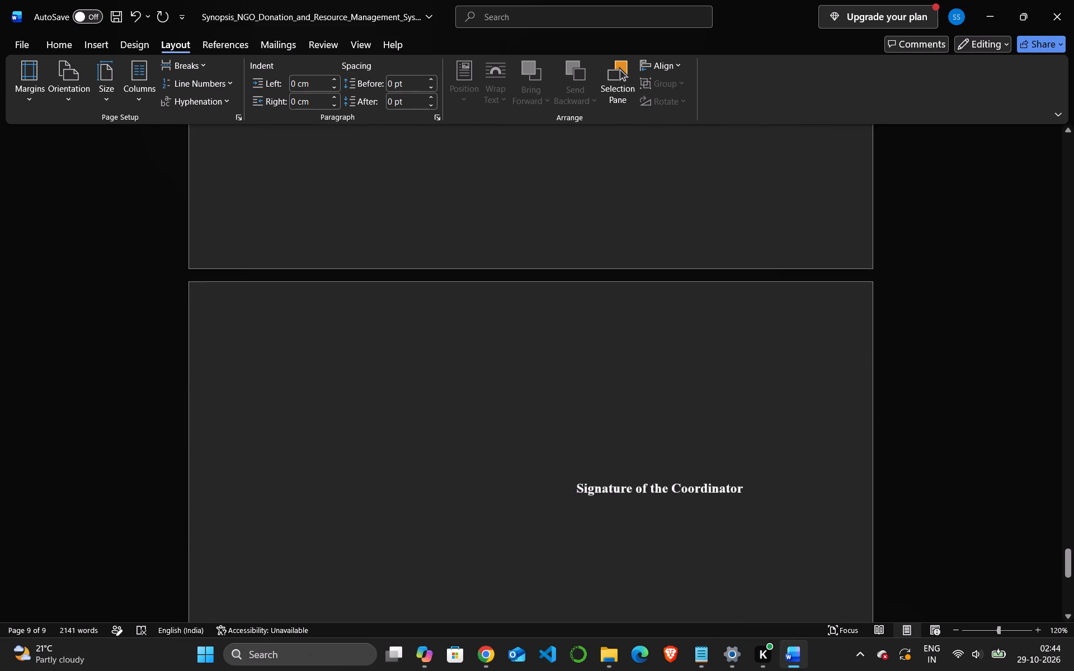
pyautogui.click(412, 358)
pyautogui.press('BackSpace')
pyautogui.press('BackSpace')
pyautogui.press('BackSpace')
pyautogui.press('BackSpace')
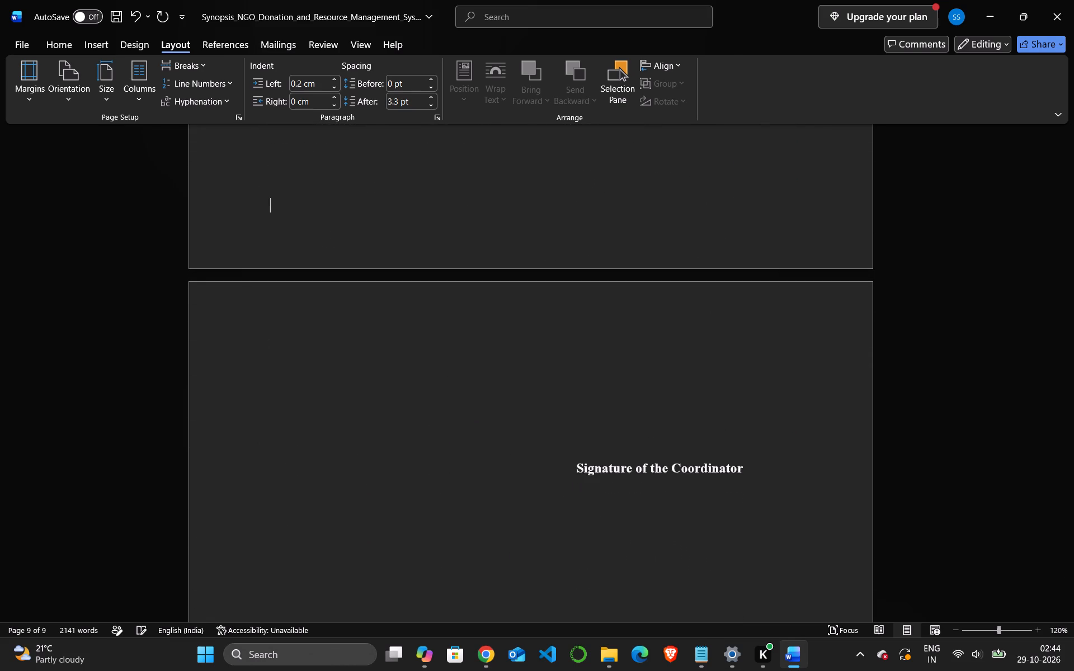
pyautogui.press('BackSpace')
pyautogui.click(559, 439)
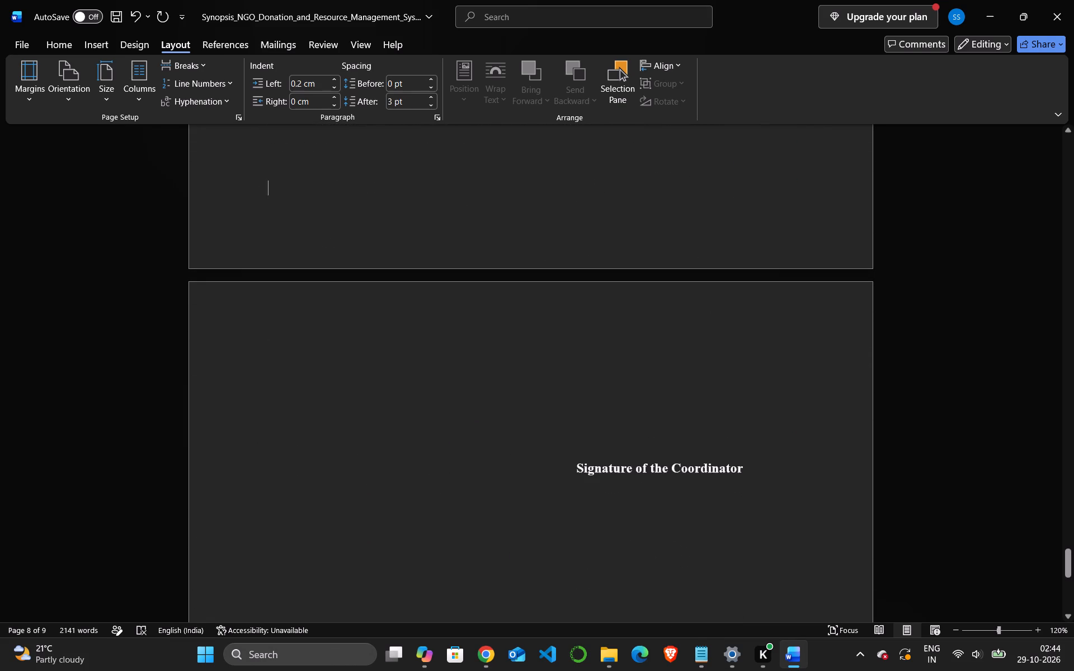
pyautogui.press('BackSpace')
pyautogui.press('BackSpace')
pyautogui.press('BackSpace')
pyautogui.press('BackSpace')
pyautogui.press('BackSpace')
pyautogui.press('BackSpace')
pyautogui.press('BackSpace')
pyautogui.press('BackSpace')
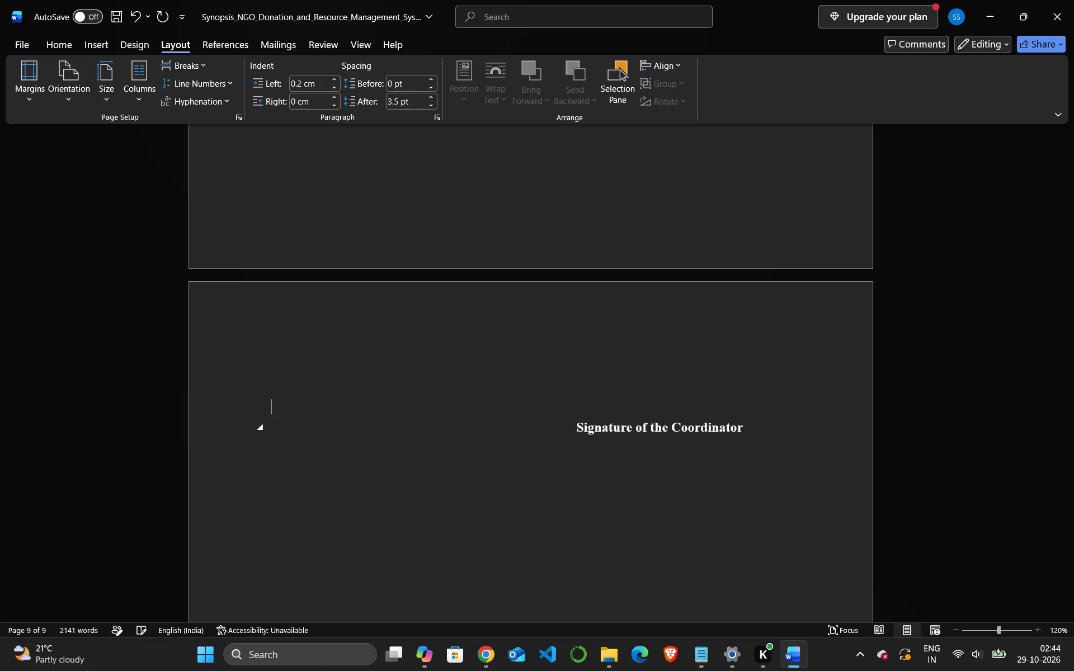
pyautogui.press('BackSpace')
pyautogui.press('BackSpace')
pyautogui.press('BackSpace')
pyautogui.press('BackSpace')
pyautogui.press('BackSpace')
pyautogui.press('BackSpace')
pyautogui.press('BackSpace')
pyautogui.press('BackSpace')
pyautogui.press('BackSpace')
pyautogui.press('BackSpace')
pyautogui.press('BackSpace')
pyautogui.press('BackSpace')
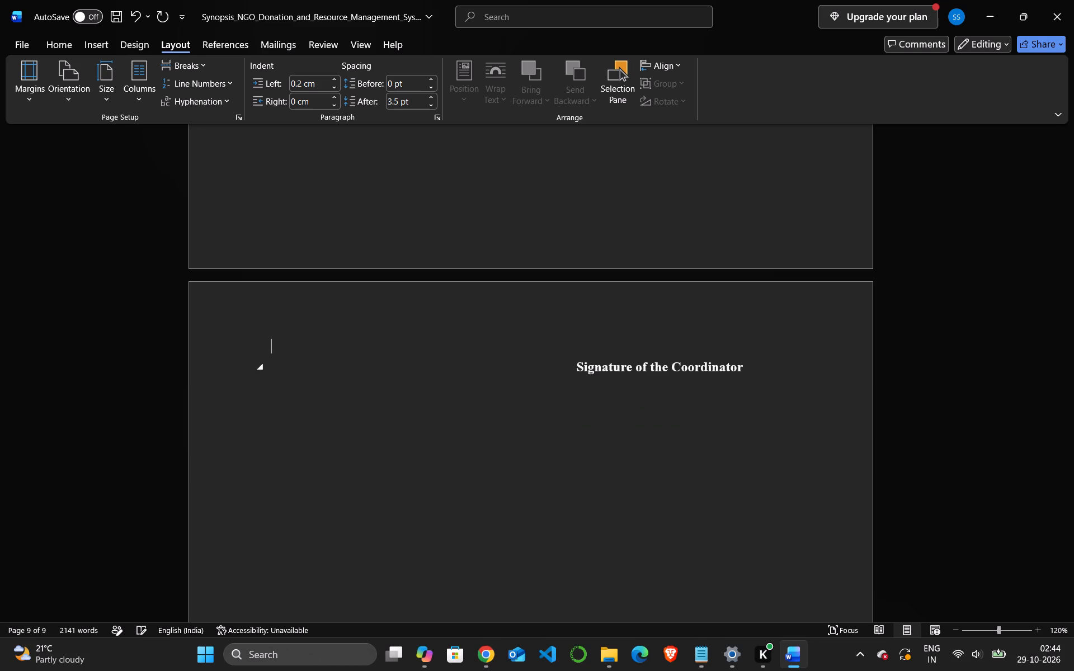
pyautogui.press('BackSpace')
pyautogui.press('BackSpace')
pyautogui.press('BackSpace')
pyautogui.press('BackSpace')
pyautogui.press('BackSpace')
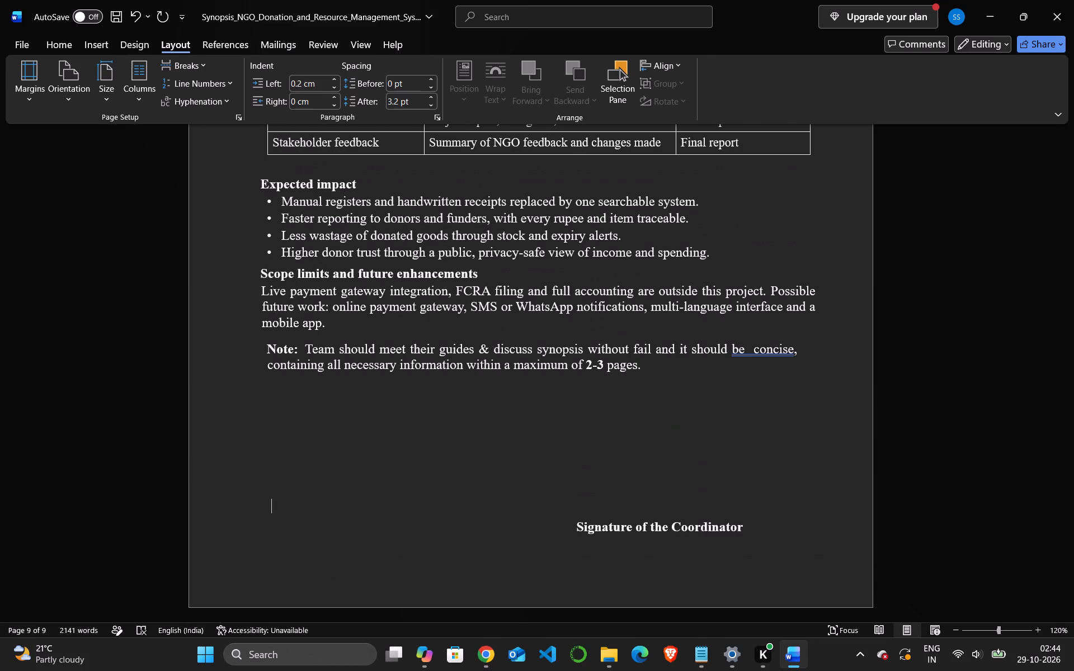
# Delete the old NGO content under the Expected Outcome heading, from the deliverables table through the Note paragraph.
pyautogui.scroll(-1, 559, 439)
pyautogui.scroll(2, 559, 439)
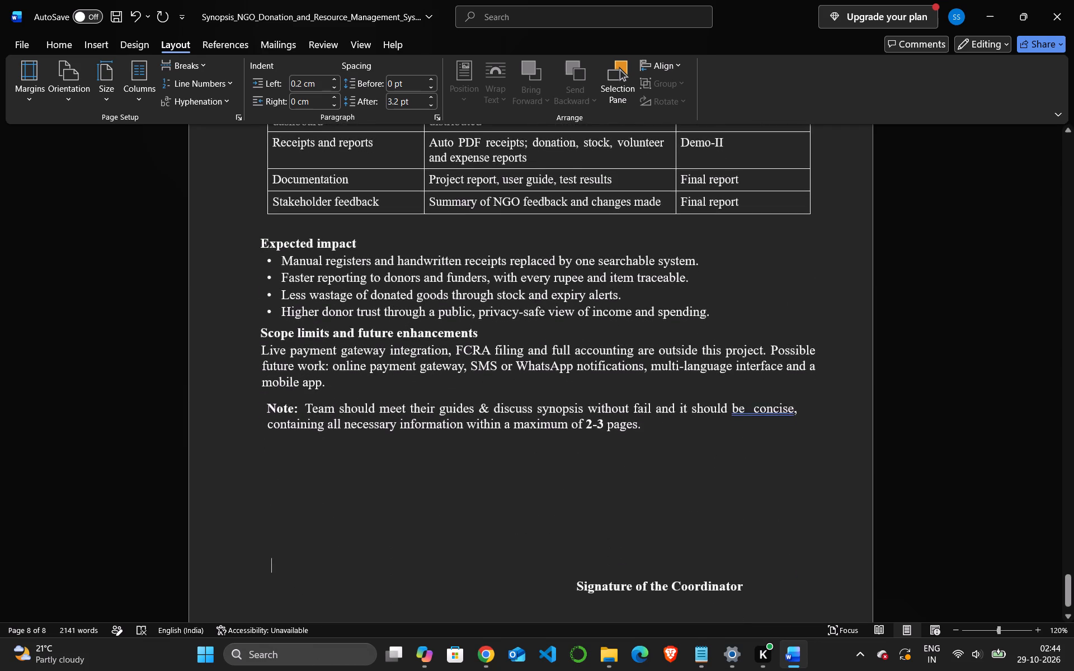
pyautogui.scroll(1, 559, 439)
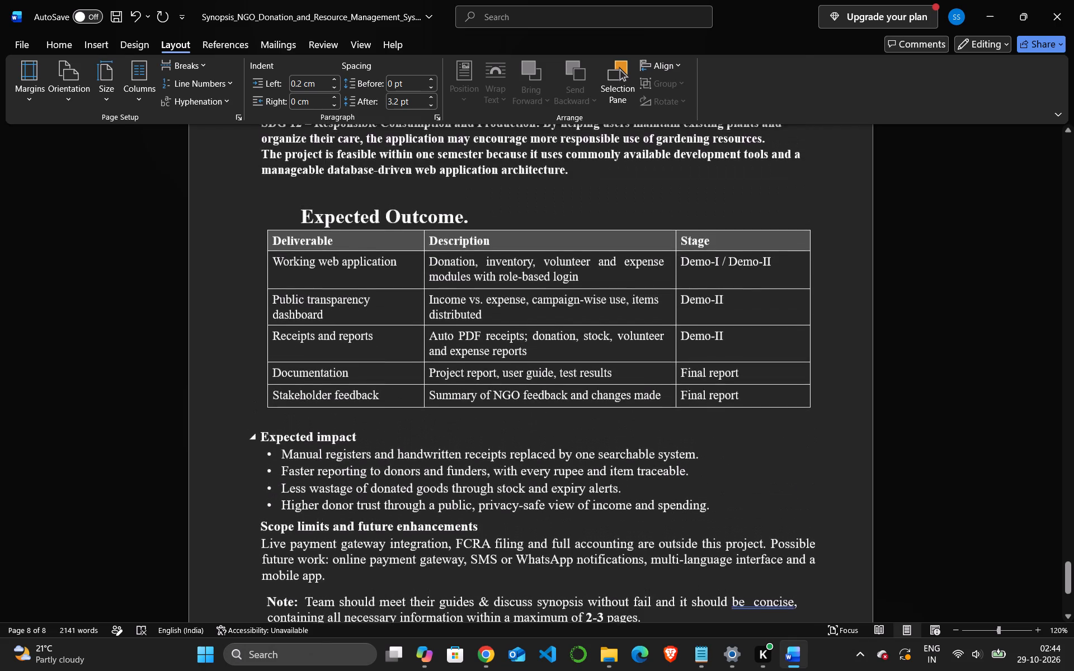
pyautogui.scroll(1, 559, 439)
pyautogui.moveTo(684, 504); pyautogui.dragTo(343, 143)
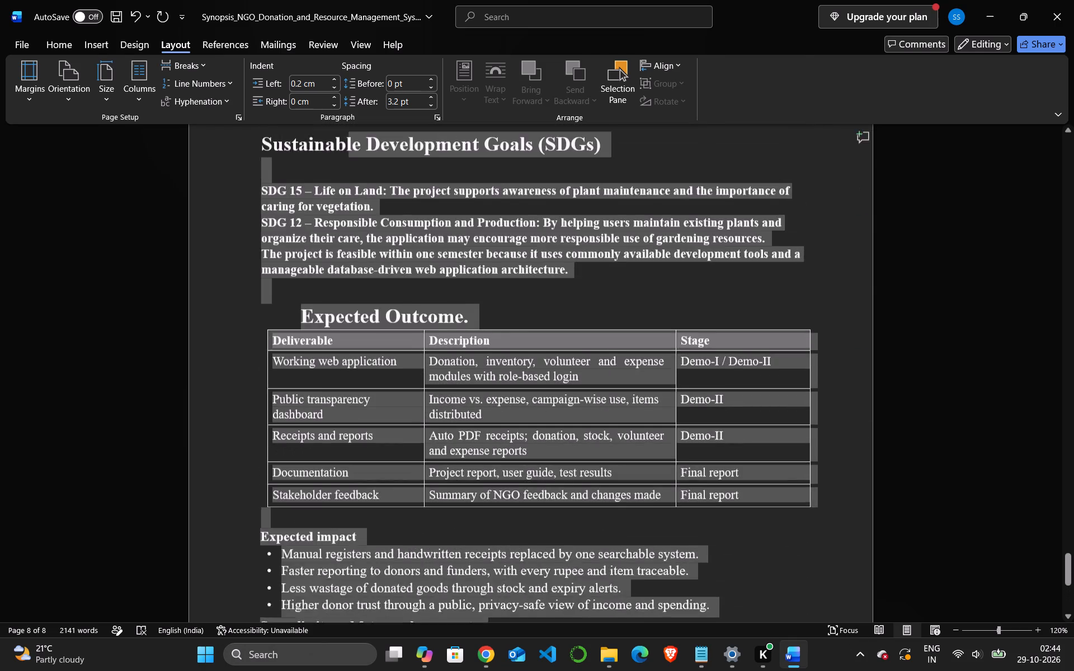
pyautogui.moveTo(343, 143); pyautogui.dragTo(269, 401)
pyautogui.press('BackSpace')
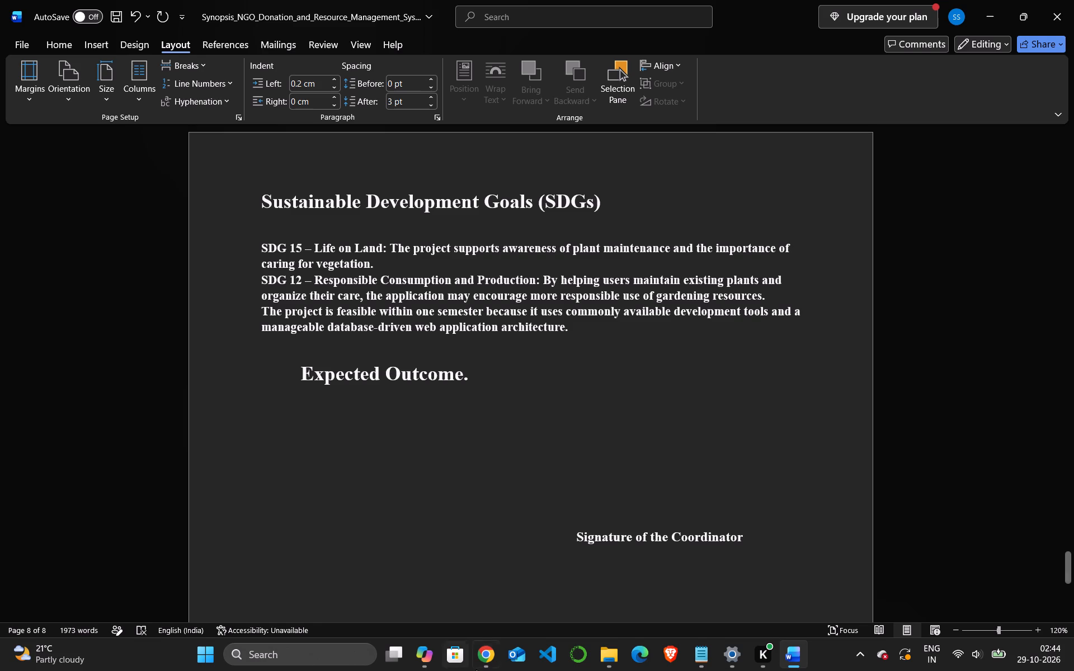
# Copy the Expected Outcome section through Future enhancements from ChatGPT in Chrome and paste it under Word's Expected Outcome heading.
pyautogui.click(537, 605)
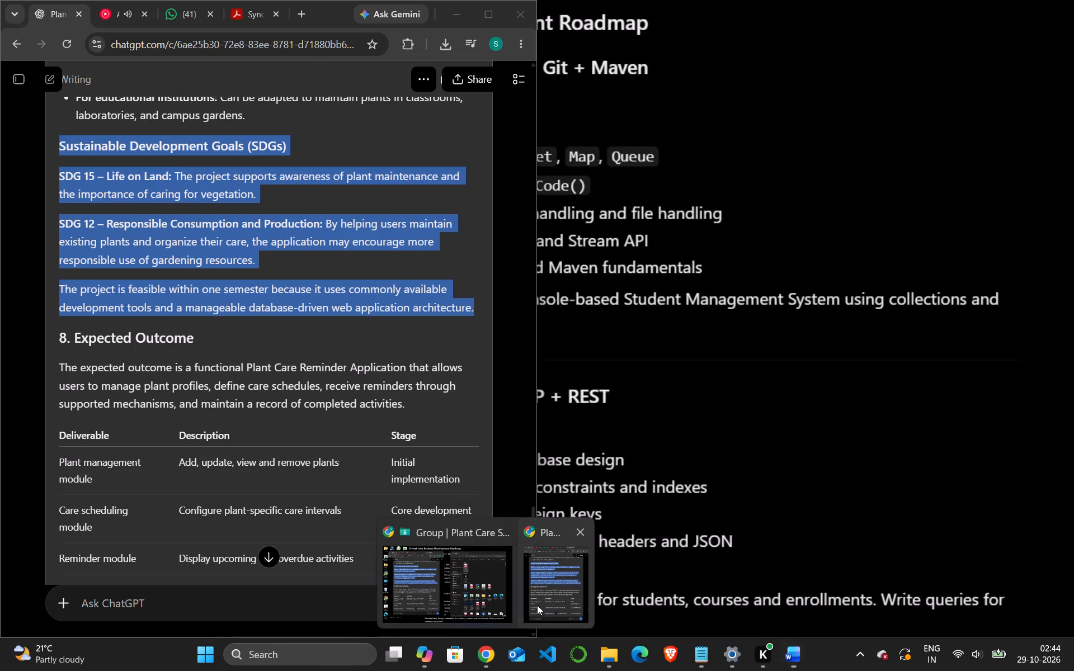
pyautogui.scroll(-3, 328, 434)
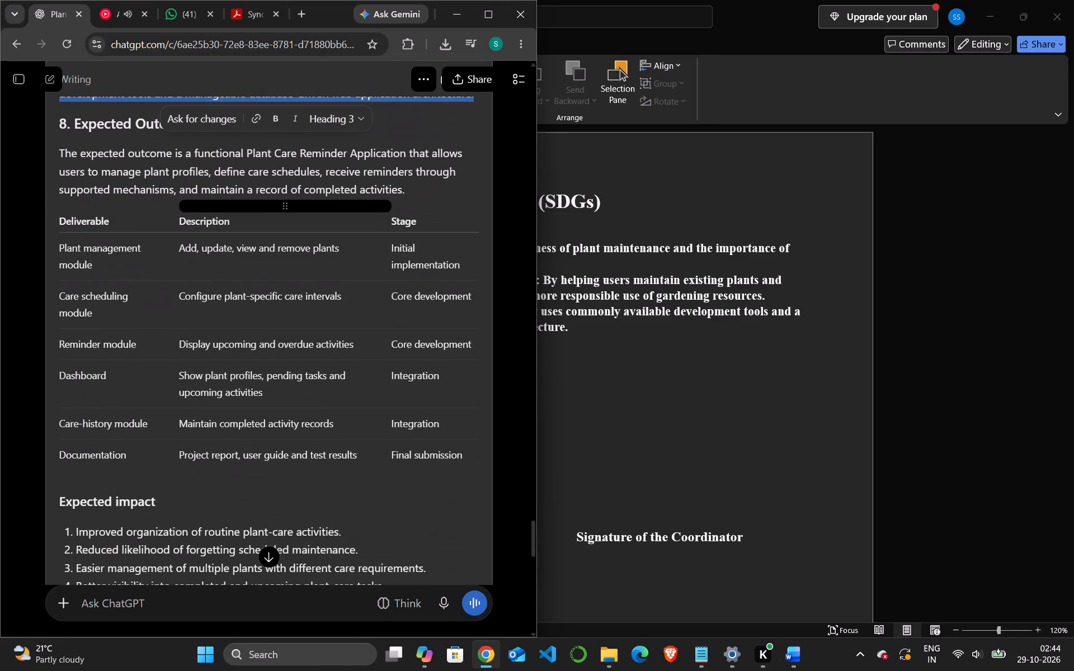
pyautogui.scroll(-1, 328, 434)
pyautogui.scroll(-2, 263, 440)
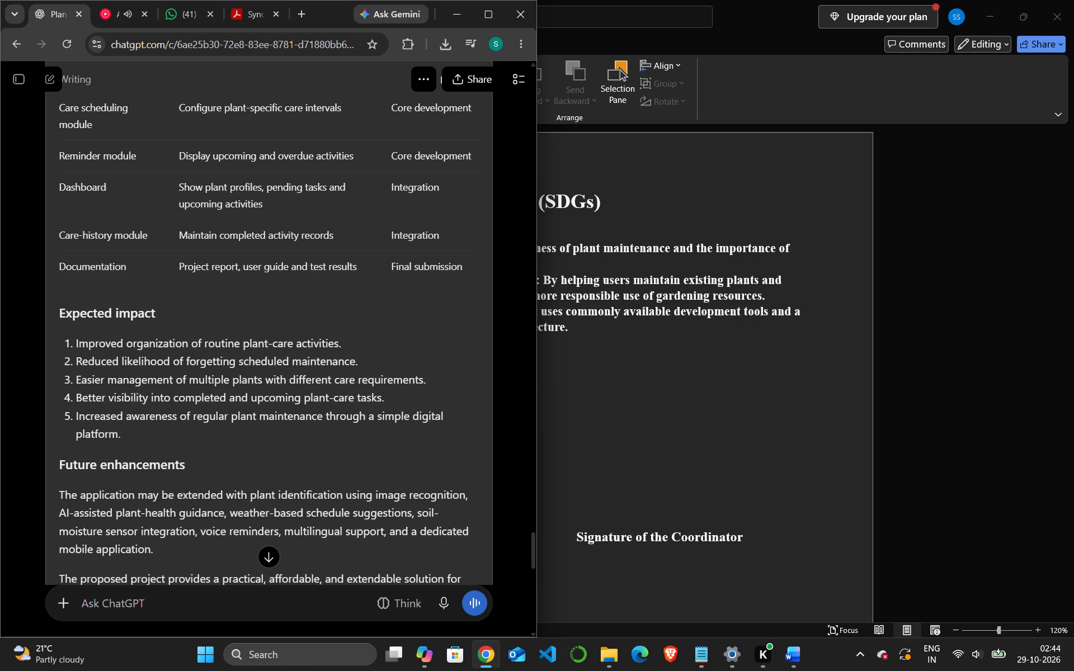
pyautogui.scroll(-1, 263, 440)
pyautogui.scroll(1, 263, 440)
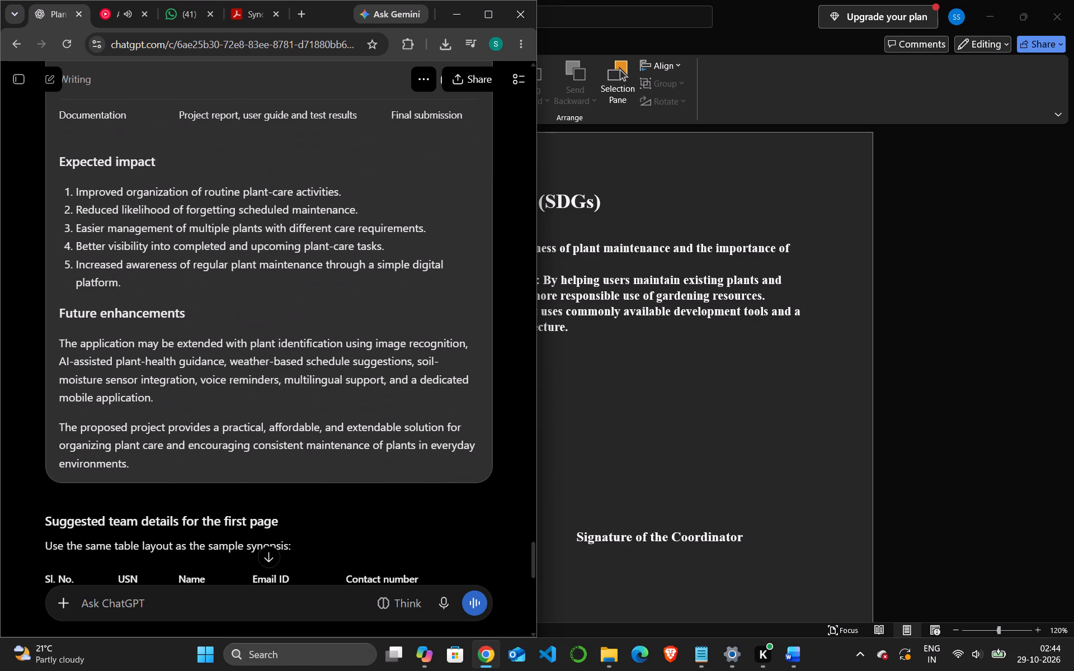
pyautogui.scroll(1, 263, 440)
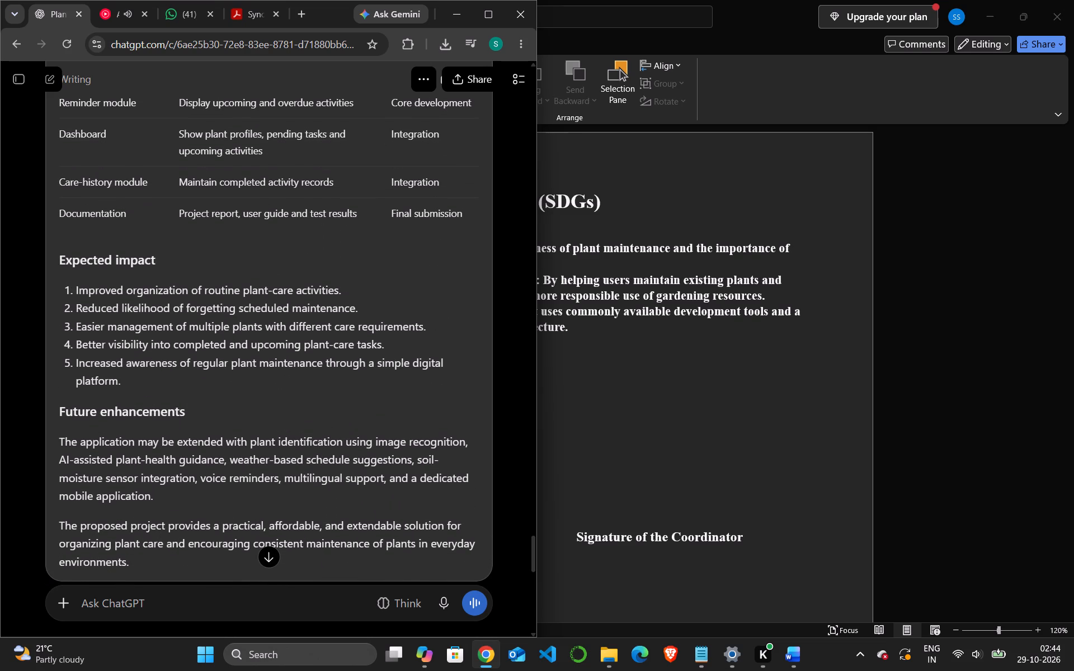
pyautogui.moveTo(147, 566); pyautogui.dragTo(53, 29)
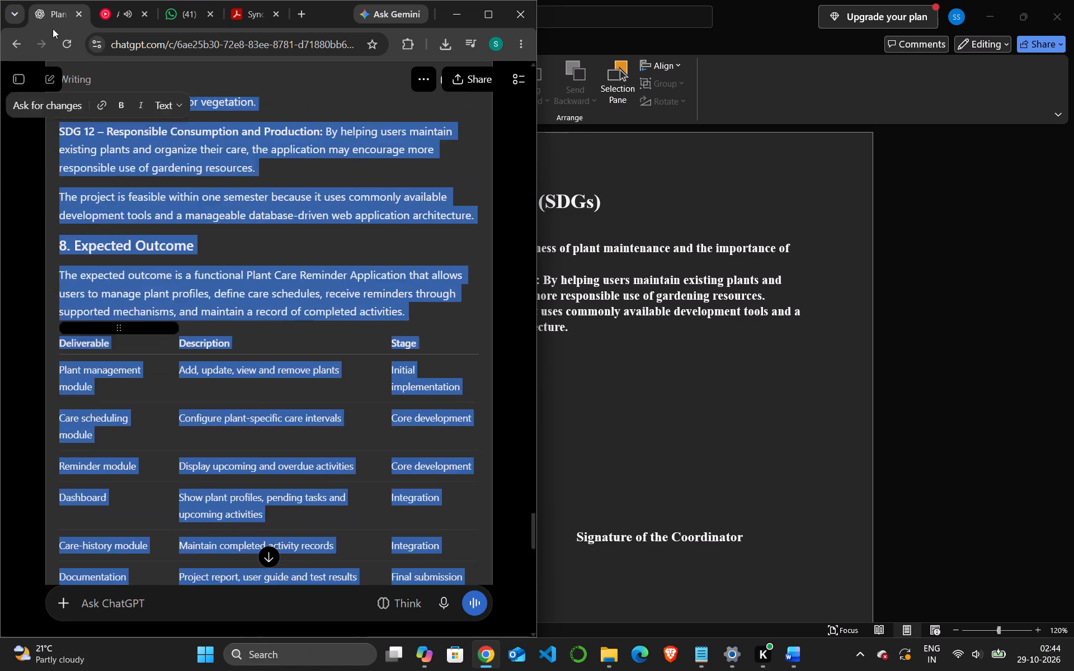
pyautogui.moveTo(53, 29); pyautogui.dragTo(43, 489)
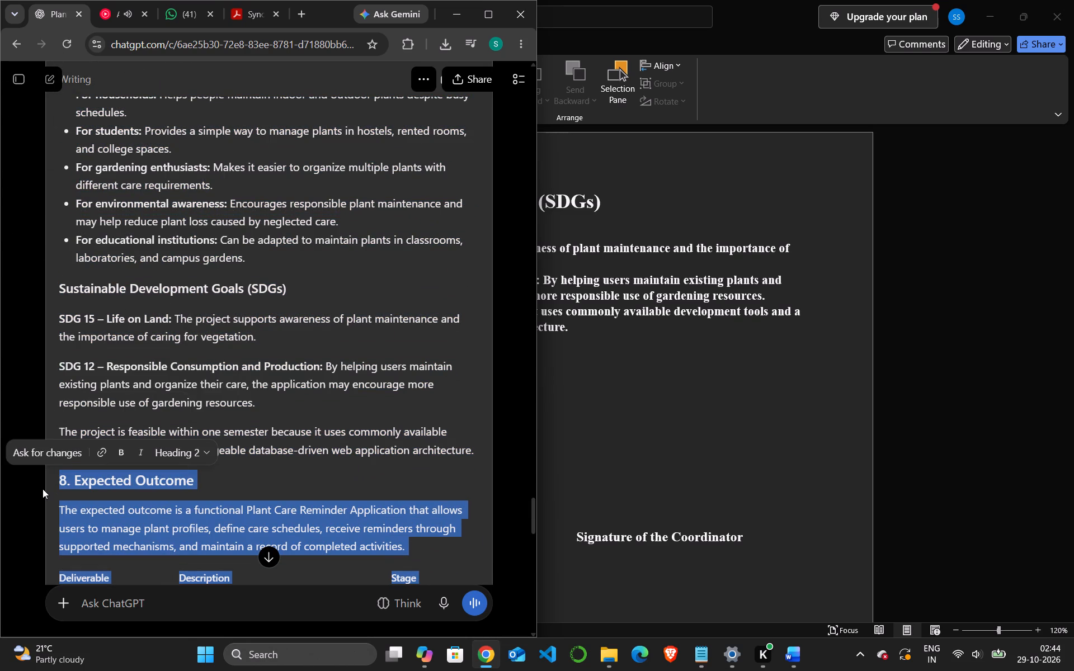
pyautogui.hotkey('ctrl', 'c')
pyautogui.click(702, 377)
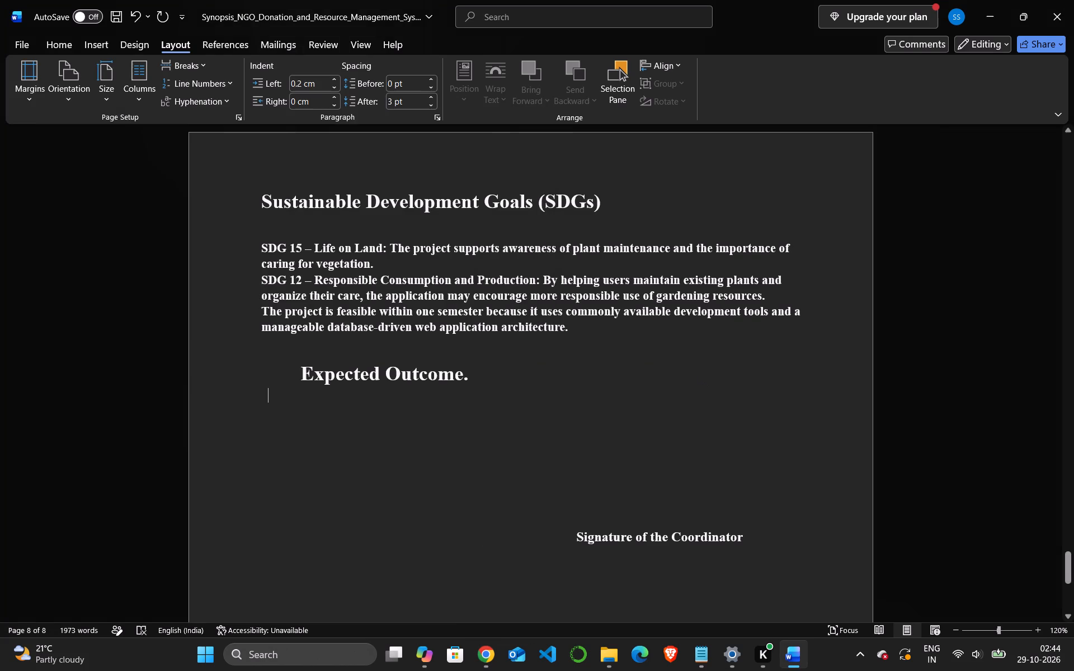
pyautogui.hotkey('ctrl', 'v')
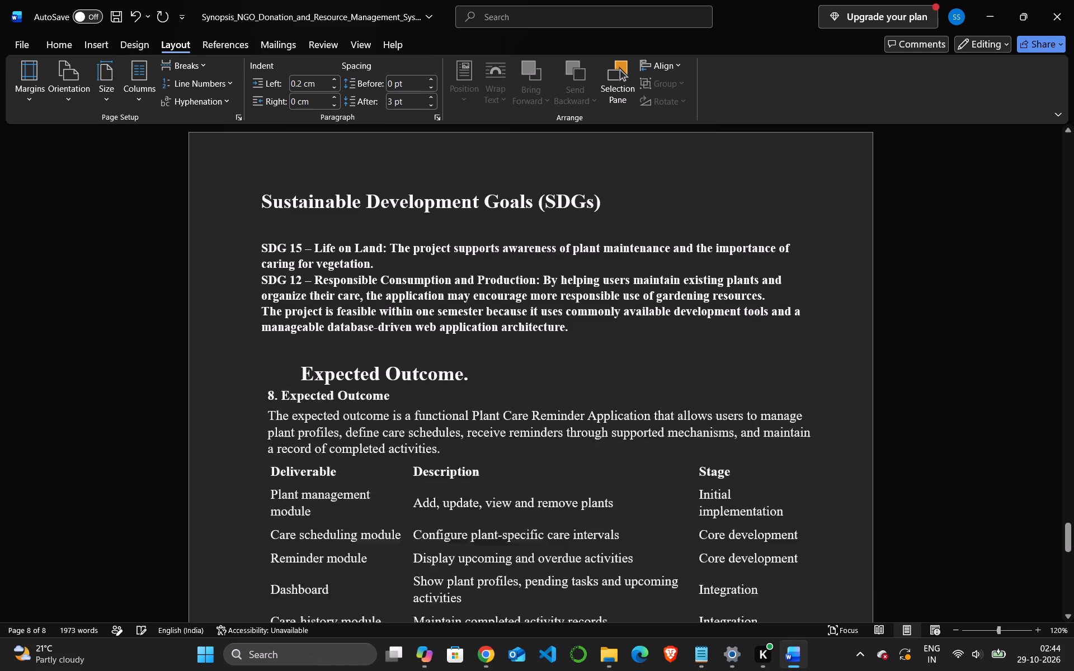
# Delete the duplicate "8. Expected Outcome" line from the pasted text.
pyautogui.scroll(1, 346, 428)
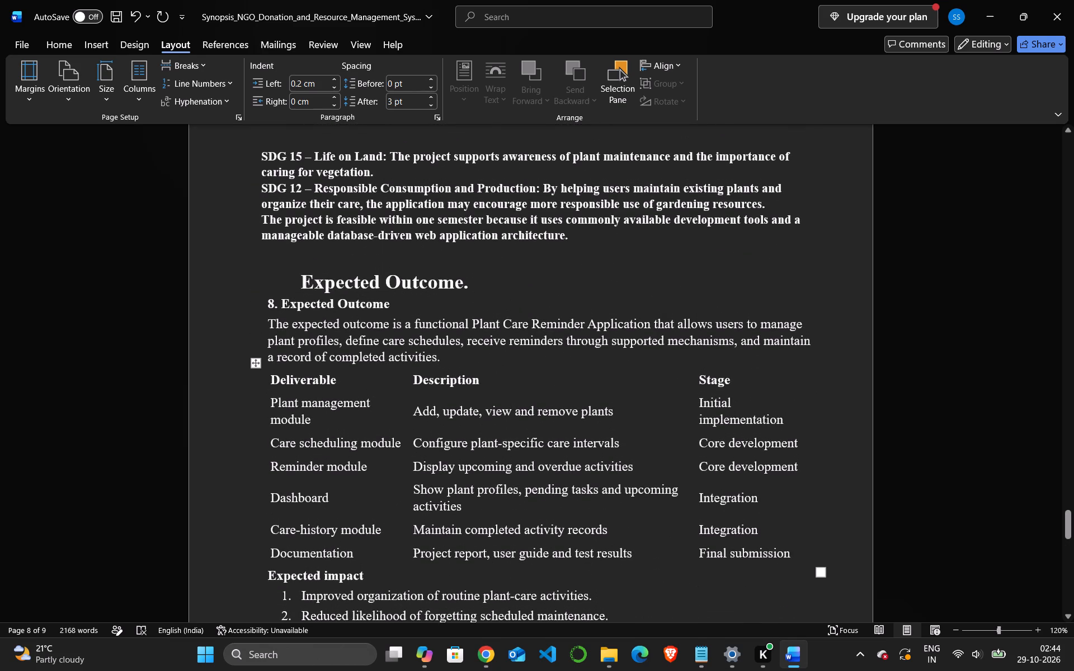
pyautogui.moveTo(401, 301); pyautogui.dragTo(255, 303)
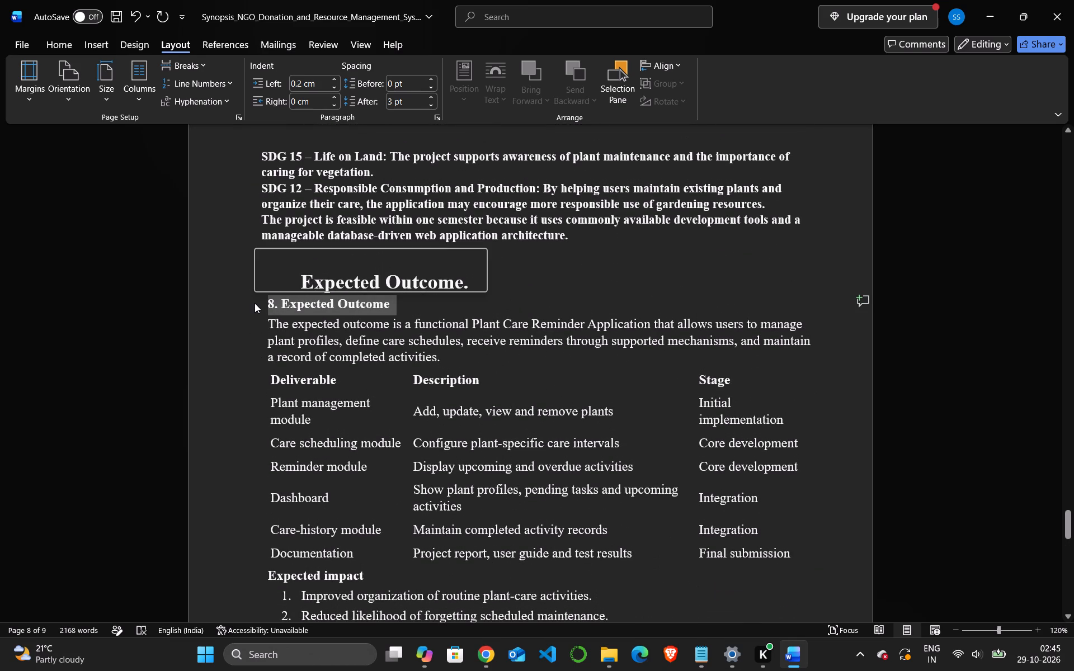
pyautogui.press('BackSpace')
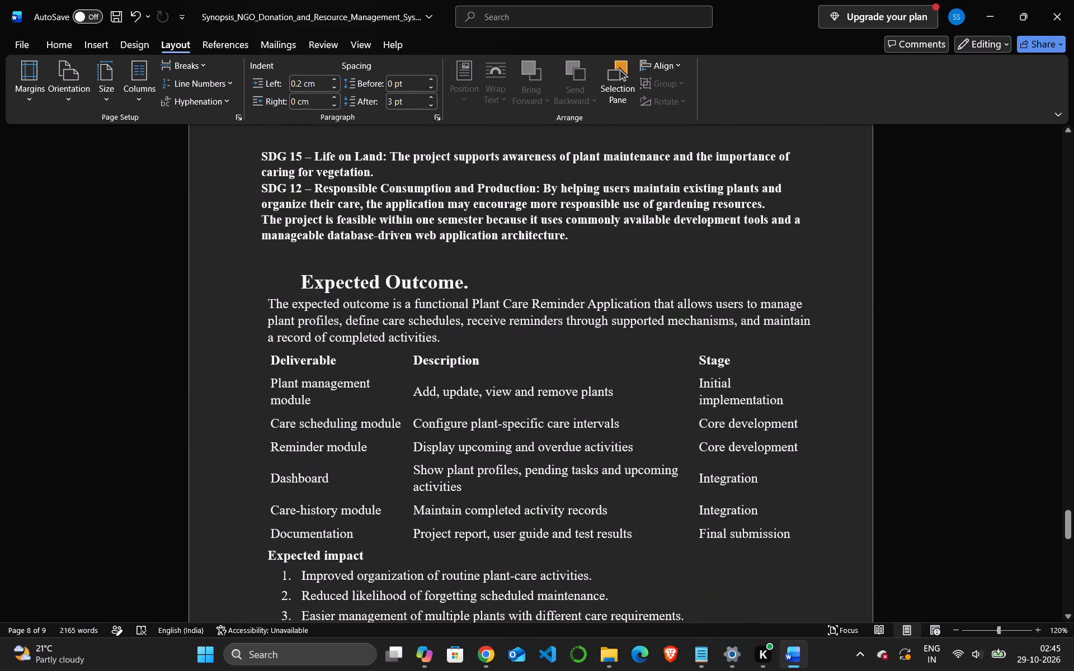
# Set the font size of the pasted Expected Outcome content, from its opening paragraph to the closing paragraph, to 11.
pyautogui.moveTo(266, 303); pyautogui.dragTo(426, 462)
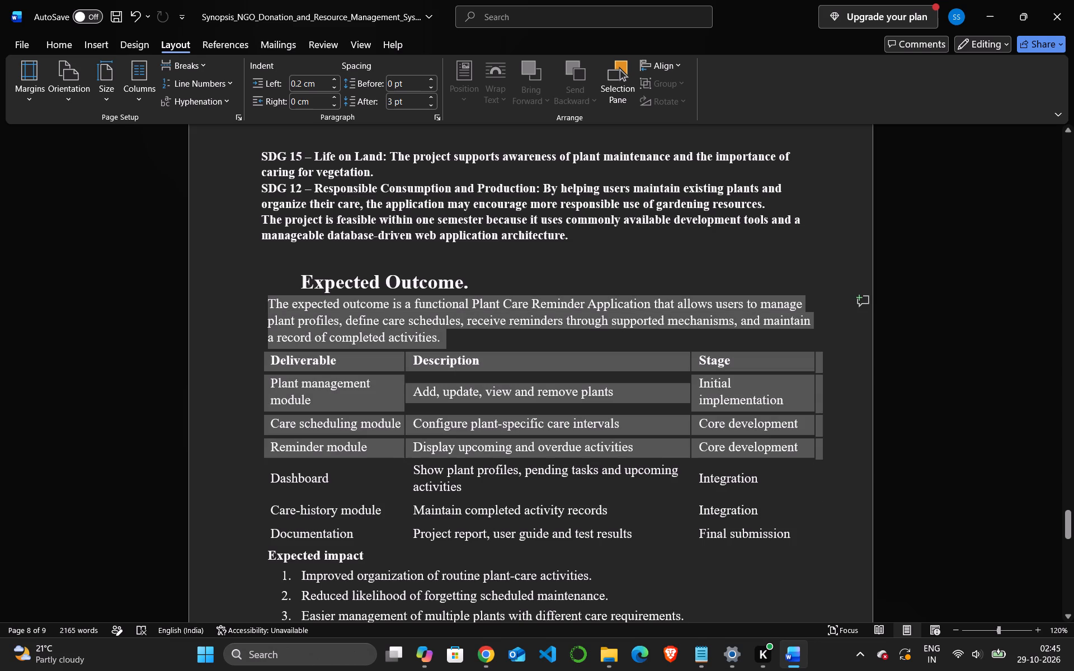
pyautogui.moveTo(426, 462); pyautogui.dragTo(536, 635)
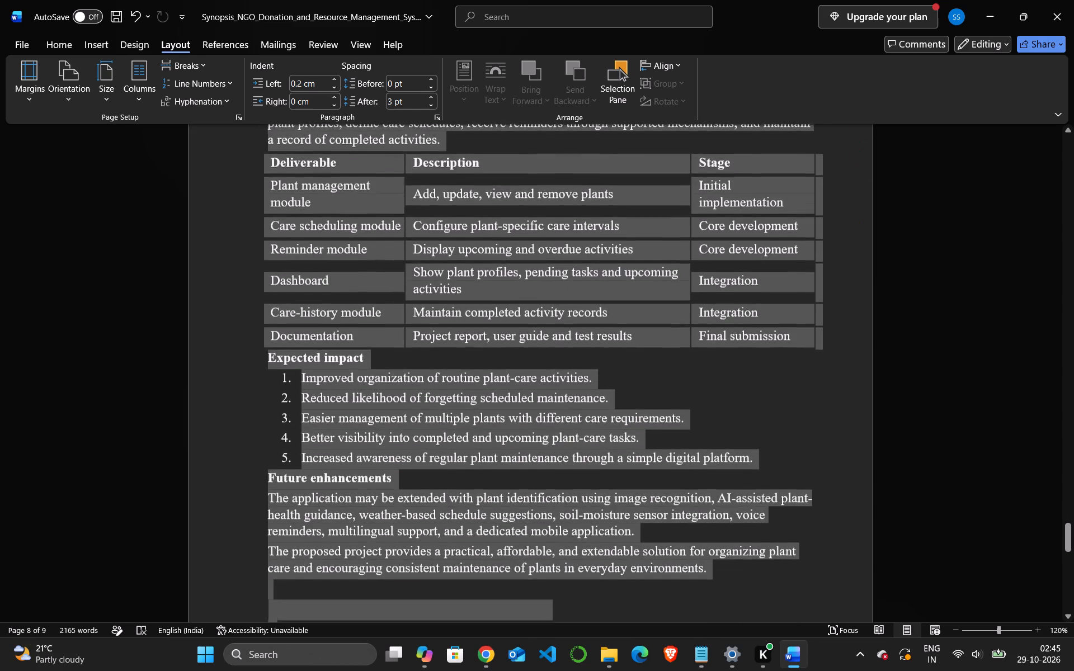
pyautogui.moveTo(536, 635); pyautogui.dragTo(715, 322)
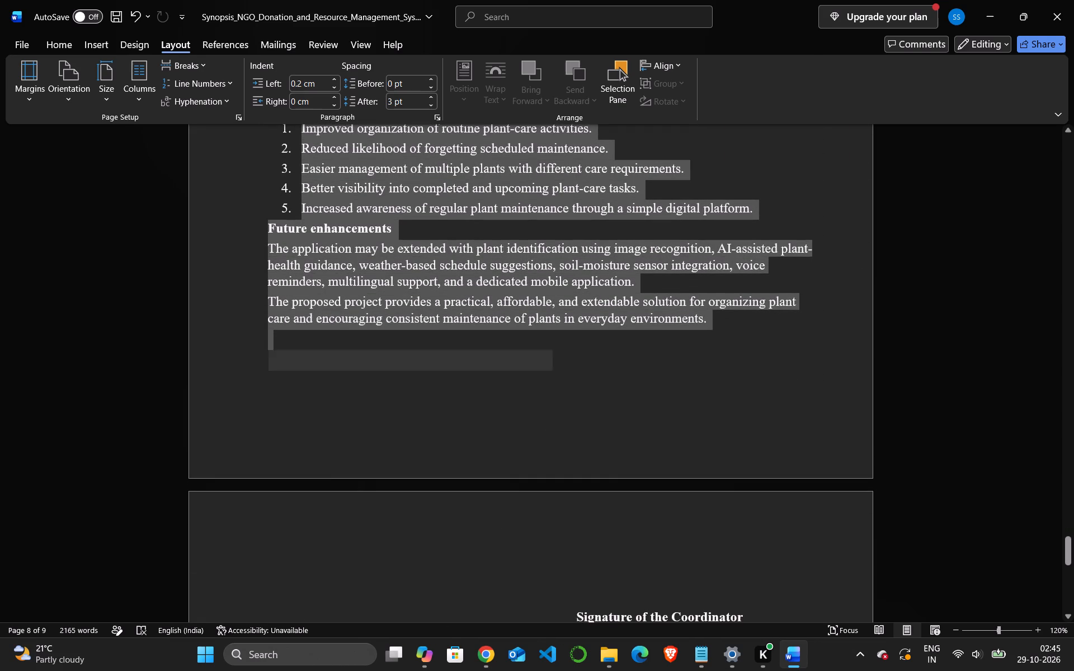
pyautogui.moveTo(715, 322); pyautogui.dragTo(729, 324)
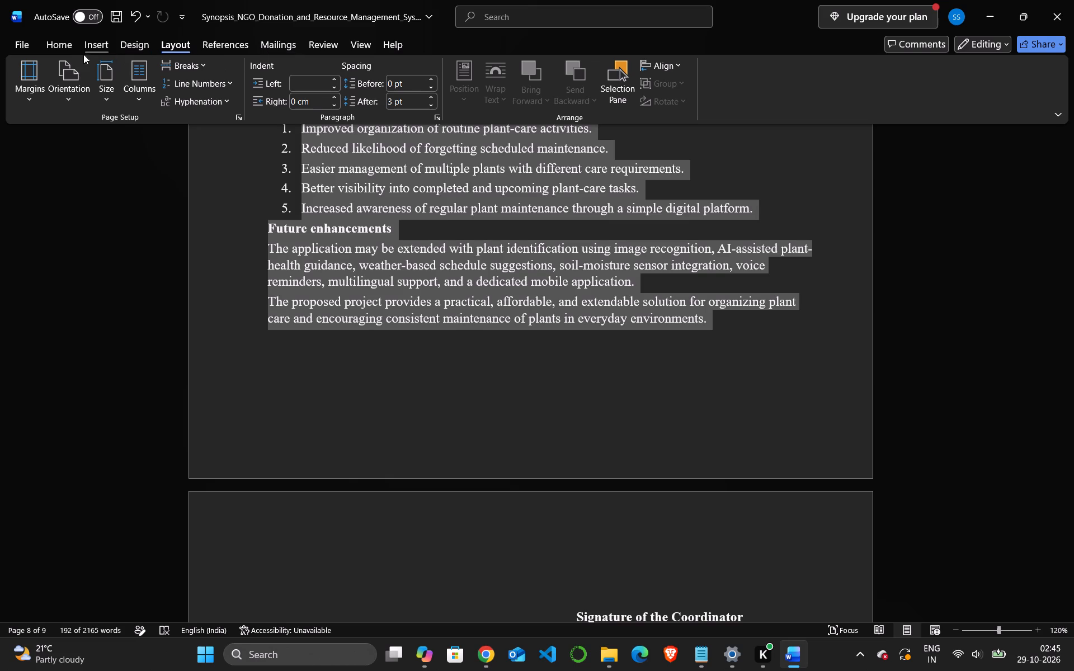
pyautogui.click(55, 49)
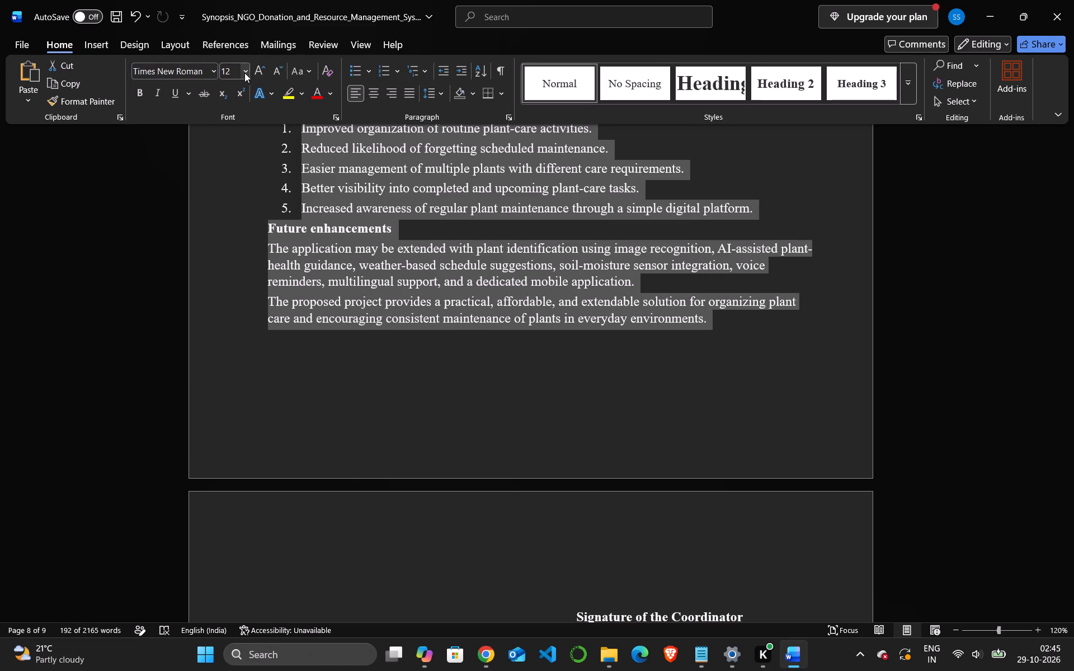
pyautogui.click(246, 73)
pyautogui.click(228, 133)
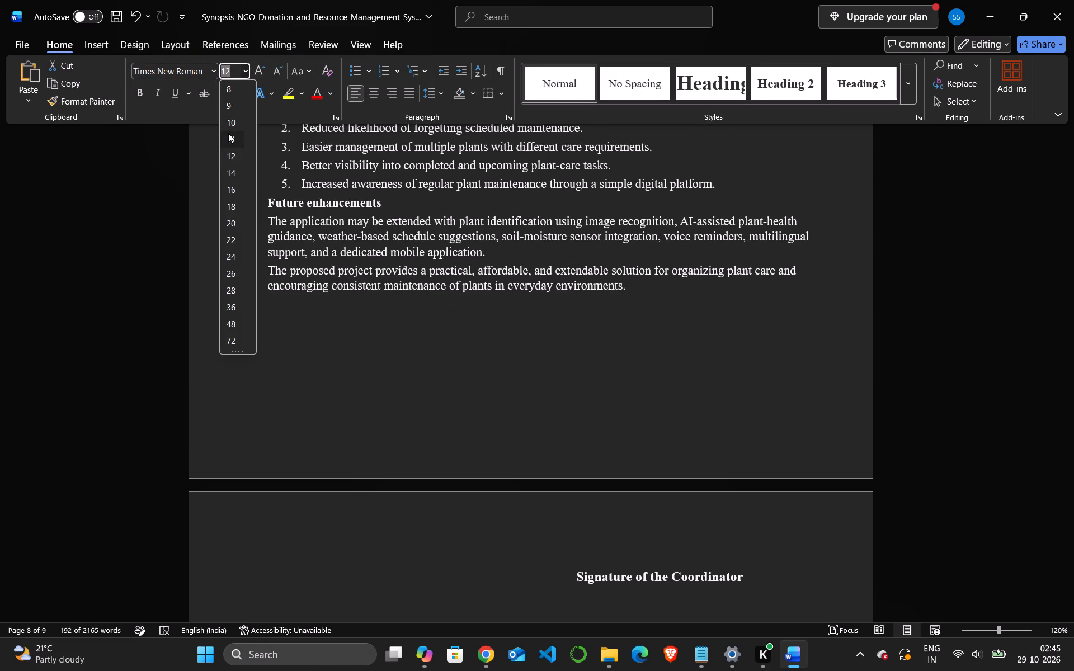
pyautogui.click(260, 308)
# Indent all the content below the Expected Outcome heading, including the deliverables table and lists, by one level.
pyautogui.scroll(7, 260, 308)
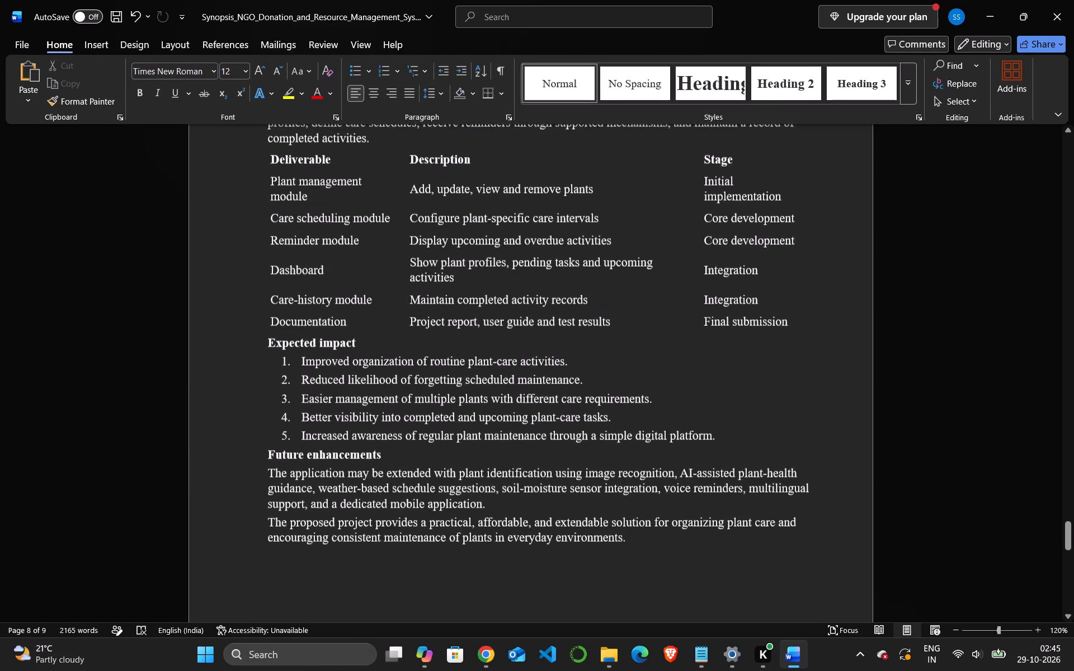
pyautogui.scroll(4, 260, 308)
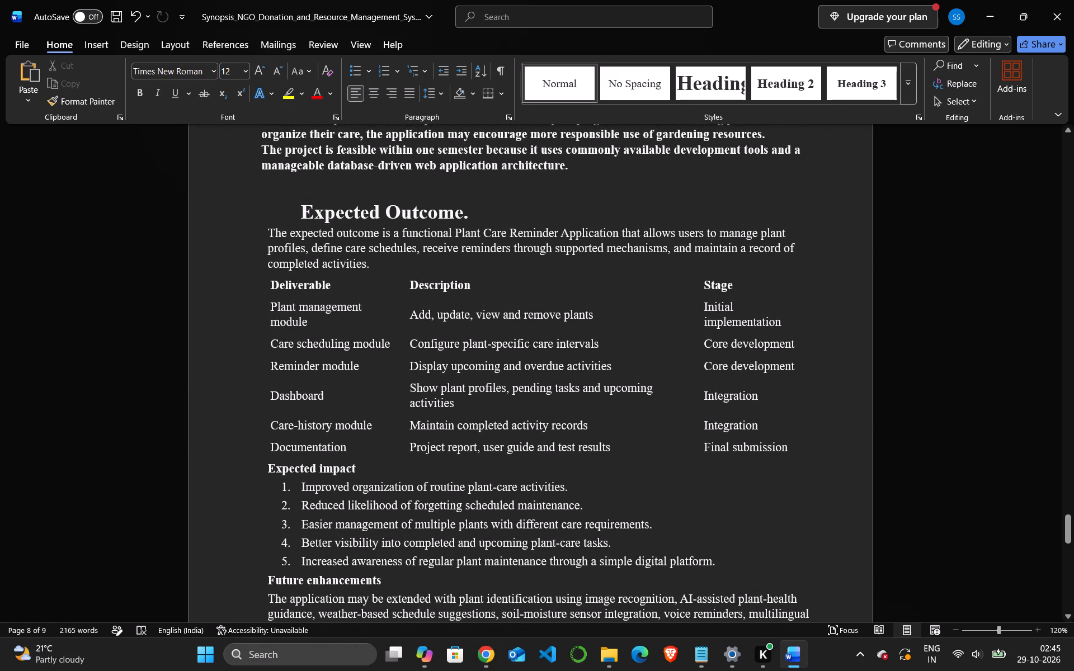
pyautogui.moveTo(261, 231); pyautogui.dragTo(450, 585)
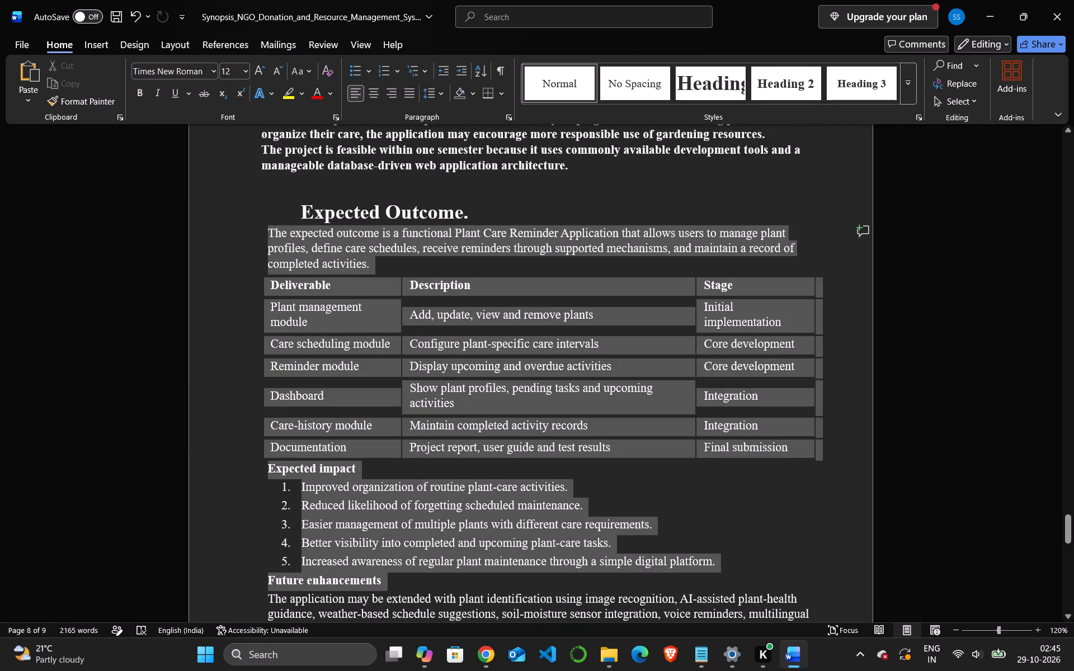
pyautogui.moveTo(450, 585); pyautogui.dragTo(559, 503)
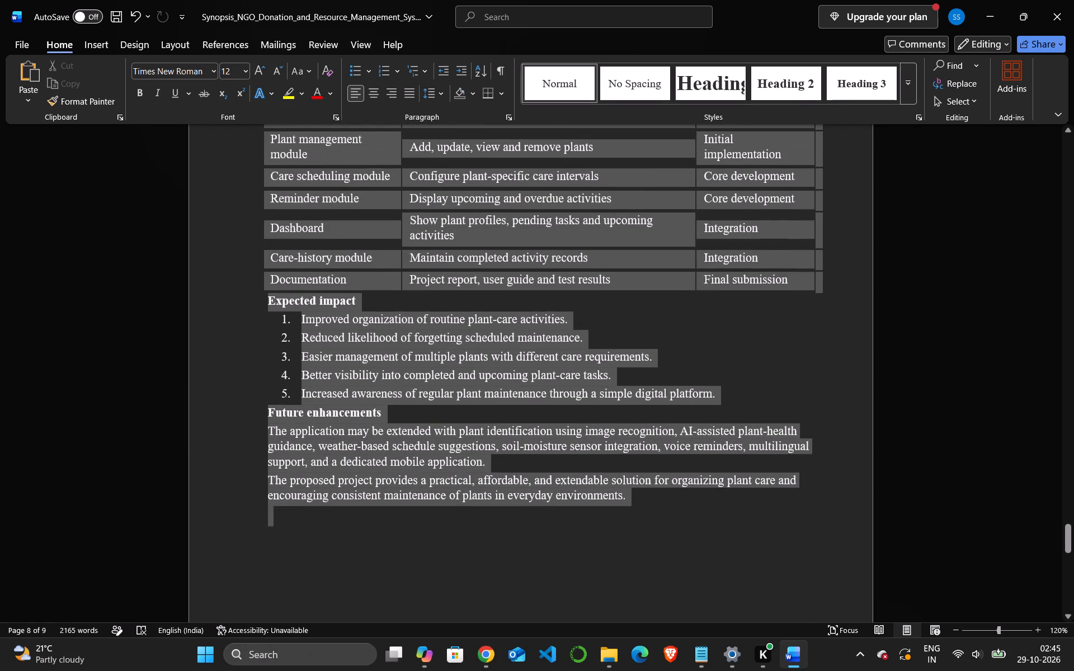
pyautogui.moveTo(559, 503); pyautogui.dragTo(633, 497)
pyautogui.press('Tab')
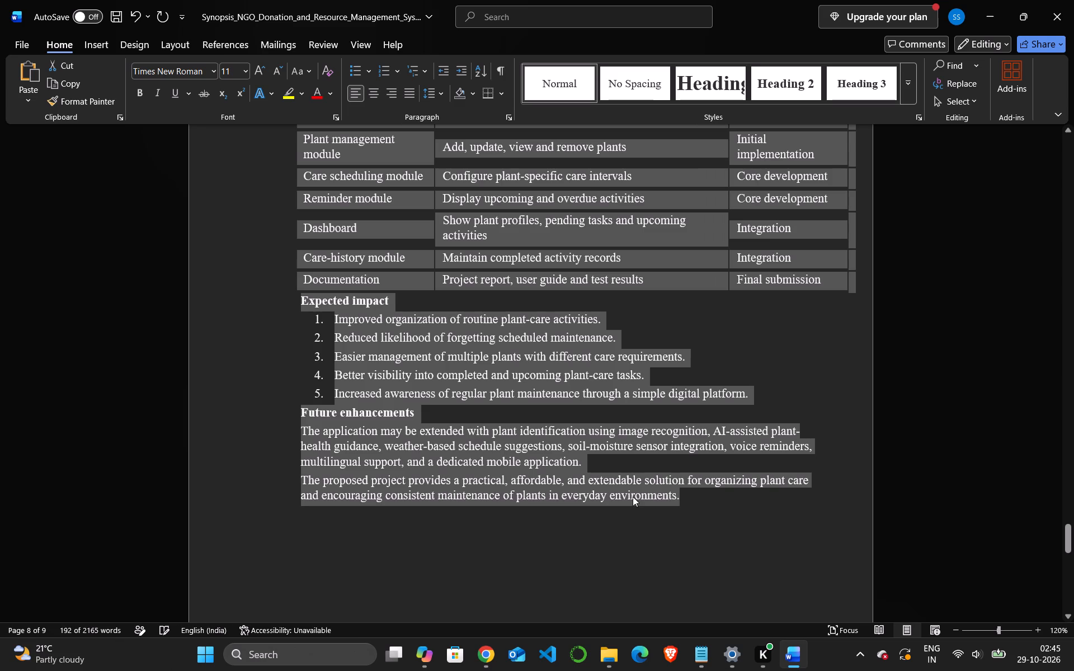
pyautogui.click(261, 358)
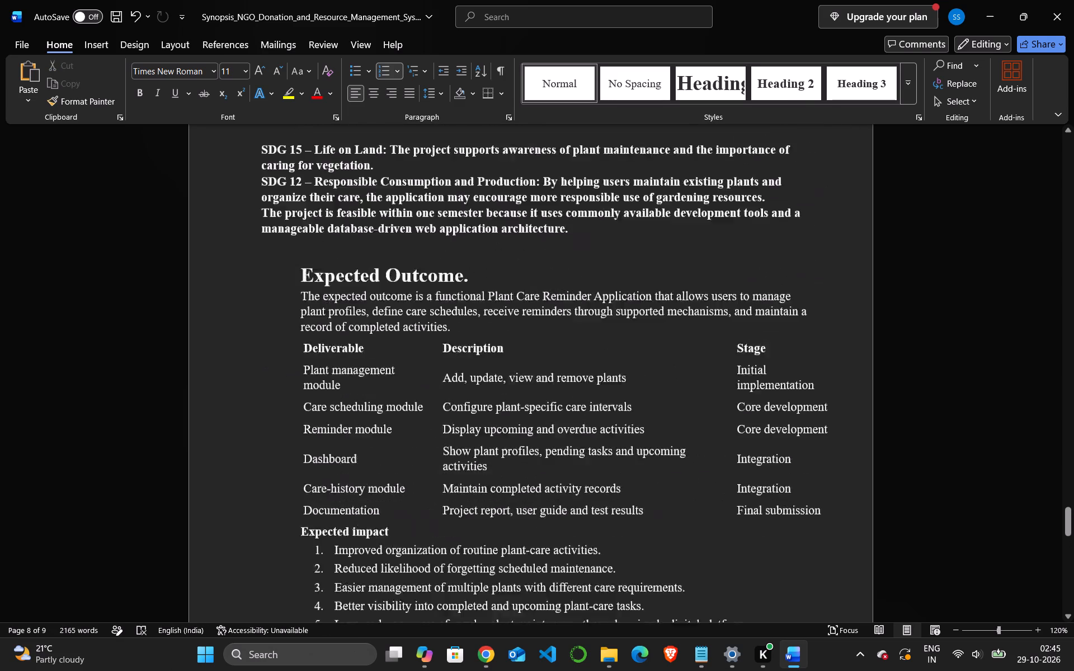
pyautogui.scroll(2, 261, 358)
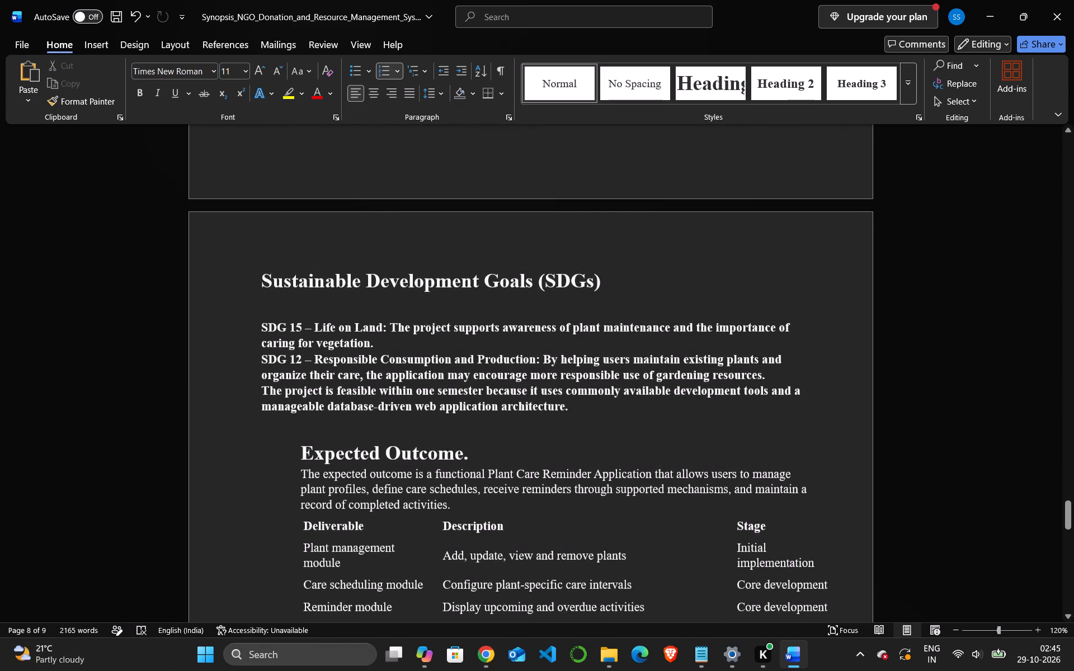
# Indent the Sustainable Development Goals (SDGs) heading and the paragraphs below it by one level.
pyautogui.moveTo(573, 415); pyautogui.dragTo(235, 339)
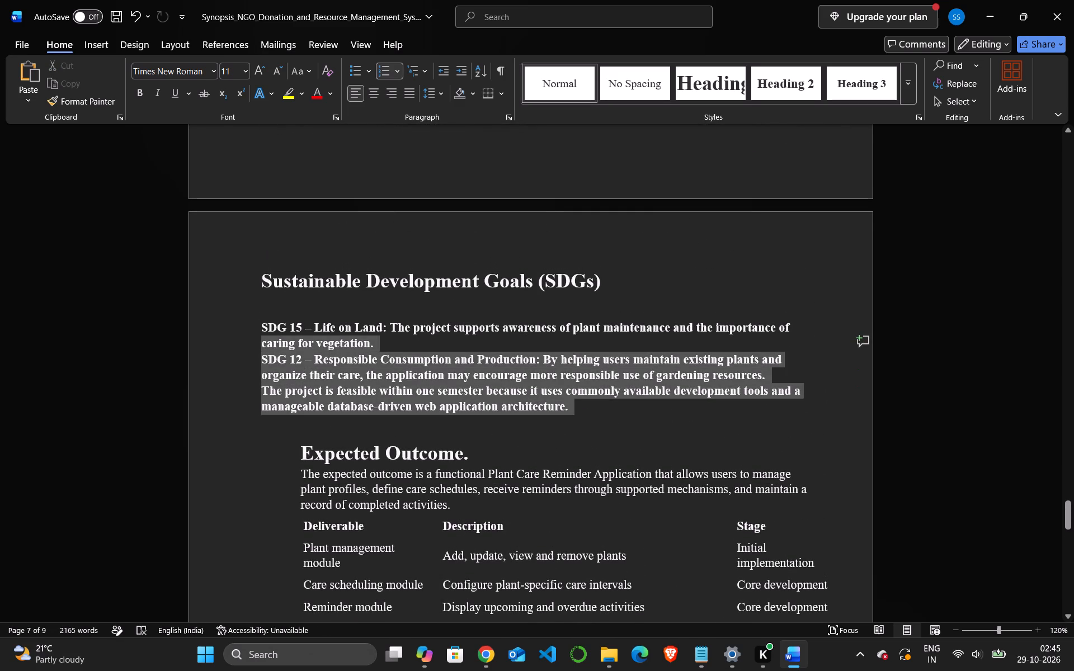
pyautogui.moveTo(235, 339); pyautogui.dragTo(228, 328)
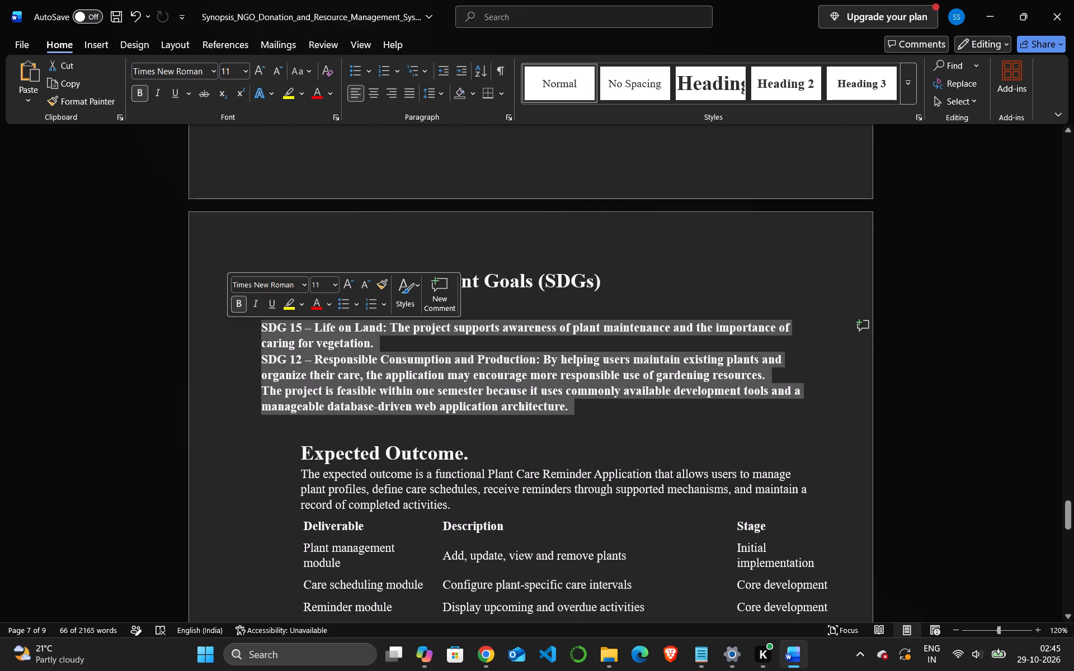
pyautogui.press('Tab')
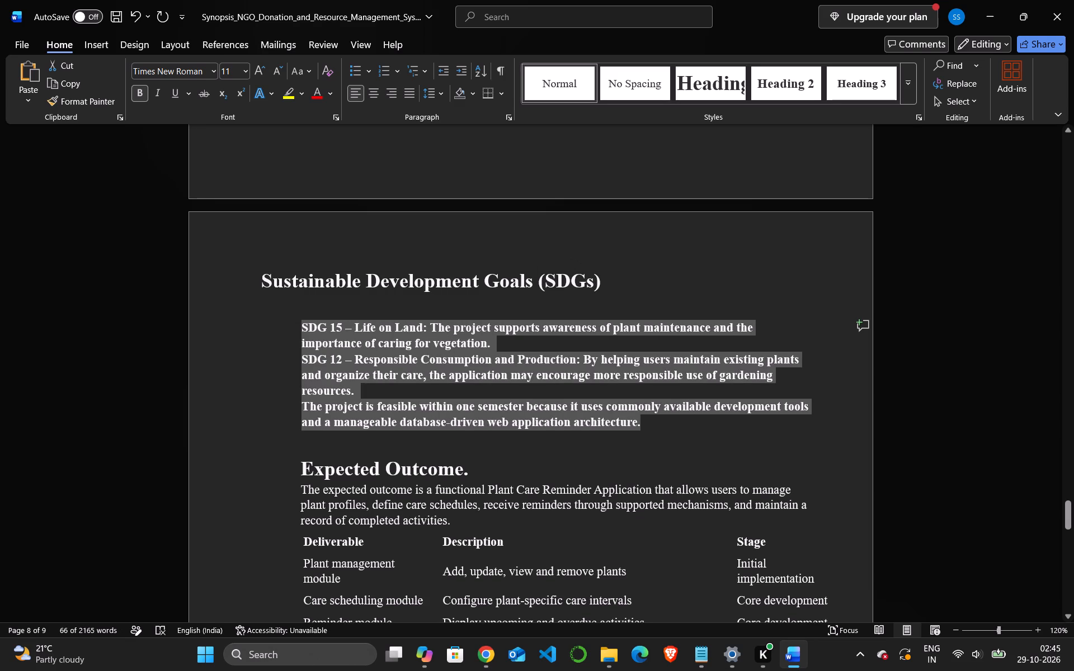
pyautogui.click(251, 276)
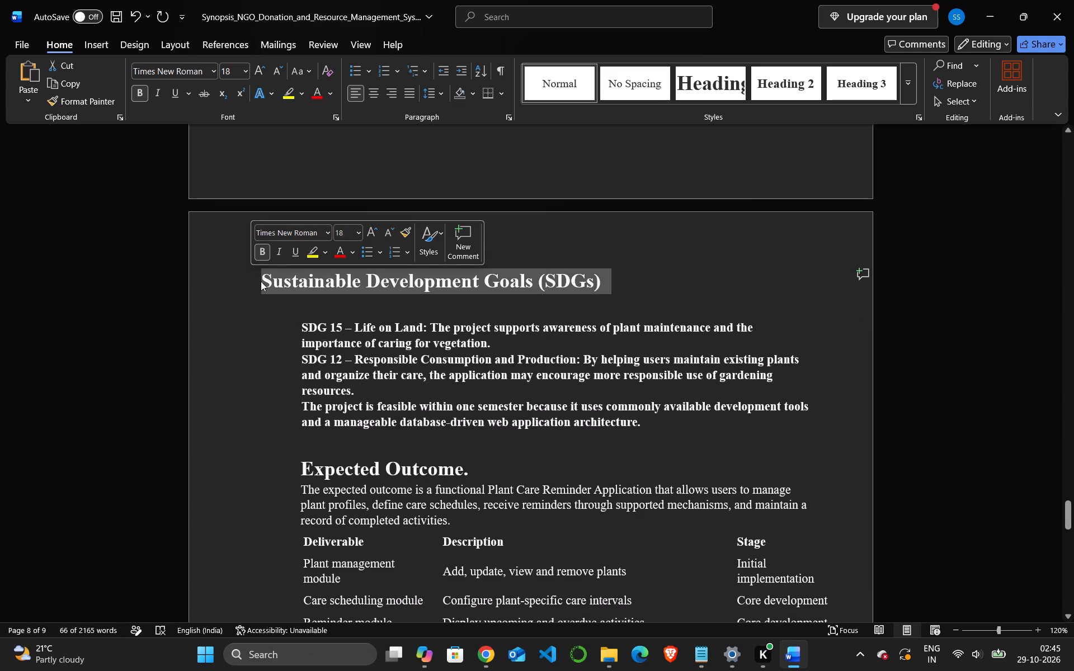
pyautogui.press('Tab')
pyautogui.press('Tab')
pyautogui.press('Tab')
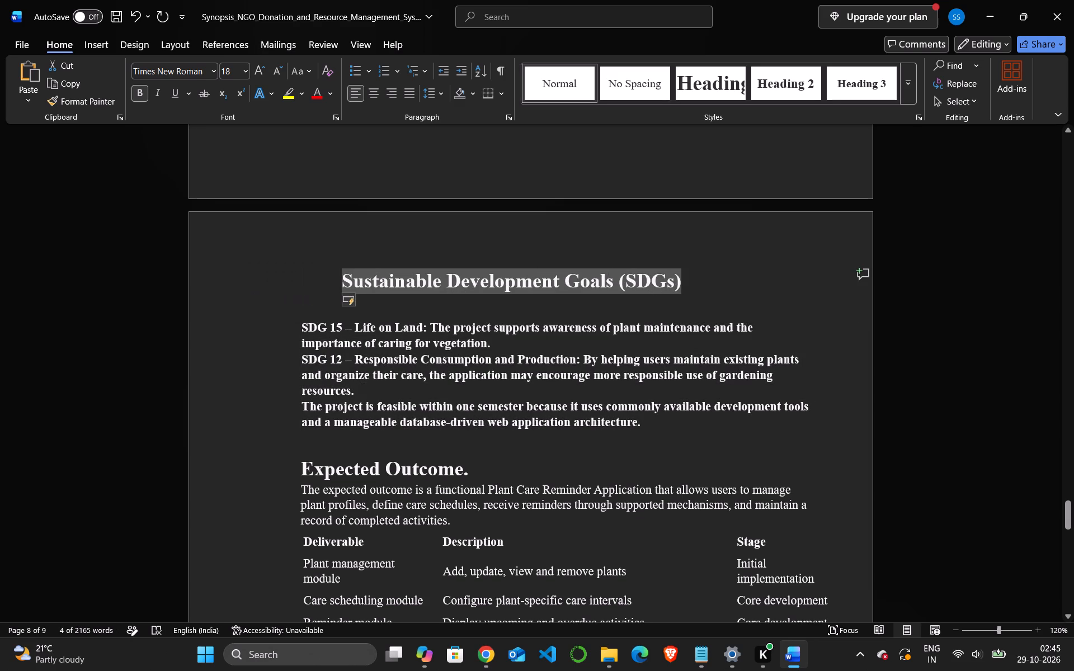
pyautogui.press('BackSpace')
pyautogui.click(248, 288)
pyautogui.click(248, 288)
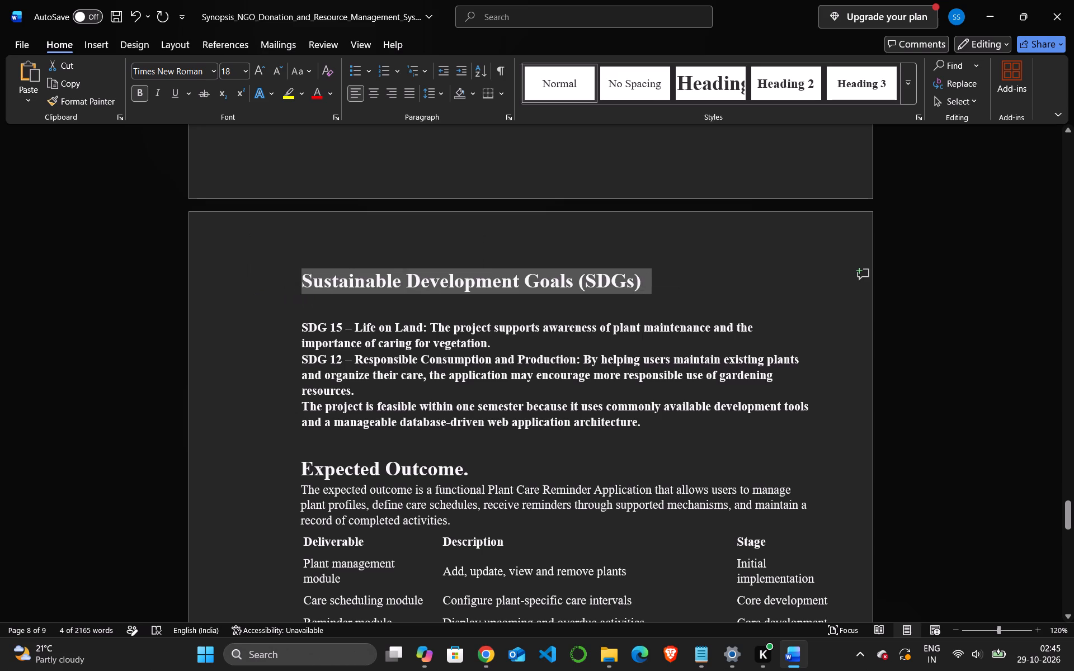
pyautogui.click(258, 365)
# Set the font size of the Expected impact and Future enhancements headings to 18.
pyautogui.scroll(-1, 269, 442)
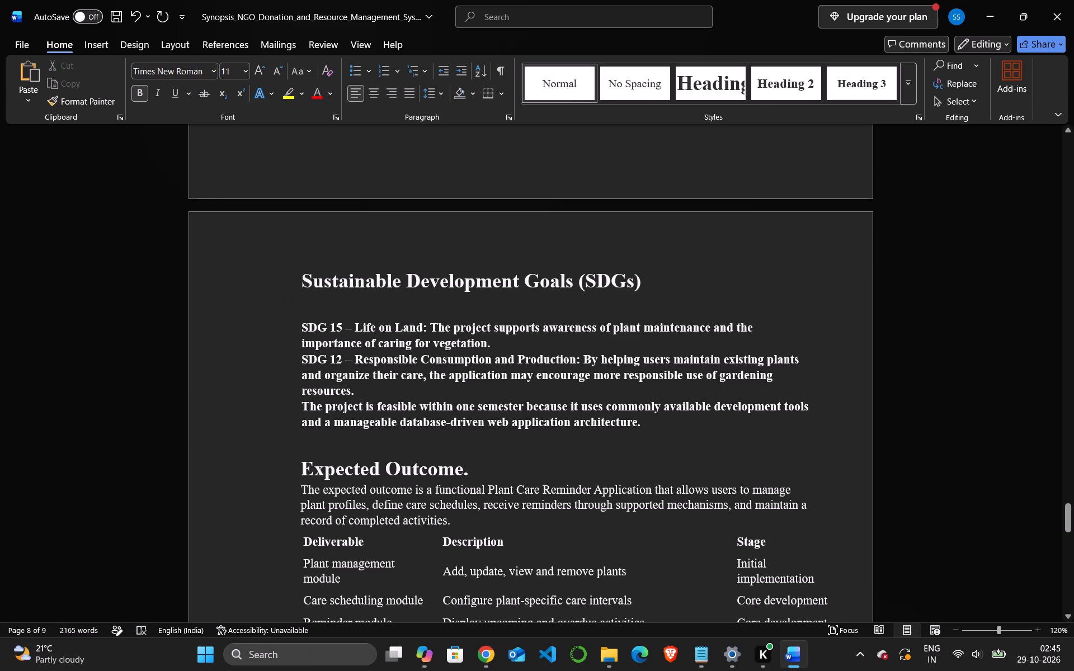
pyautogui.scroll(-1, 269, 442)
pyautogui.scroll(1, 269, 442)
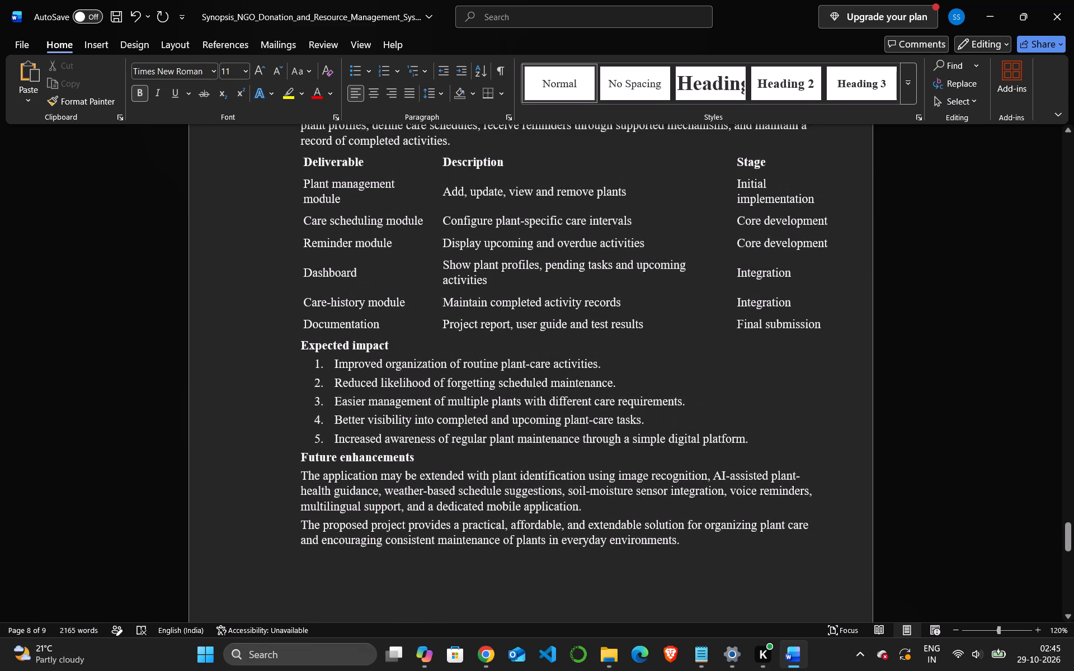
pyautogui.moveTo(408, 344); pyautogui.dragTo(291, 343)
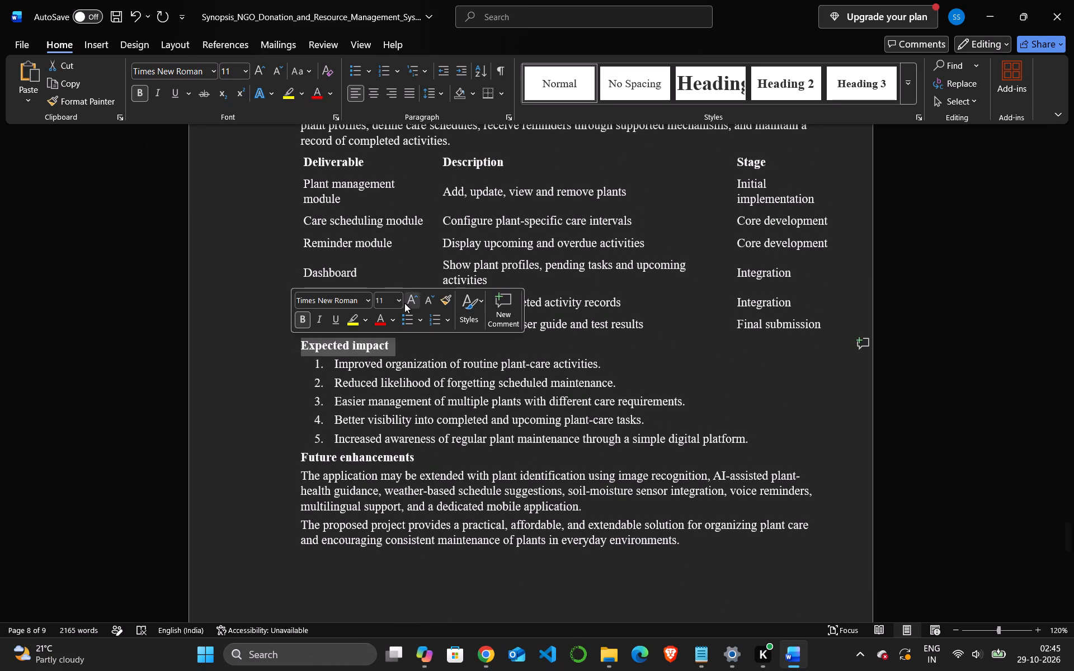
pyautogui.click(396, 299)
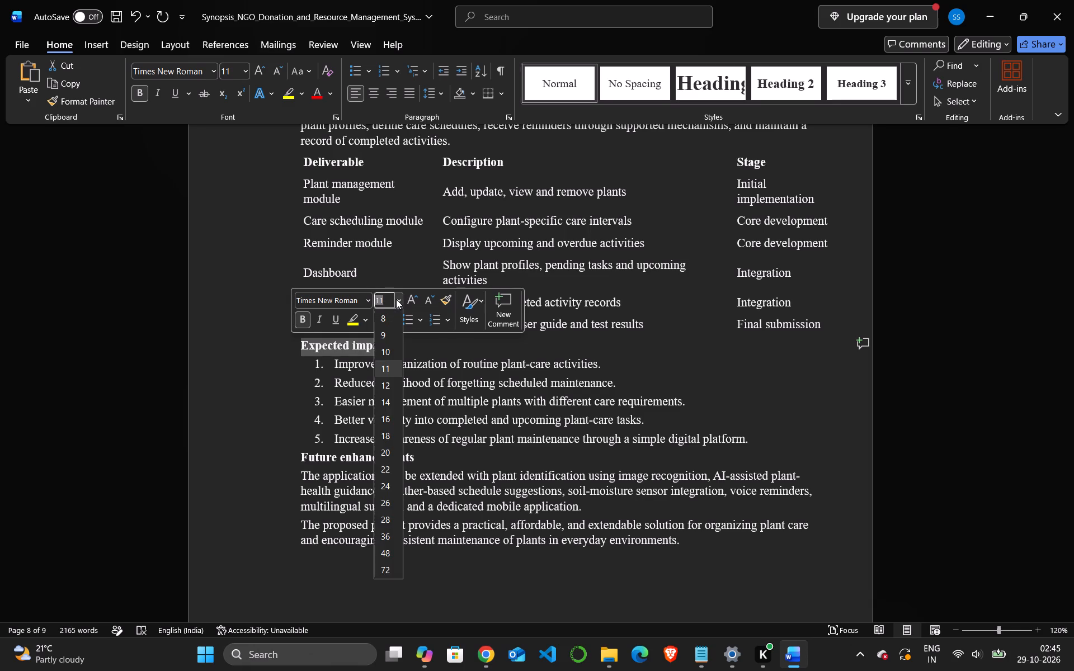
pyautogui.click(387, 428)
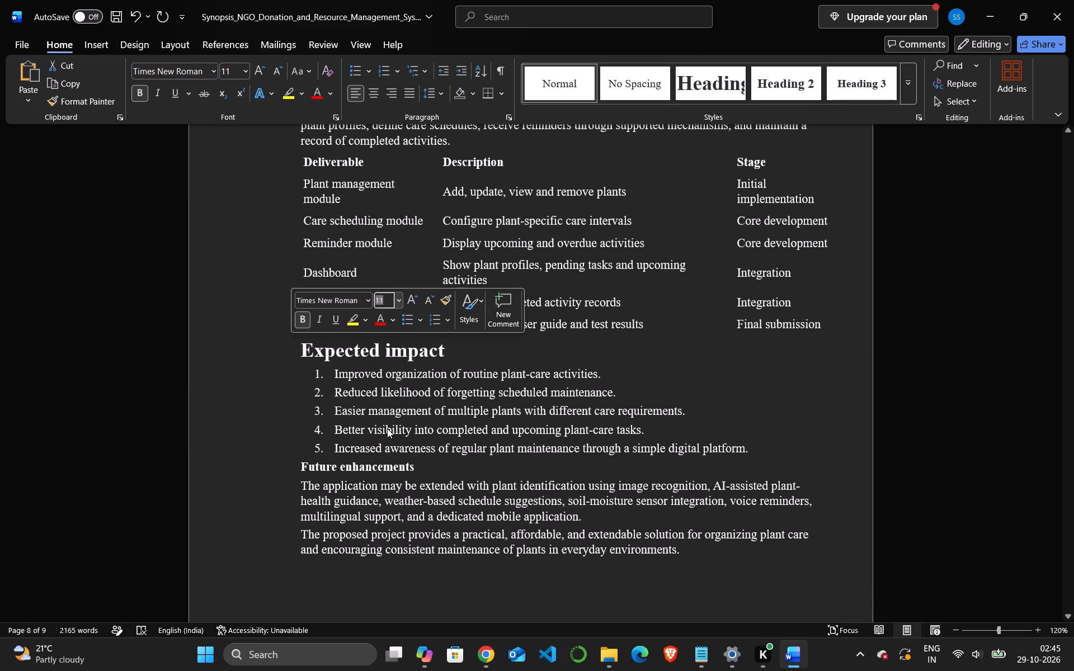
pyautogui.moveTo(422, 462); pyautogui.dragTo(303, 462)
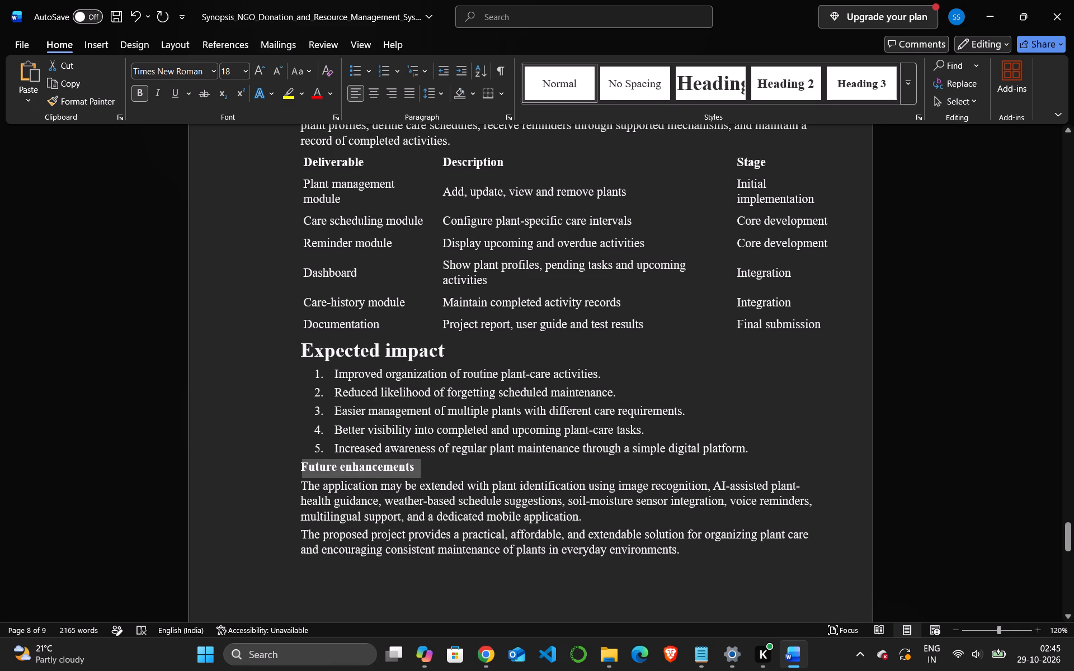
pyautogui.moveTo(303, 462); pyautogui.dragTo(300, 462)
pyautogui.click(407, 420)
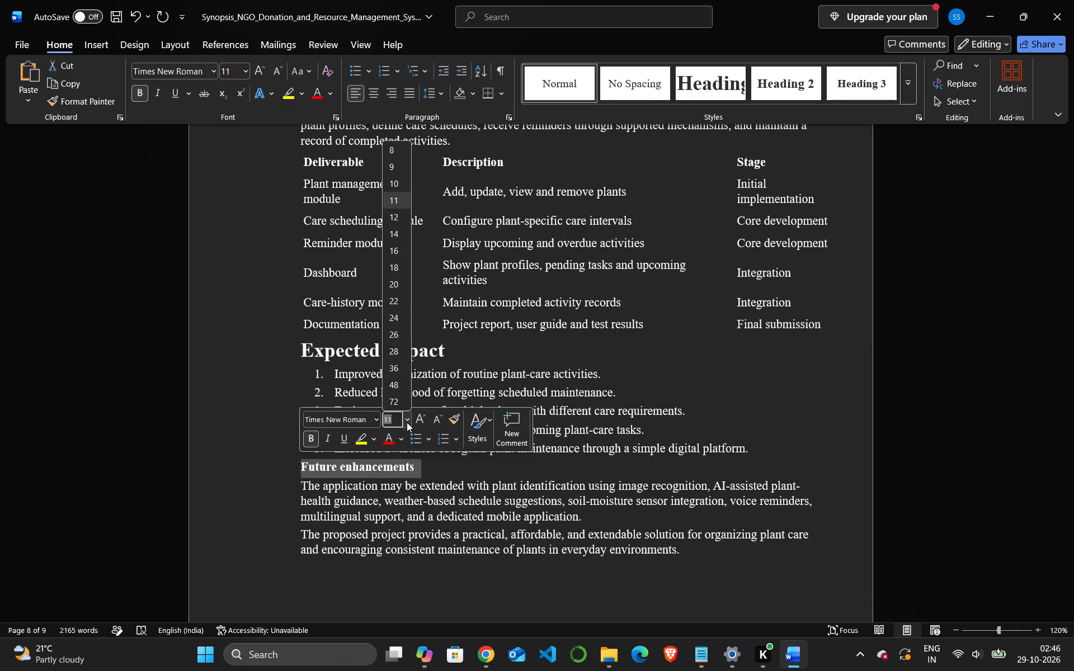
pyautogui.click(395, 274)
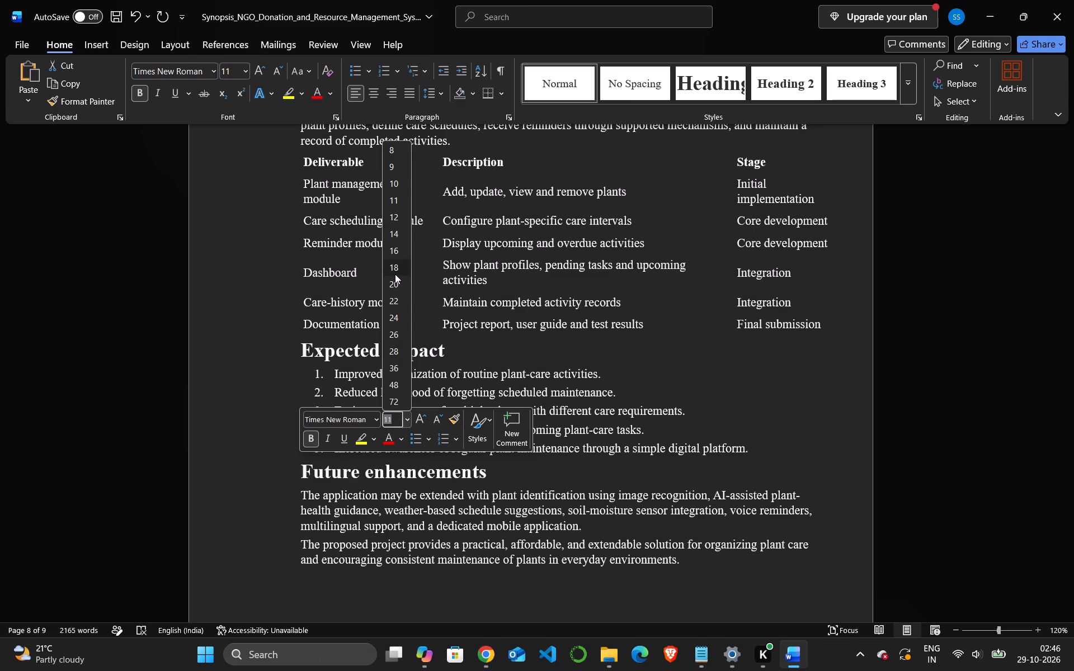
pyautogui.click(251, 451)
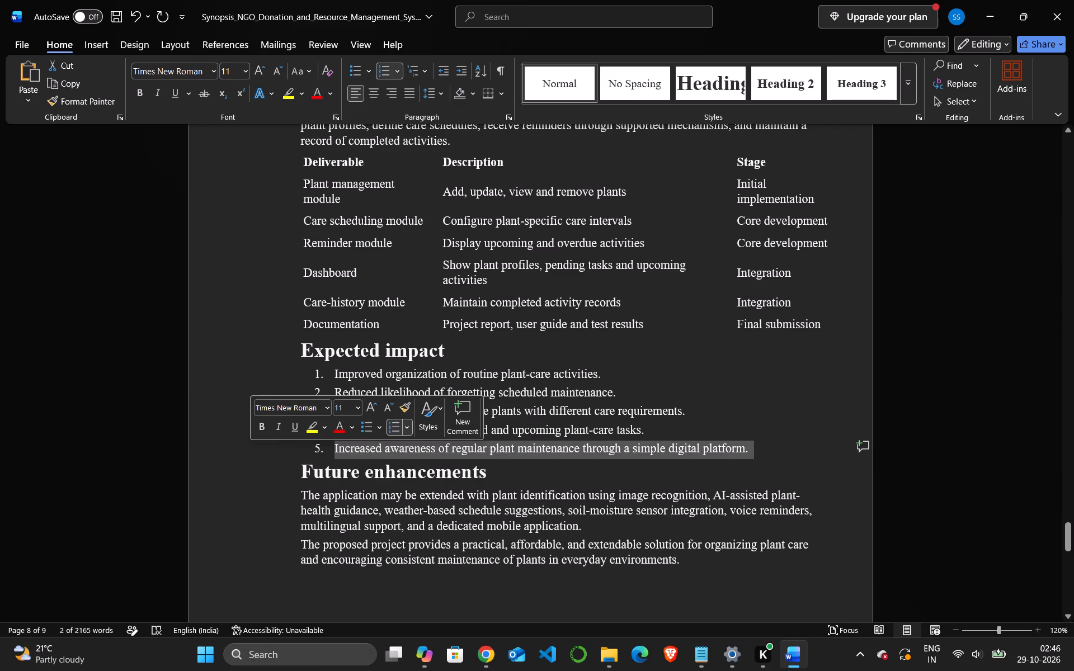
pyautogui.click(251, 480)
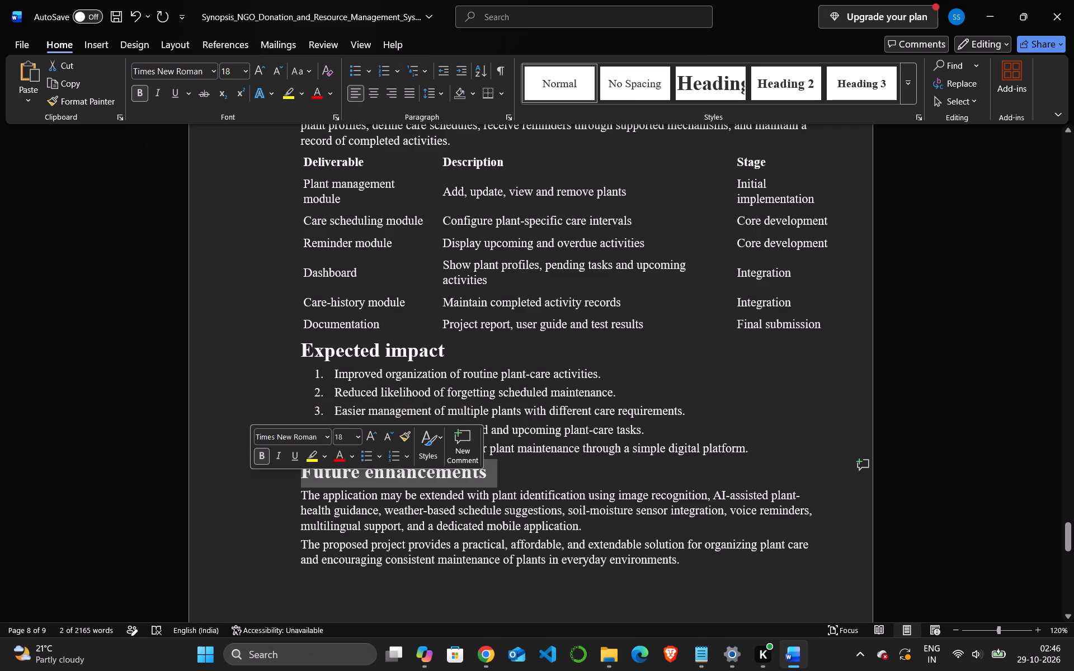
pyautogui.click(264, 532)
# Decrease the indent of the five-item numbered list under Expected impact by one level.
pyautogui.scroll(1, 264, 532)
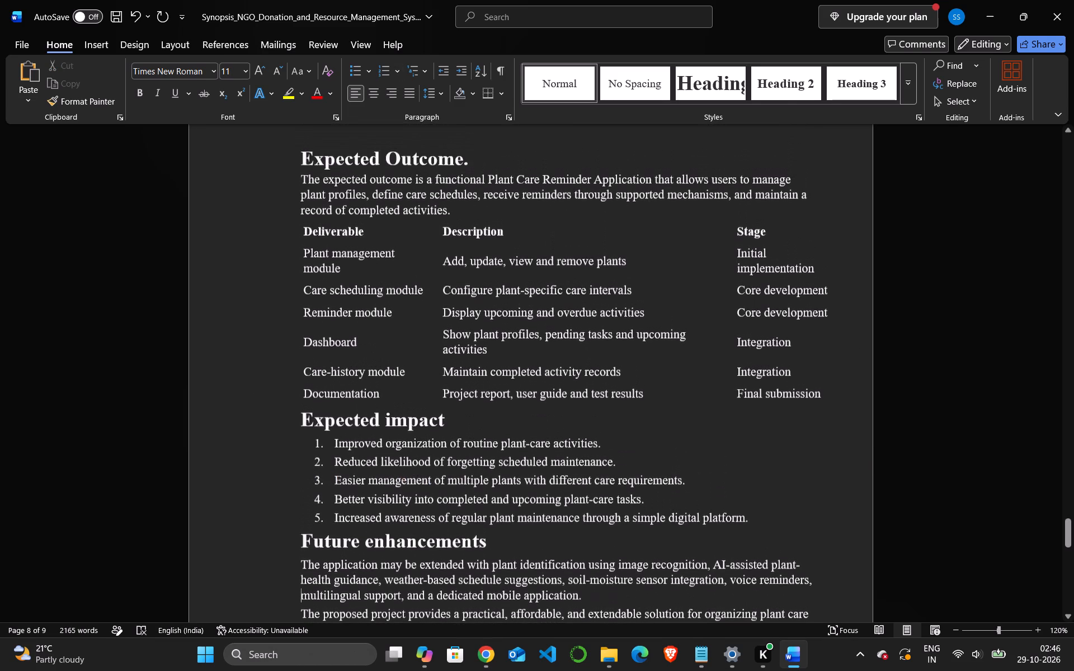
pyautogui.moveTo(312, 442); pyautogui.dragTo(351, 507)
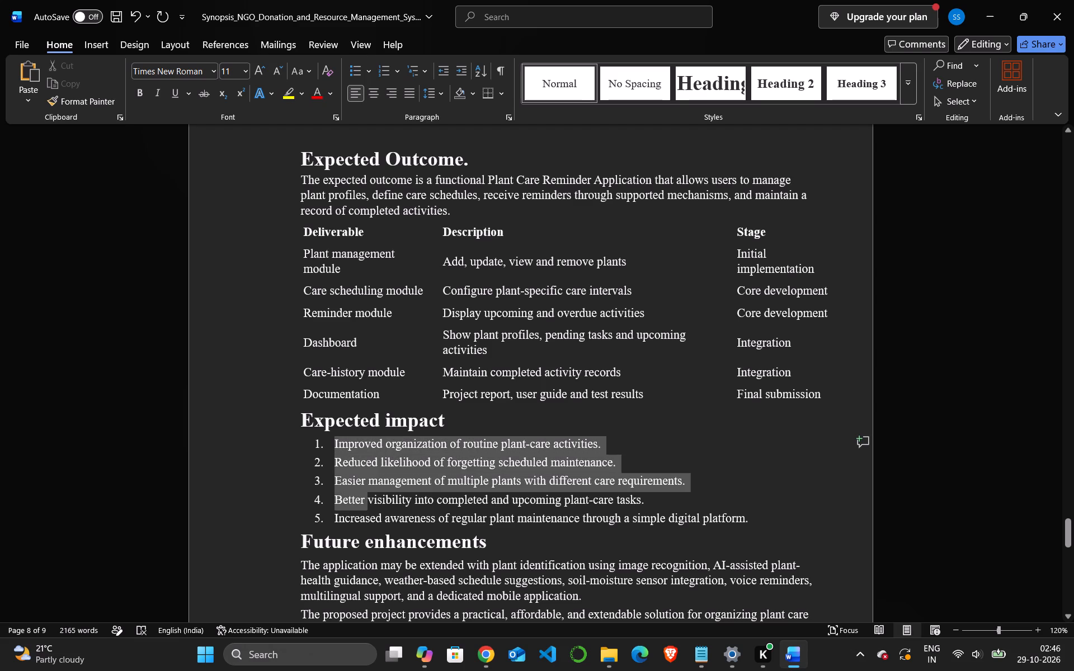
pyautogui.moveTo(351, 507); pyautogui.dragTo(713, 517)
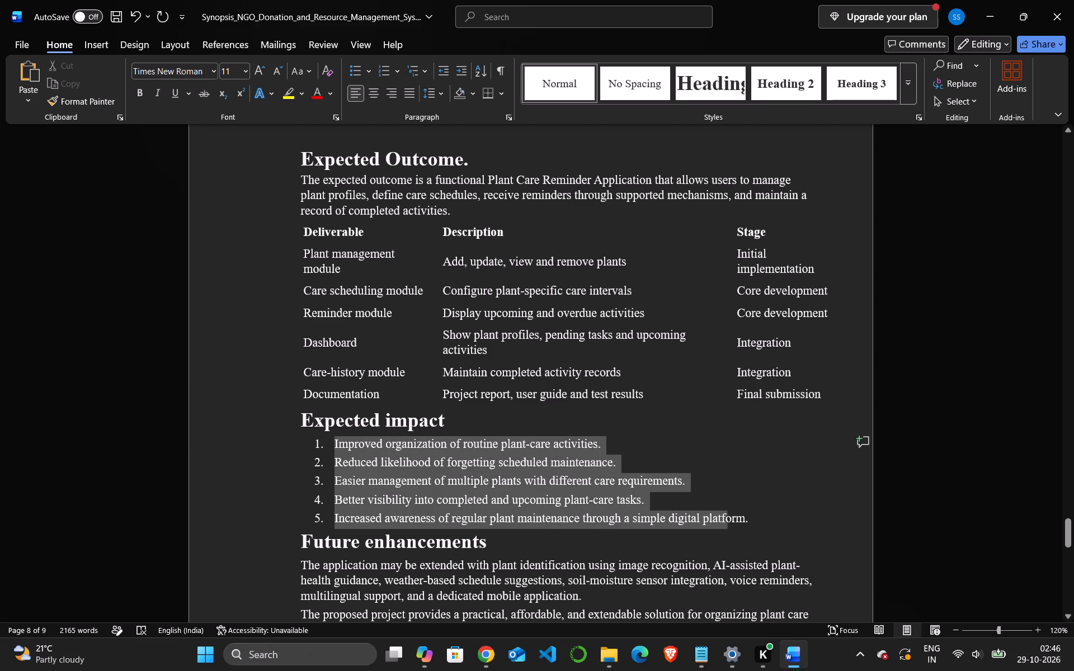
pyautogui.moveTo(713, 517); pyautogui.dragTo(739, 518)
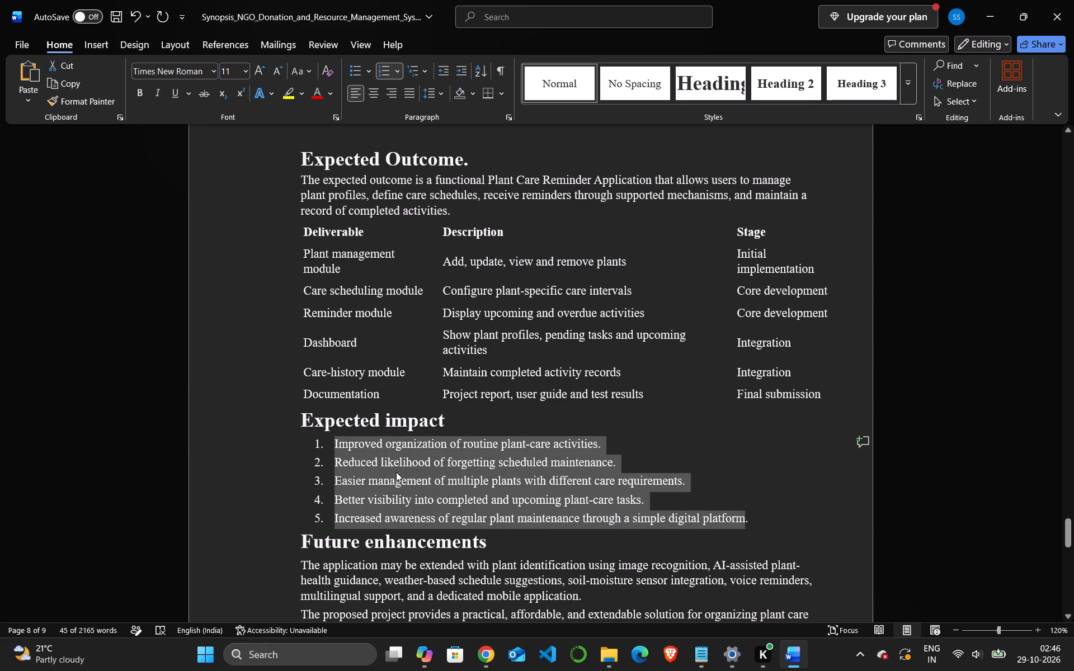
pyautogui.click(441, 74)
pyautogui.click(225, 330)
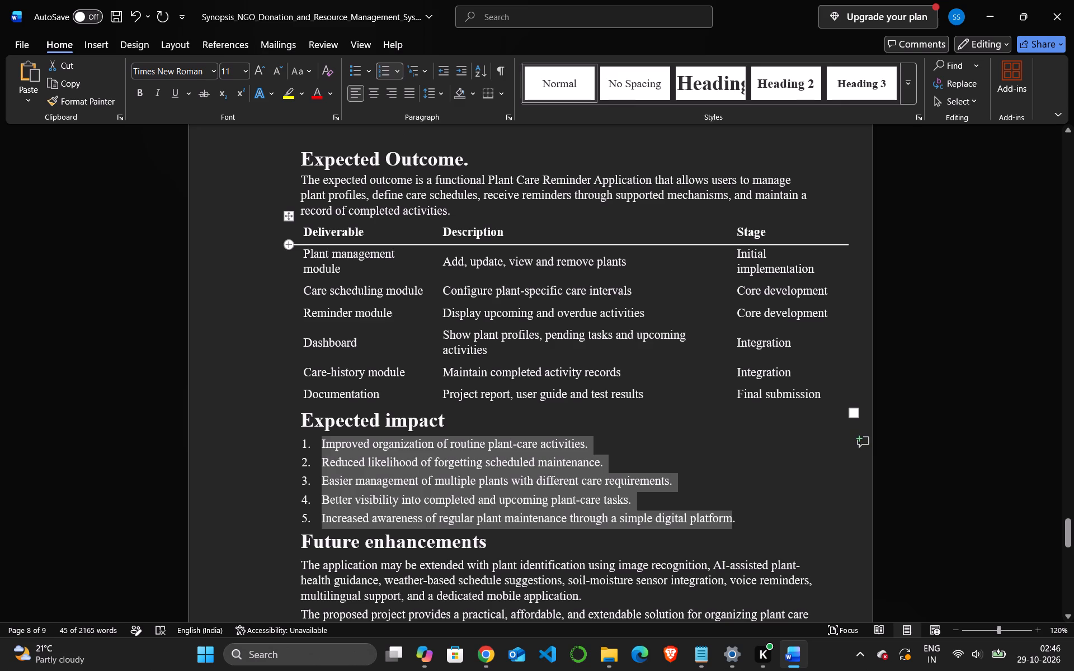
# Apply inside borders to the whole deliverables table under Expected Outcome.
pyautogui.click(230, 243)
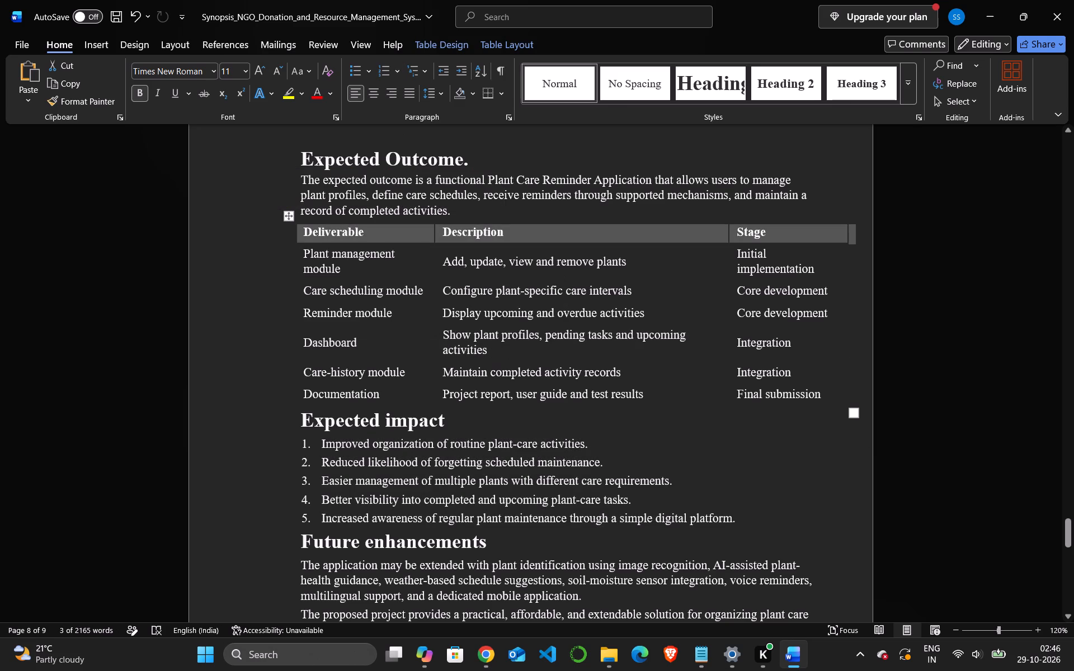
pyautogui.moveTo(794, 443); pyautogui.dragTo(721, 366)
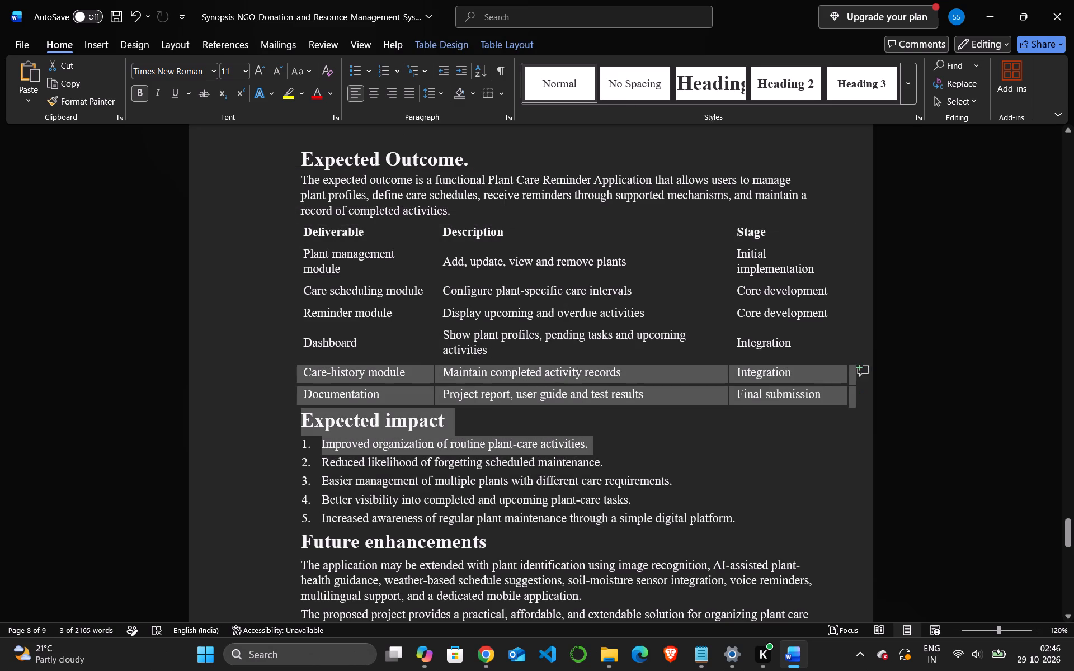
pyautogui.moveTo(721, 366); pyautogui.dragTo(772, 460)
pyautogui.click(772, 460)
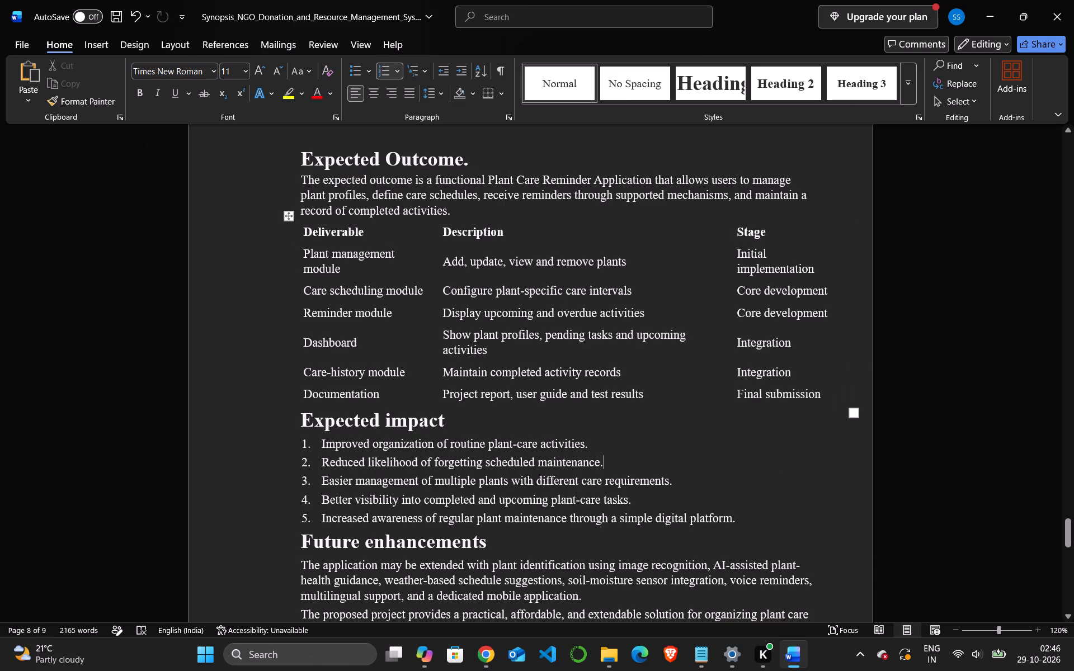
pyautogui.click(853, 412)
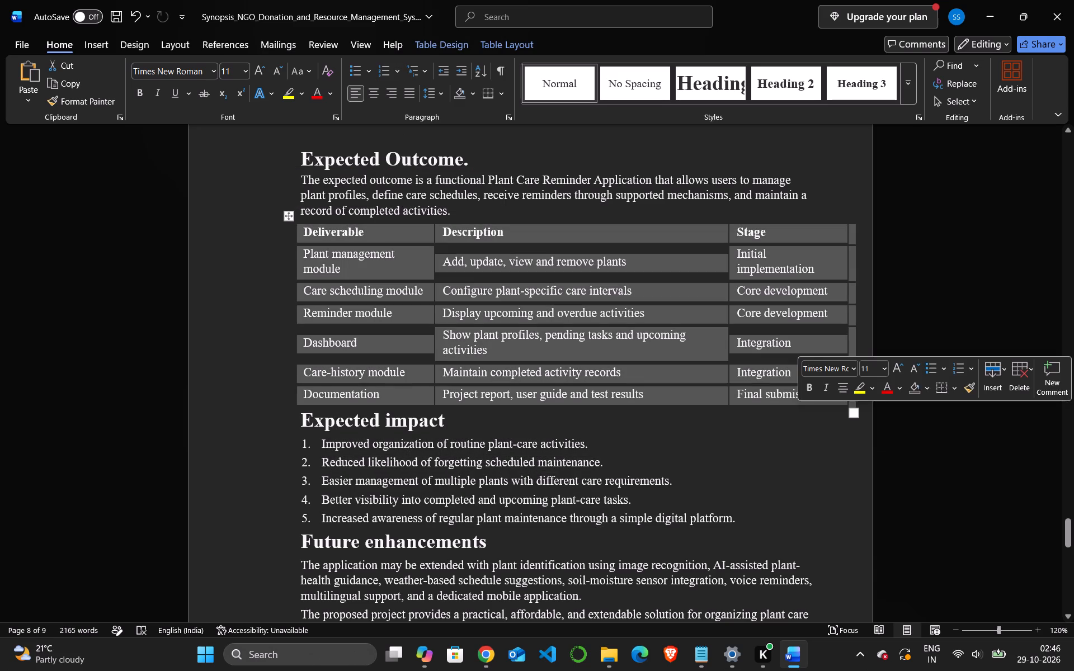
pyautogui.click(951, 391)
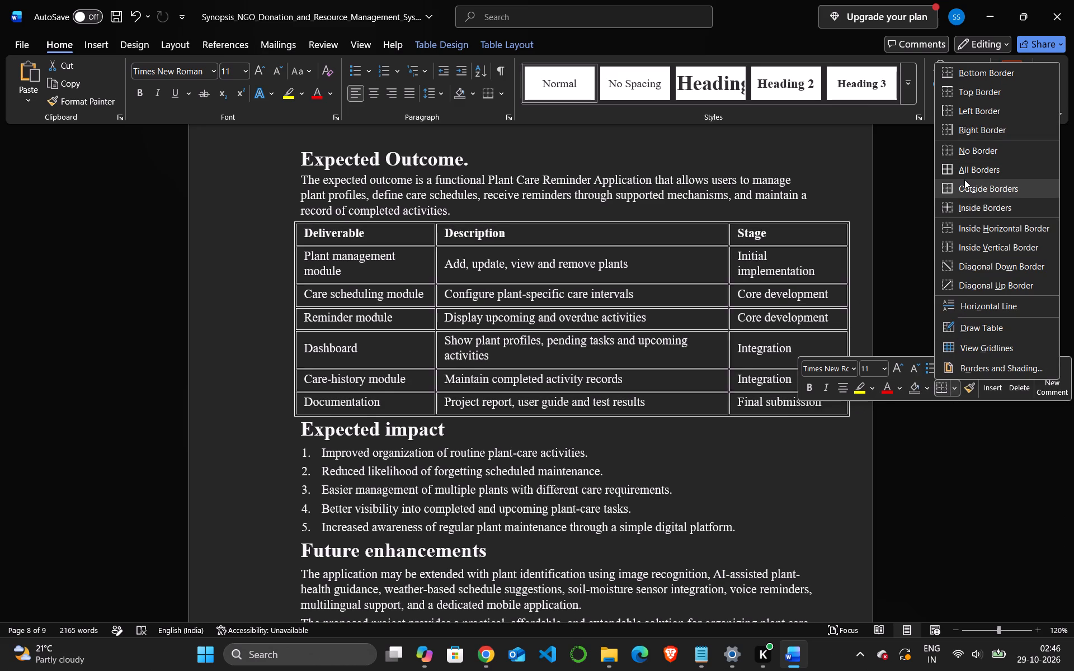
pyautogui.click(967, 205)
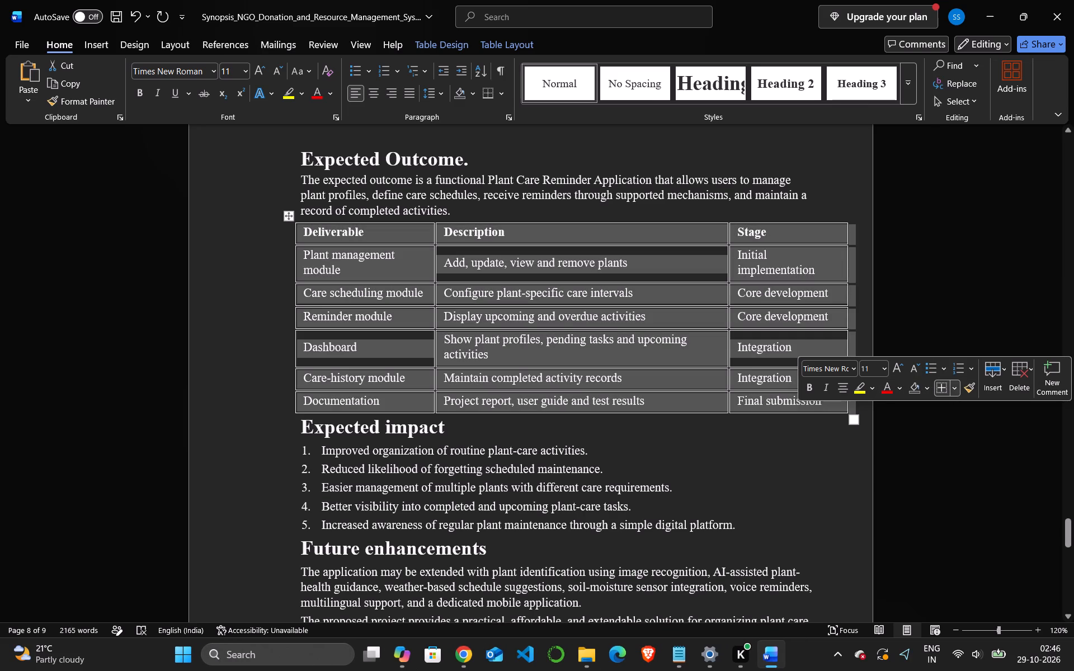
pyautogui.click(235, 344)
# Delete blank lines and leftover spacing below the closing paragraph of Future enhancements.
pyautogui.scroll(-3, 239, 461)
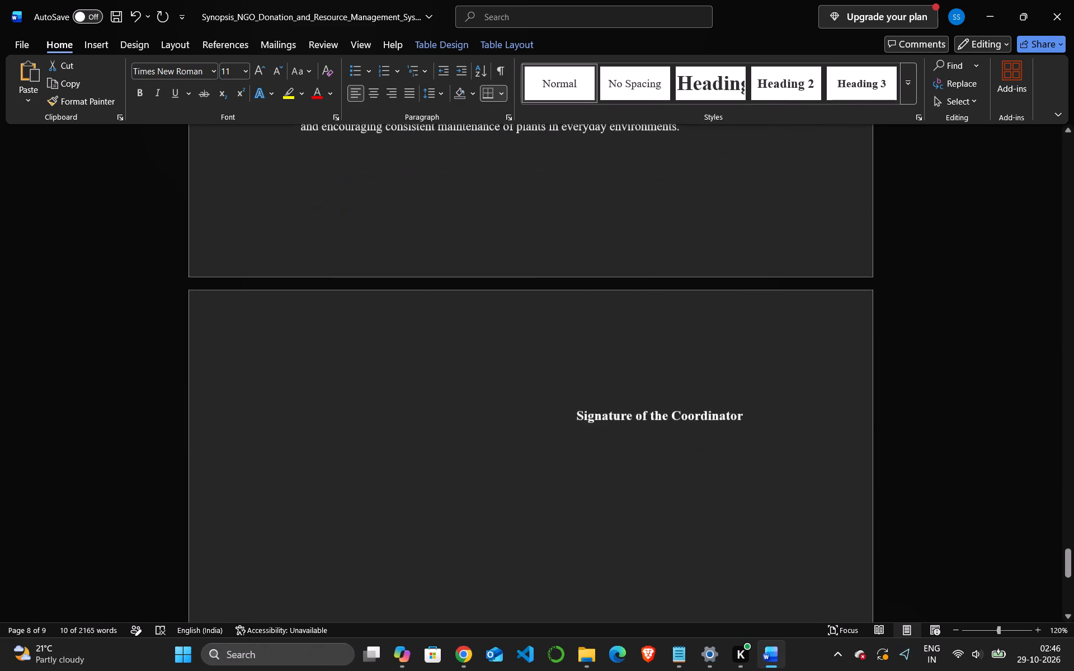
pyautogui.click(322, 431)
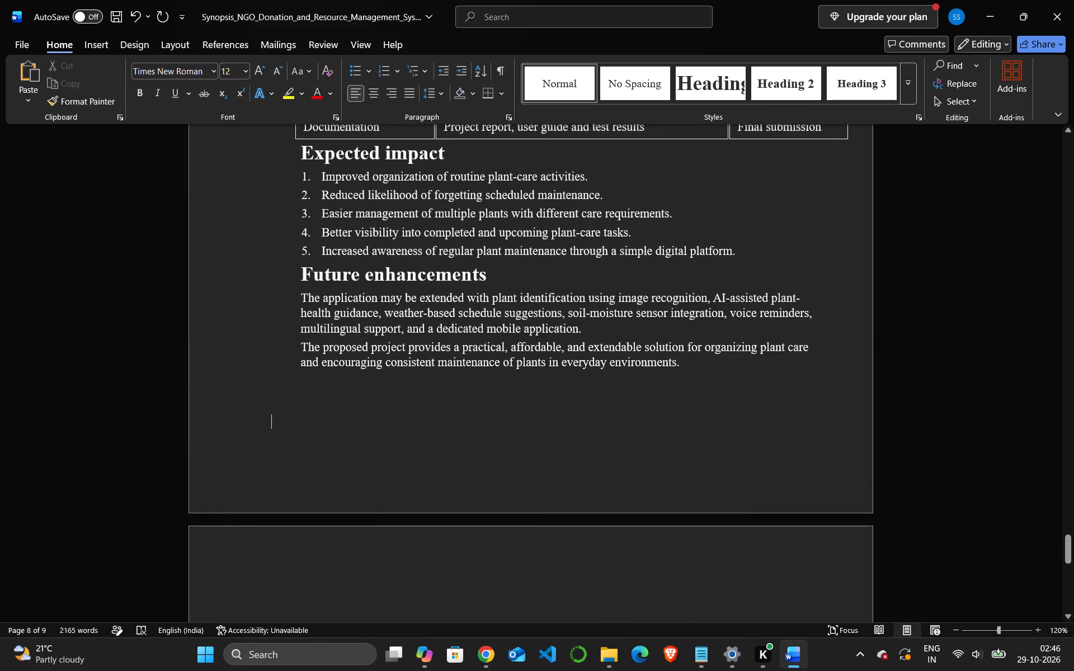
pyautogui.press('BackSpace')
pyautogui.press('BackSpace')
pyautogui.press('BackSpace')
pyautogui.press('BackSpace')
pyautogui.press('BackSpace')
pyautogui.press('BackSpace')
pyautogui.press('BackSpace')
pyautogui.press('BackSpace')
pyautogui.press('BackSpace')
pyautogui.press('BackSpace')
pyautogui.press('BackSpace')
# Delete the empty lines above Signature of the Coordinator so the signature moves up onto the Future enhancements page.
pyautogui.scroll(-3, 322, 431)
pyautogui.click(378, 354)
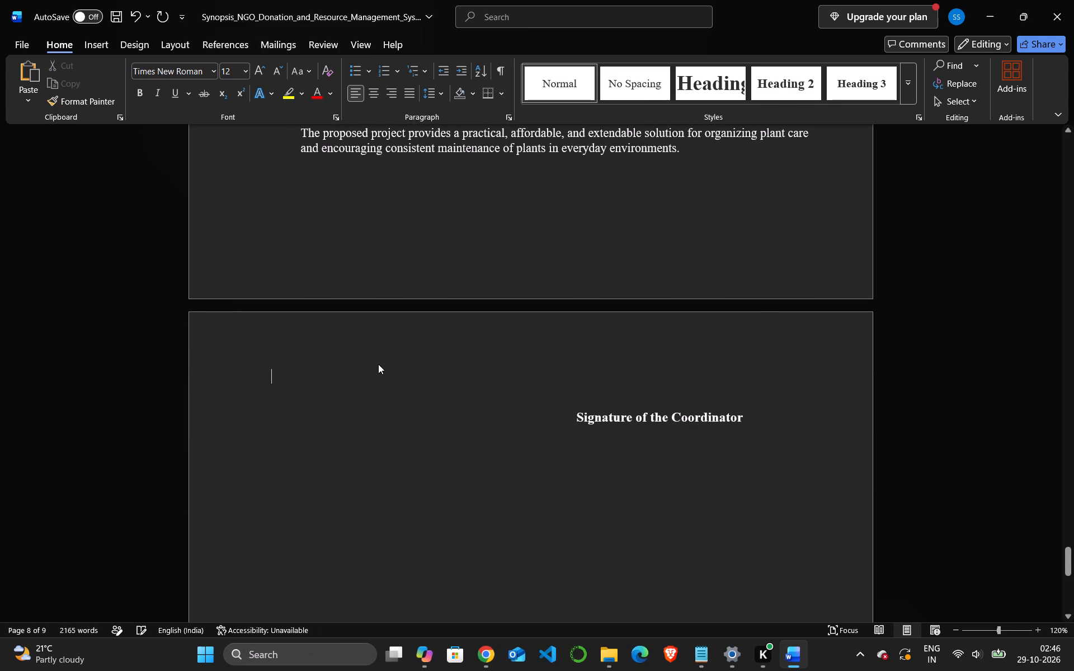
pyautogui.press('BackSpace')
pyautogui.press('BackSpace')
pyautogui.press('BackSpace')
pyautogui.press('BackSpace')
pyautogui.press('BackSpace')
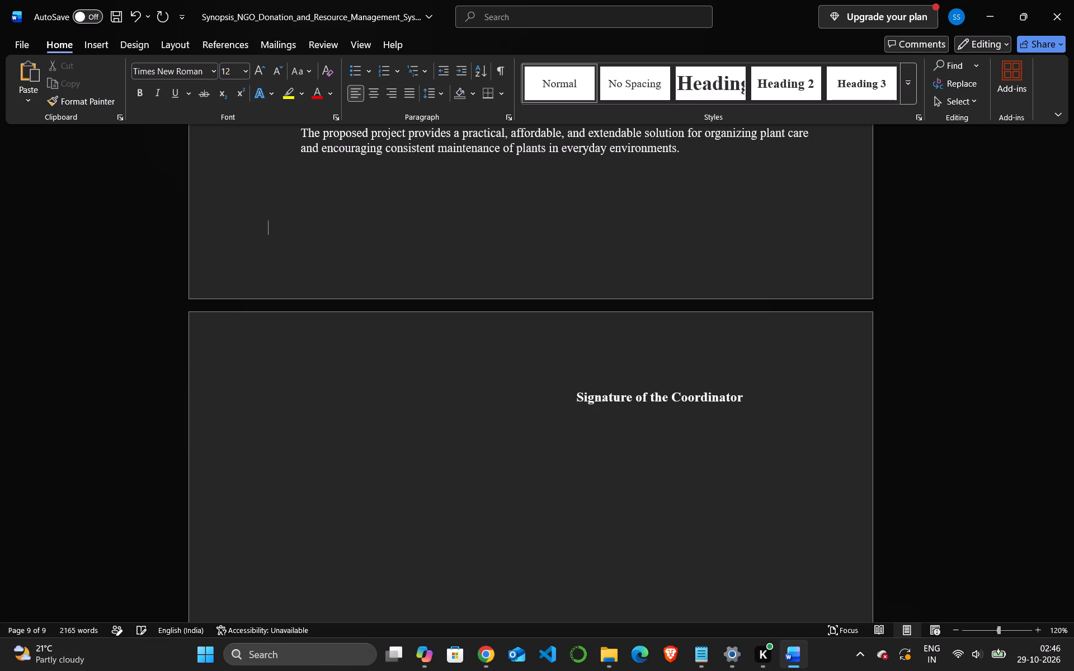
pyautogui.press('BackSpace')
pyautogui.press('BackSpace')
pyautogui.press('BackSpace')
pyautogui.press('BackSpace')
pyautogui.press('BackSpace')
pyautogui.press('BackSpace')
pyautogui.press('BackSpace')
pyautogui.press('BackSpace')
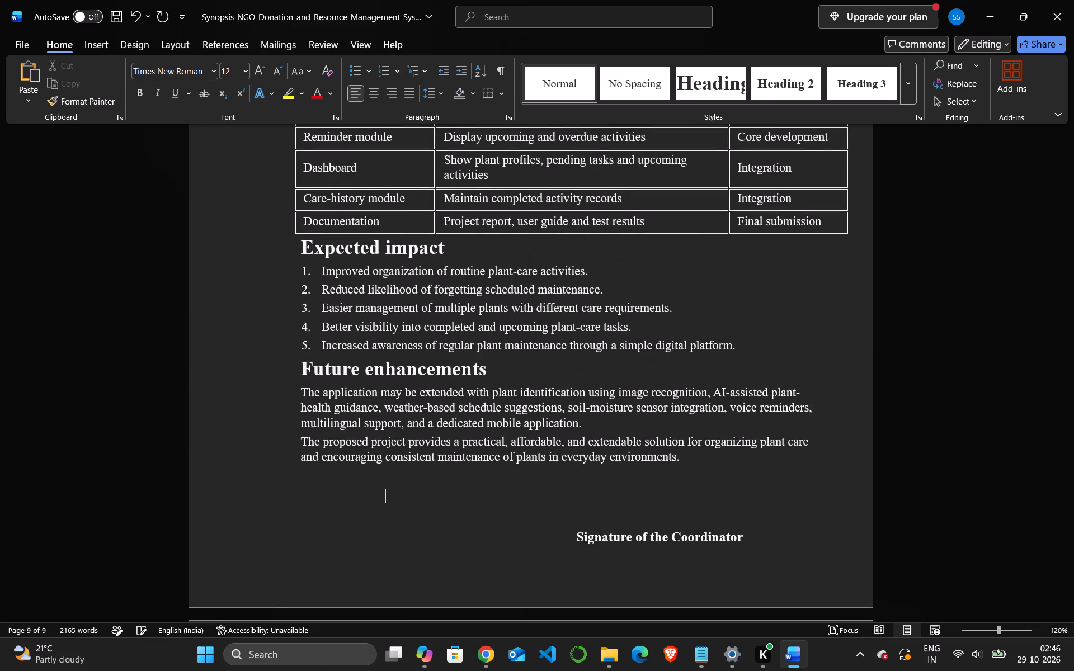
pyautogui.scroll(-2, 379, 370)
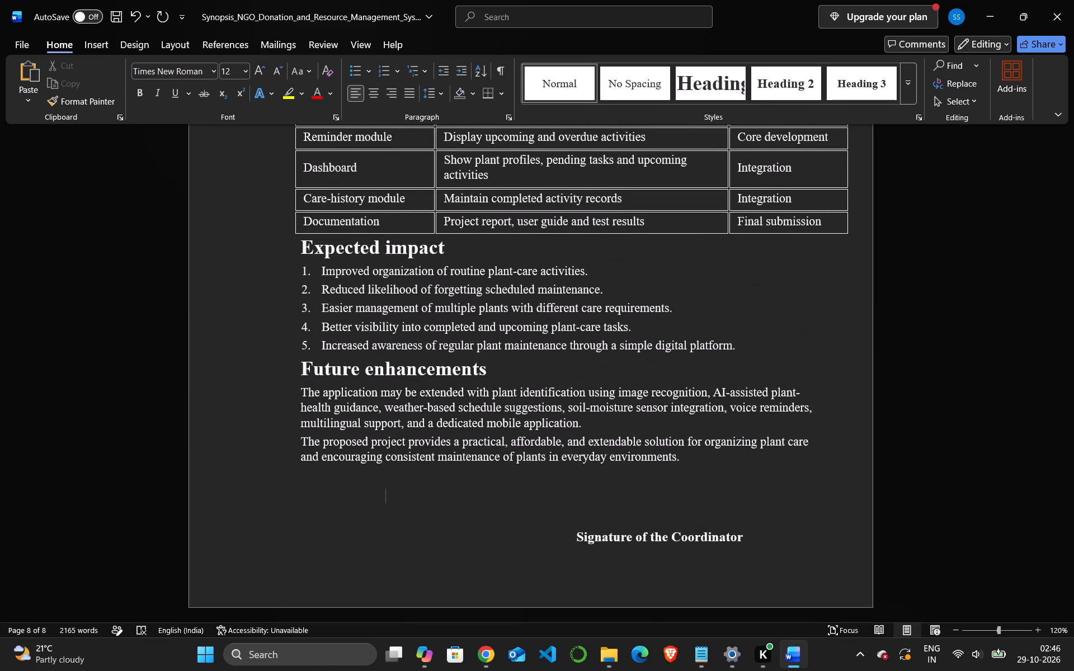
# Review the layout of the Expected Outcome, Innovativeness and community relevance sections and their tables.
pyautogui.scroll(4, 379, 370)
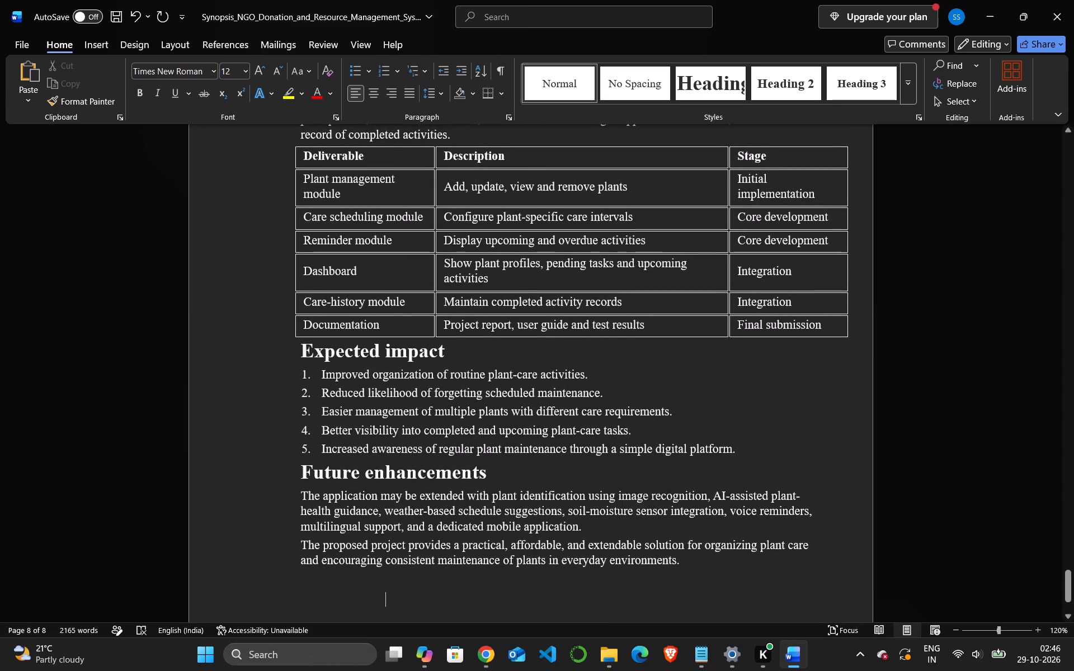
pyautogui.scroll(20, 277, 309)
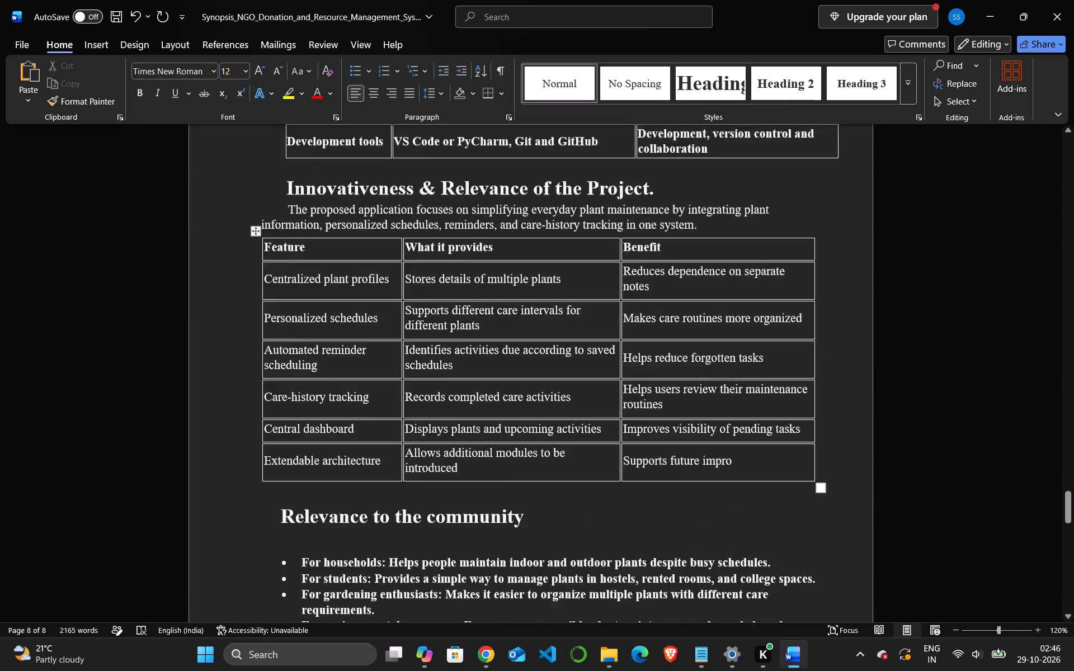
pyautogui.scroll(6, 277, 309)
pyautogui.scroll(-4, 277, 309)
pyautogui.scroll(1, 277, 309)
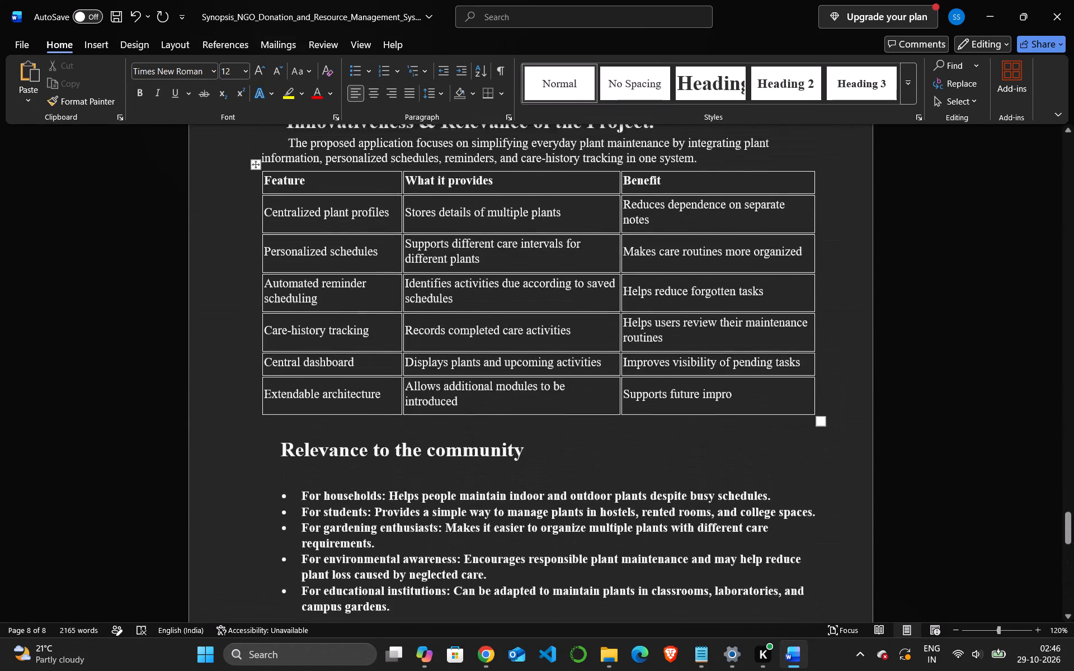
pyautogui.scroll(1, 277, 309)
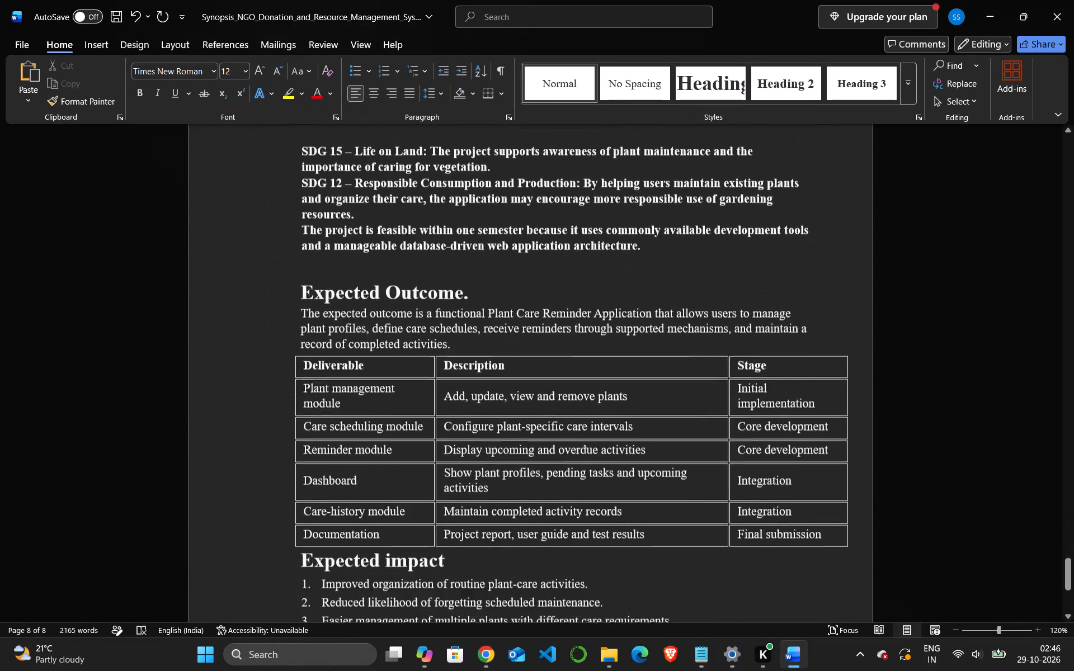
pyautogui.scroll(1, 277, 309)
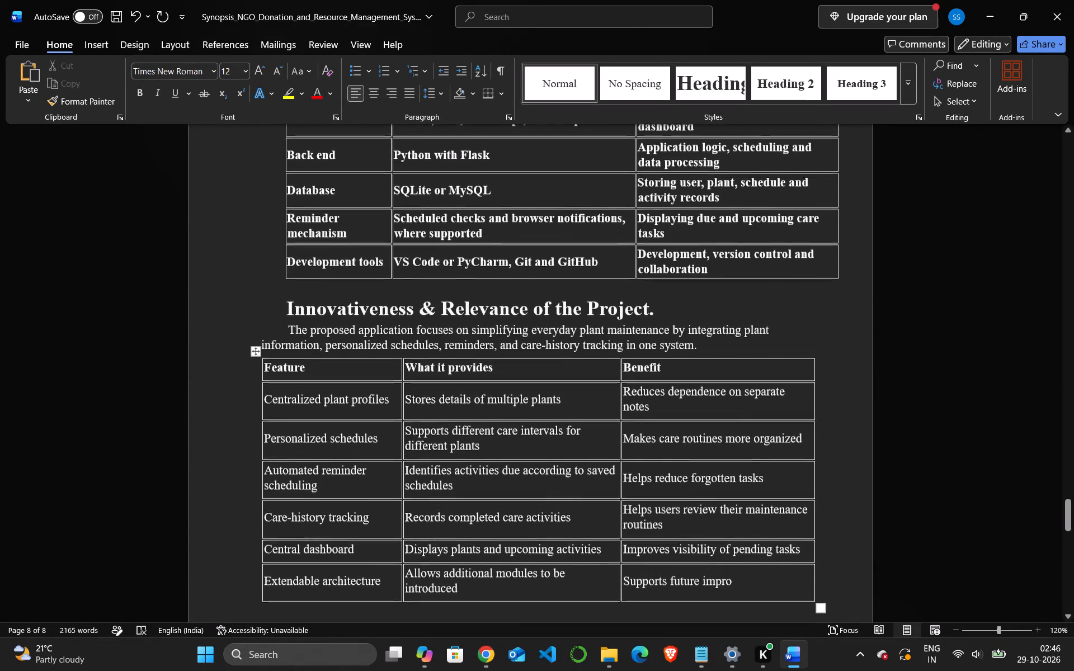
pyautogui.scroll(1, 277, 309)
pyautogui.scroll(-1, 708, 489)
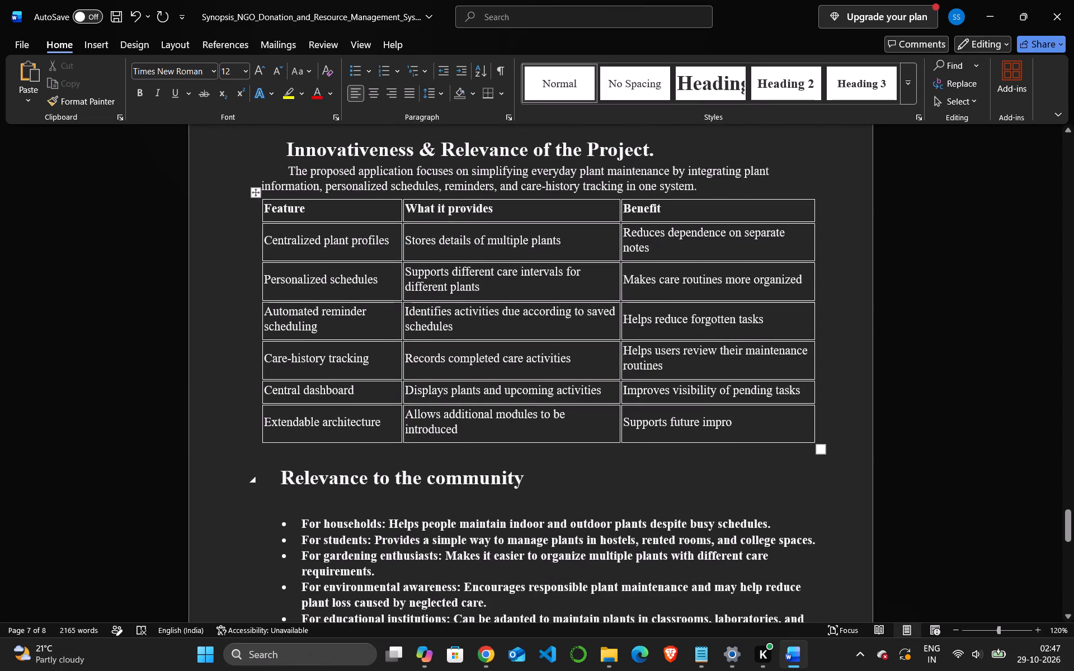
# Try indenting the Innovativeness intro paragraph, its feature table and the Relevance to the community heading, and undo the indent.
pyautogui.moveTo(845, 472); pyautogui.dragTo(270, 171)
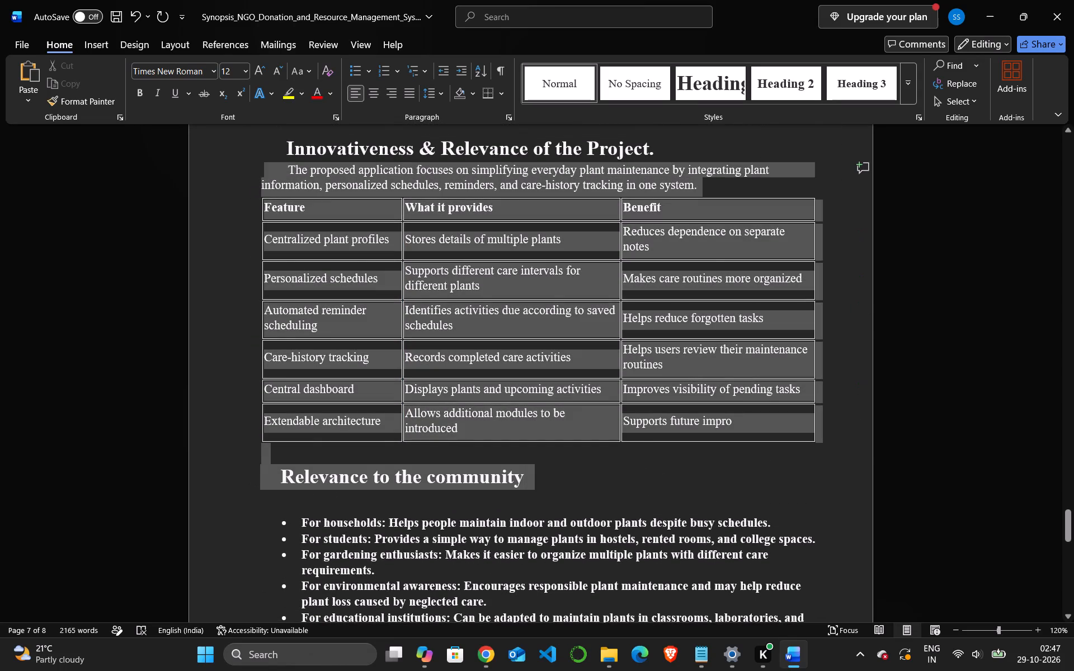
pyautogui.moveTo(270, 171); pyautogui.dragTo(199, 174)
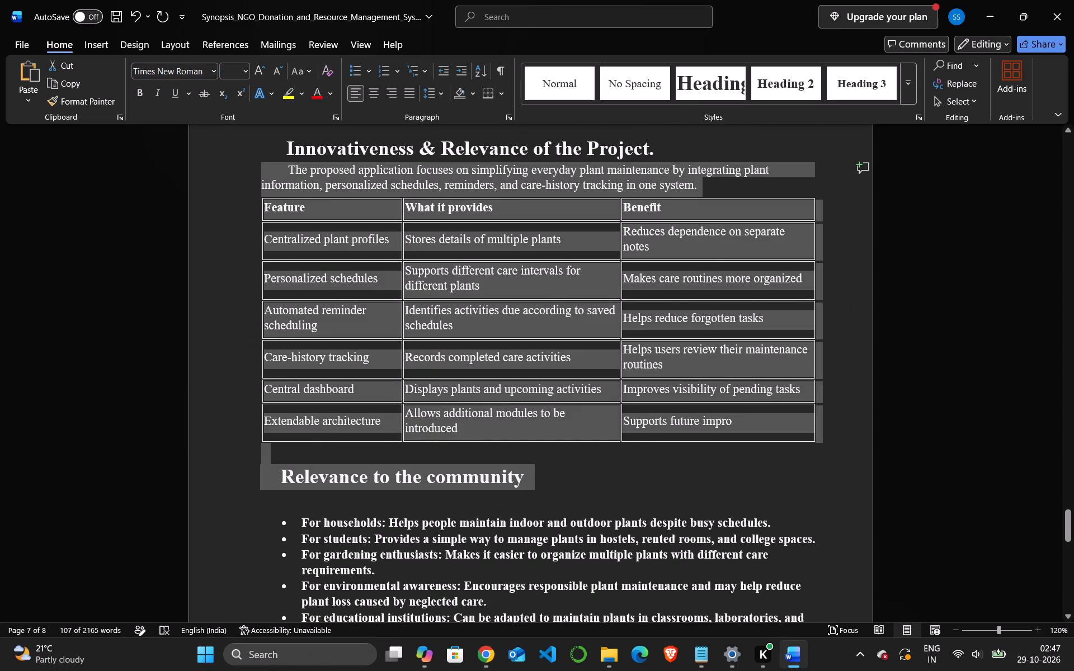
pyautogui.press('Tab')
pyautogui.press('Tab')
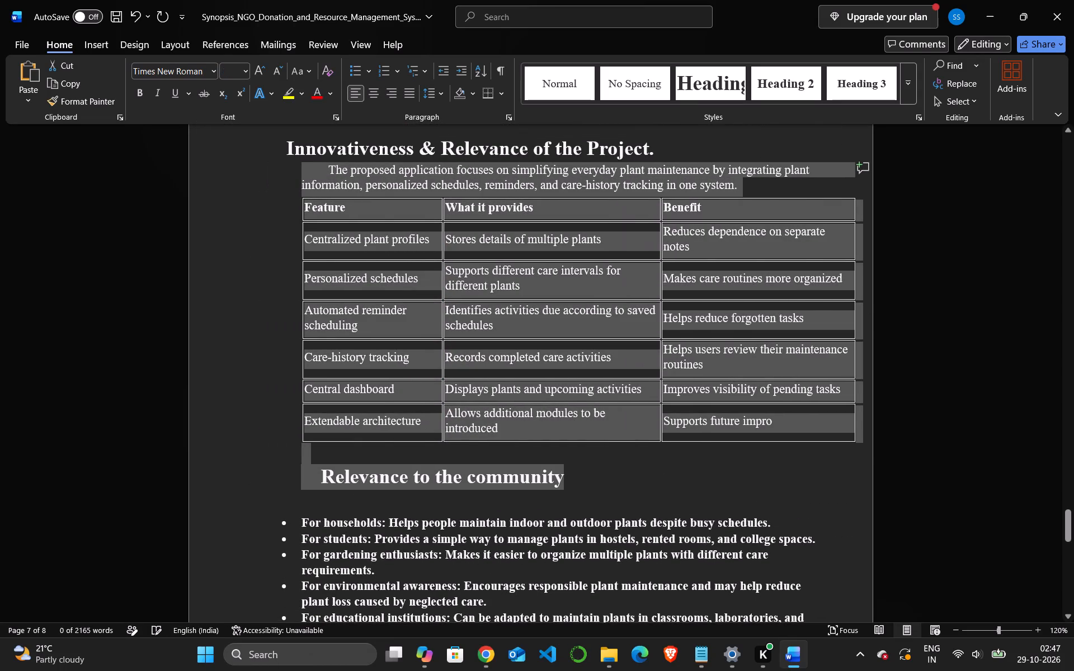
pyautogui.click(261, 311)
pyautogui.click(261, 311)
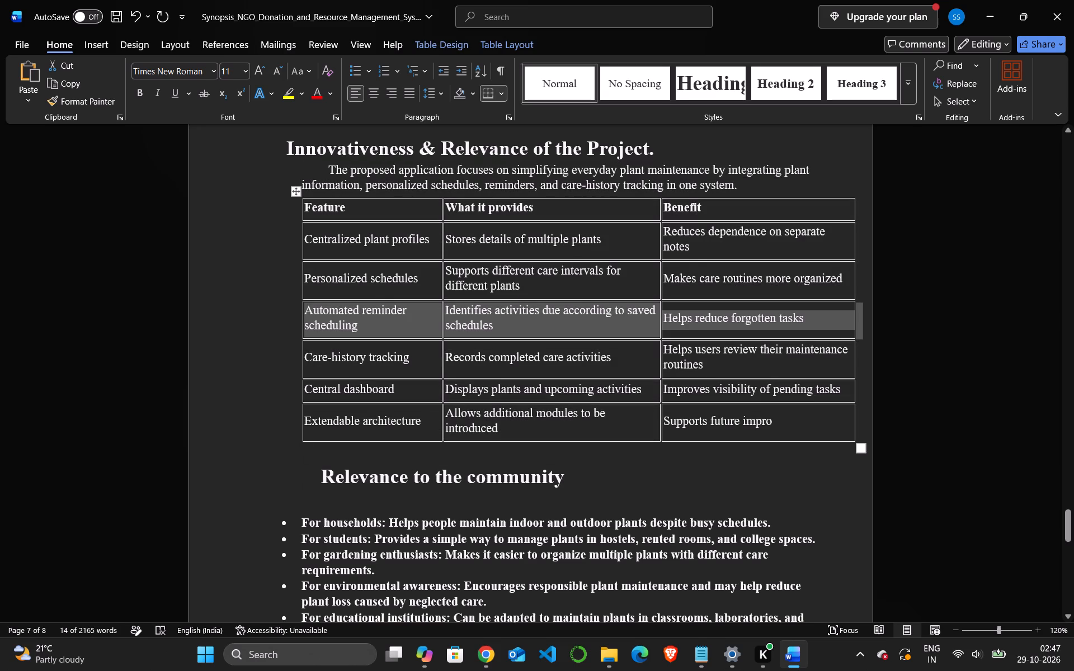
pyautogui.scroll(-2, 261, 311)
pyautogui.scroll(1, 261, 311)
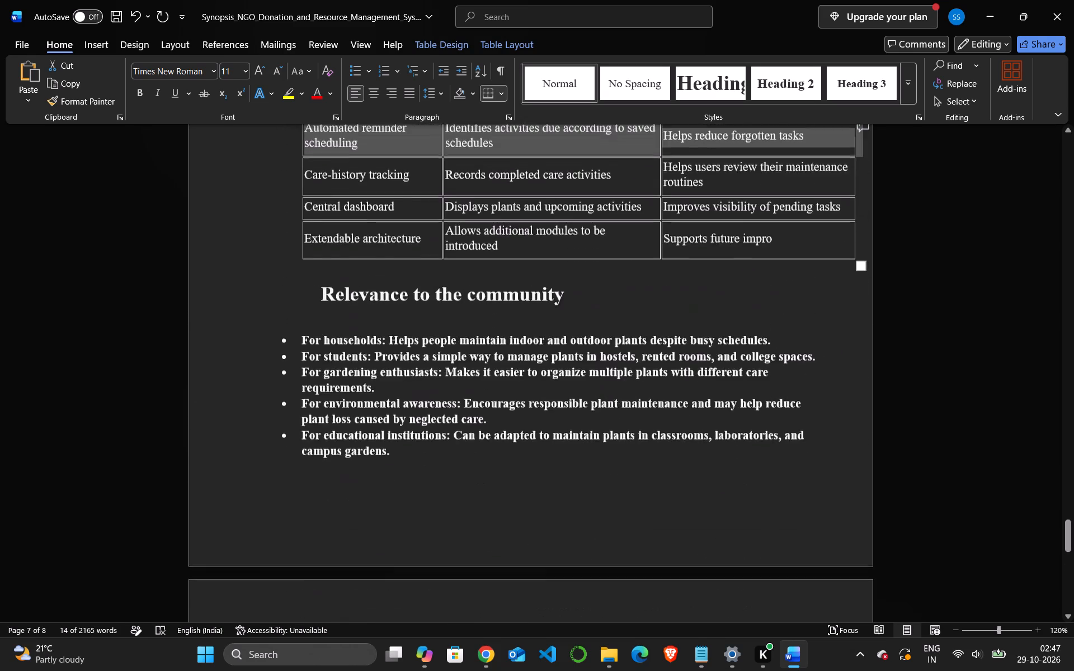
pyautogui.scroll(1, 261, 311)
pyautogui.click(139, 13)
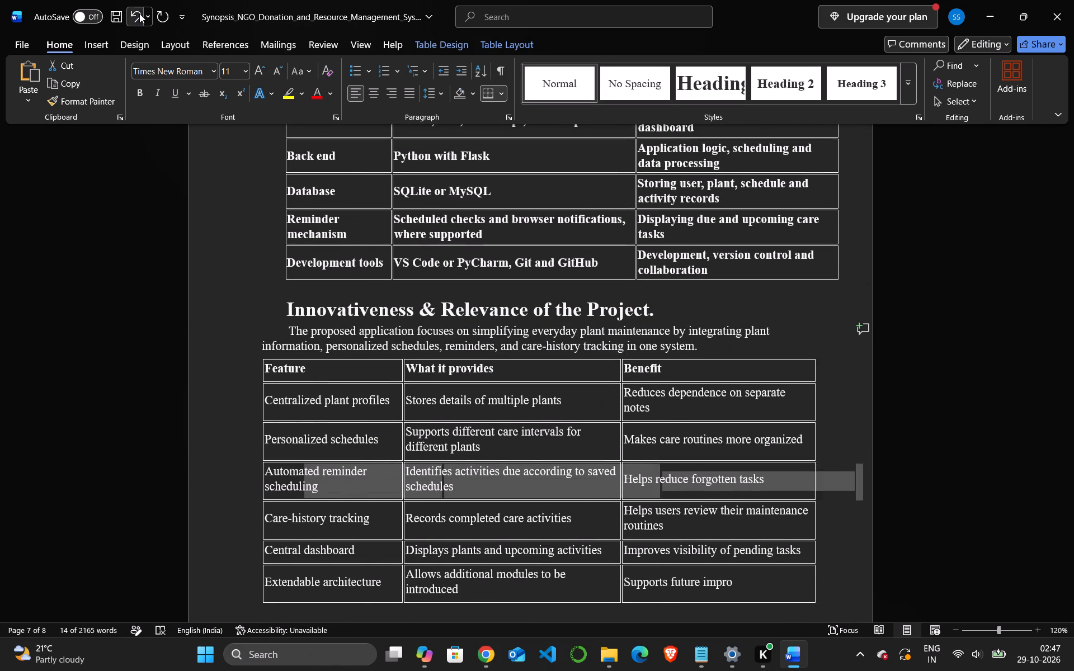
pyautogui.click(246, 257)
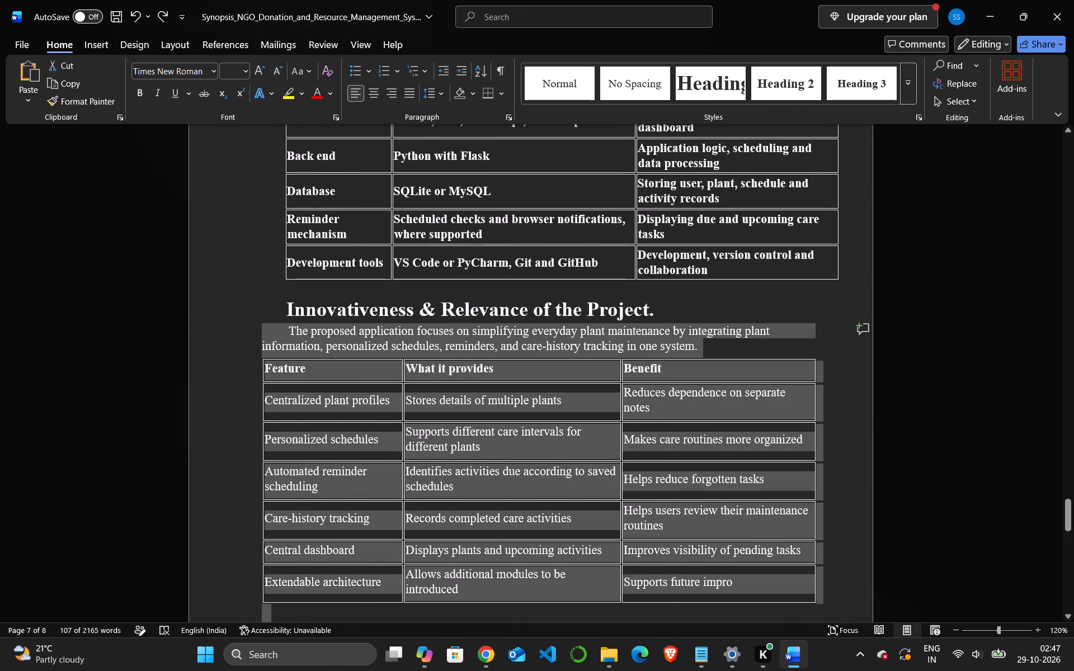
pyautogui.scroll(12, 246, 257)
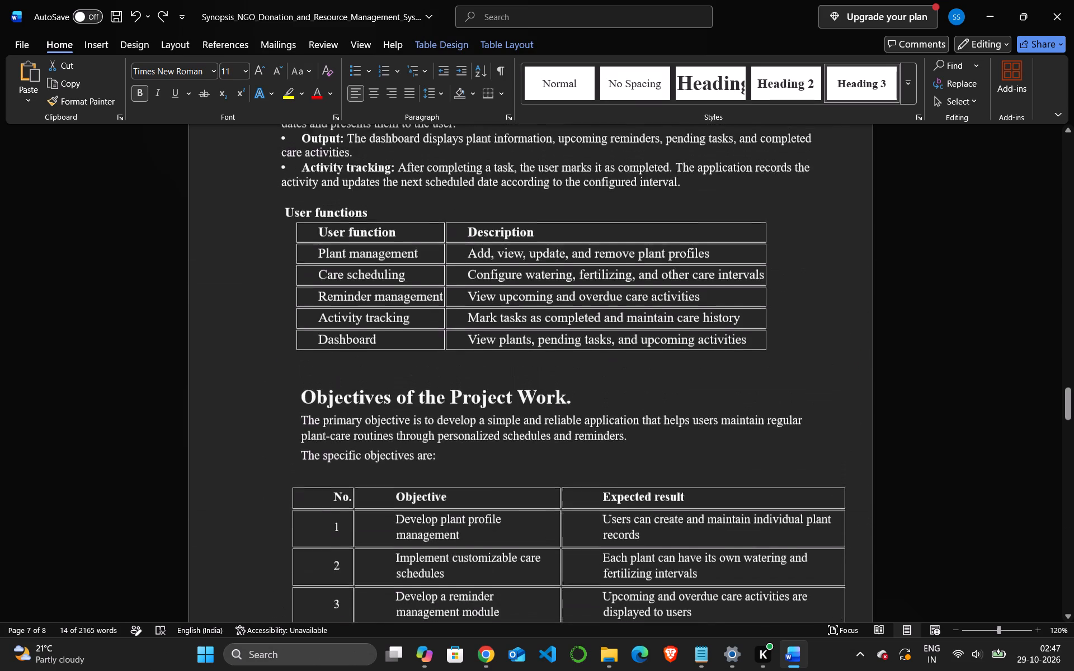
pyautogui.scroll(3, 246, 257)
pyautogui.scroll(20, 246, 257)
pyautogui.scroll(15, 246, 257)
pyautogui.scroll(7, 246, 257)
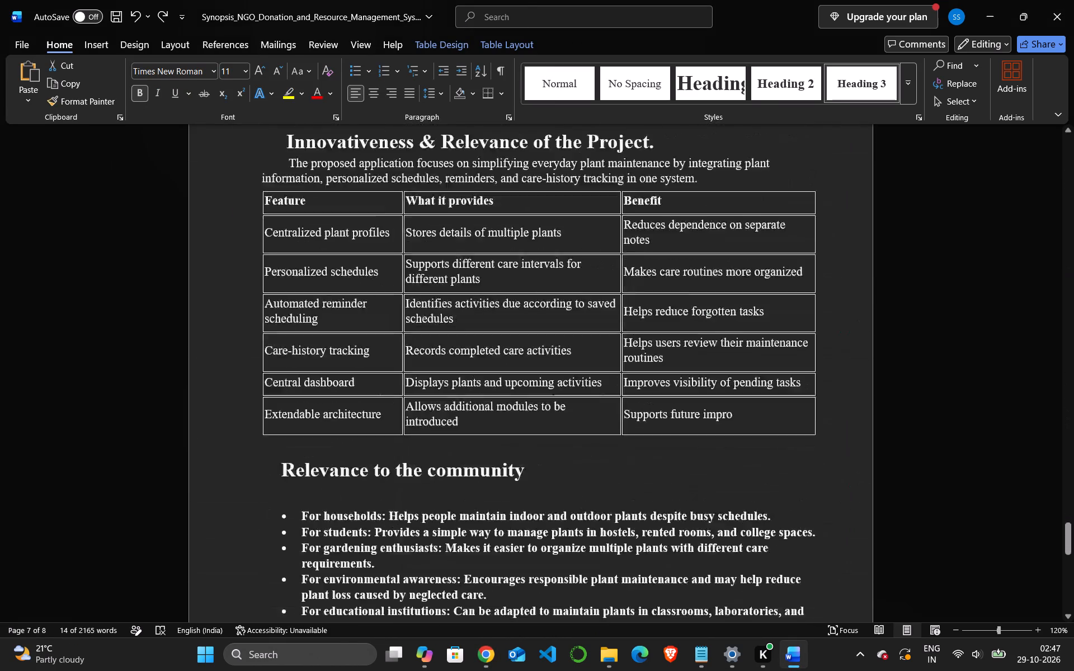
pyautogui.scroll(-6, 600, 428)
pyautogui.scroll(3, 600, 428)
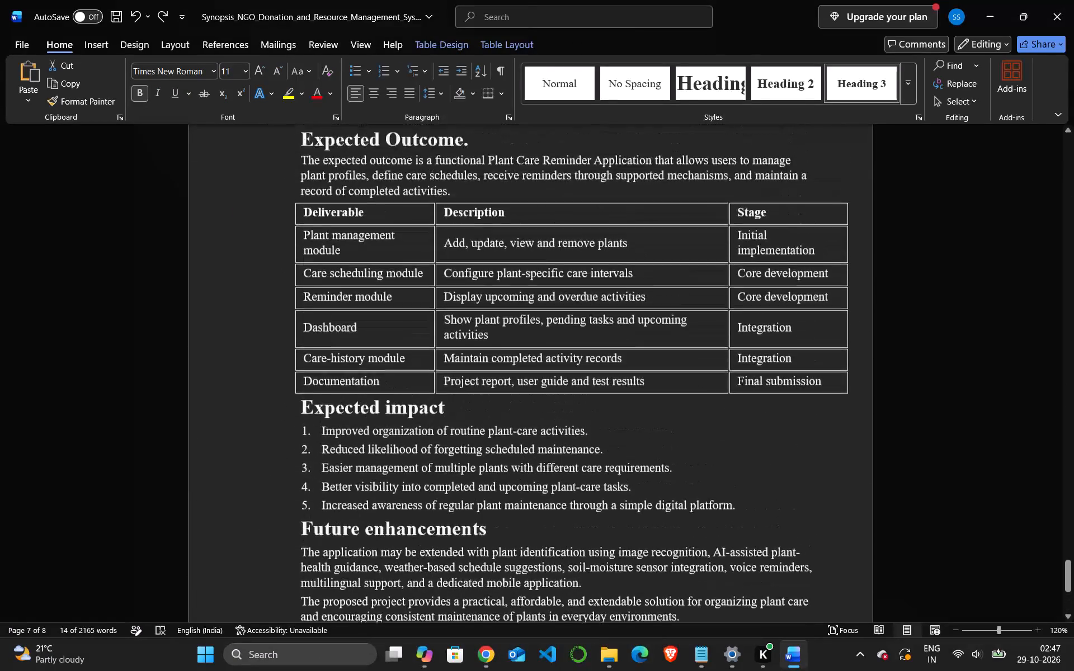
pyautogui.scroll(7, 600, 428)
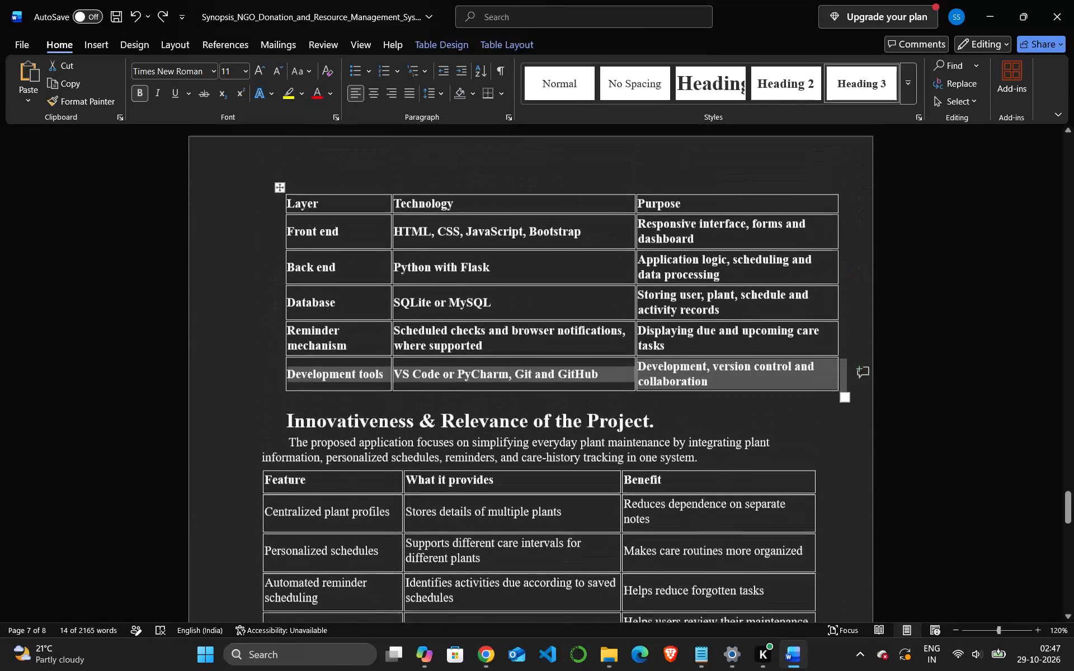
pyautogui.scroll(7, 600, 428)
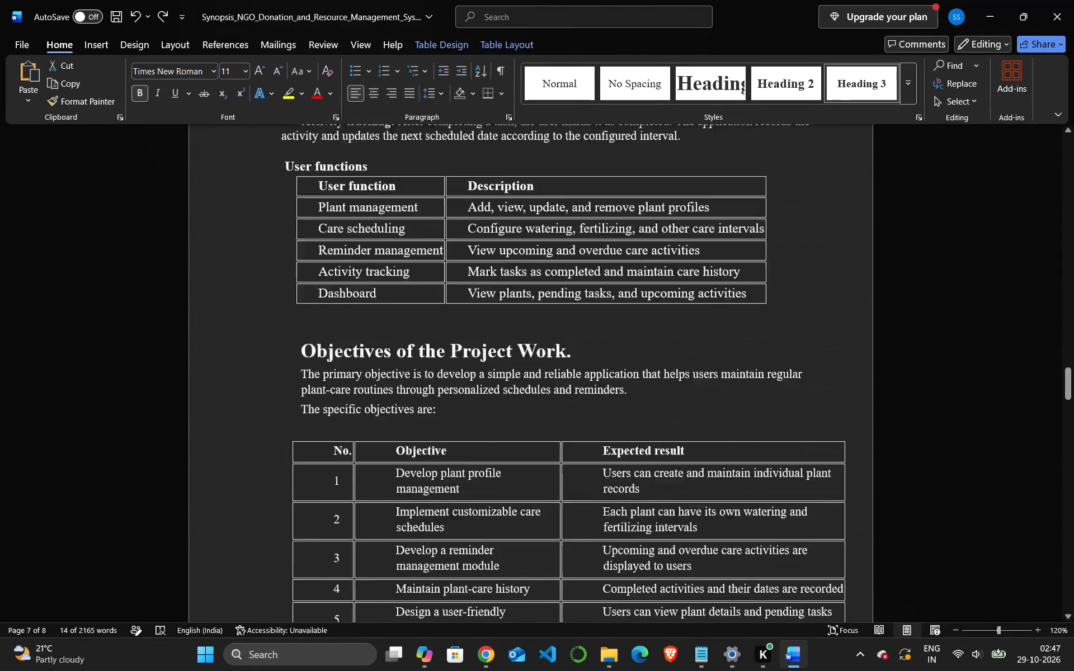
pyautogui.scroll(3, 600, 428)
pyautogui.scroll(-2, 600, 428)
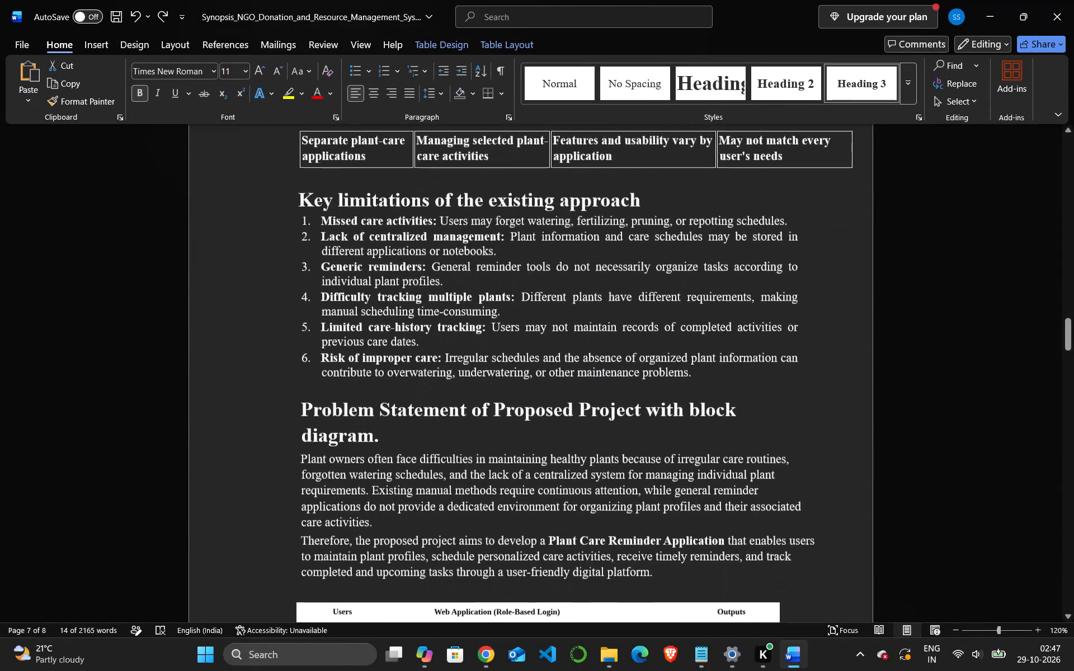
pyautogui.scroll(-2, 600, 428)
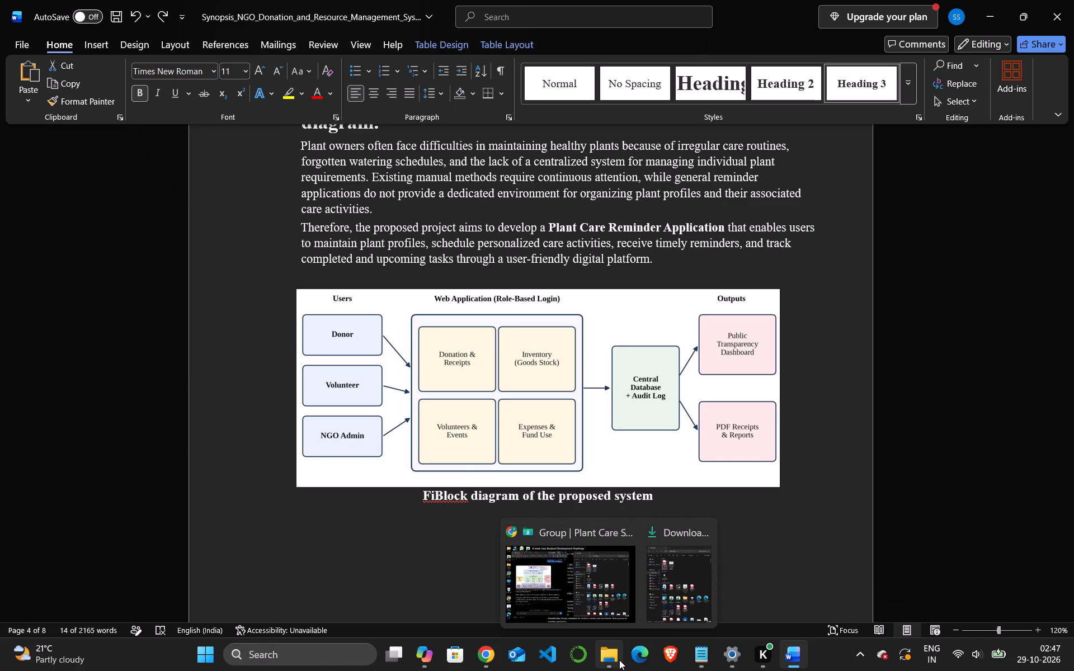
pyautogui.click(668, 588)
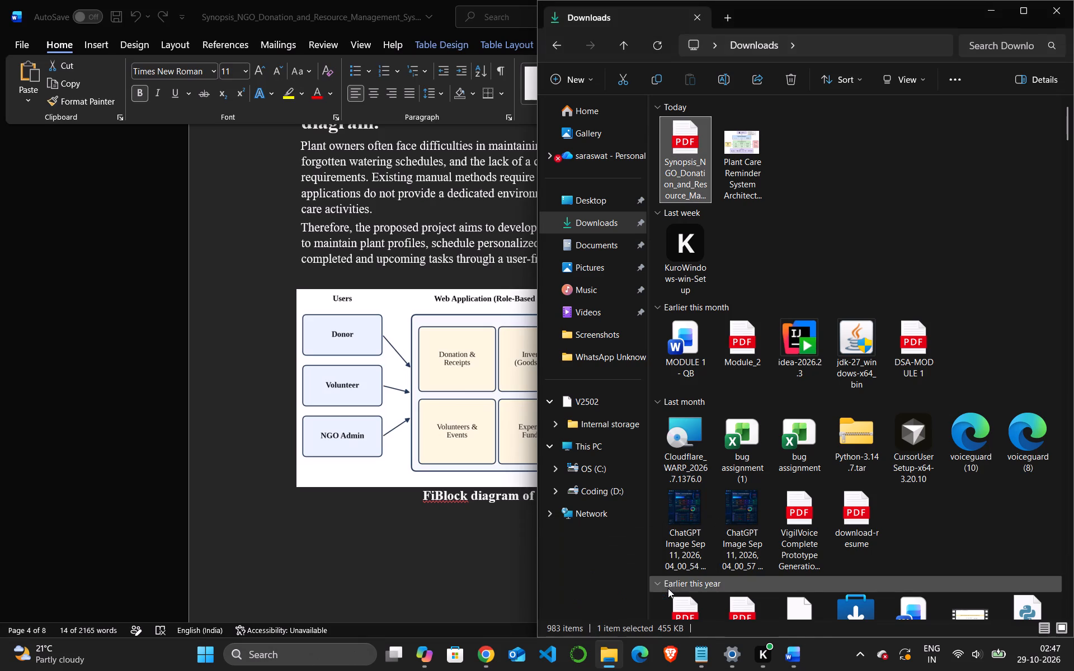
pyautogui.moveTo(736, 158); pyautogui.dragTo(729, 179)
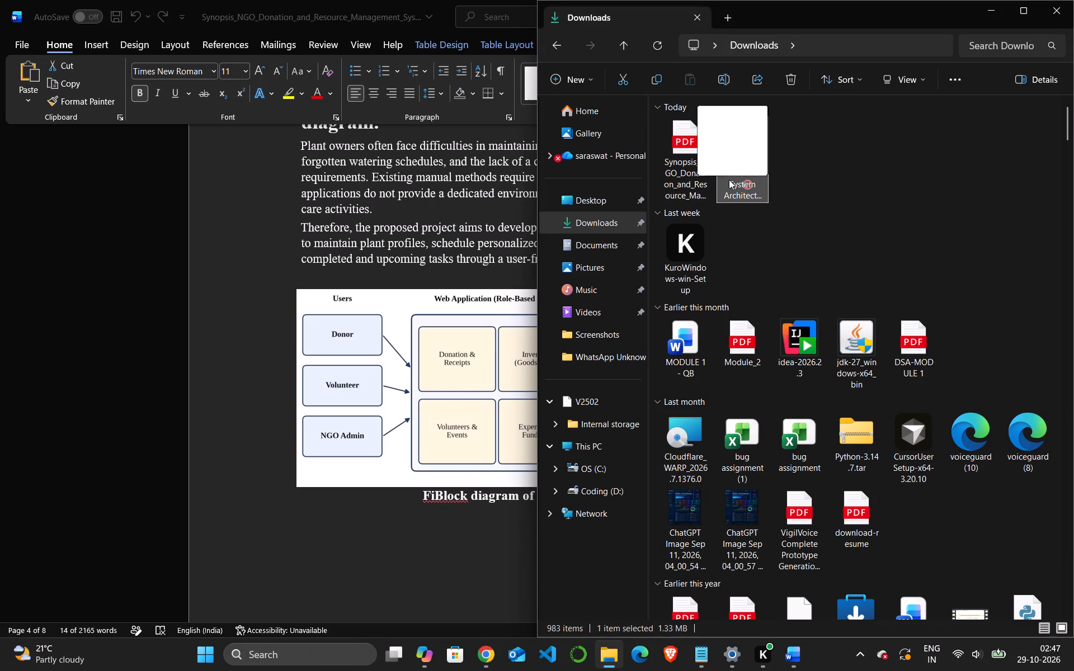
pyautogui.moveTo(729, 179); pyautogui.dragTo(437, 423)
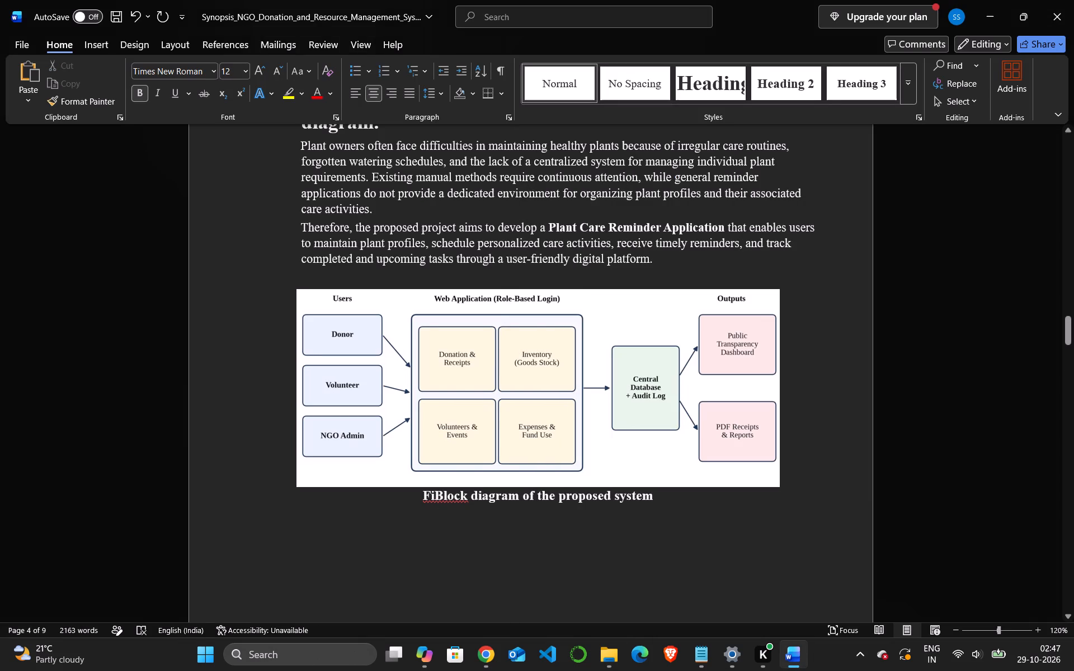
# Copy the Plant Care Reminder System Architecture image from the Downloads folder and paste it into the Word document at the old NGO block diagram.
pyautogui.click(437, 423)
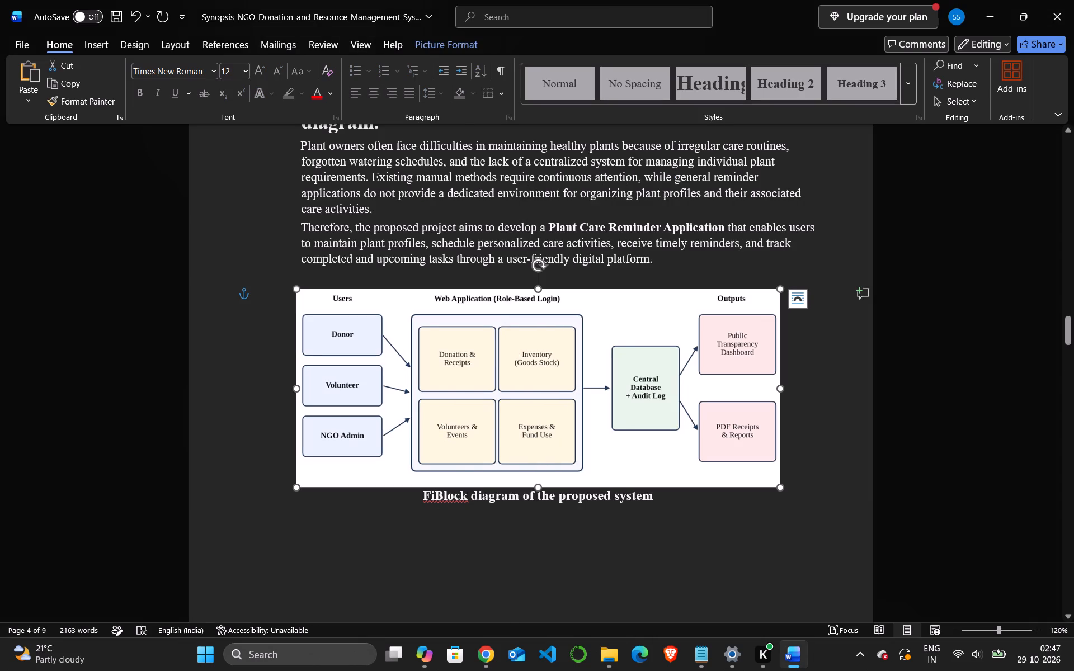
pyautogui.click(800, 293)
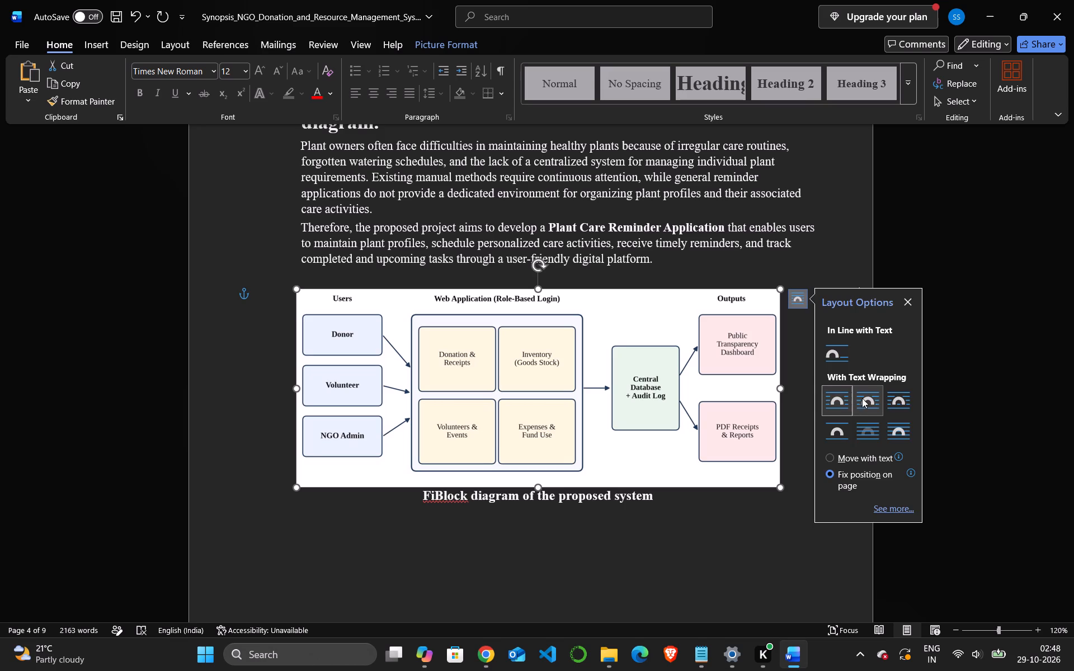
pyautogui.click(682, 368)
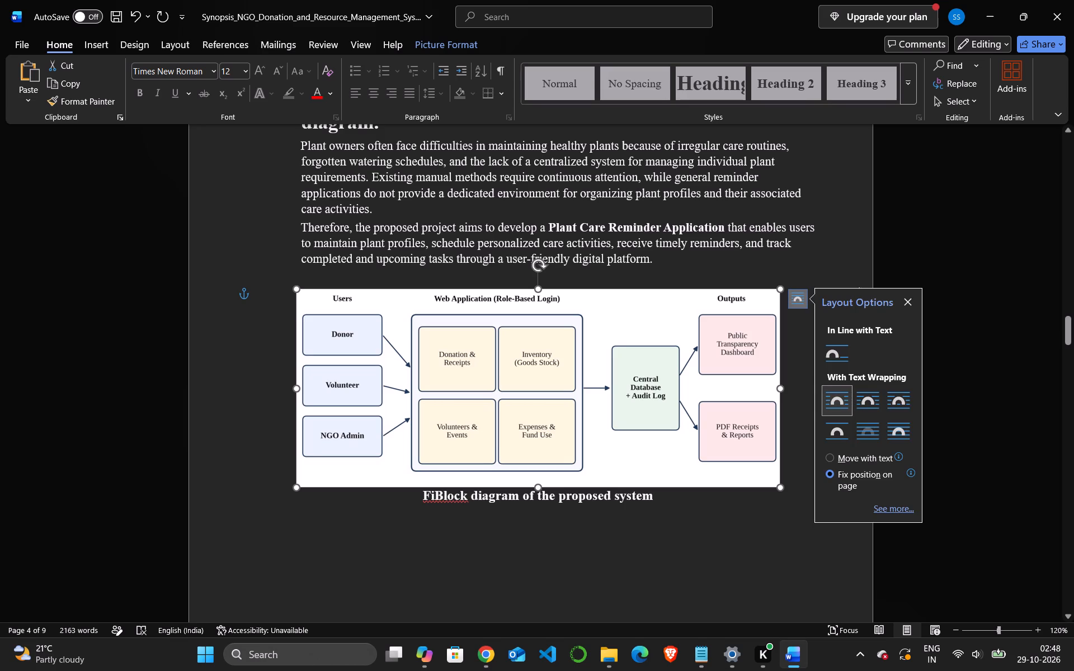
pyautogui.doubleClick(682, 368)
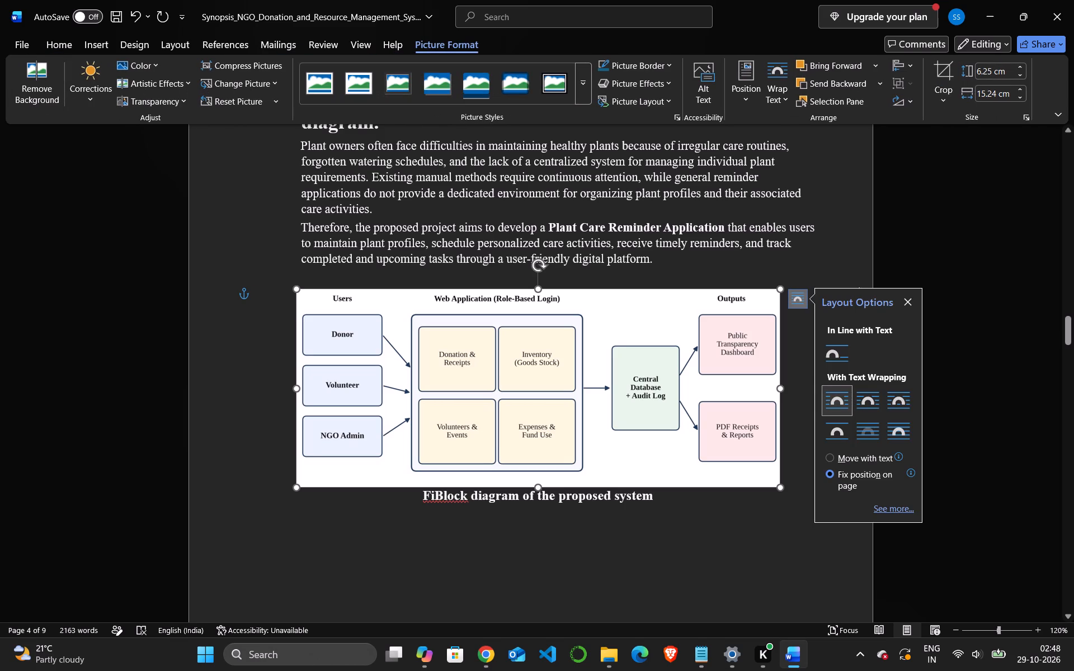
pyautogui.click(609, 654)
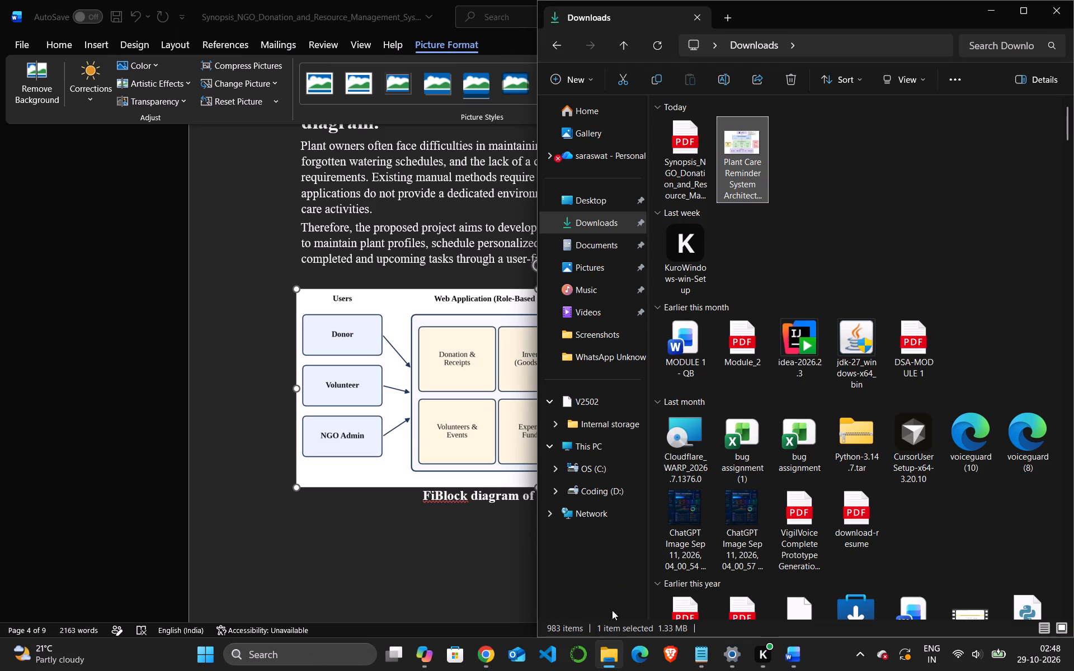
pyautogui.rightClick(745, 182)
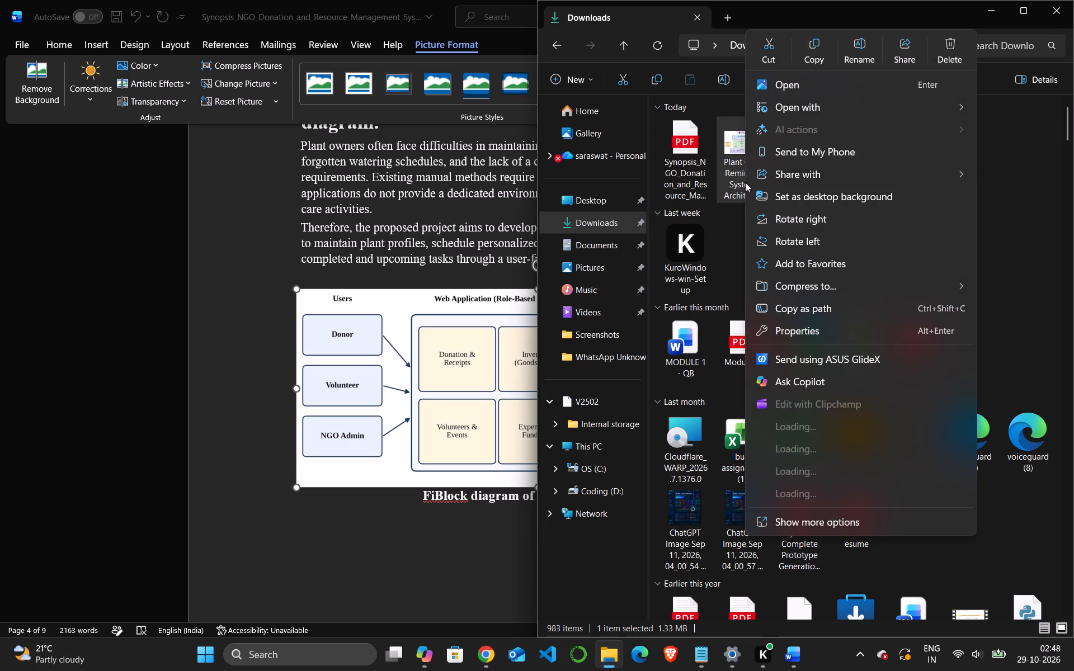
pyautogui.click(818, 56)
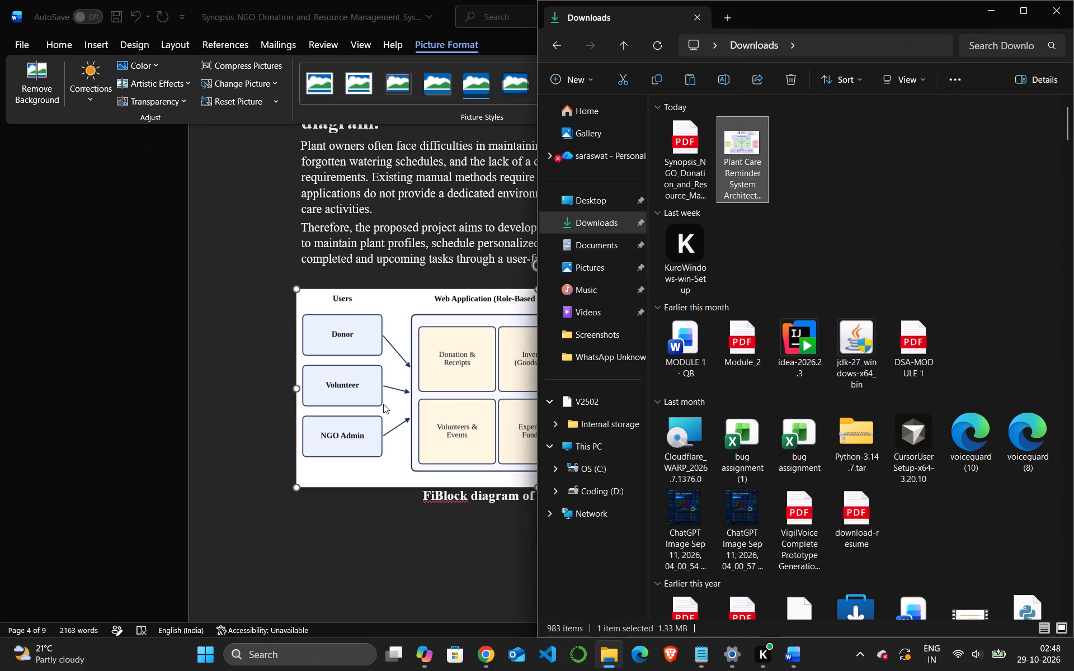
pyautogui.click(383, 404)
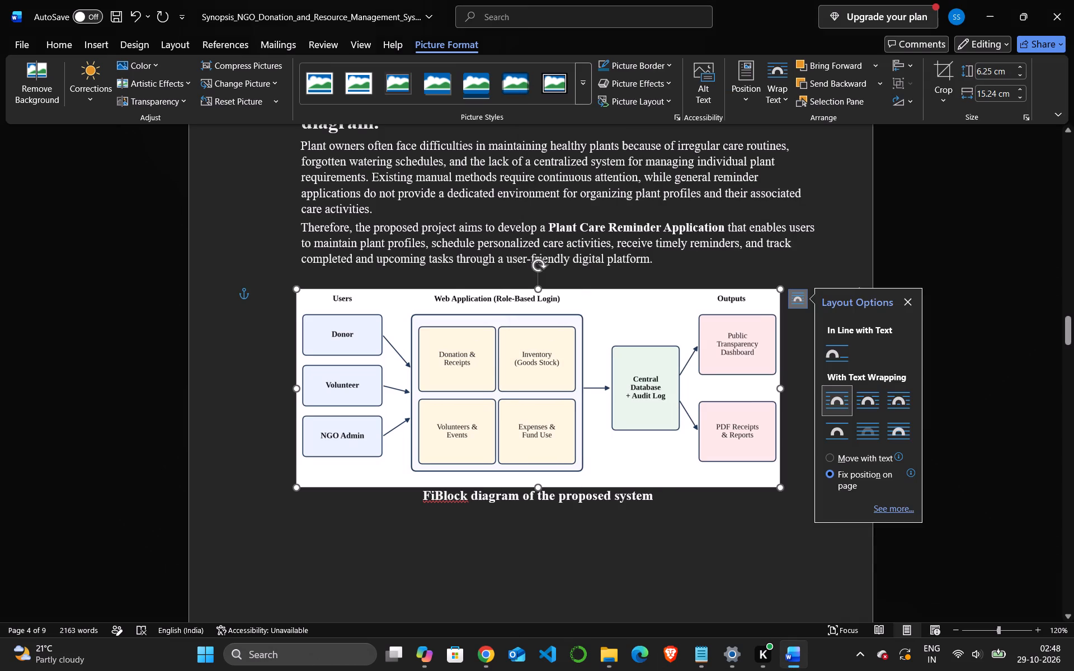
pyautogui.hotkey('ctrl', 'v')
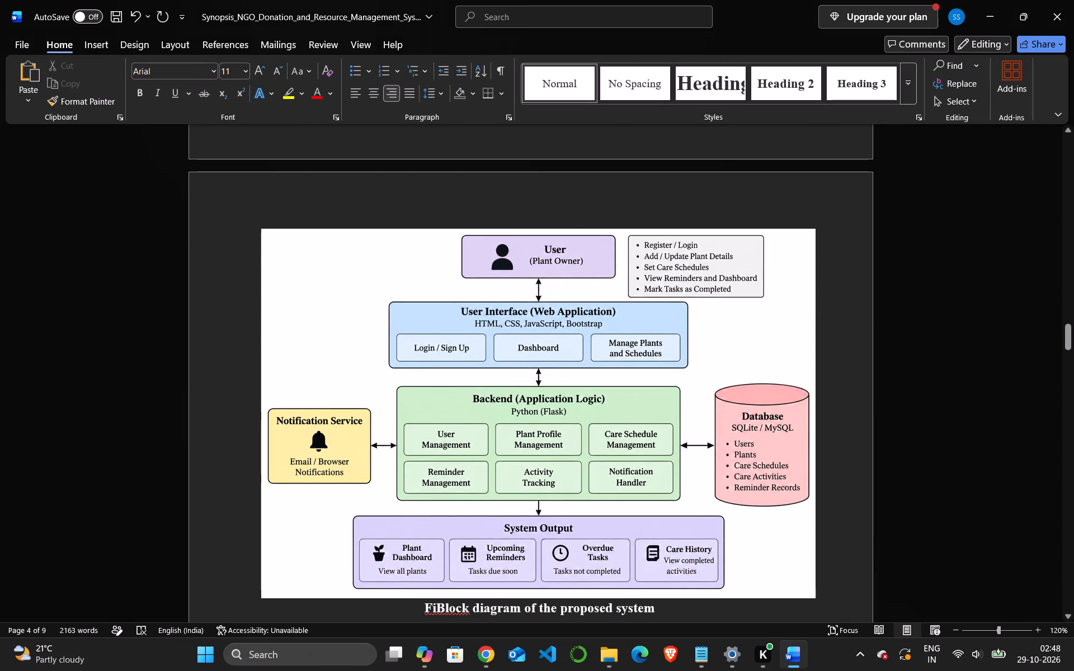
# Select the pasted Plant Care architecture diagram and check its placement relative to the caption and the old NGO diagram.
pyautogui.rightClick(479, 318)
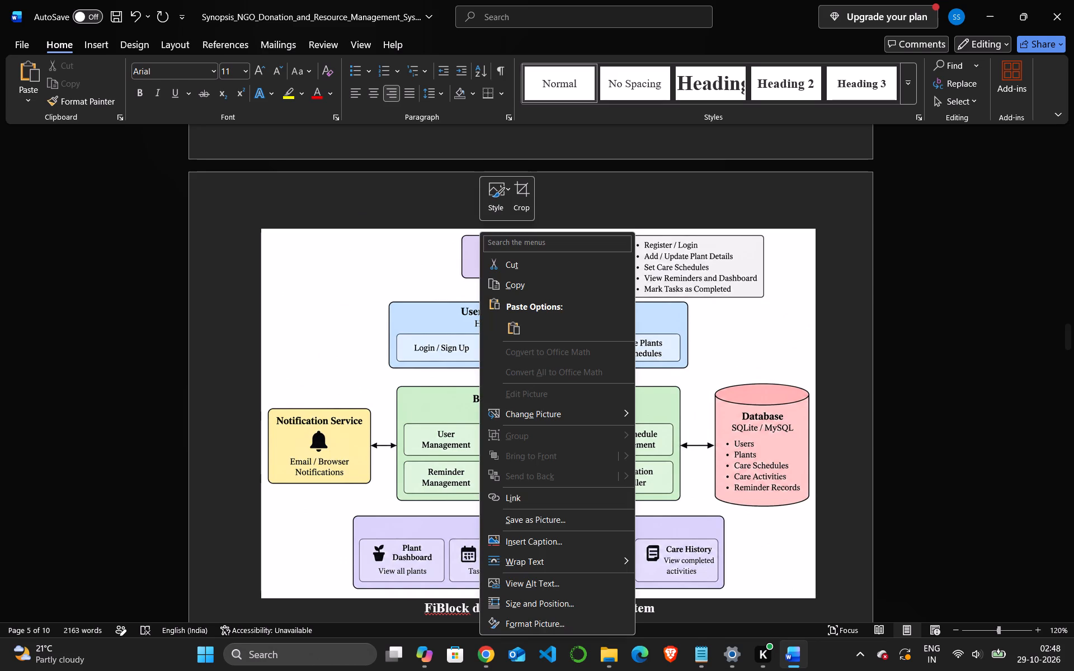
pyautogui.click(382, 306)
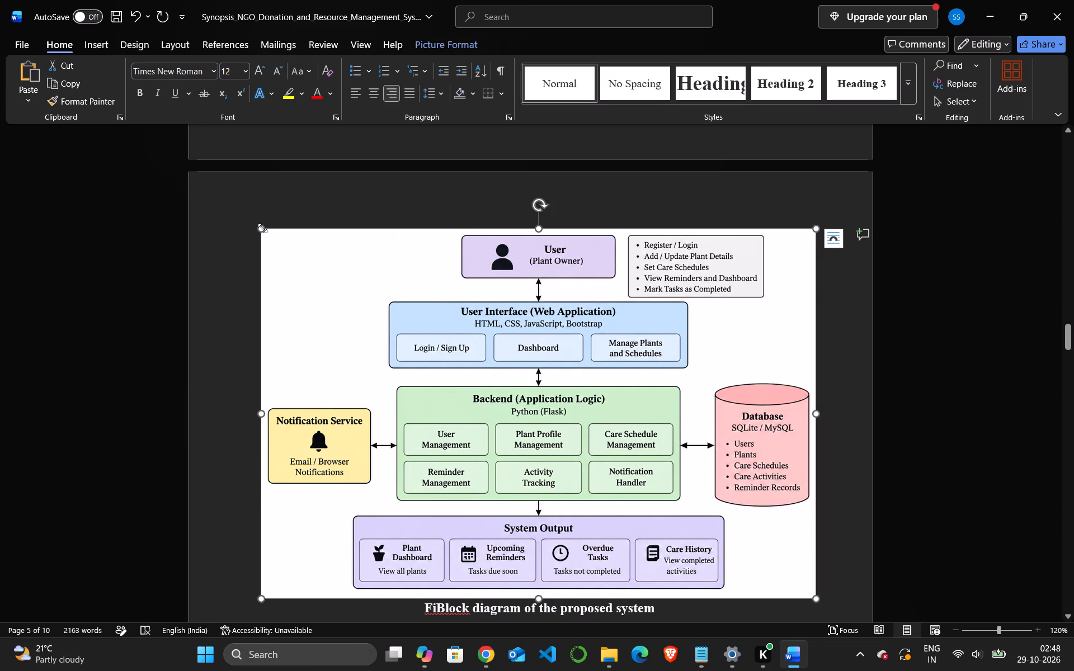
pyautogui.scroll(-2, 639, 428)
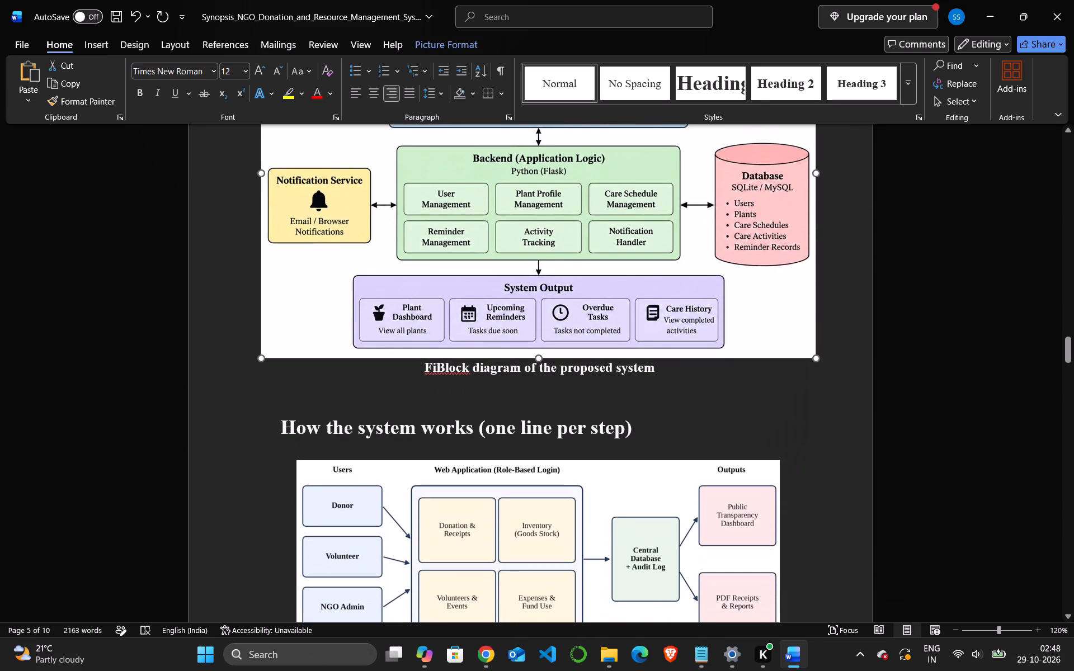
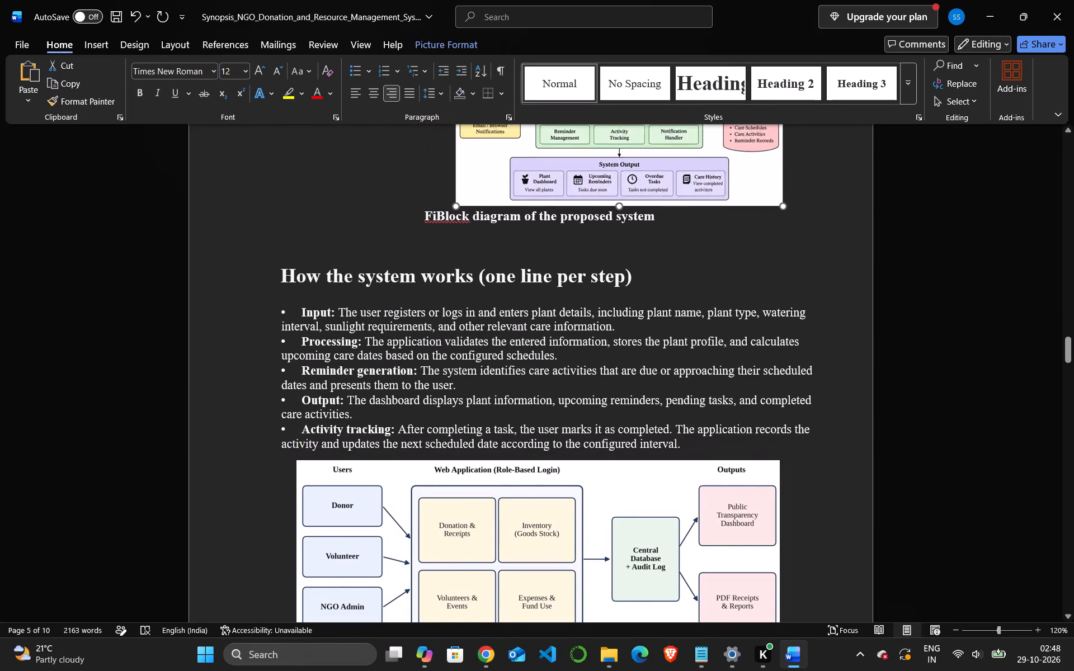
# Undo the last two changes made to the plant-care diagram picture.
pyautogui.click(133, 17)
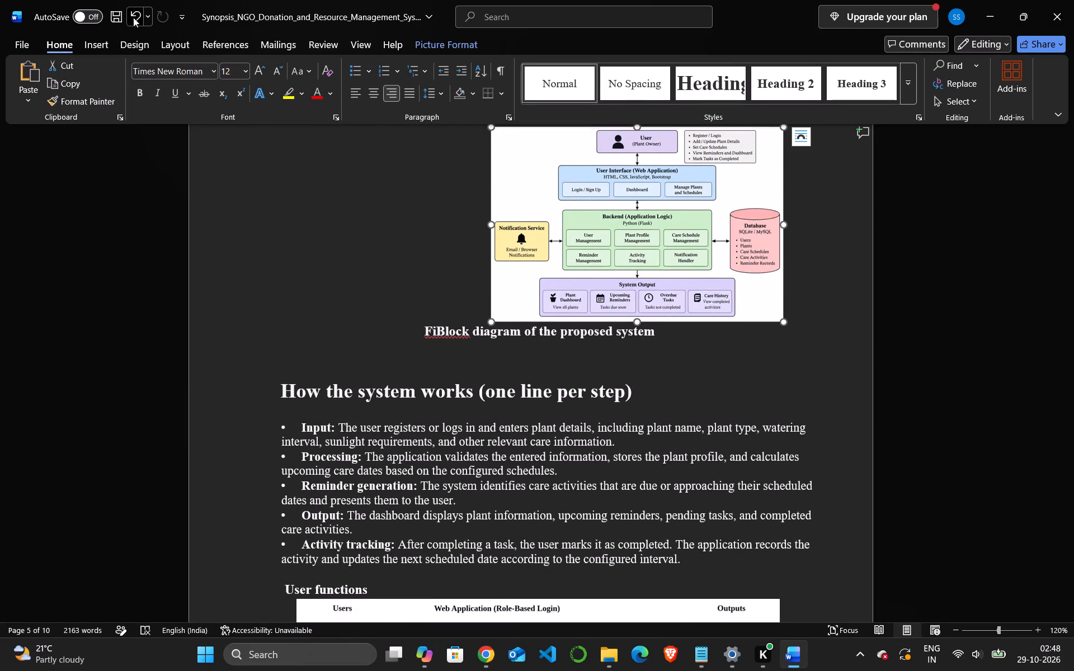
pyautogui.click(133, 17)
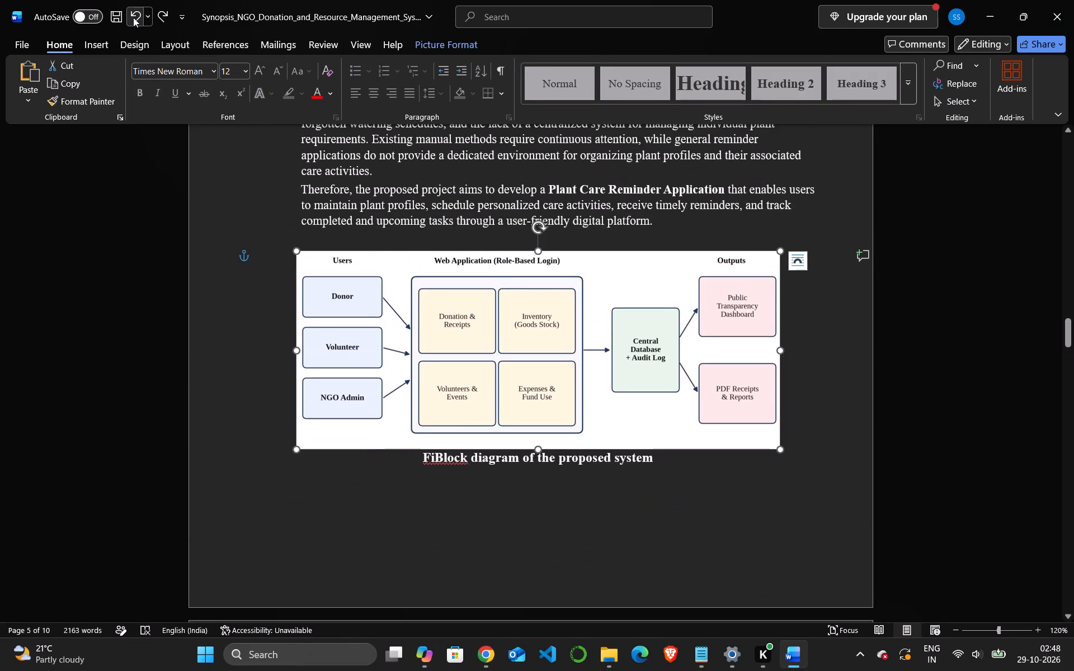
# Replace the old NGO role-based diagram with the copied plant-care system diagram, pasting it at the end of the paragraph beginning "Therefore, the proposed project".
pyautogui.click(398, 300)
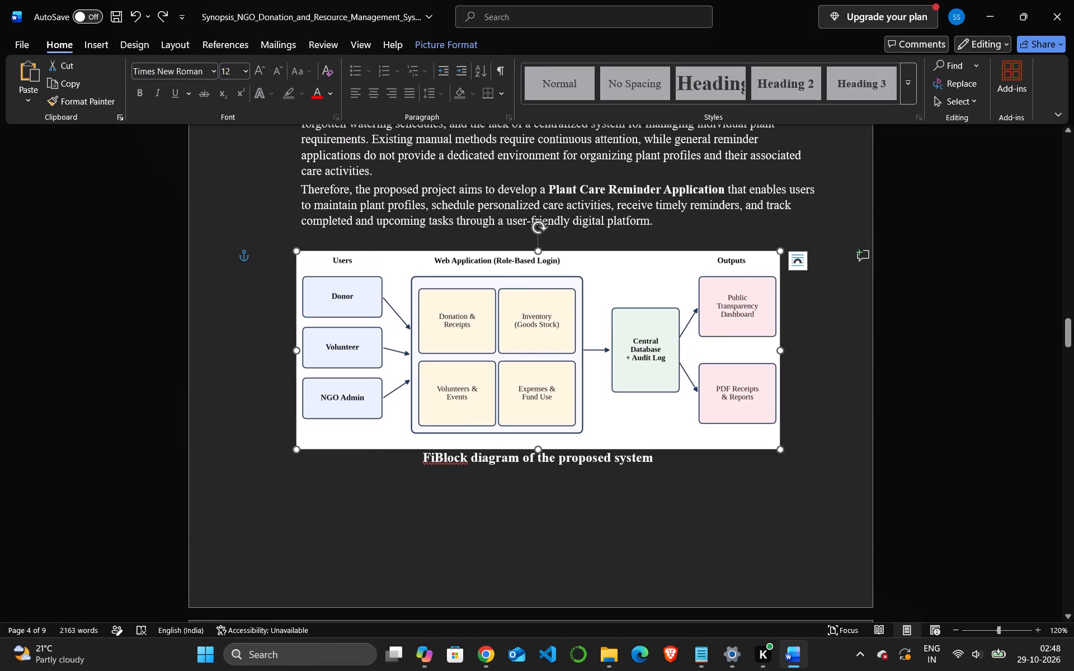
pyautogui.press('Delete')
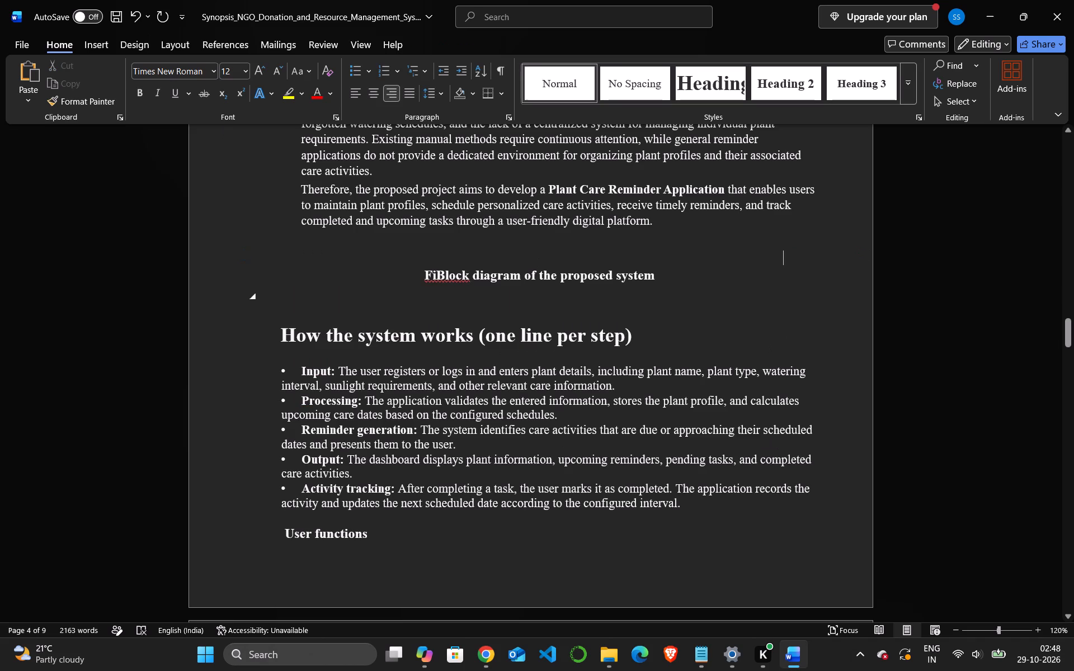
pyautogui.click(675, 235)
pyautogui.hotkey('ctrl', 'v')
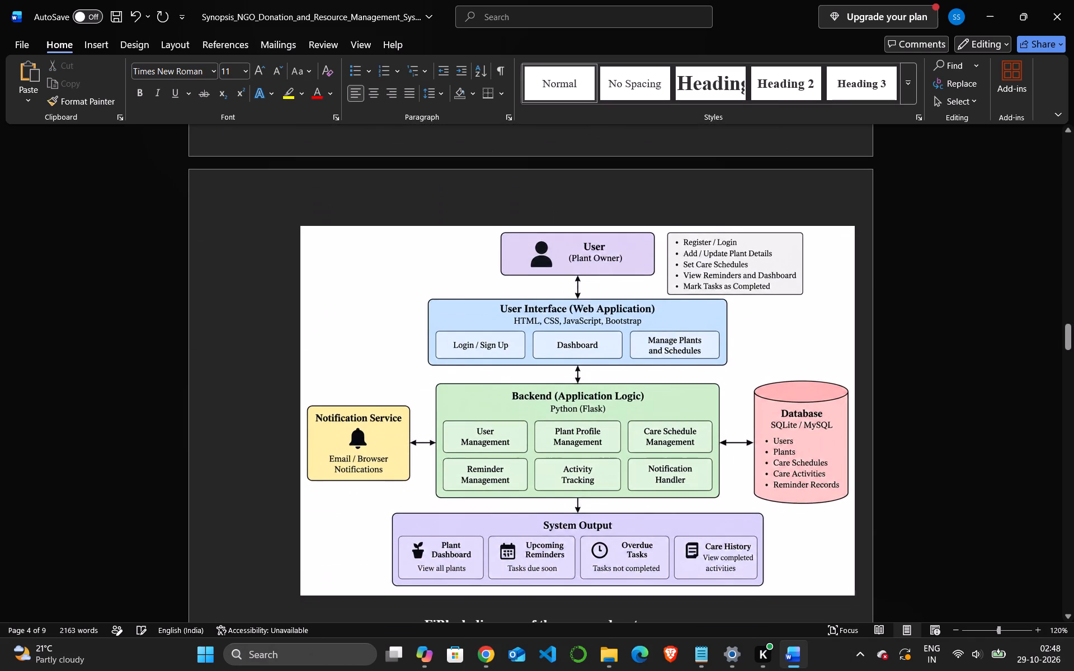
# Shrink the pasted plant-care diagram to fit beneath the paragraph on the same page, and stretch it sideways to the text width.
pyautogui.scroll(-2, 693, 254)
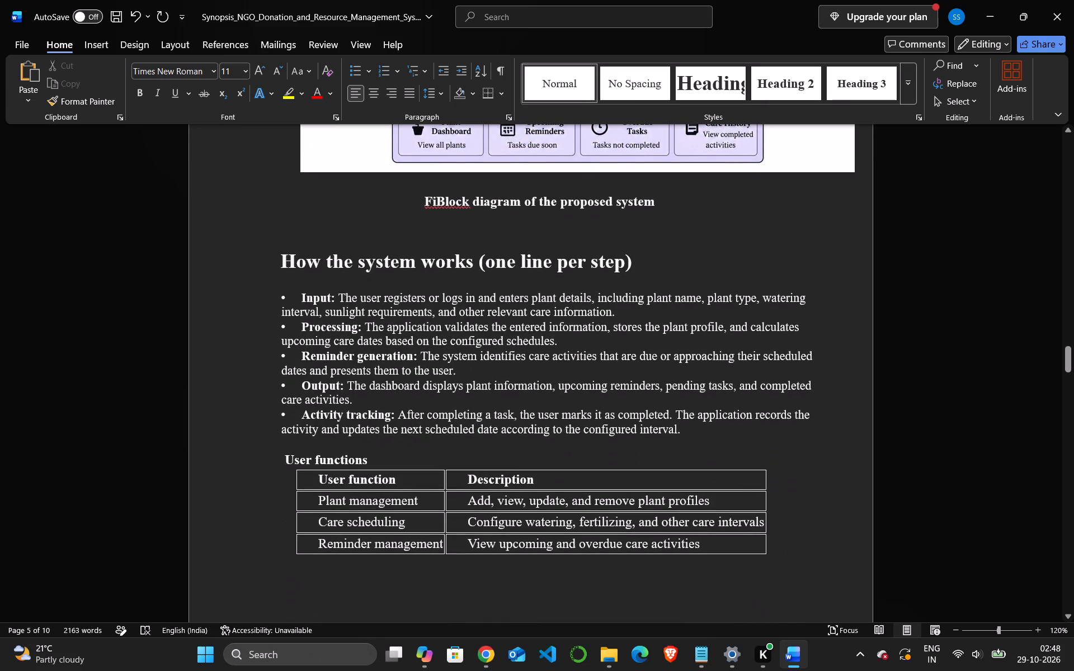
pyautogui.click(765, 149)
pyautogui.moveTo(854, 171); pyautogui.dragTo(782, 126)
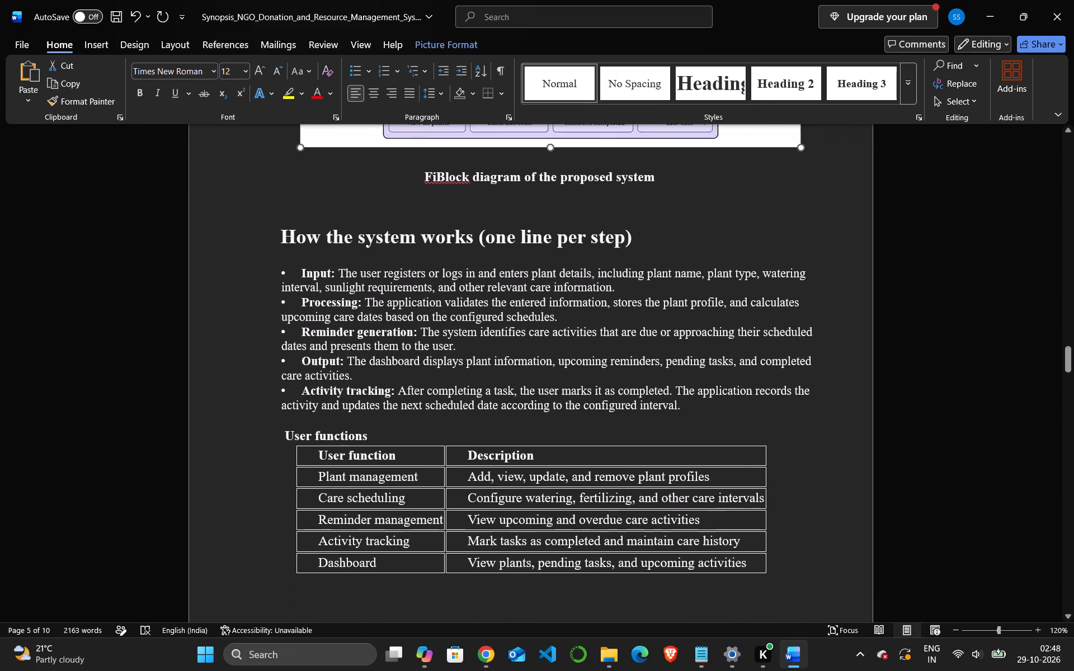
pyautogui.moveTo(782, 126); pyautogui.dragTo(701, 58)
pyautogui.scroll(1, 675, 349)
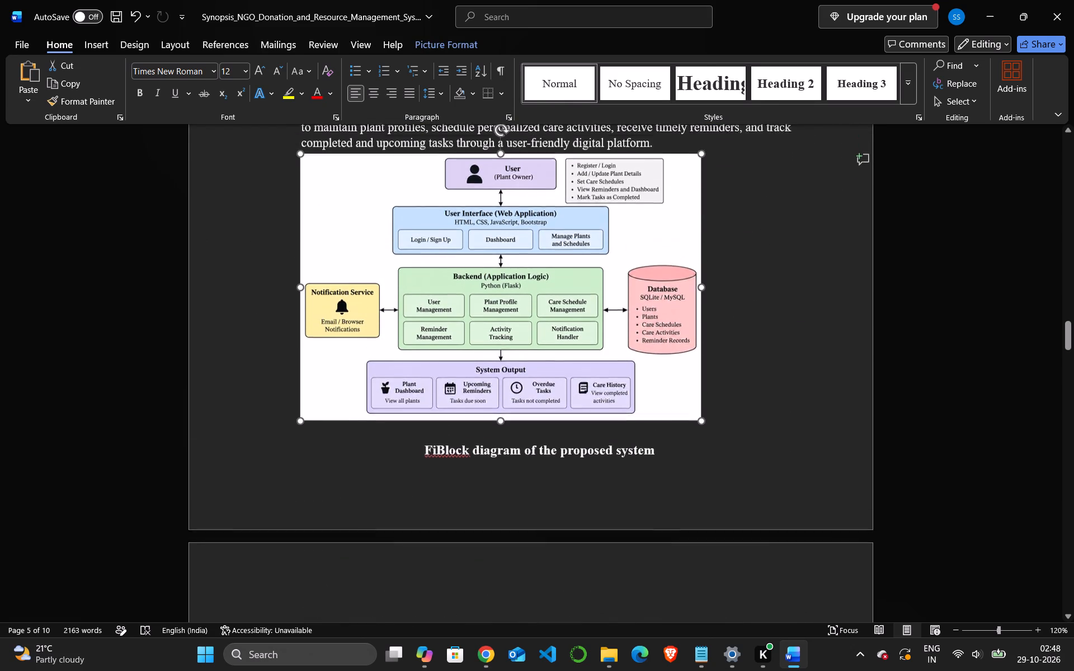
pyautogui.scroll(1, 675, 349)
pyautogui.moveTo(705, 373); pyautogui.dragTo(729, 374)
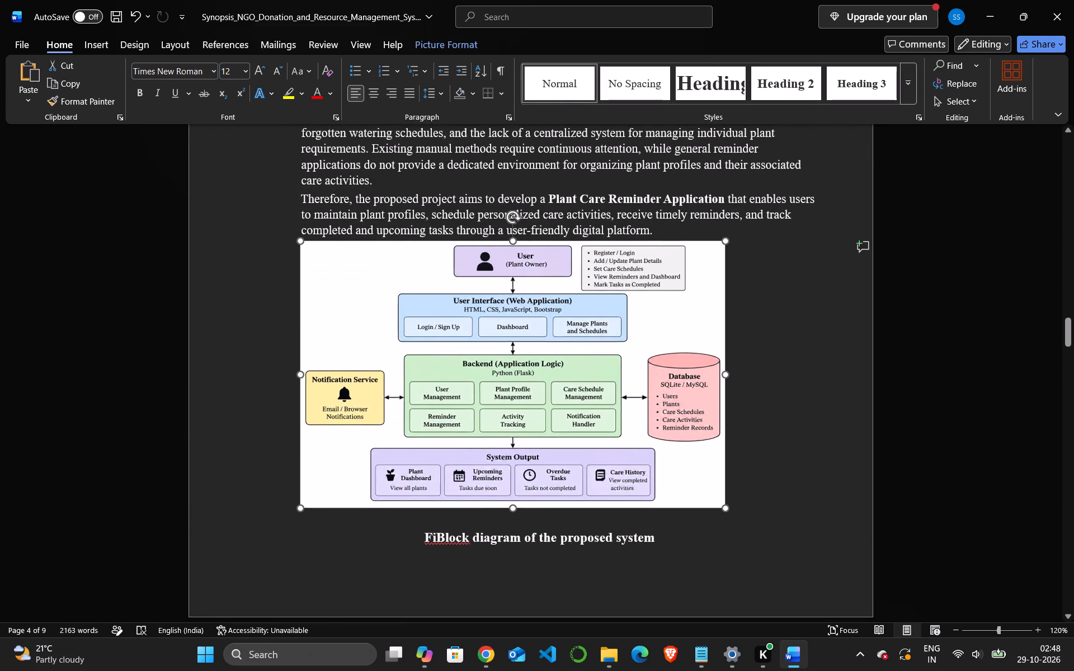
pyautogui.moveTo(729, 374); pyautogui.dragTo(813, 379)
pyautogui.scroll(-1, 626, 523)
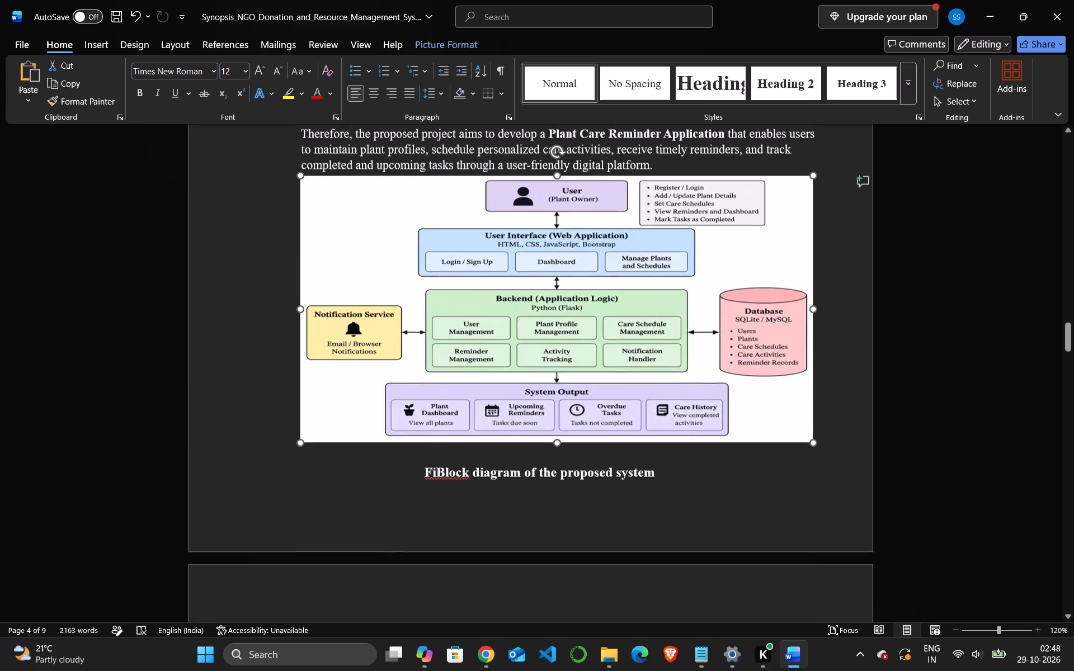
pyautogui.click(285, 349)
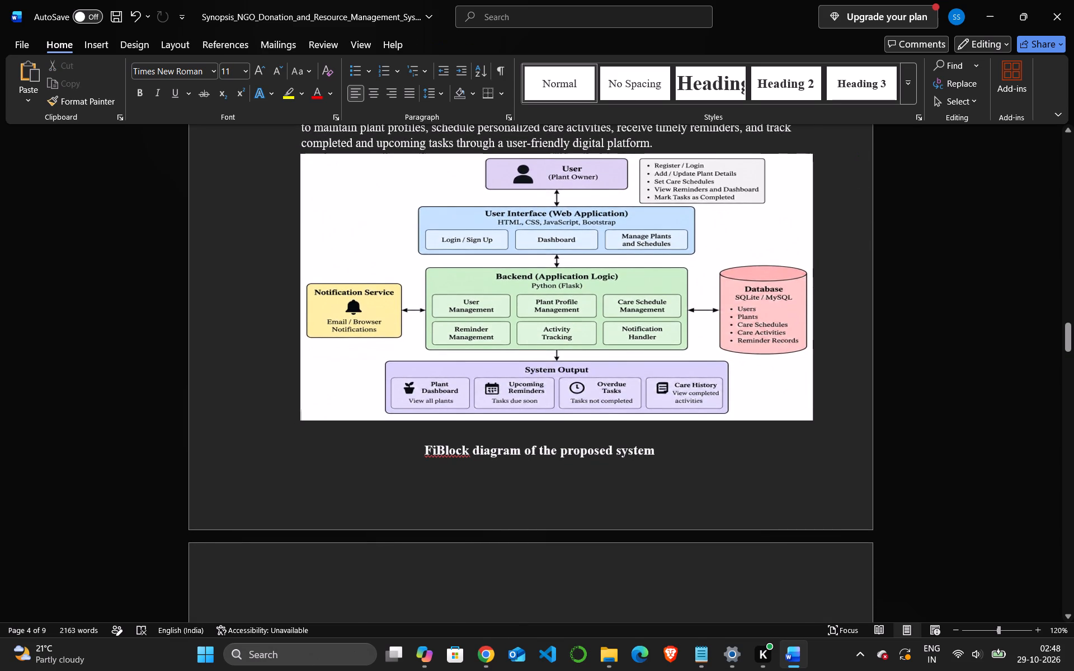
# Remove the stray "Fi" from the diagram caption so it reads "Block diagram of the proposed system".
pyautogui.scroll(-3, 285, 349)
pyautogui.scroll(1, 285, 349)
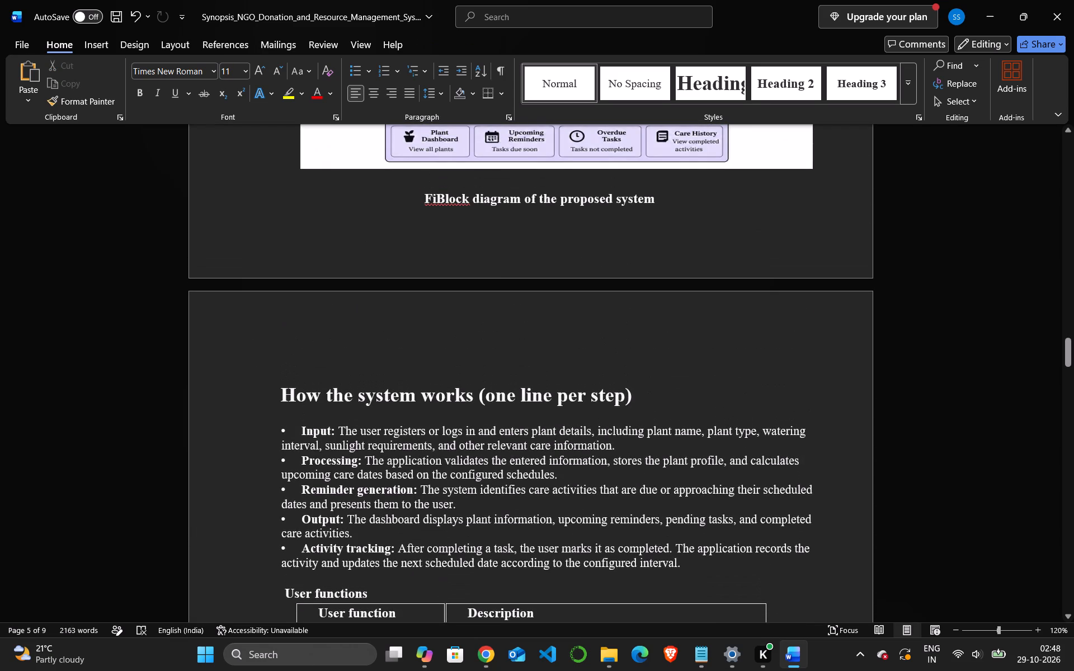
pyautogui.click(438, 198)
pyautogui.press('BackSpace')
pyautogui.press('BackSpace')
pyautogui.press('BackSpace')
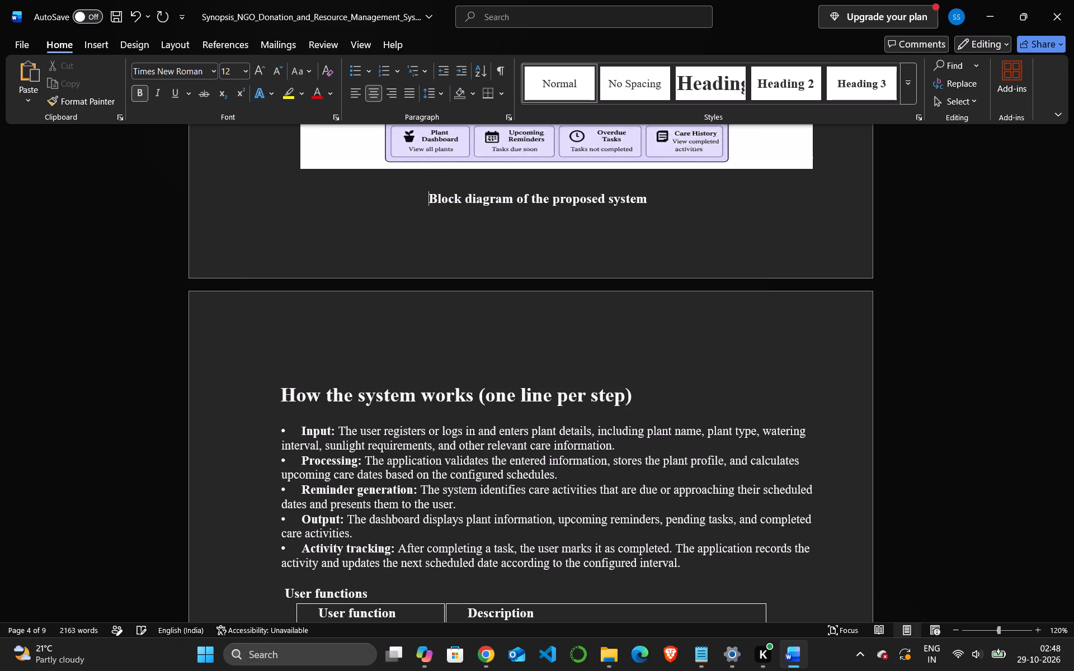
# Save the document to Downloads as a PDF named "synopsis plant care system".
pyautogui.scroll(3, 438, 198)
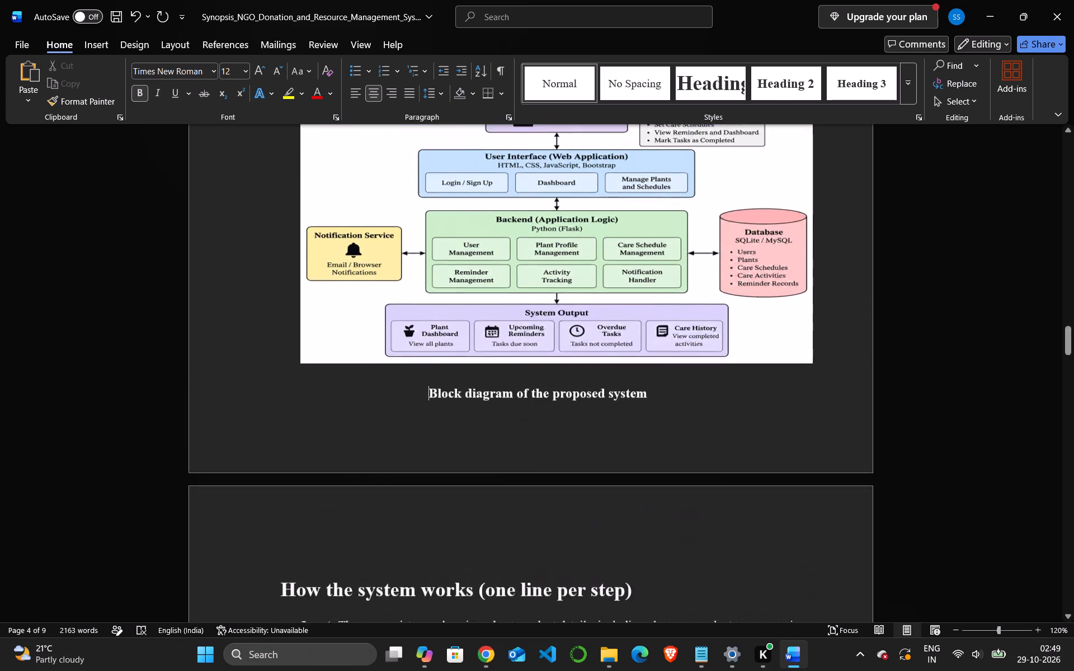
pyautogui.scroll(2, 438, 198)
pyautogui.scroll(-6, 438, 198)
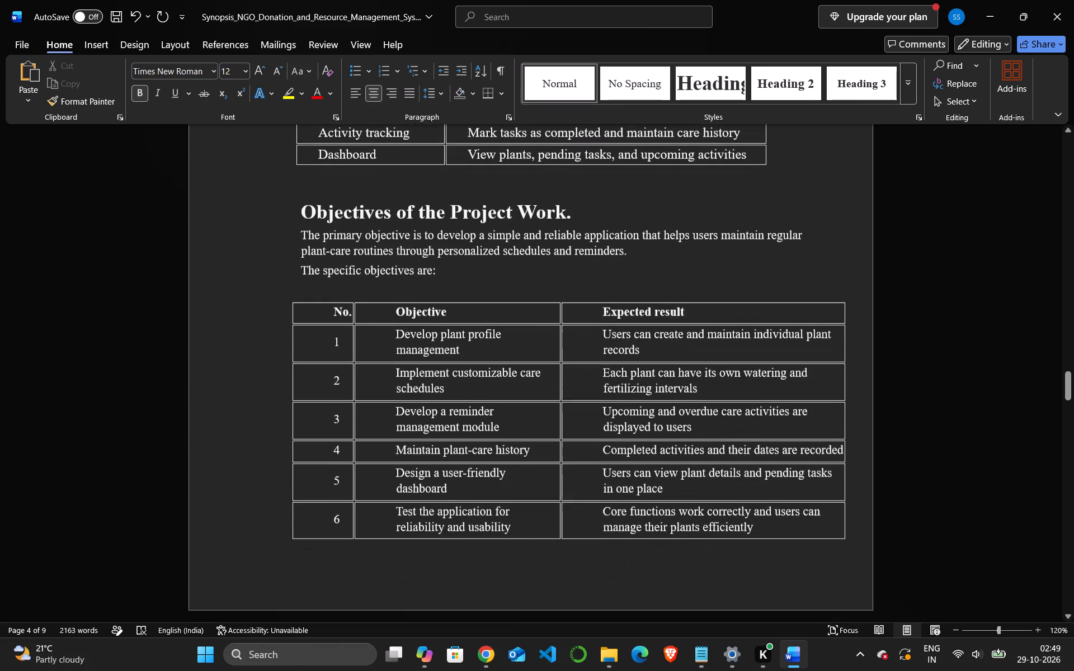
pyautogui.click(23, 36)
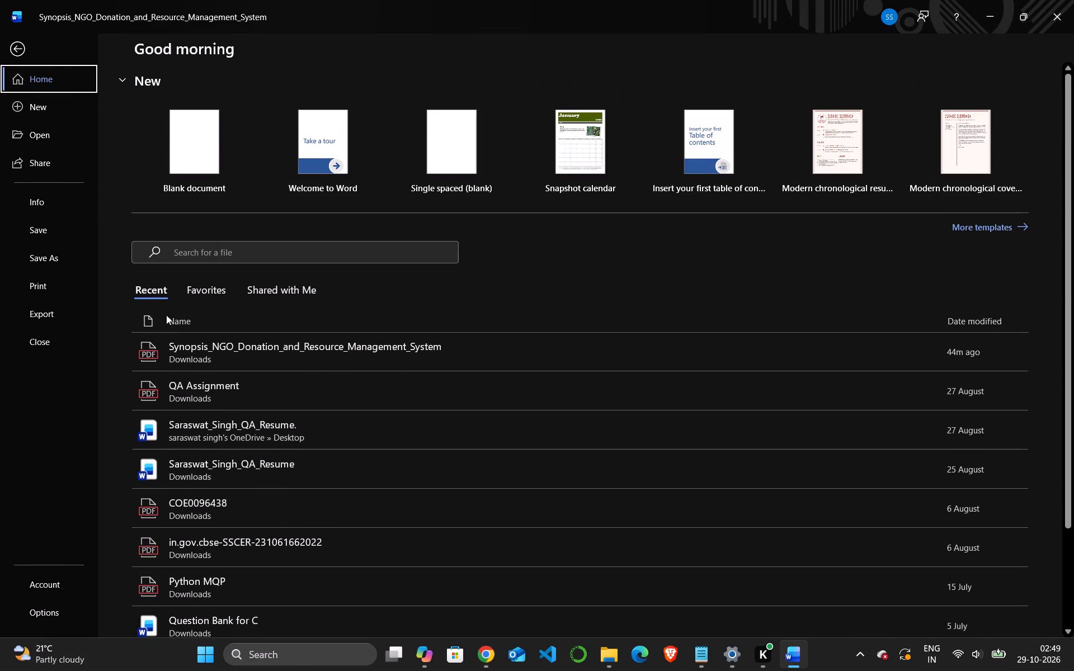
pyautogui.click(50, 237)
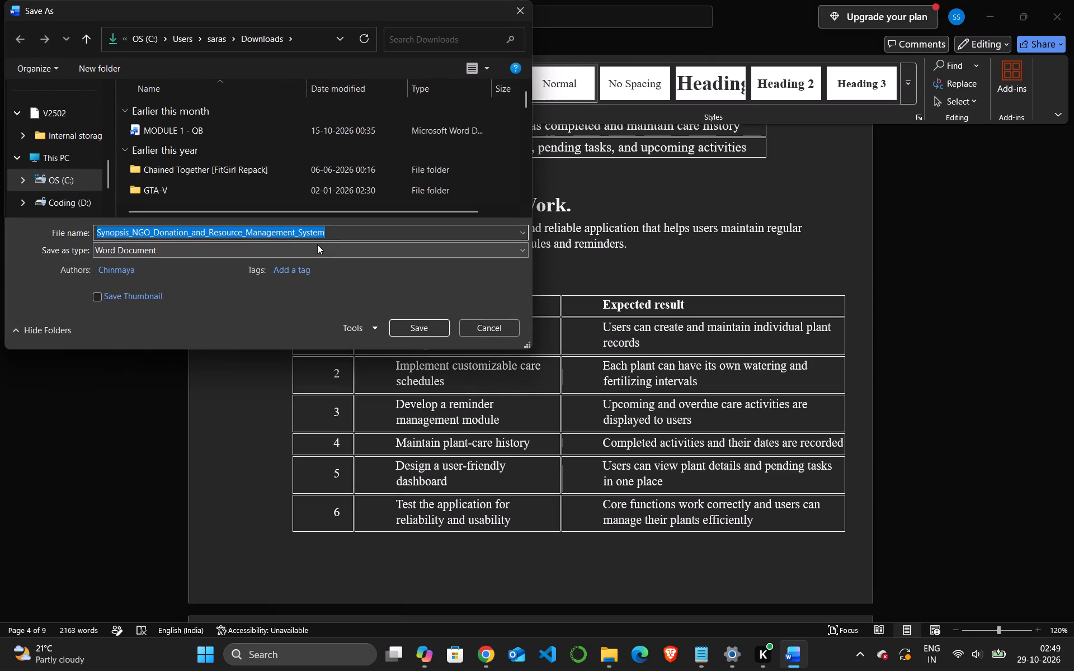
pyautogui.doubleClick(352, 233)
pyautogui.press('BackSpace')
pyautogui.press('BackSpace')
pyautogui.press('BackSpace')
pyautogui.press('BackSpace')
pyautogui.press('BackSpace')
pyautogui.press('BackSpace')
pyautogui.press('BackSpace')
pyautogui.press('BackSpace')
pyautogui.press('BackSpace')
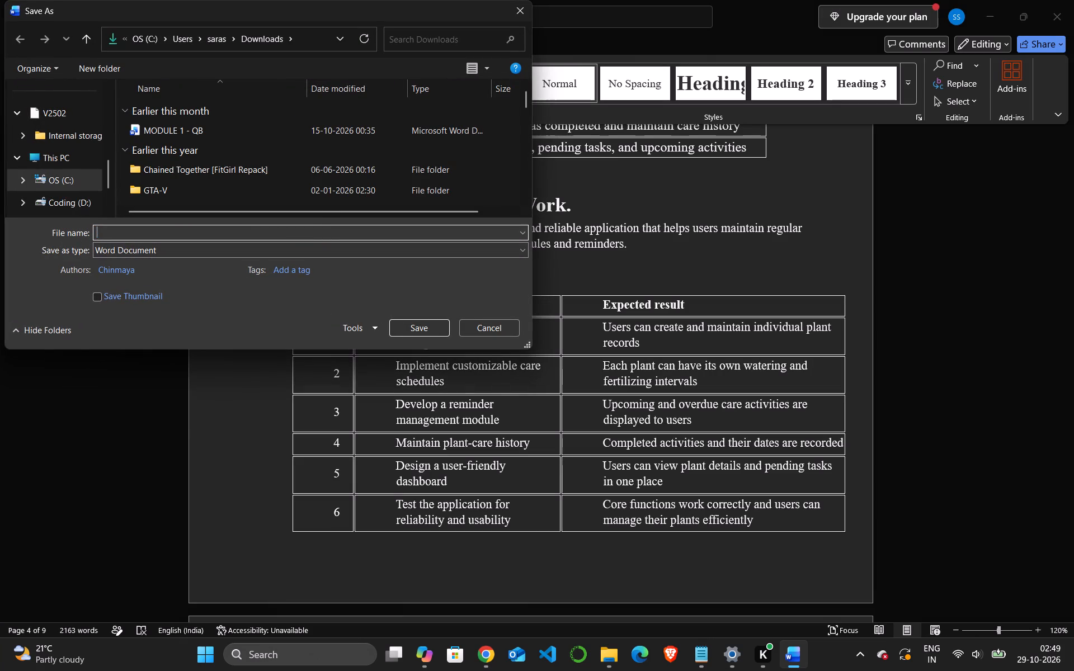
pyautogui.write('synopsis')
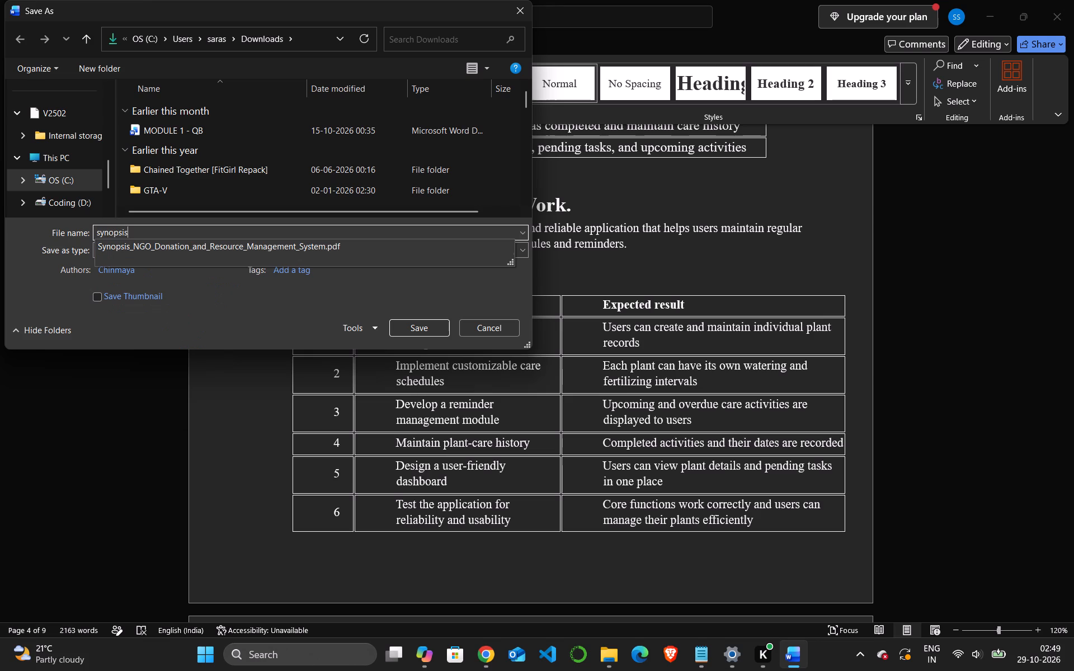
pyautogui.press('space')
pyautogui.write('plant care sys')
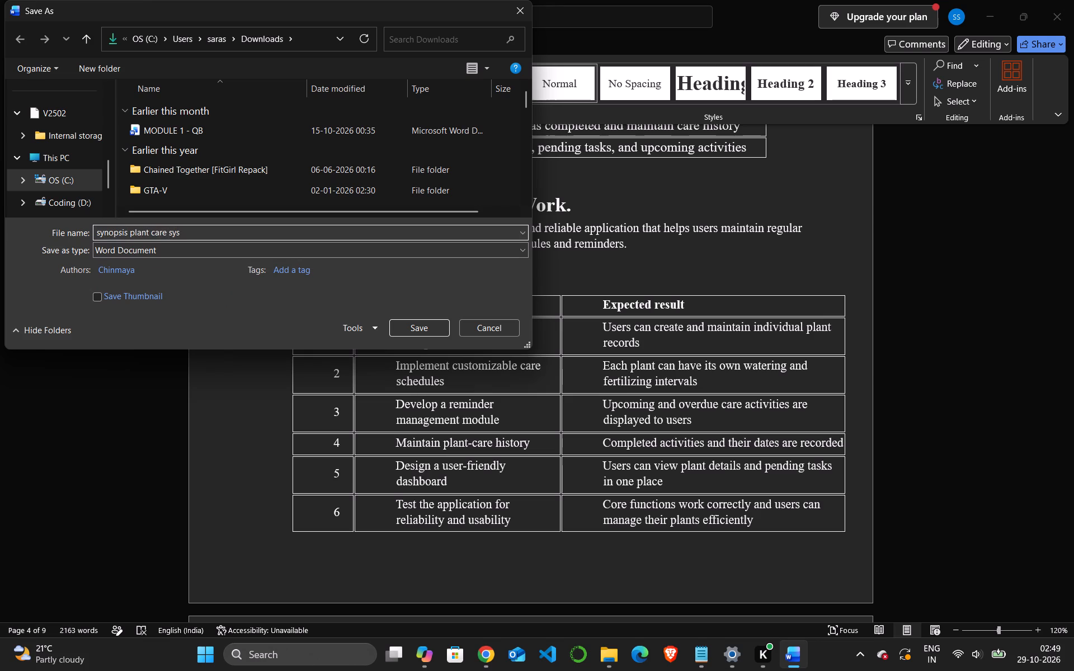
pyautogui.write('tem')
pyautogui.click(203, 241)
pyautogui.click(189, 243)
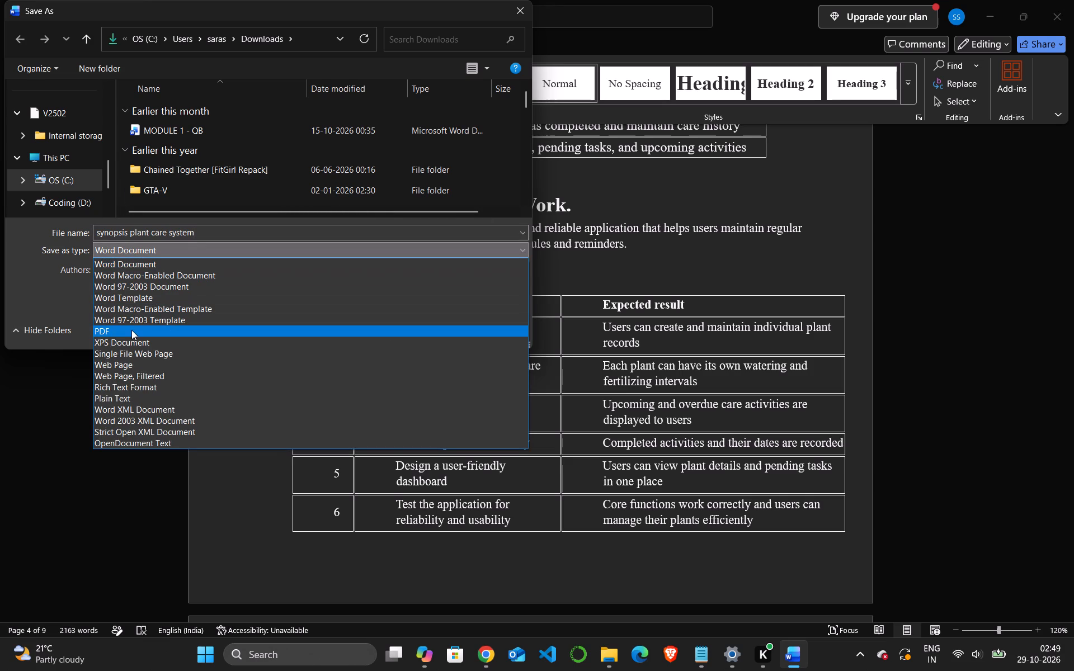
pyautogui.click(131, 330)
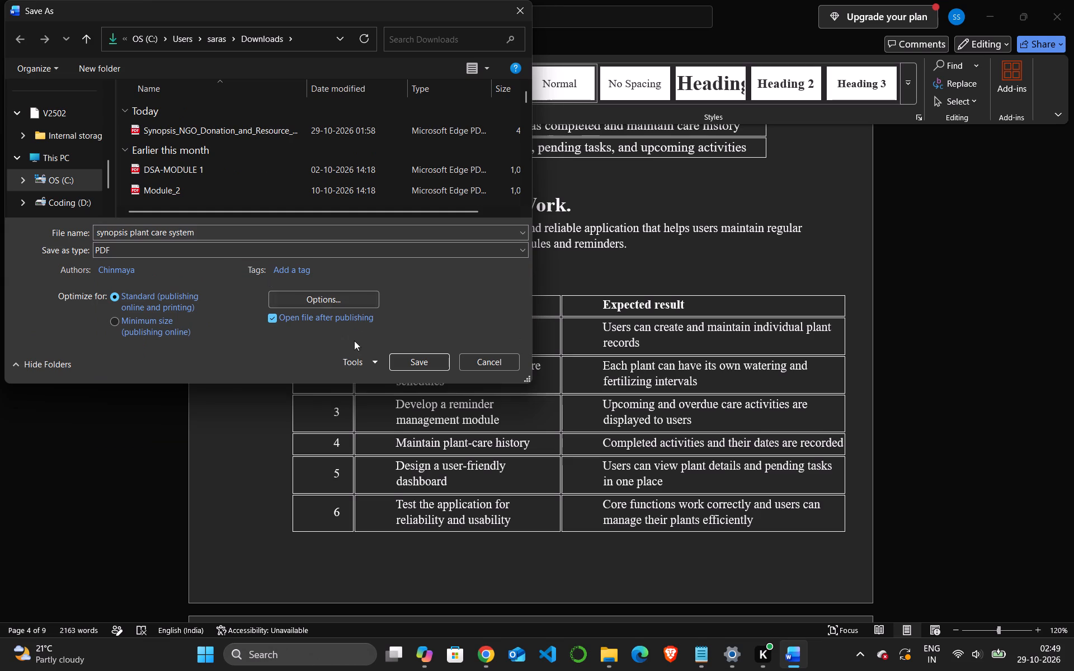
pyautogui.click(412, 363)
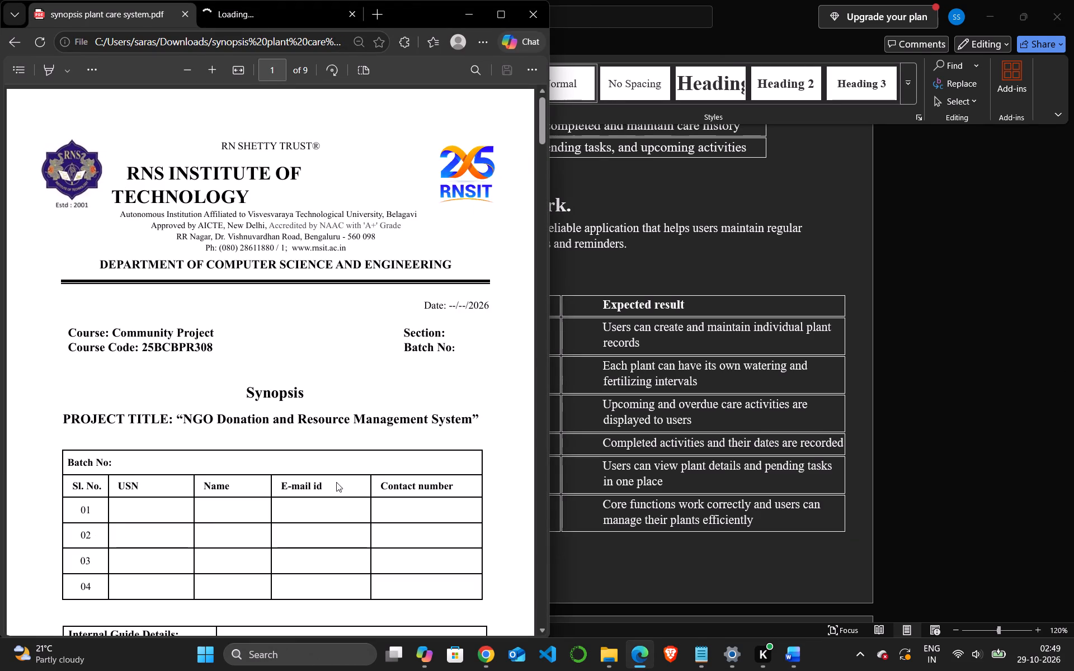
# Review the exported PDF's content and page layout from the cover page through the coordinator signature, and recheck the later sections.
pyautogui.scroll(-7, 336, 482)
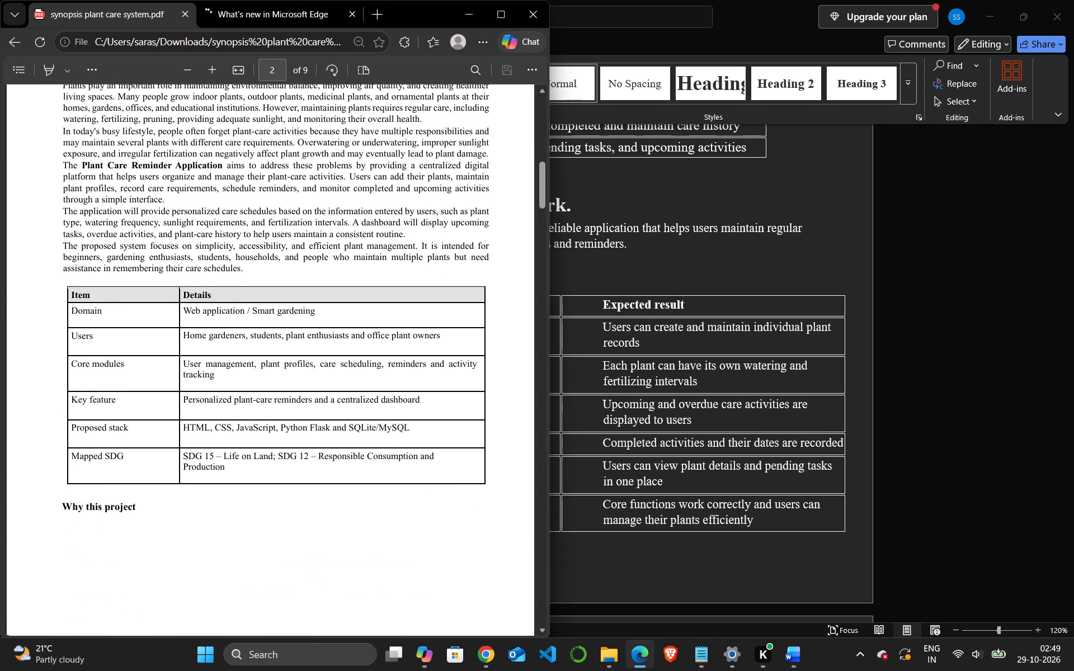
pyautogui.scroll(-8, 336, 482)
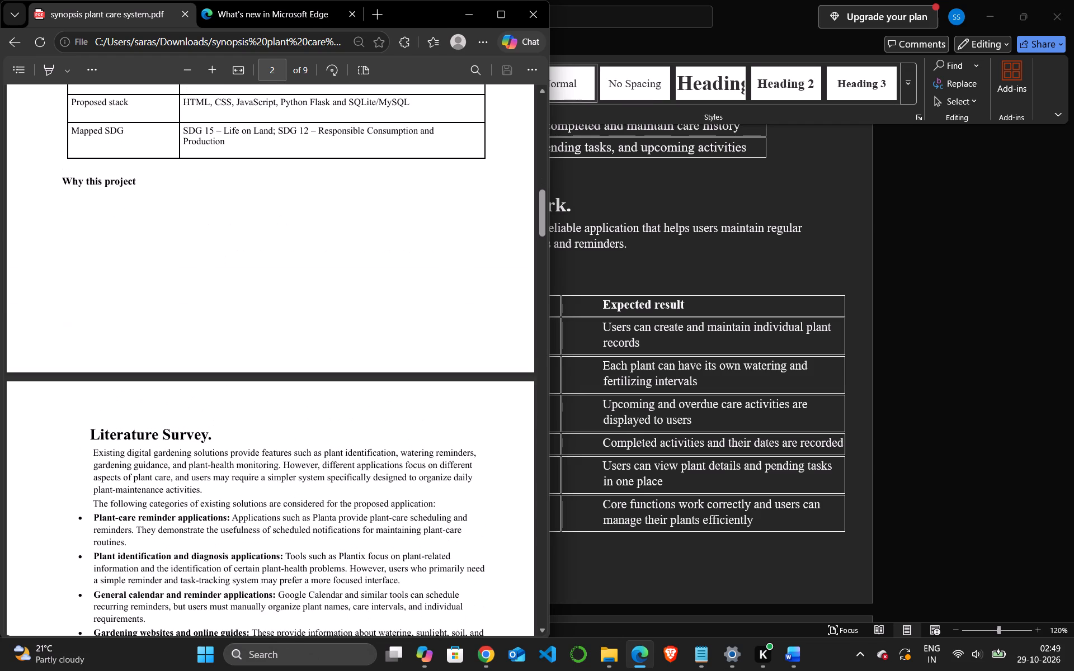
pyautogui.scroll(-8, 336, 482)
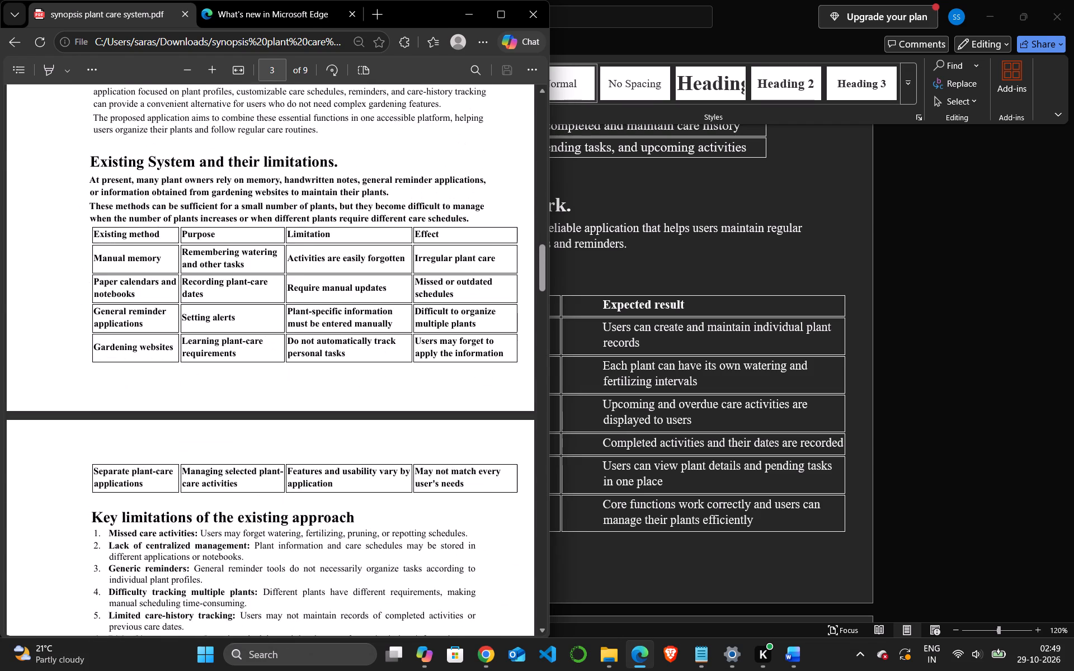
pyautogui.scroll(-9, 336, 482)
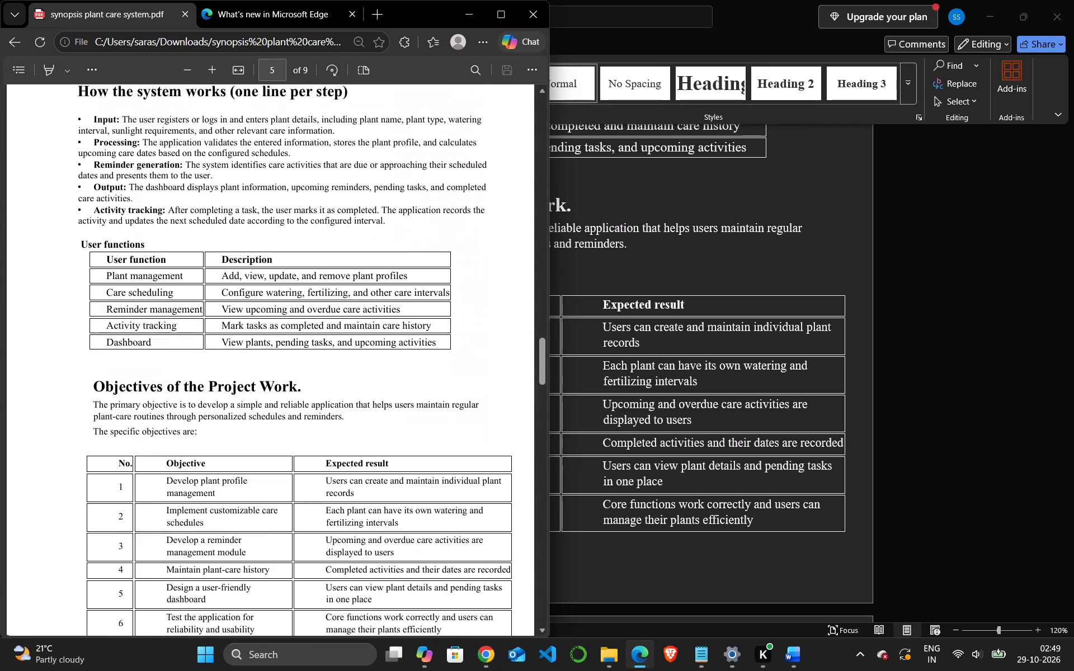
pyautogui.scroll(-9, 336, 482)
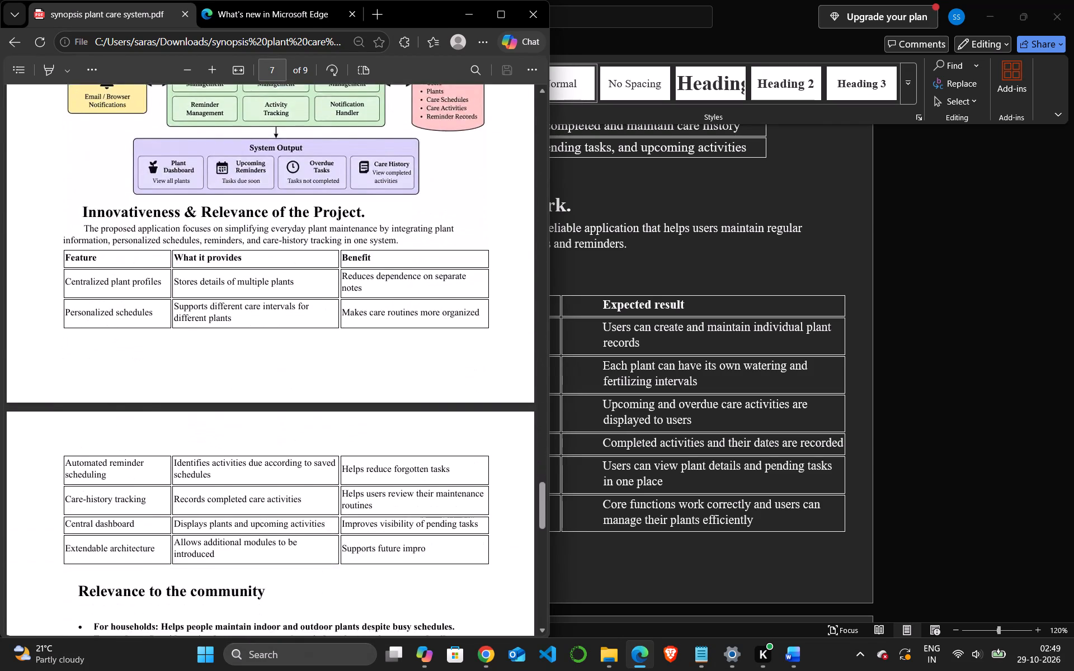
pyautogui.scroll(-6, 336, 482)
pyautogui.scroll(3, 336, 482)
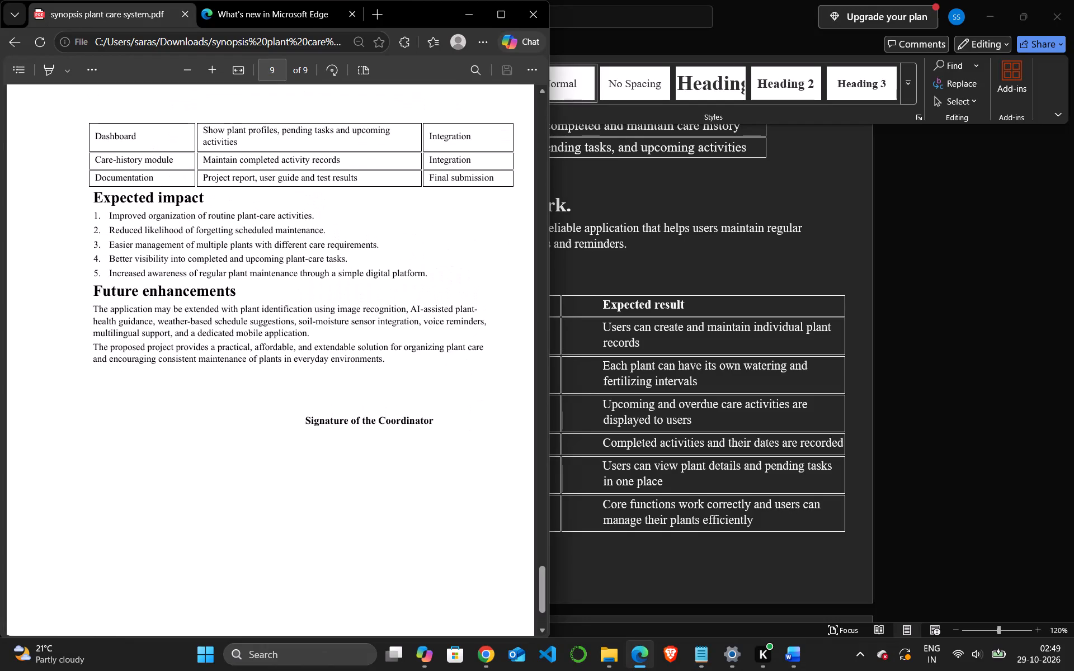
pyautogui.scroll(8, 336, 482)
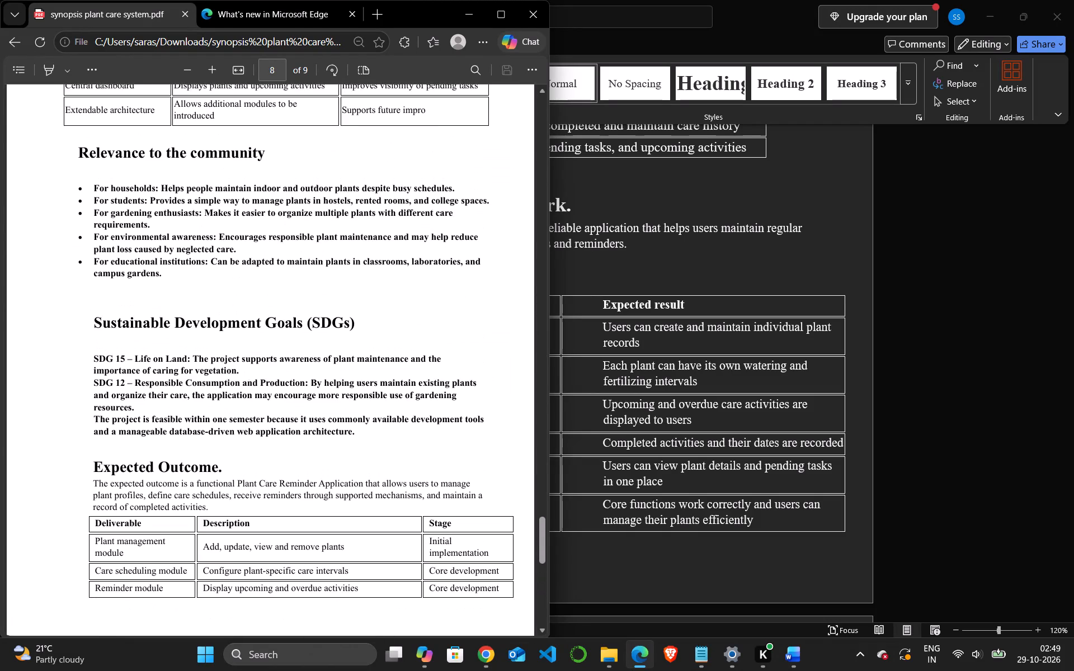
pyautogui.scroll(13, 336, 482)
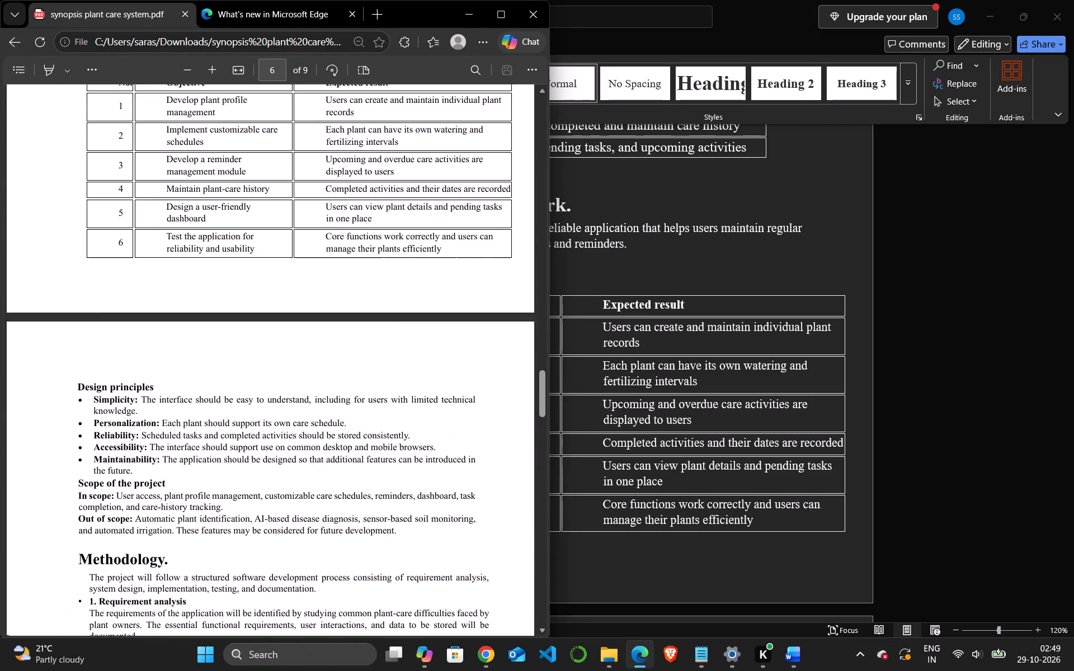
# Return from the PDF to Word and save the synopsis in Downloads as a Word Document named "Synopsis plant care word".
pyautogui.scroll(5, 336, 482)
pyautogui.click(466, 16)
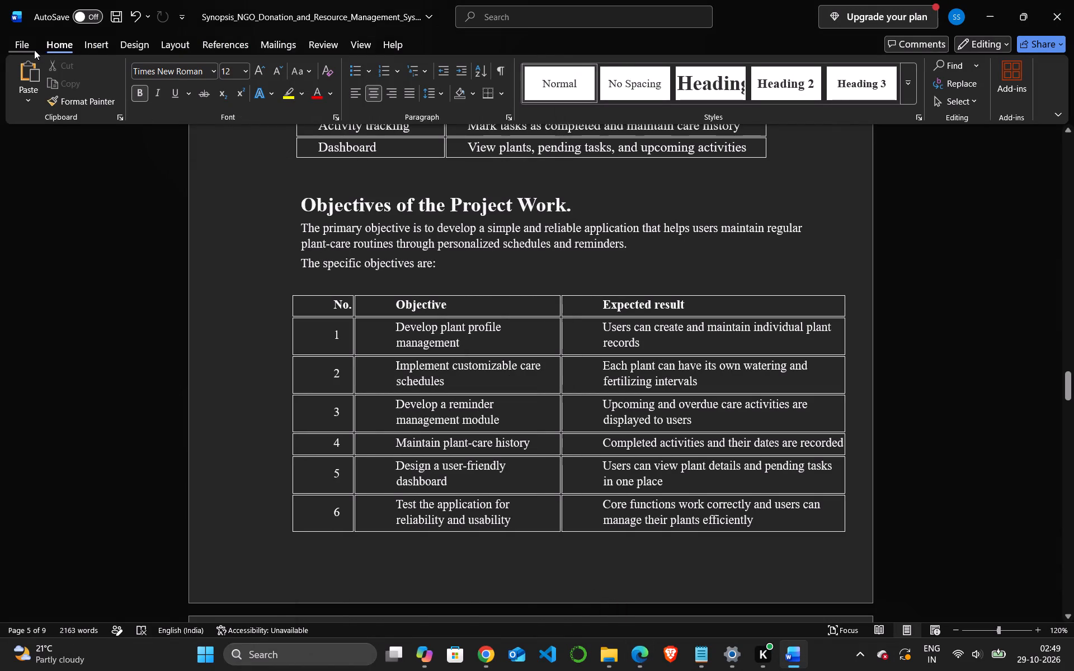
pyautogui.click(34, 50)
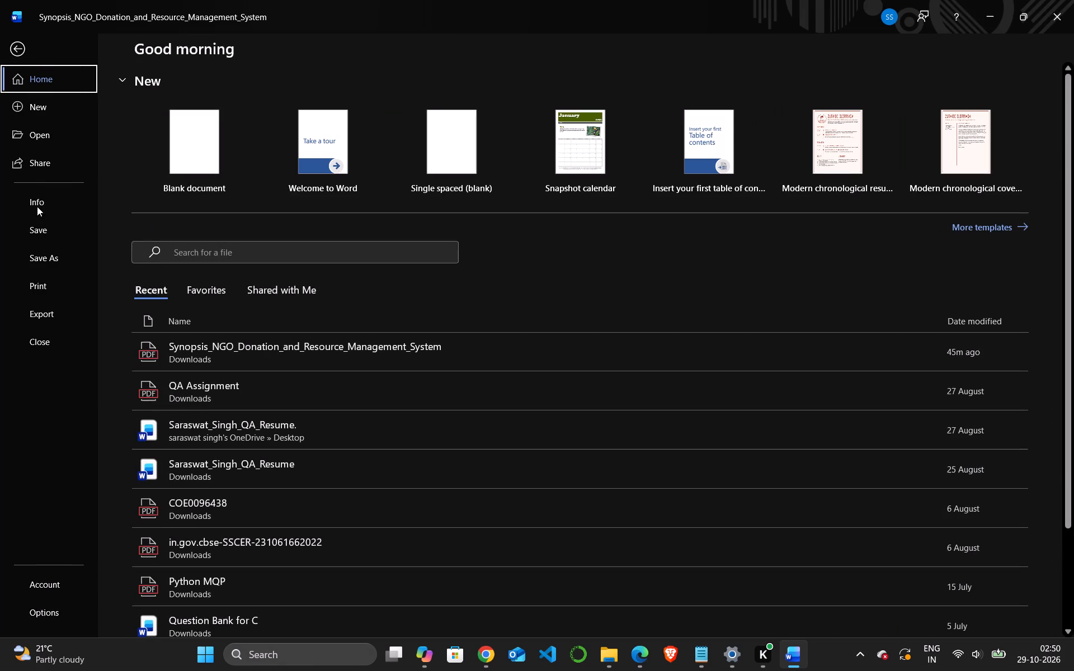
pyautogui.click(44, 226)
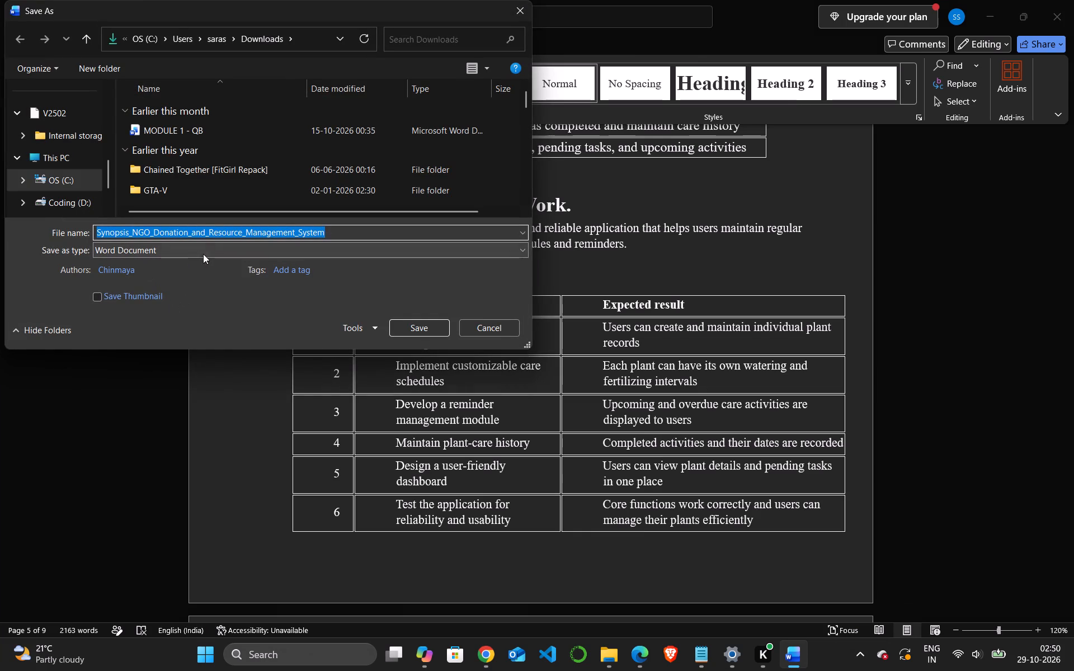
pyautogui.doubleClick(359, 235)
pyautogui.doubleClick(359, 235)
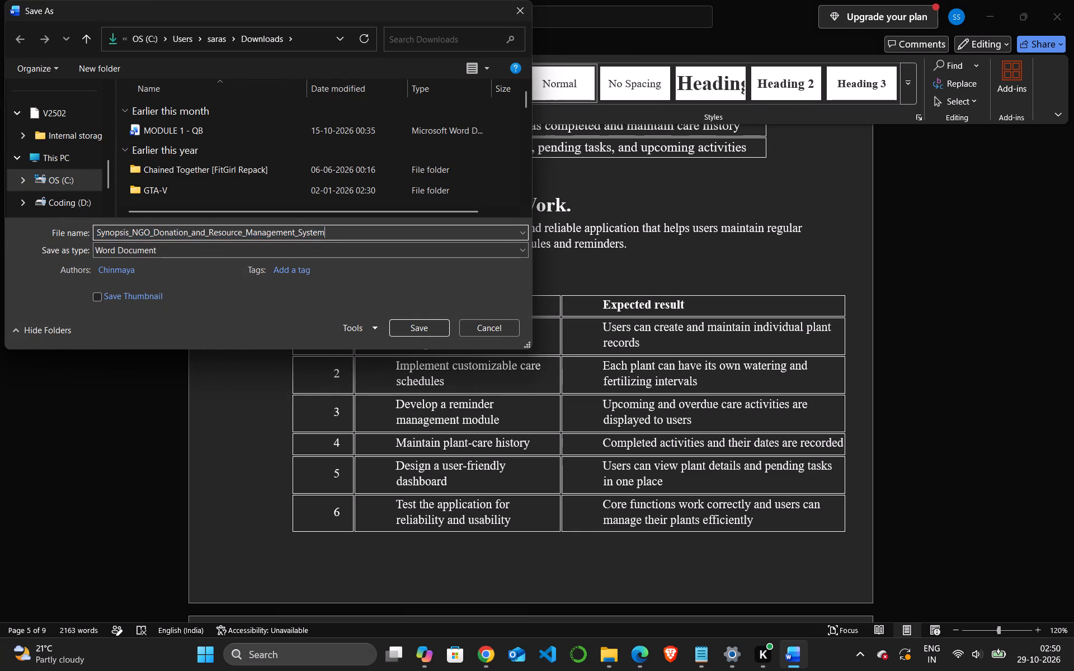
pyautogui.click(359, 235)
pyautogui.press('BackSpace')
pyautogui.press('BackSpace')
pyautogui.press('BackSpace')
pyautogui.press('BackSpace')
pyautogui.press('BackSpace')
pyautogui.press('BackSpace')
pyautogui.press('BackSpace')
pyautogui.press('BackSpace')
pyautogui.press('BackSpace')
pyautogui.press('BackSpace')
pyautogui.press('BackSpace')
pyautogui.press('BackSpace')
pyautogui.press('BackSpace')
pyautogui.press('BackSpace')
pyautogui.press('BackSpace')
pyautogui.press('BackSpace')
pyautogui.press('BackSpace')
pyautogui.press('BackSpace')
pyautogui.press('BackSpace')
pyautogui.press('BackSpace')
pyautogui.press('BackSpace')
pyautogui.press('BackSpace')
pyautogui.press('BackSpace')
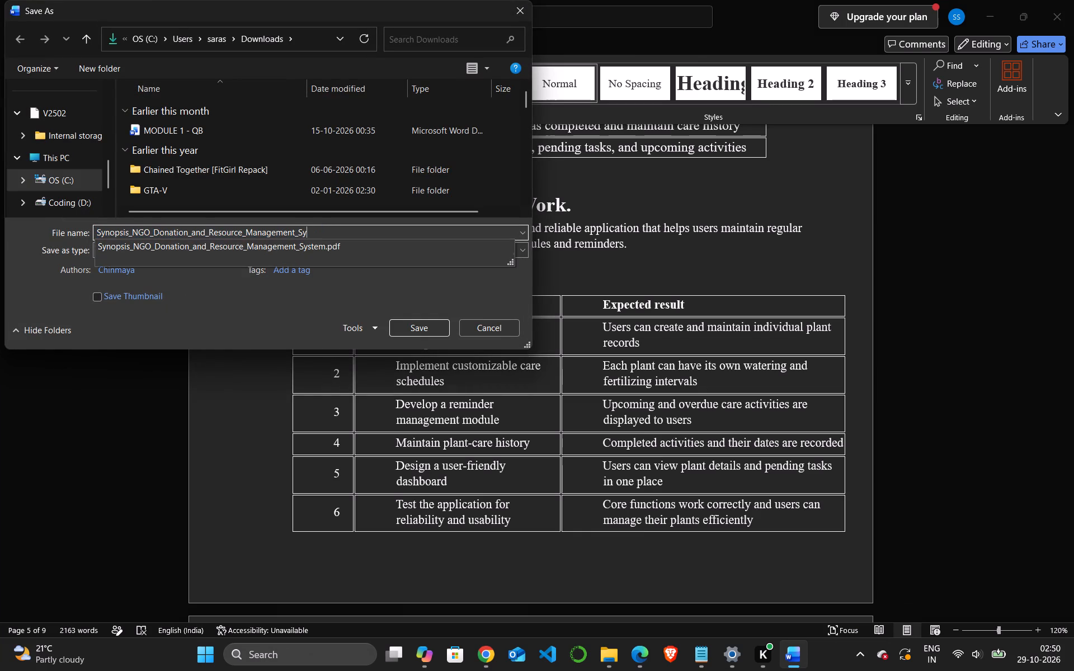
pyautogui.press('BackSpace')
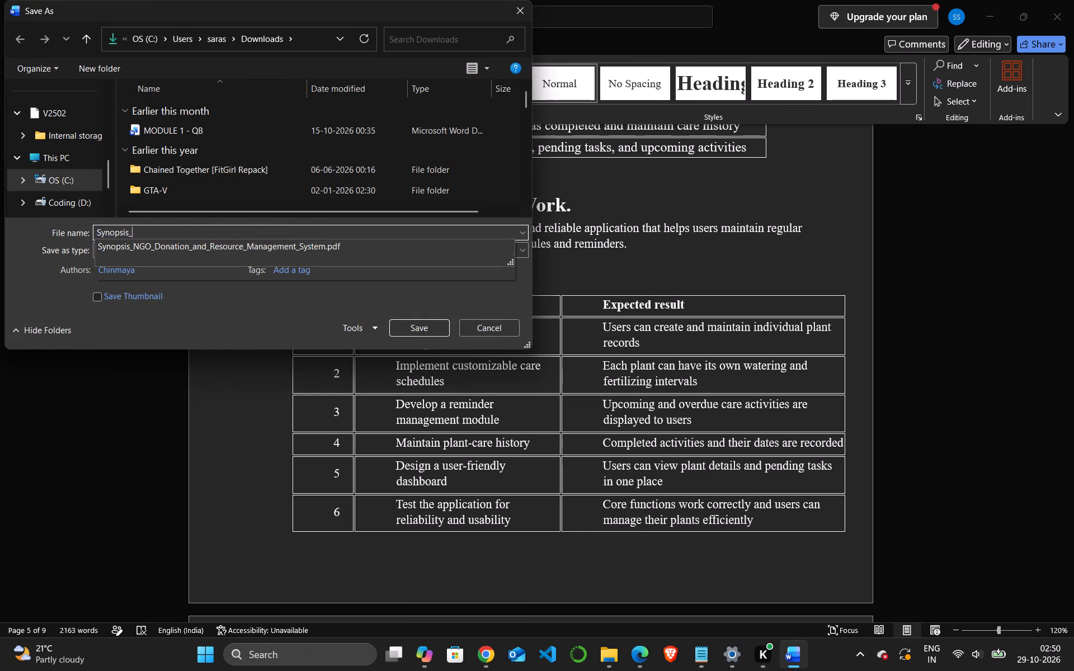
pyautogui.press('space')
pyautogui.write('plant care word')
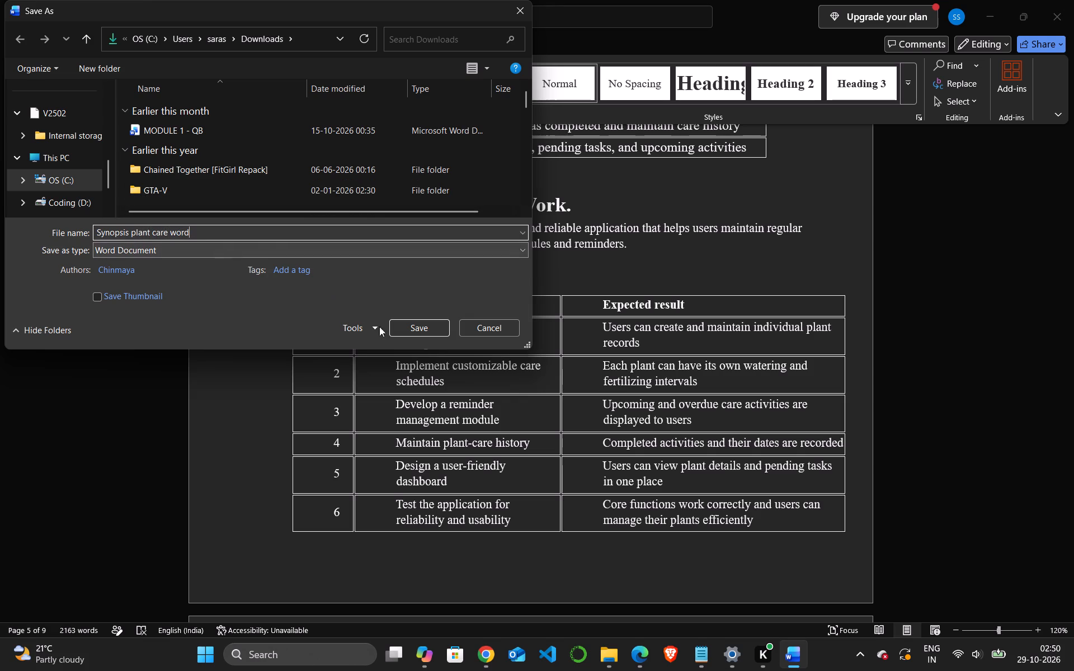
pyautogui.click(431, 334)
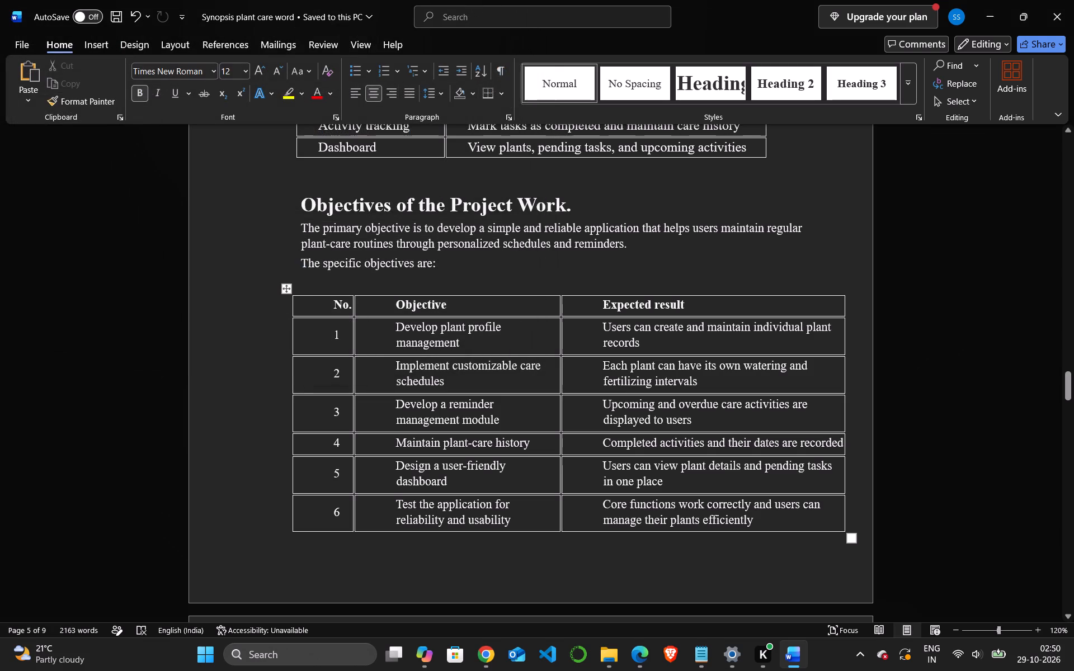
# Minimize the Word window with the saved synopsis to get back to the Downloads folder.
pyautogui.click(986, 11)
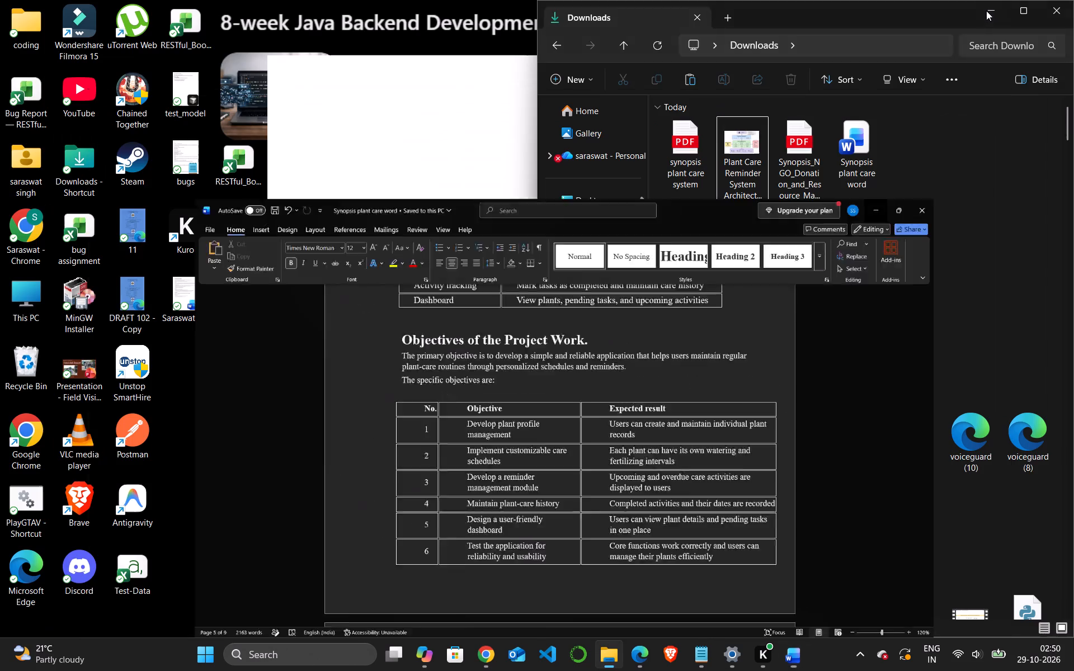